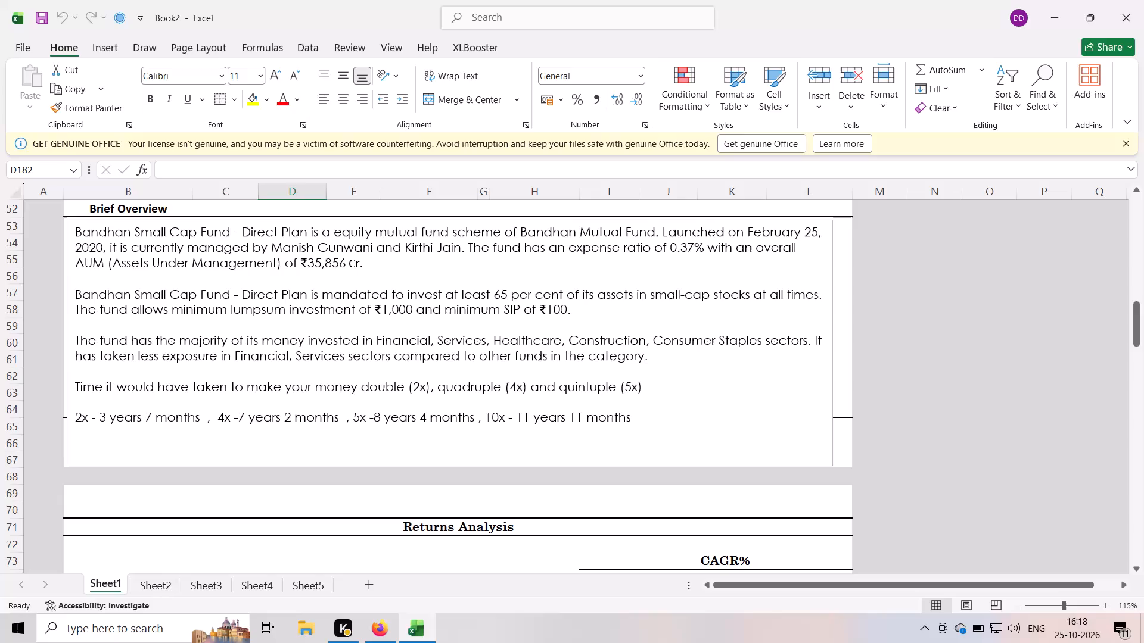
Examine the fund report on Sheet1, from the SIP performance charts through the overview, returns analysis and risk analysis sections.
scroll(576, 505, "up", 7)
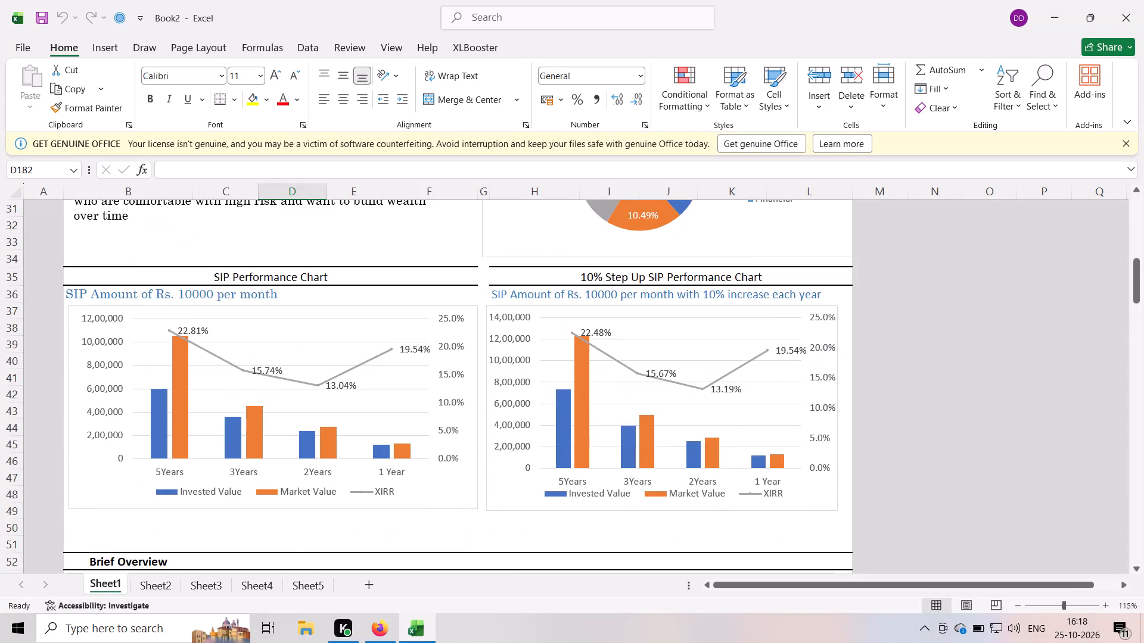
scroll(293, 538, "up", 4)
scroll(324, 504, "down", 17)
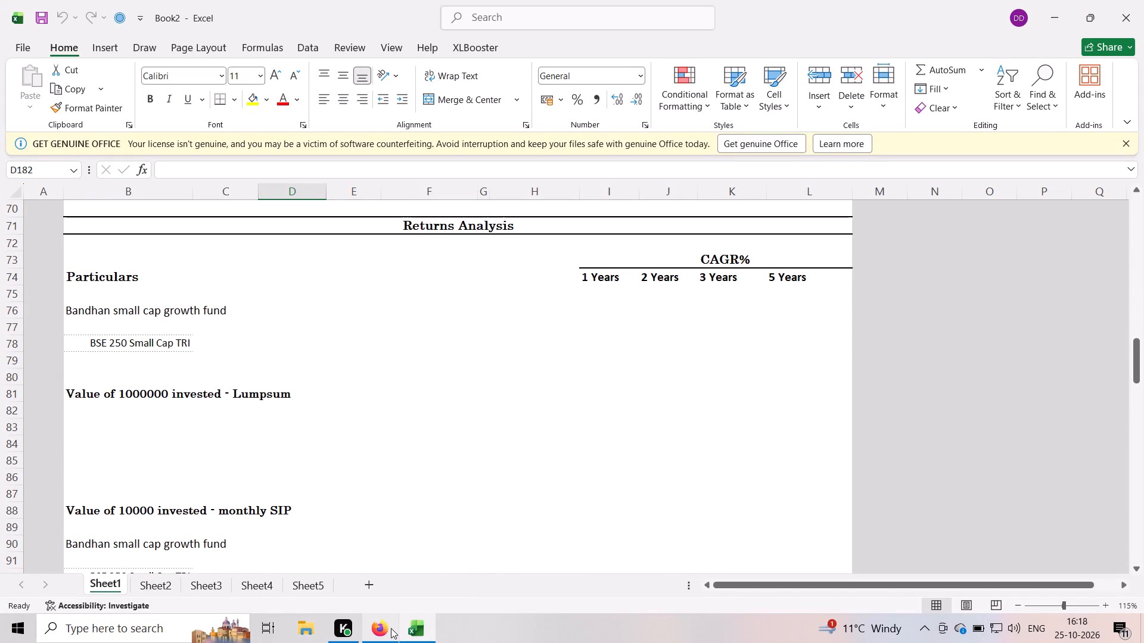
scroll(418, 457, "down", 11)
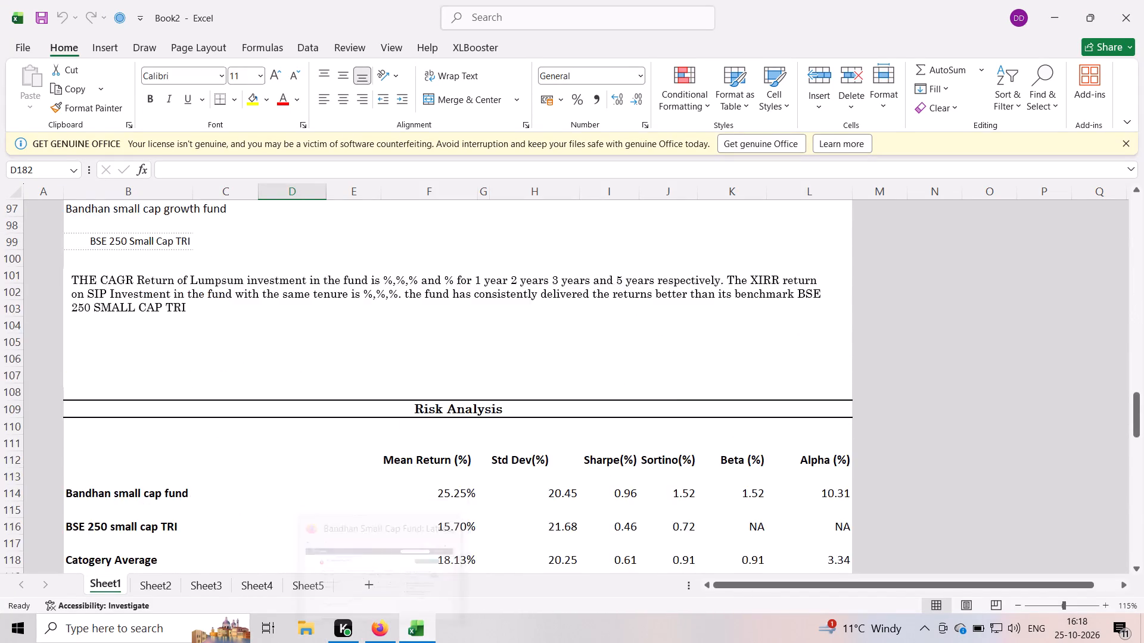
scroll(421, 455, "down", 20)
scroll(421, 455, "down", 7)
scroll(424, 452, "up", 3)
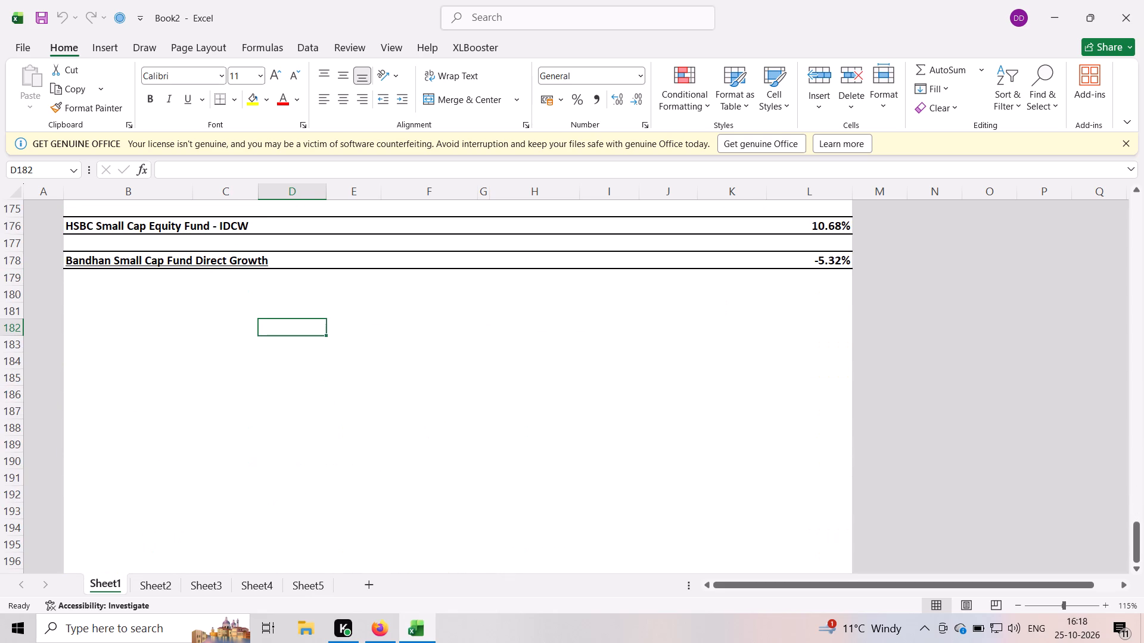
left_click(80, 348)
Switch to Firefox and examine the Bandhan Small Cap Fund overview details on the ET Money page.
left_click(380, 622)
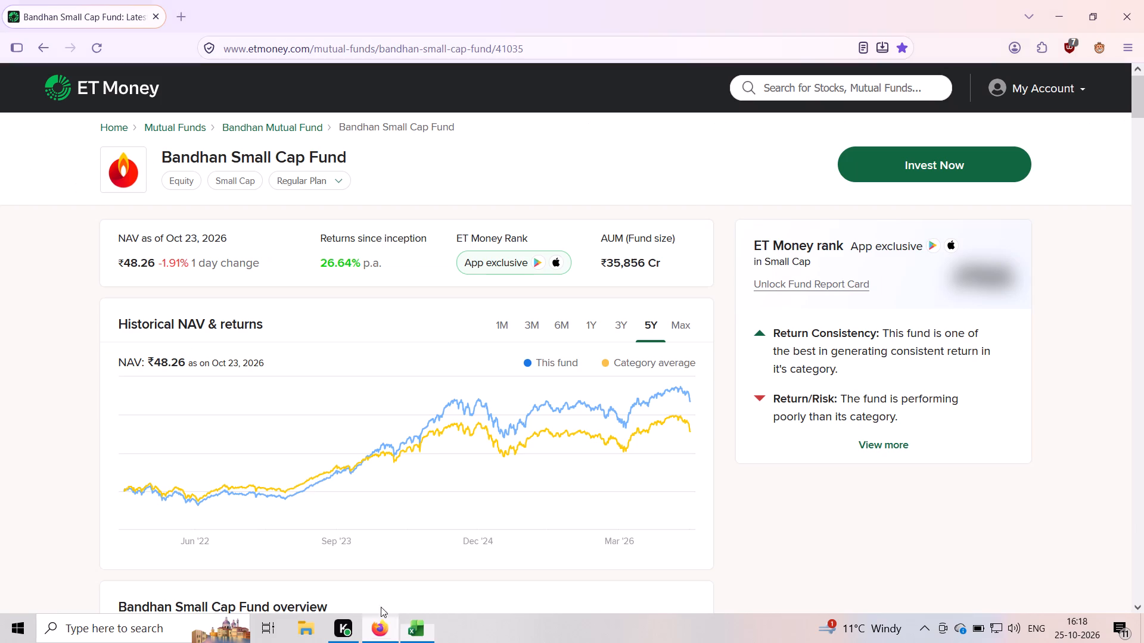
scroll(247, 429, "down", 7)
scroll(261, 427, "up", 1)
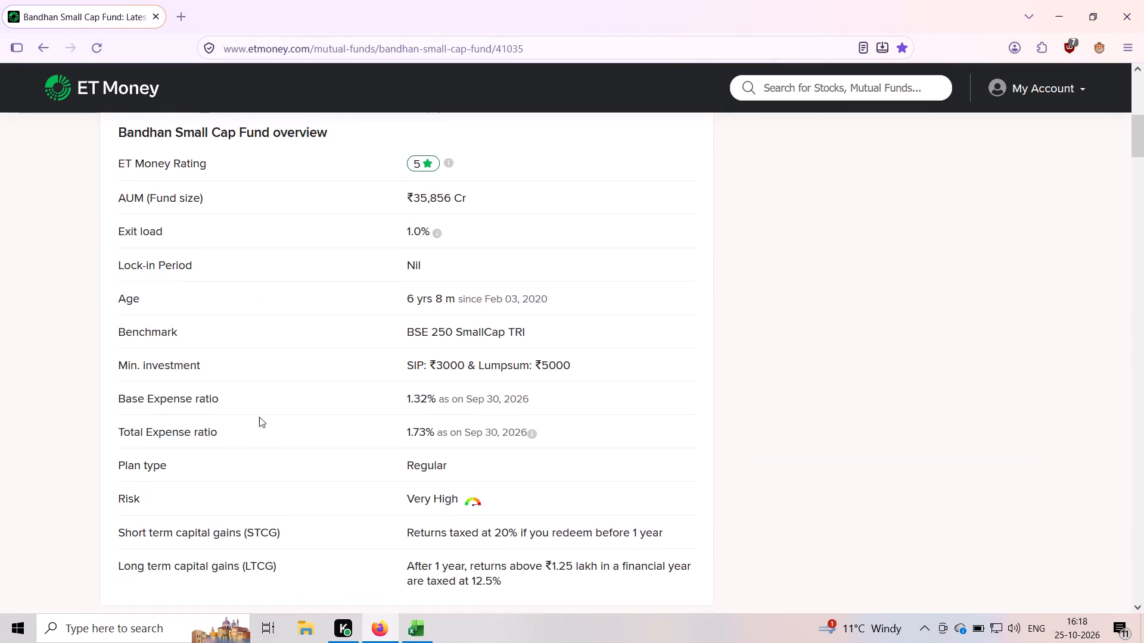
scroll(237, 359, "up", 2)
left_click_drag(105, 290, 533, 525)
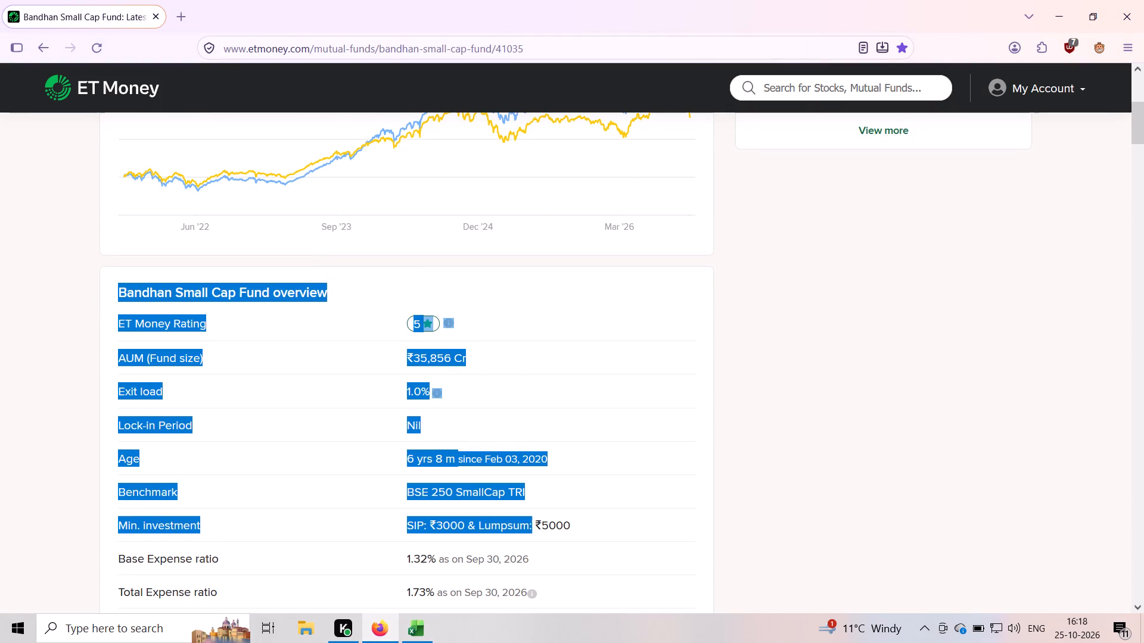
left_click_drag(533, 525, 581, 496)
left_click(607, 389)
left_click_drag(107, 327, 206, 455)
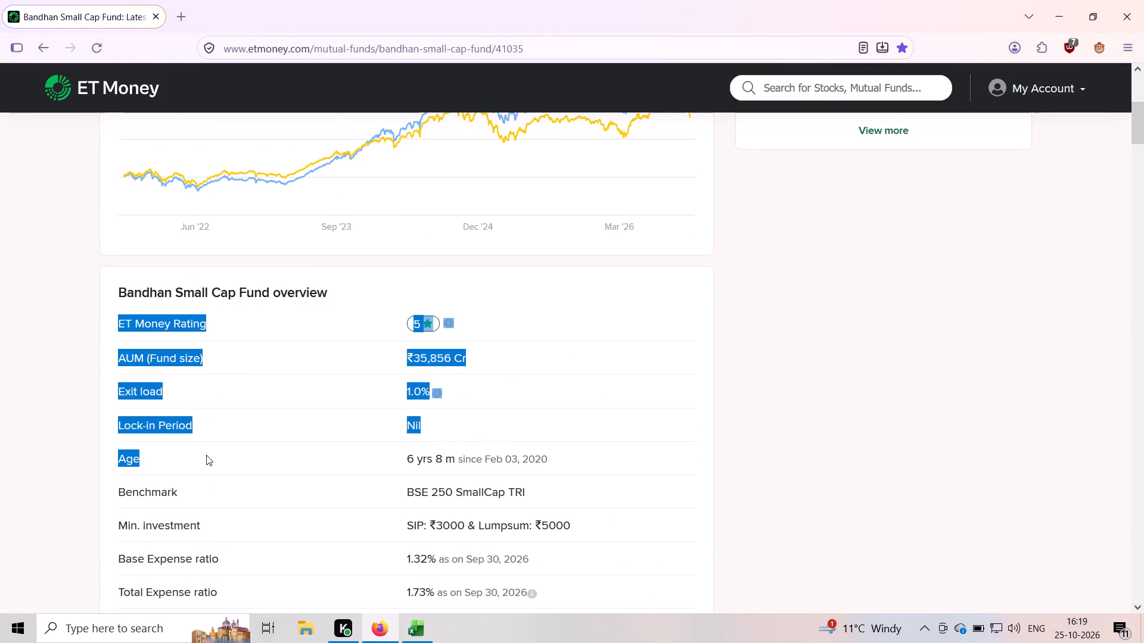
left_click_drag(206, 455, 206, 448)
Open a new blank browser tab.
left_click(184, 11)
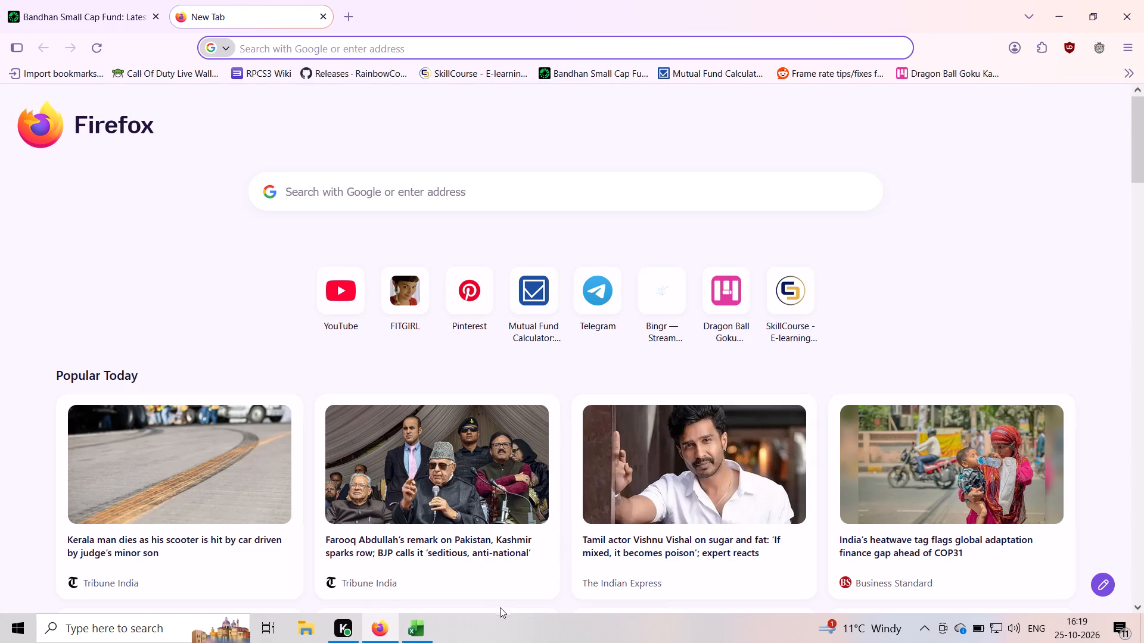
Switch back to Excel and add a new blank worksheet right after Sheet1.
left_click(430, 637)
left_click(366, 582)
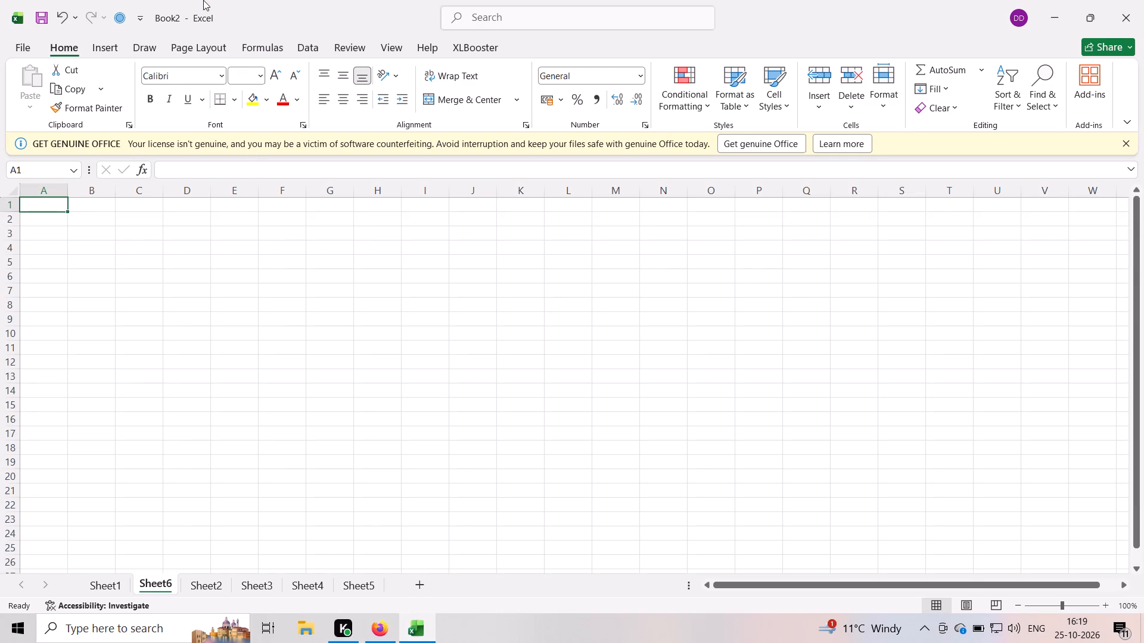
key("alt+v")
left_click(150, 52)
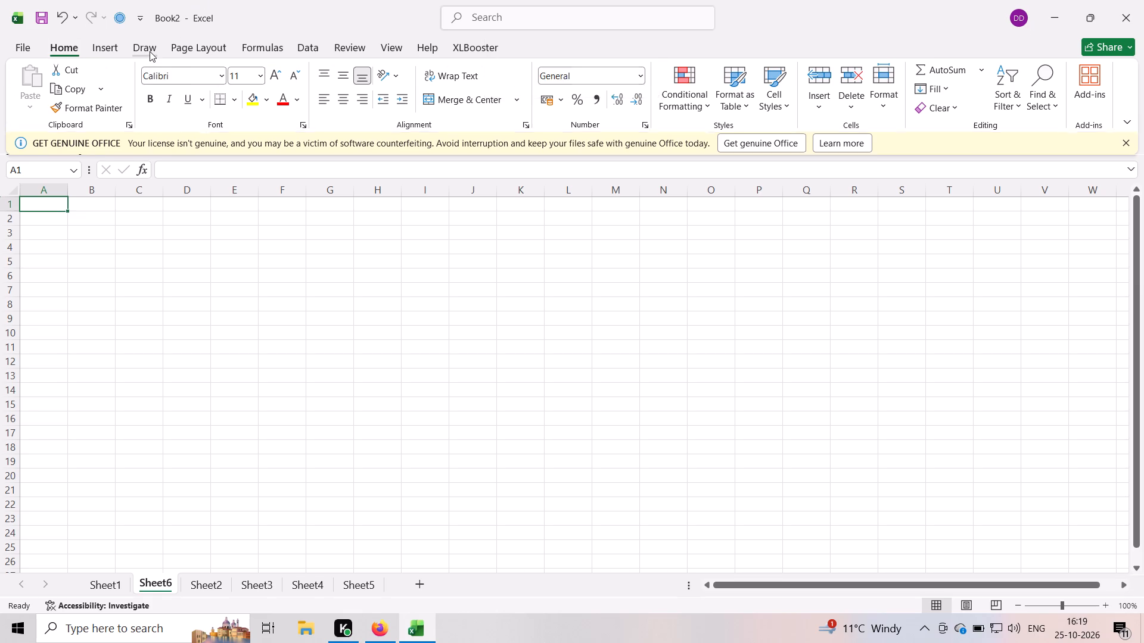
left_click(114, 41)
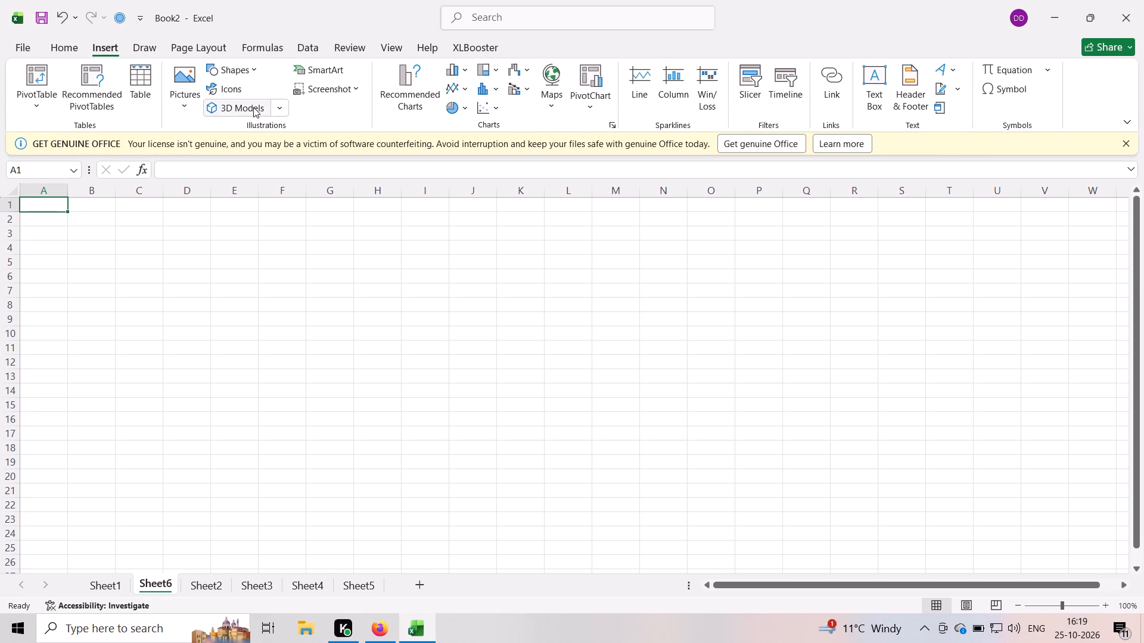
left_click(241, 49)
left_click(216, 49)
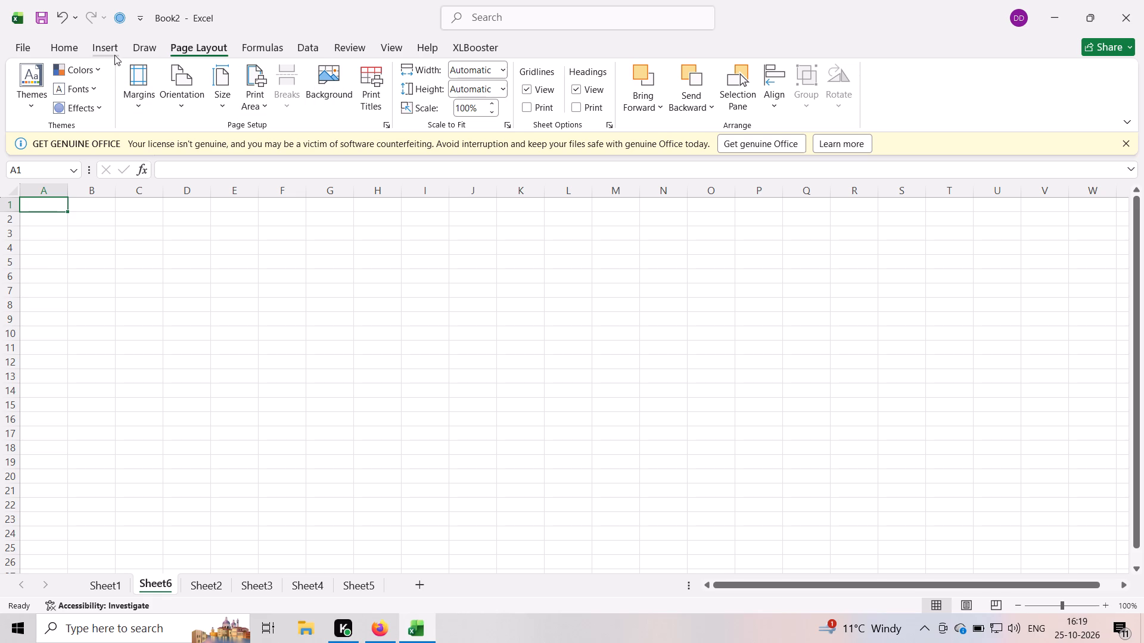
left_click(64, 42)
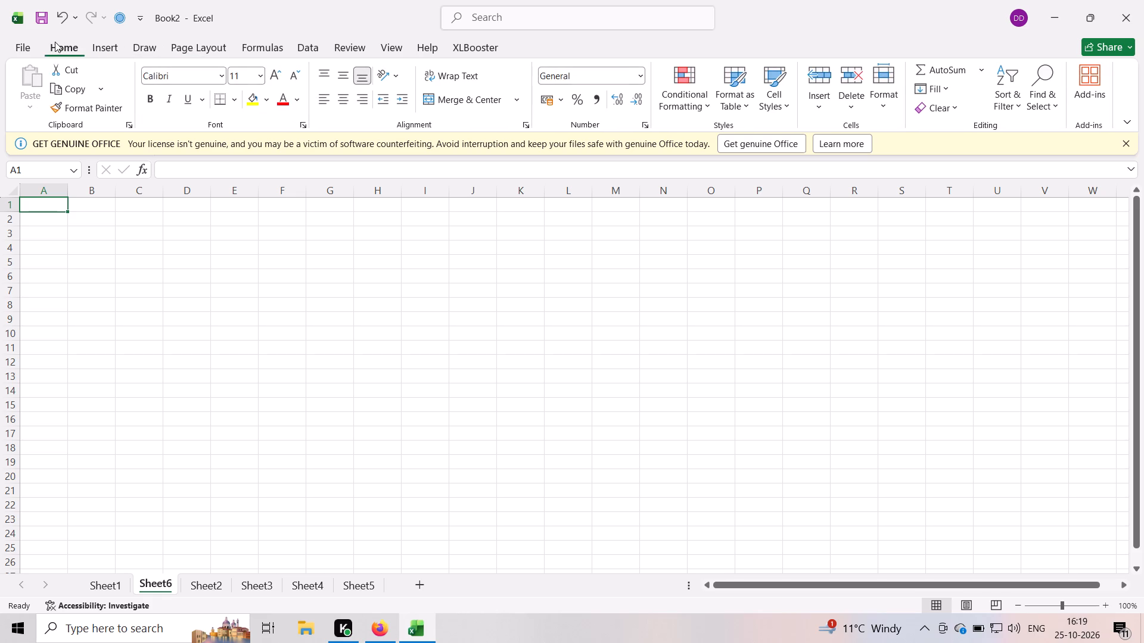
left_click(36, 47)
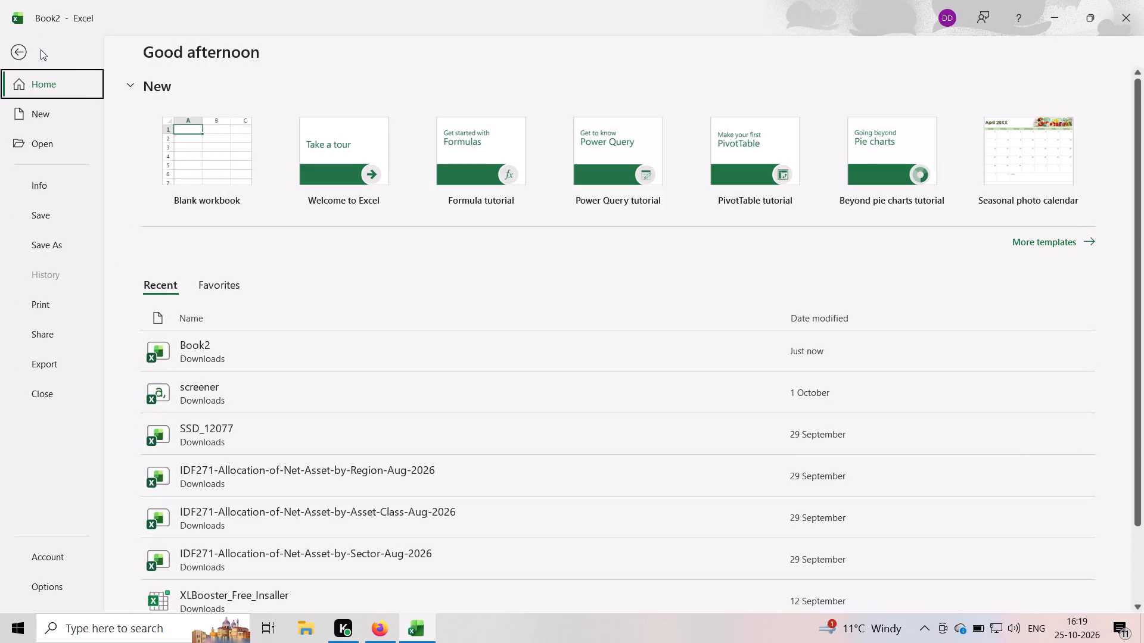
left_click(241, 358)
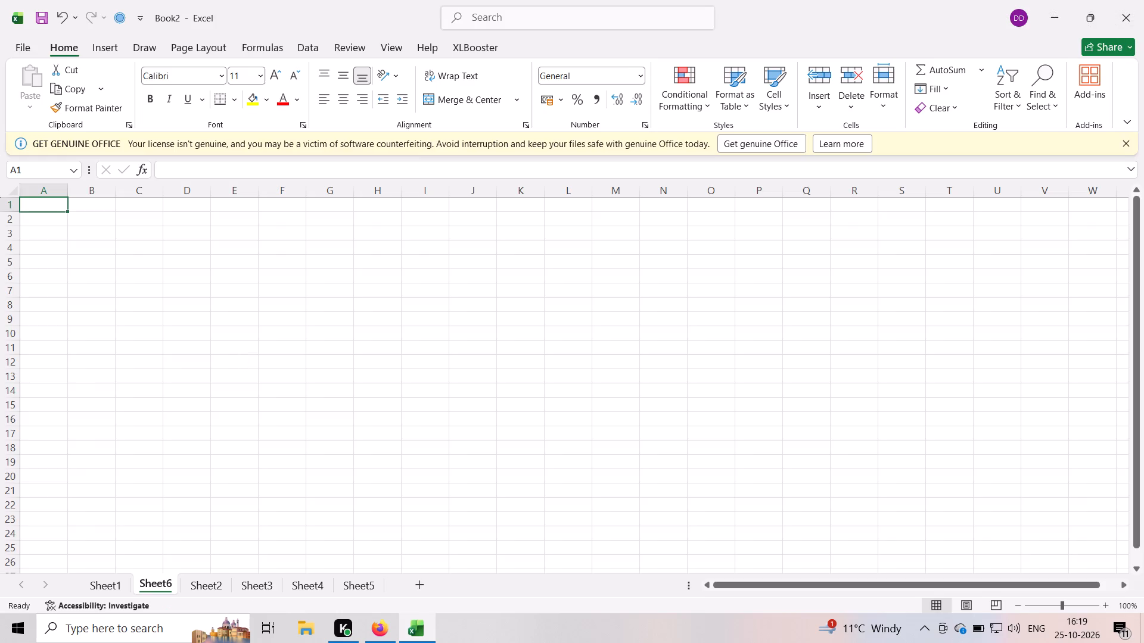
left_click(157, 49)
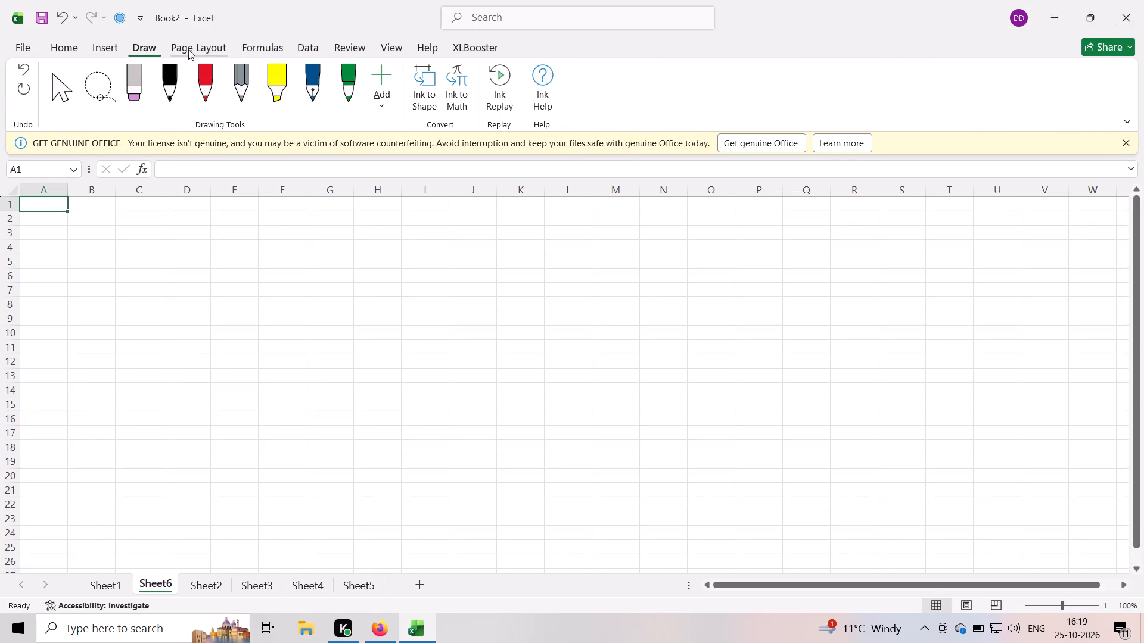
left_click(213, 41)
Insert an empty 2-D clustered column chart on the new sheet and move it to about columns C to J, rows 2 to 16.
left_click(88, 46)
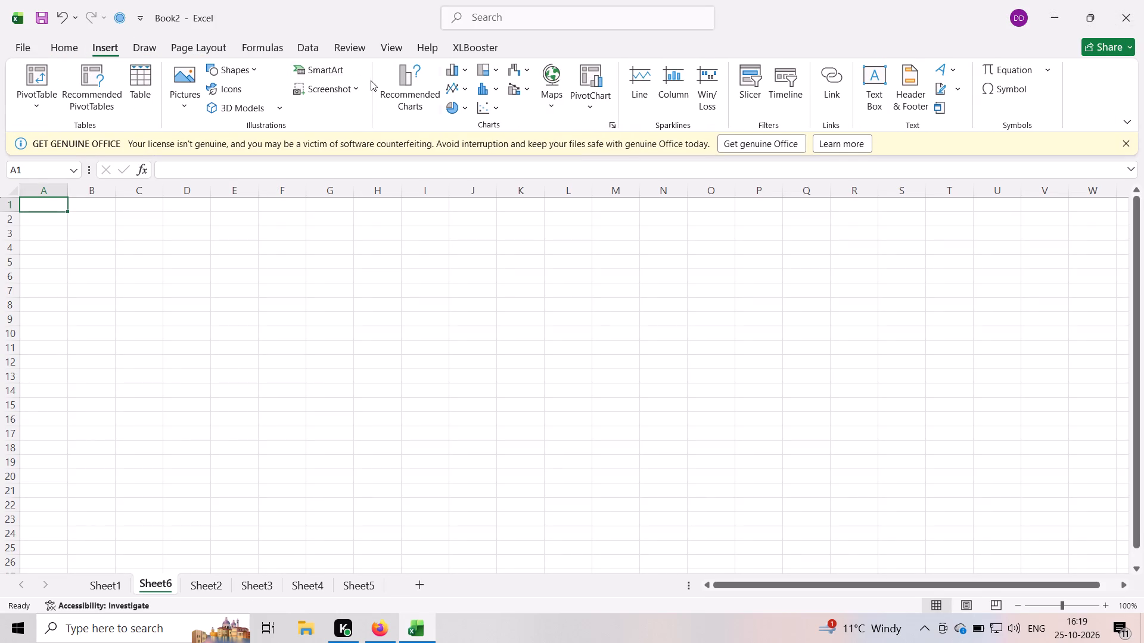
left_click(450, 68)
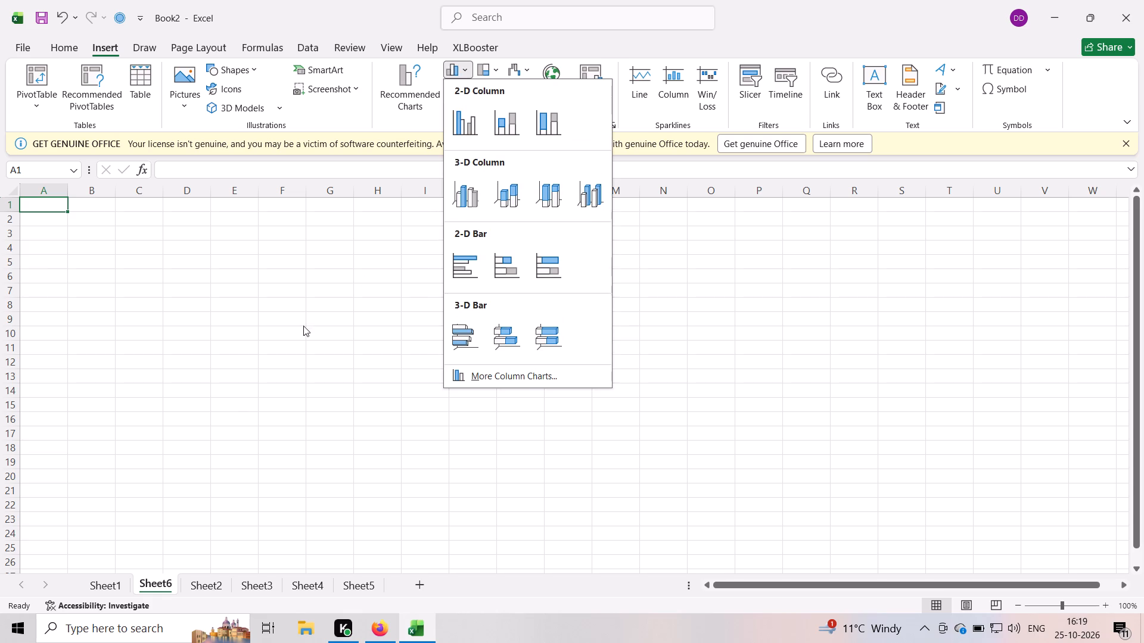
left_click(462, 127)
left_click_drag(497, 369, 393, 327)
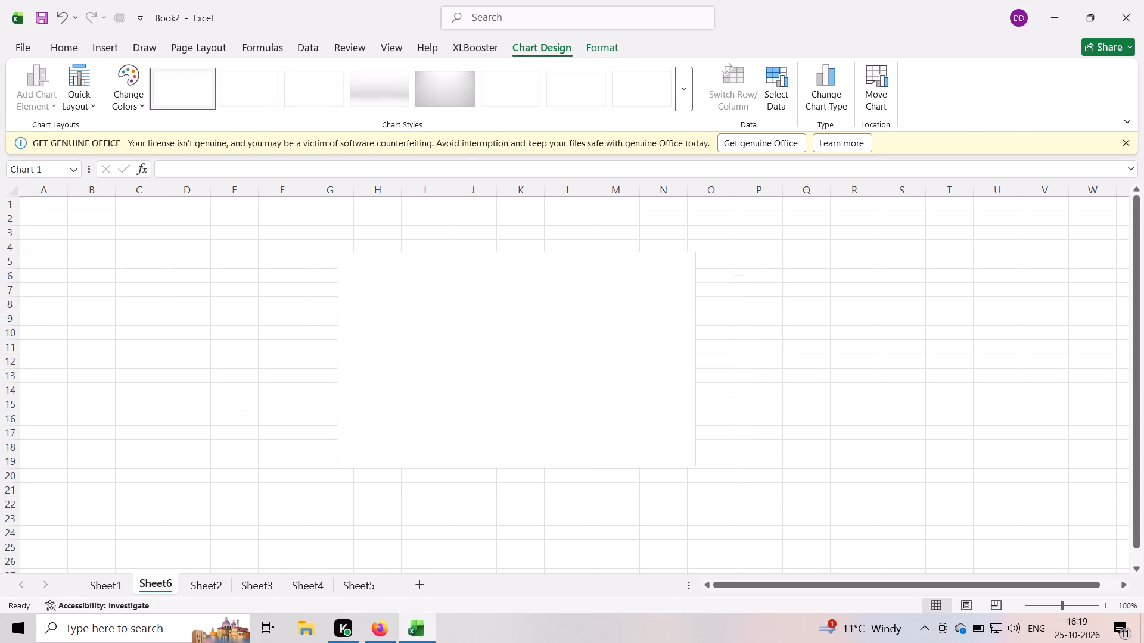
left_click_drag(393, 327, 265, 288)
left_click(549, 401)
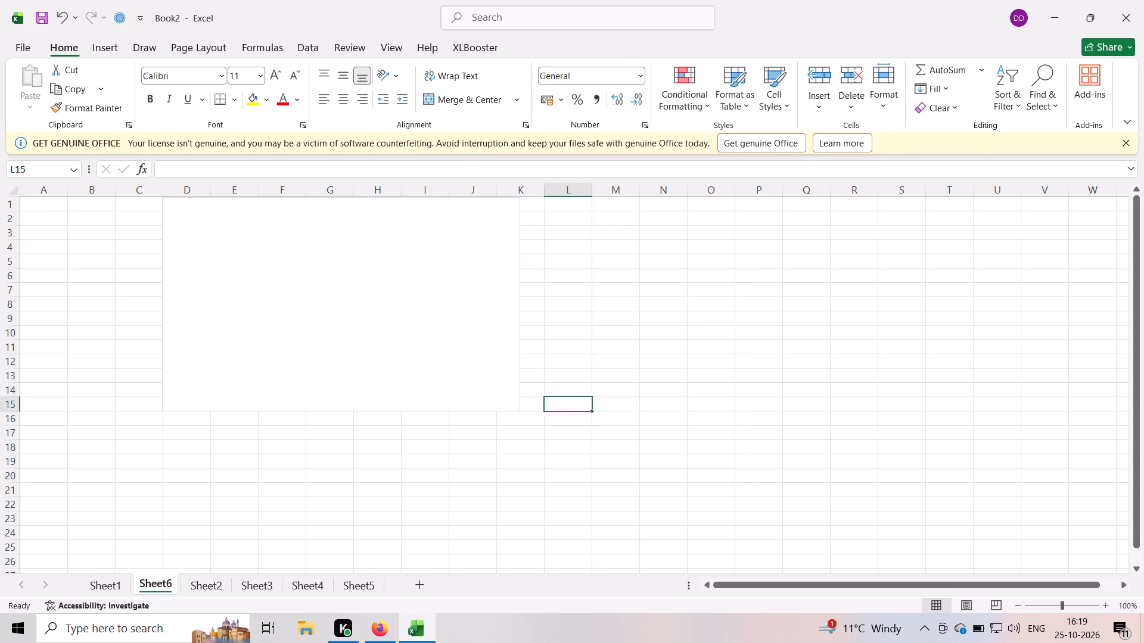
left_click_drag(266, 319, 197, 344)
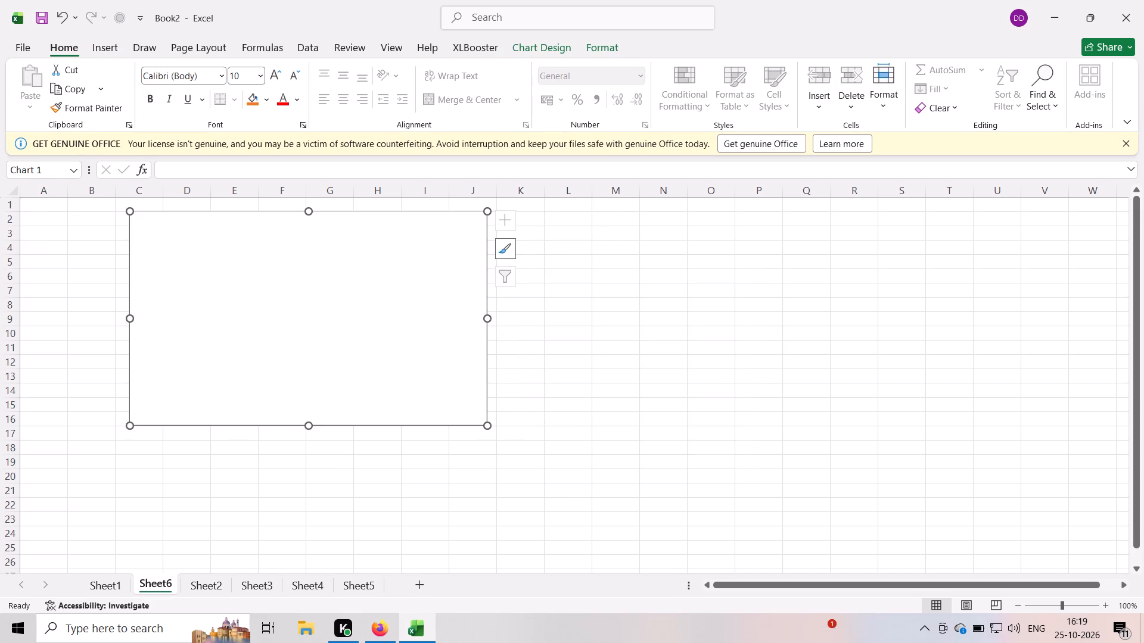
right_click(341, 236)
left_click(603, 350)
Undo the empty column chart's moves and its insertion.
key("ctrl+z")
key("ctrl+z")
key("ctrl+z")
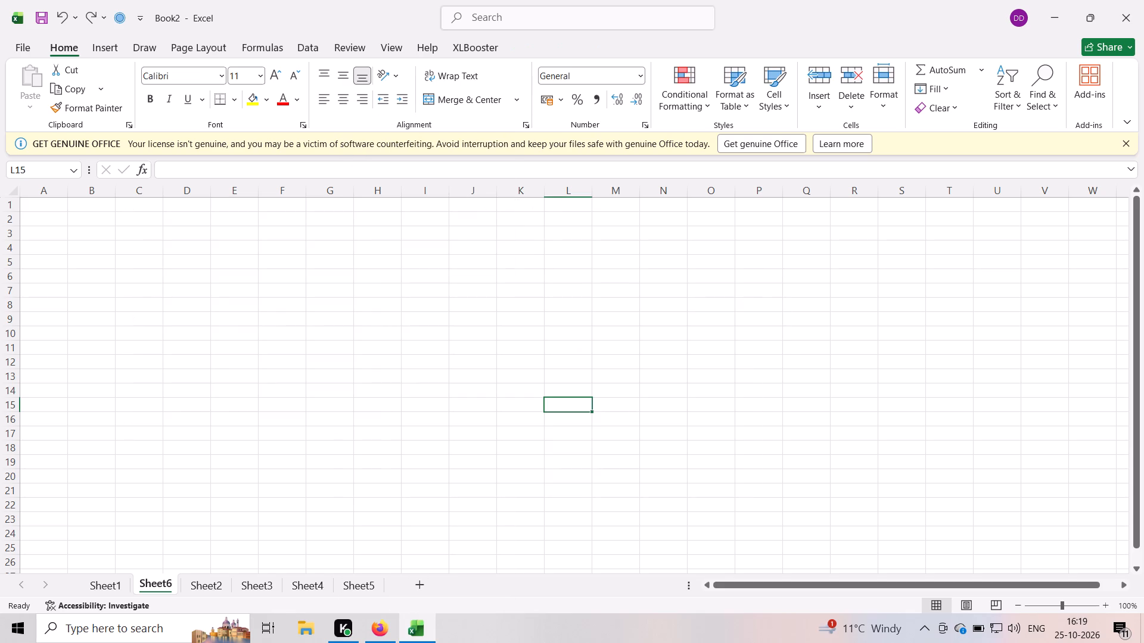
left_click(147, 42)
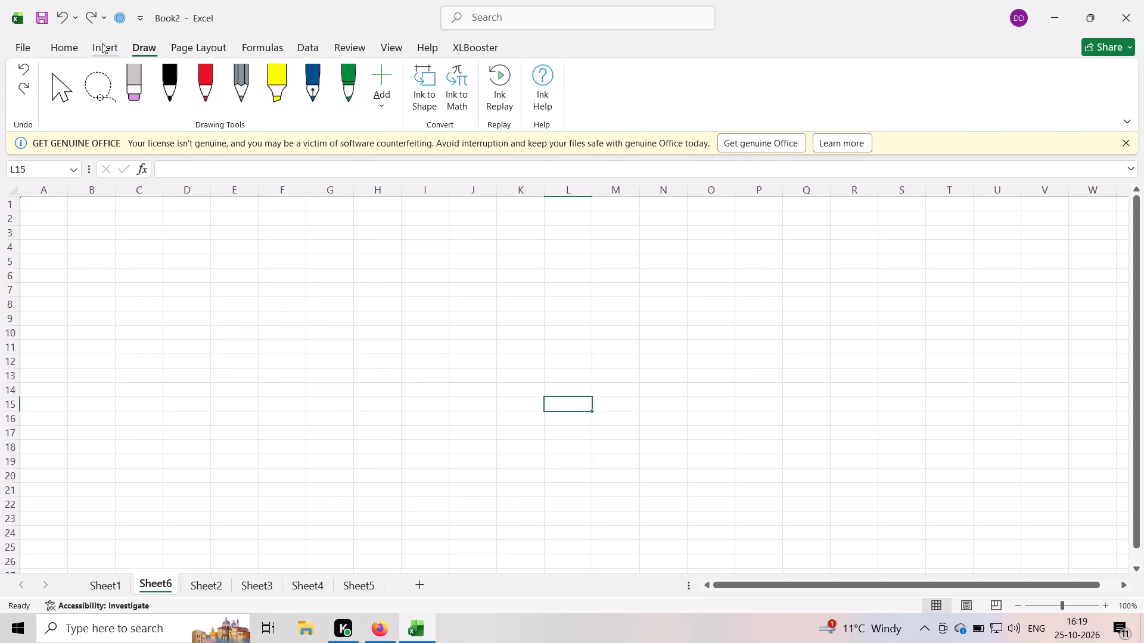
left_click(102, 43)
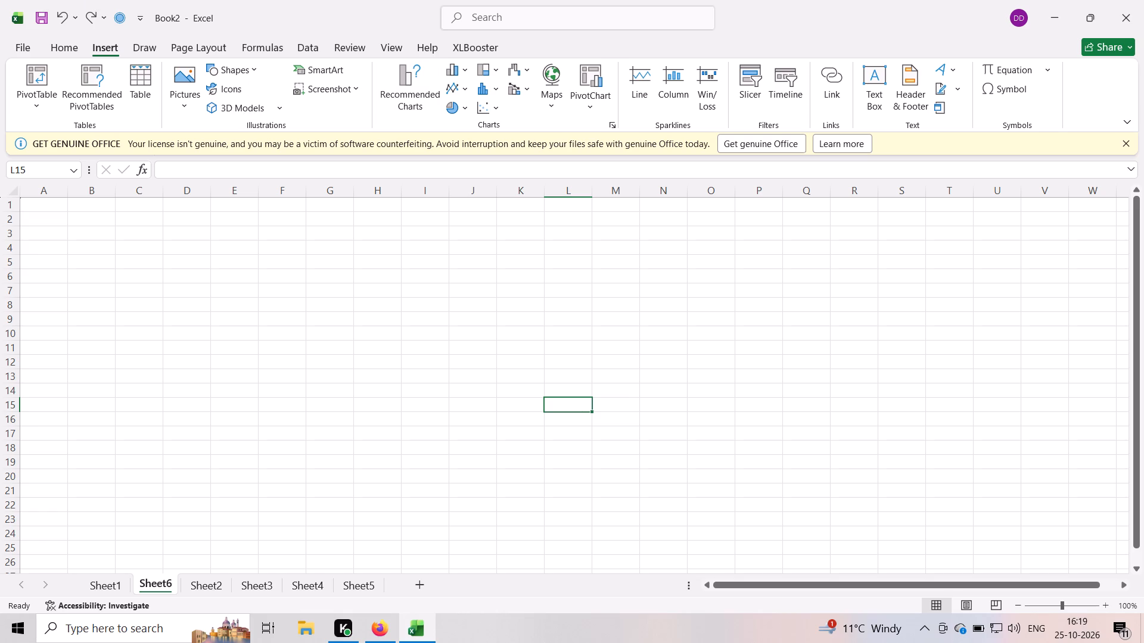
Dismiss the Office licence notice above the worksheet.
left_click(1131, 147)
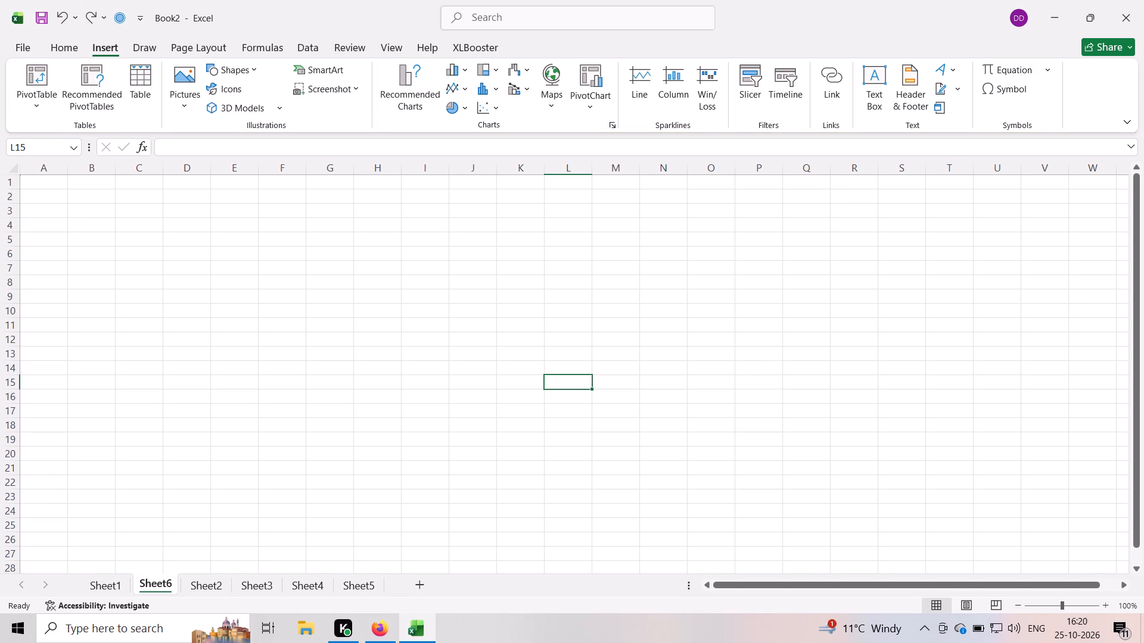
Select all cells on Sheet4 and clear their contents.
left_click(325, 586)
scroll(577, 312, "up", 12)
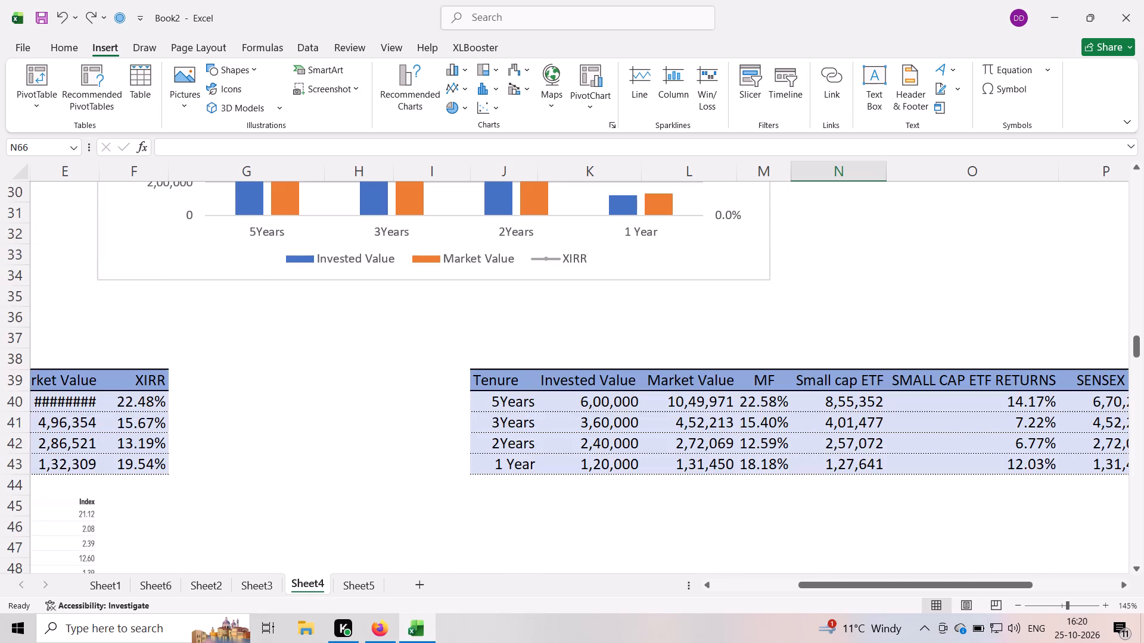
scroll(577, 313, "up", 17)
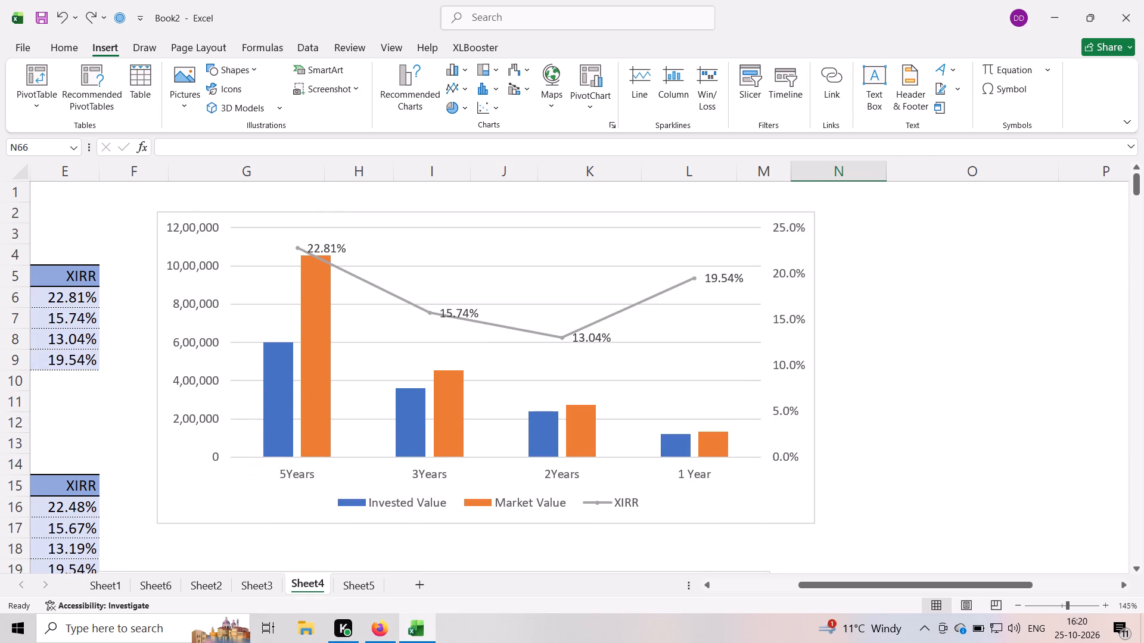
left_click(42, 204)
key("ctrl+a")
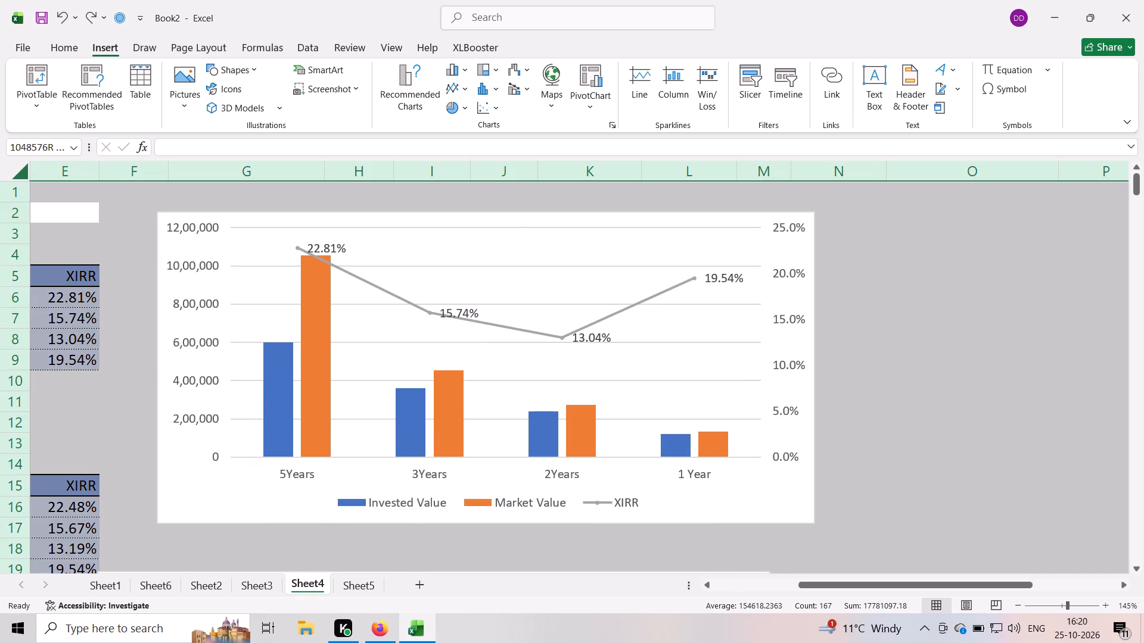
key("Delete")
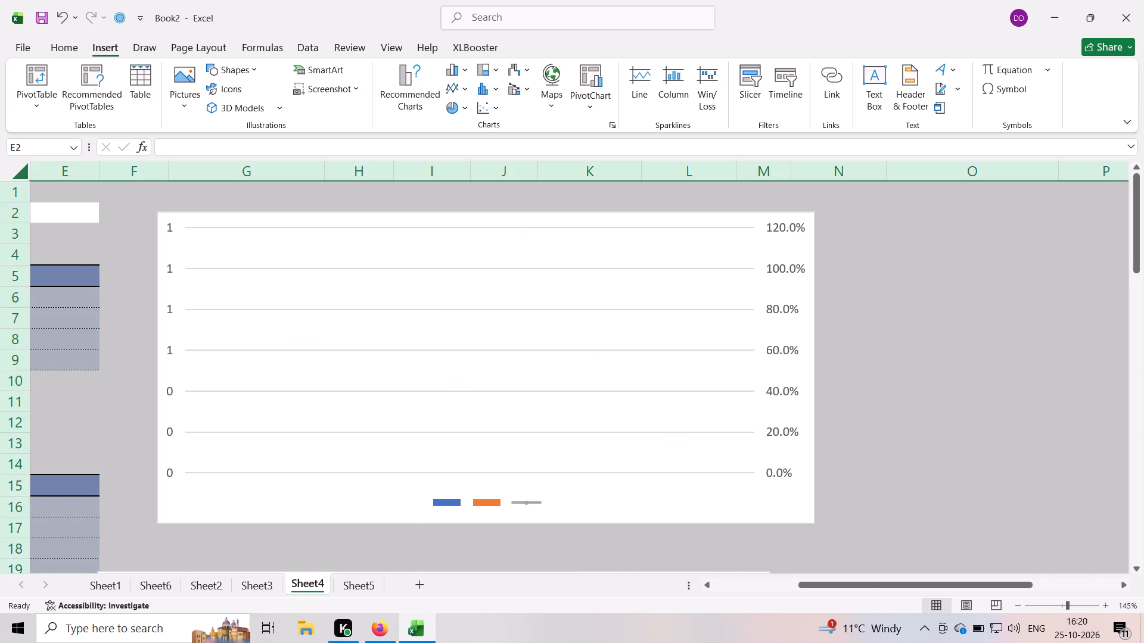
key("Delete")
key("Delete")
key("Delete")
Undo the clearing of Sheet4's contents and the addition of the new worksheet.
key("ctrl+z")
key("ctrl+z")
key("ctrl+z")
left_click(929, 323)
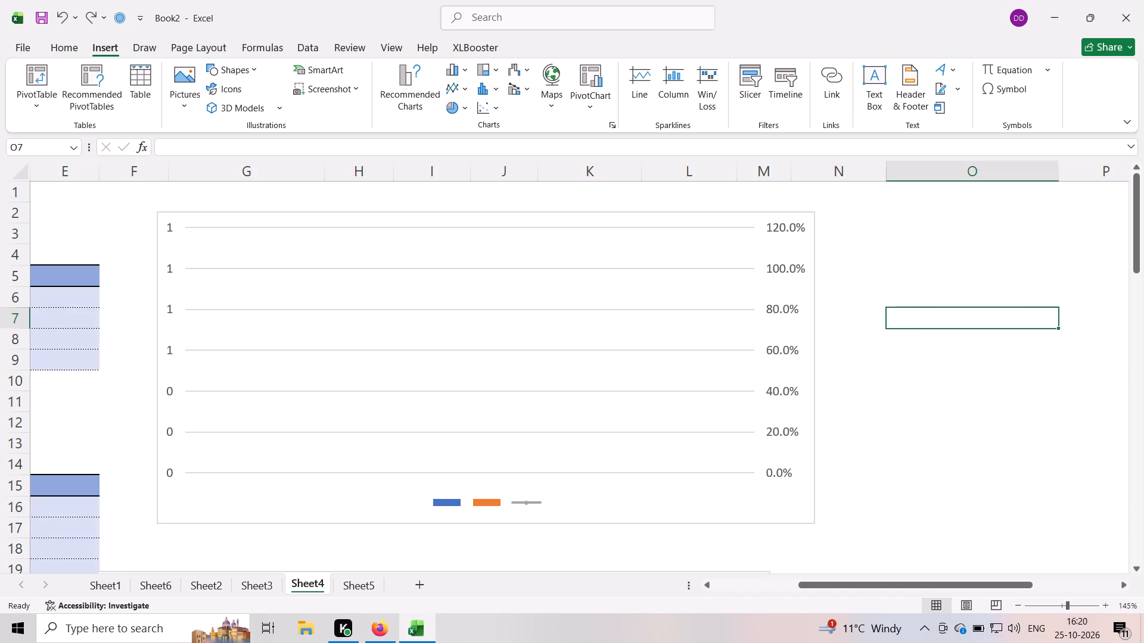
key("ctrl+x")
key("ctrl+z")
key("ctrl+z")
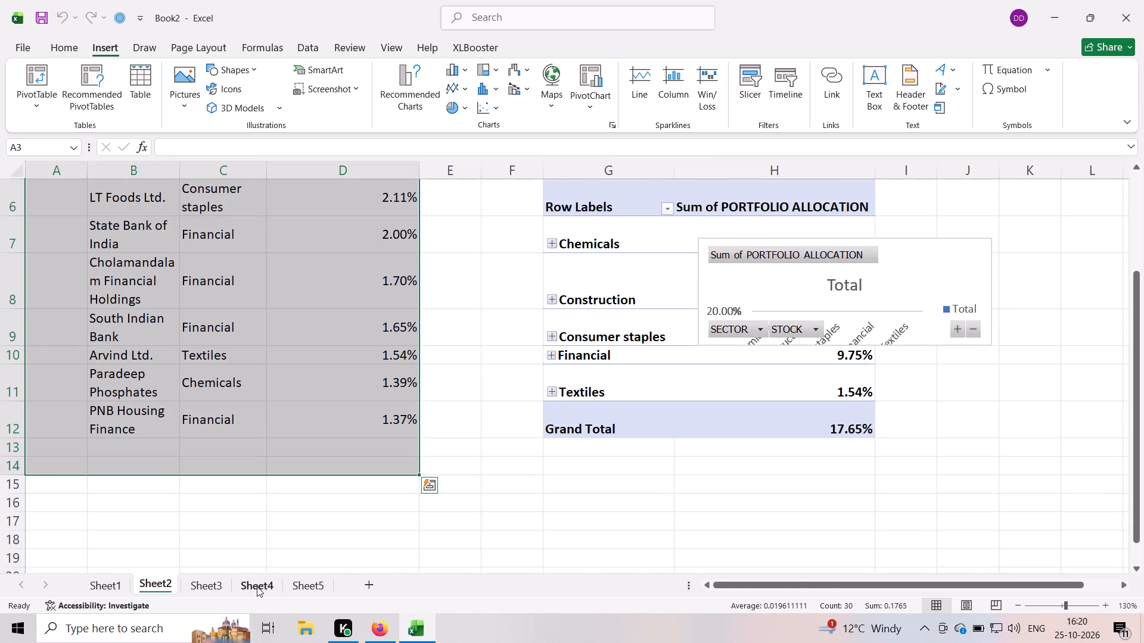
Select all cells on Sheet3 and clear their contents.
left_click(257, 586)
left_click(209, 582)
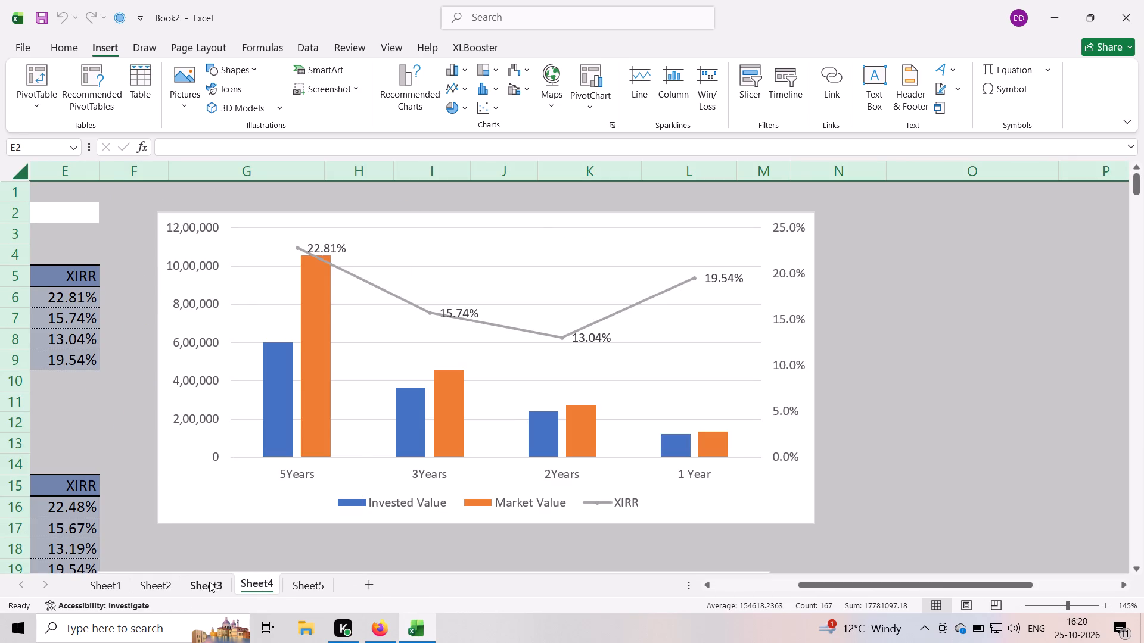
scroll(273, 418, "up", 14)
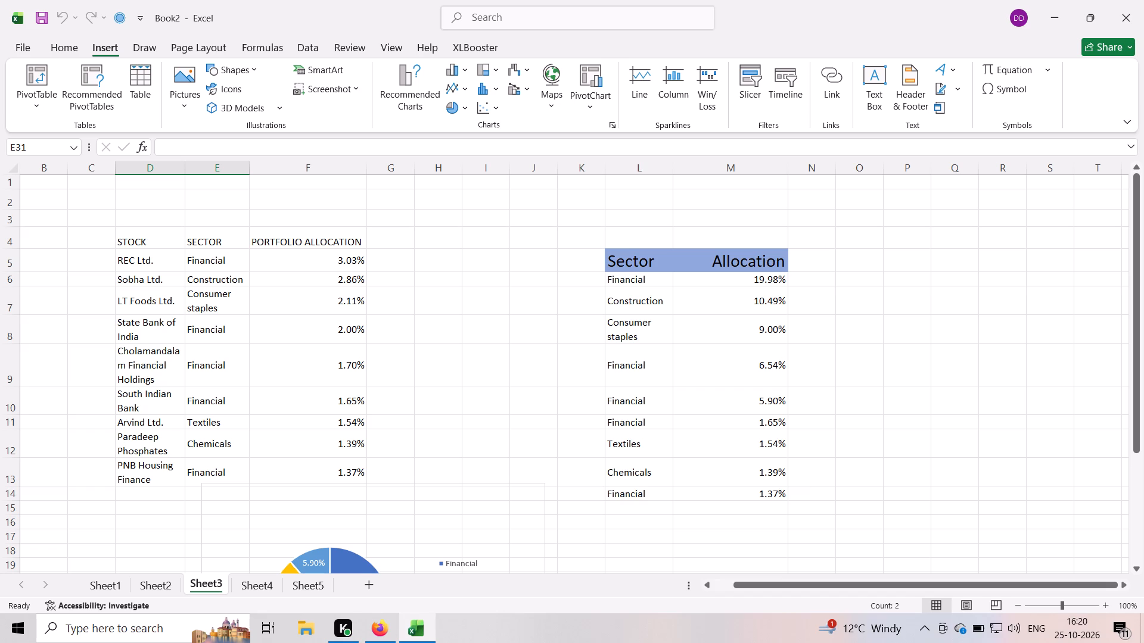
key("ctrl+a")
key("Delete")
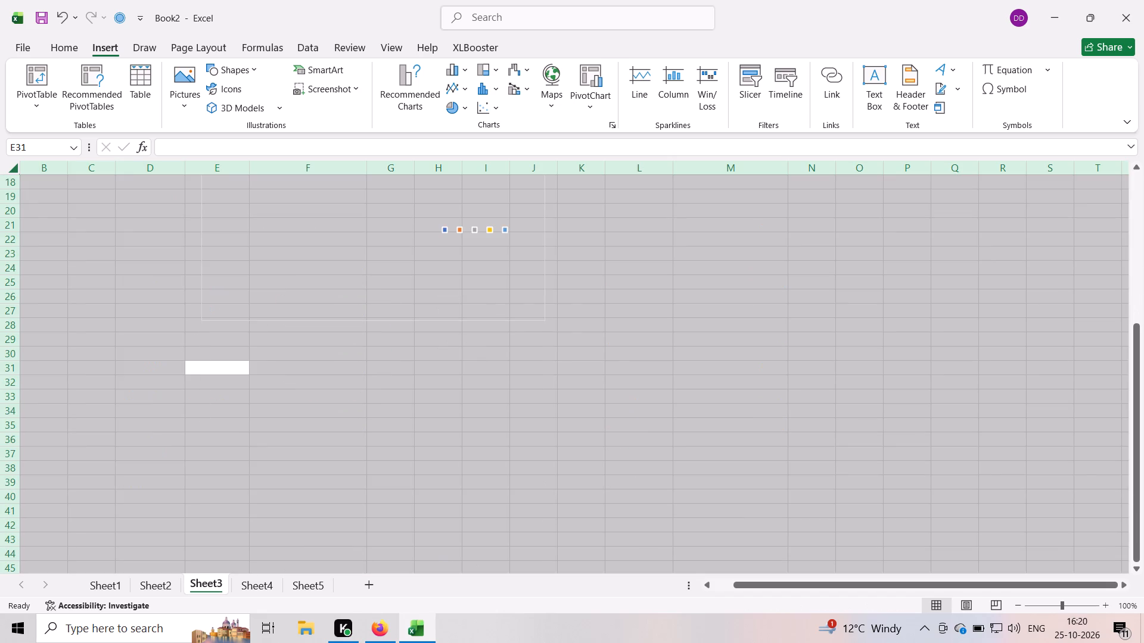
Delete the legend from the emptied pie chart on Sheet3.
left_click(98, 229)
scroll(116, 284, "up", 5)
left_click(474, 458)
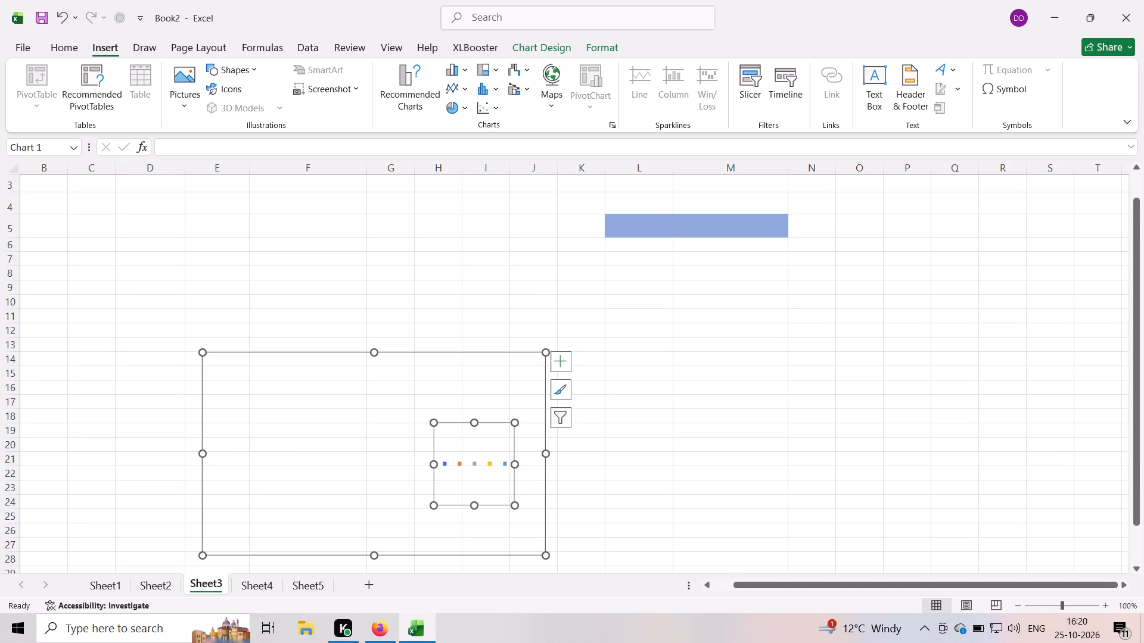
right_click(474, 449)
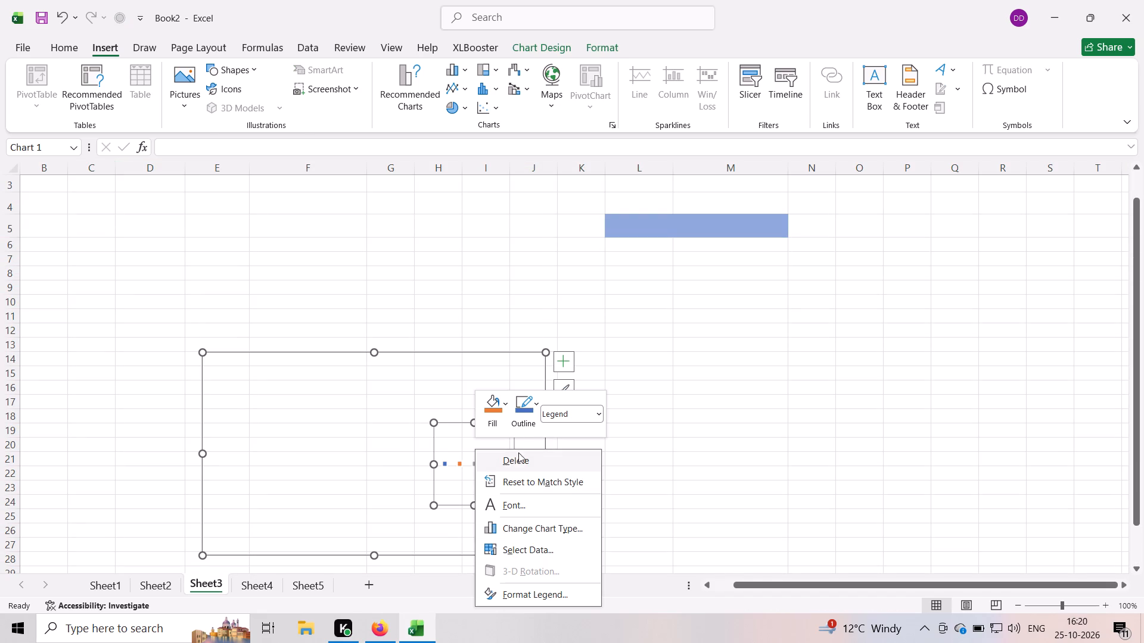
left_click(519, 458)
left_click(694, 410)
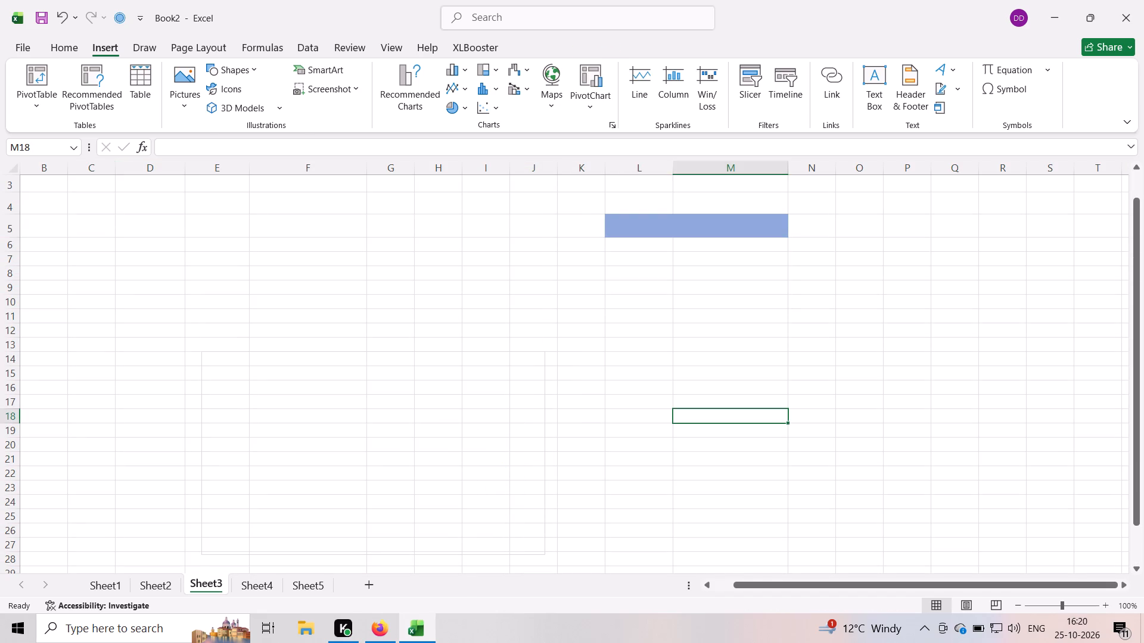
Delete the entire column L, which holds the first of the two leftover blue header cells.
left_click(638, 282)
left_click(665, 228)
right_click(665, 227)
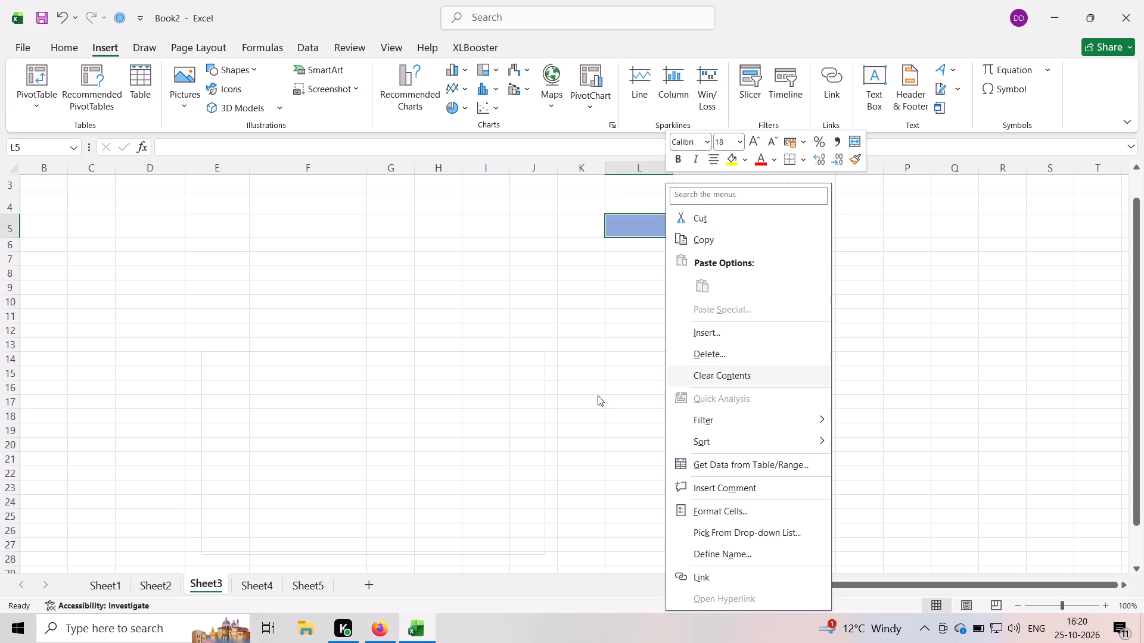
left_click(754, 345)
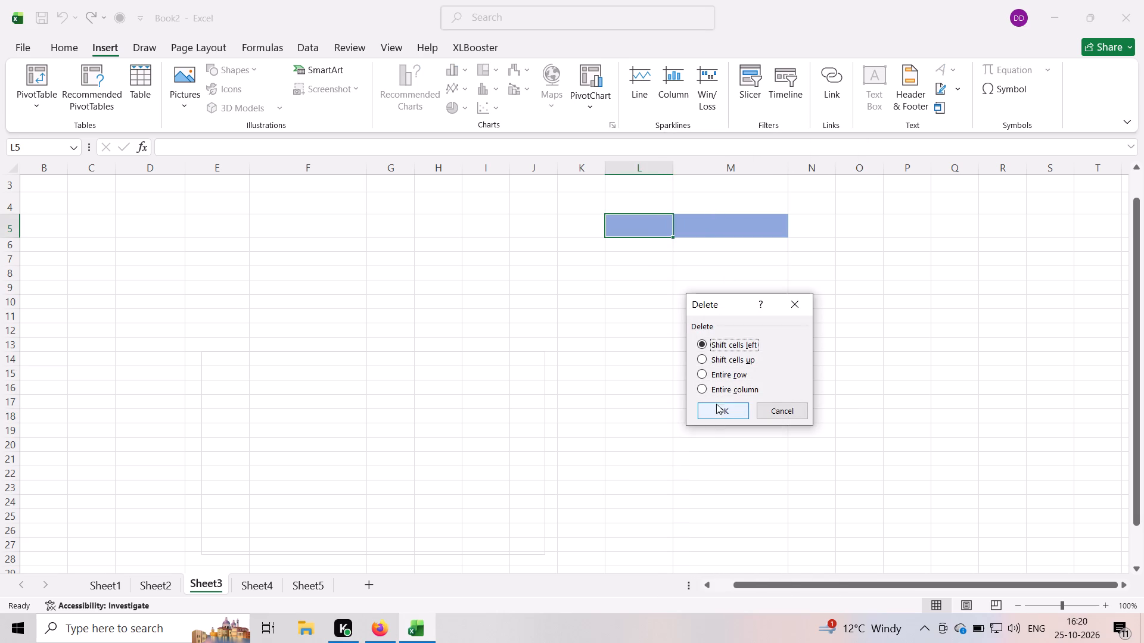
left_click(719, 390)
left_click(720, 411)
left_click(693, 316)
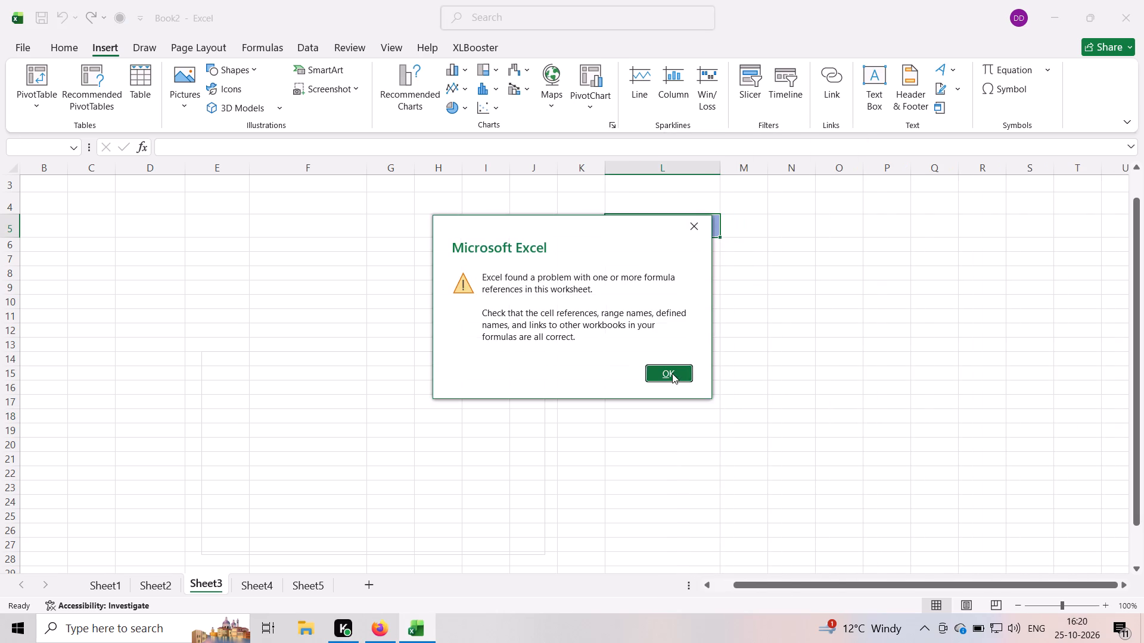
left_click(672, 373)
Delete the remaining blue-filled cell L5 on Sheet3.
right_click(689, 229)
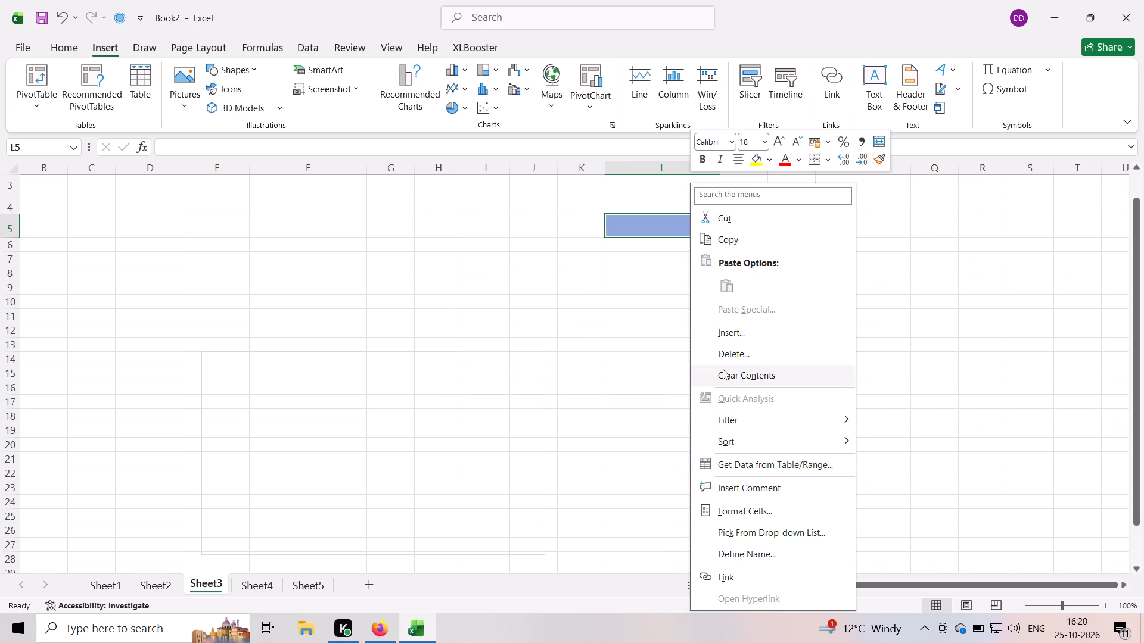
left_click(724, 360)
left_click(693, 424)
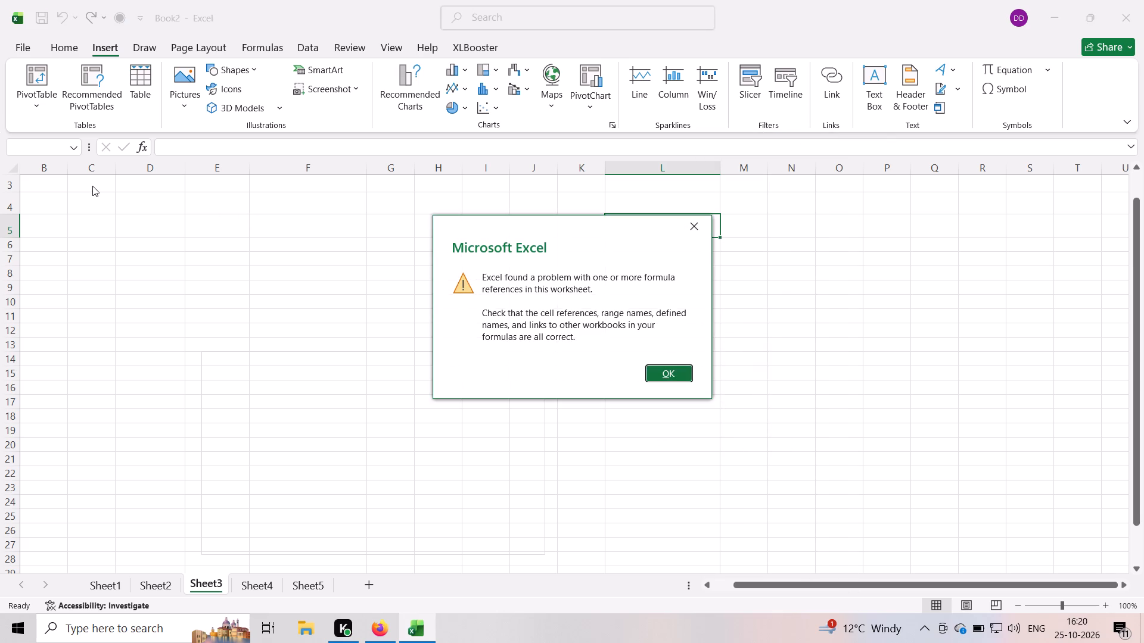
left_click(683, 373)
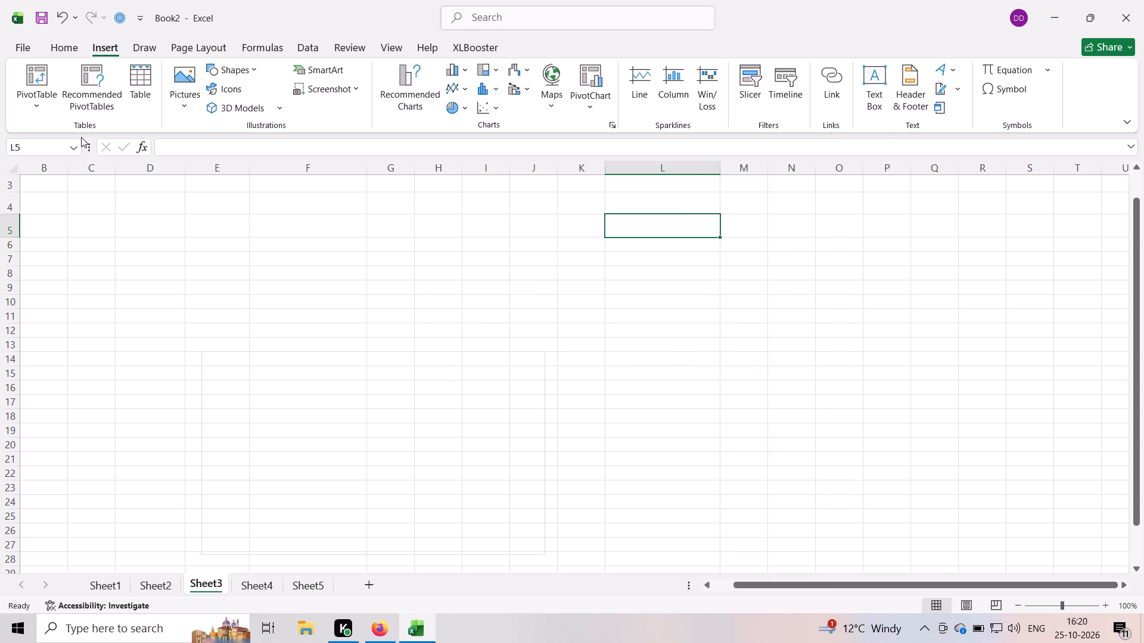
Hide the gridlines on Sheet3.
left_click(70, 45)
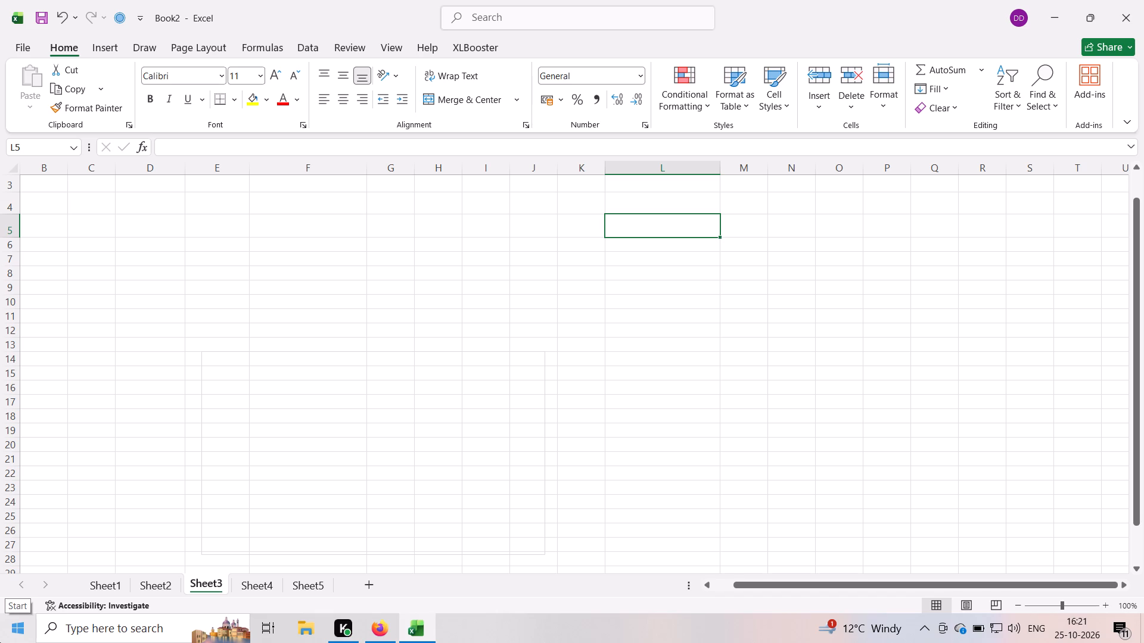
key("alt+w")
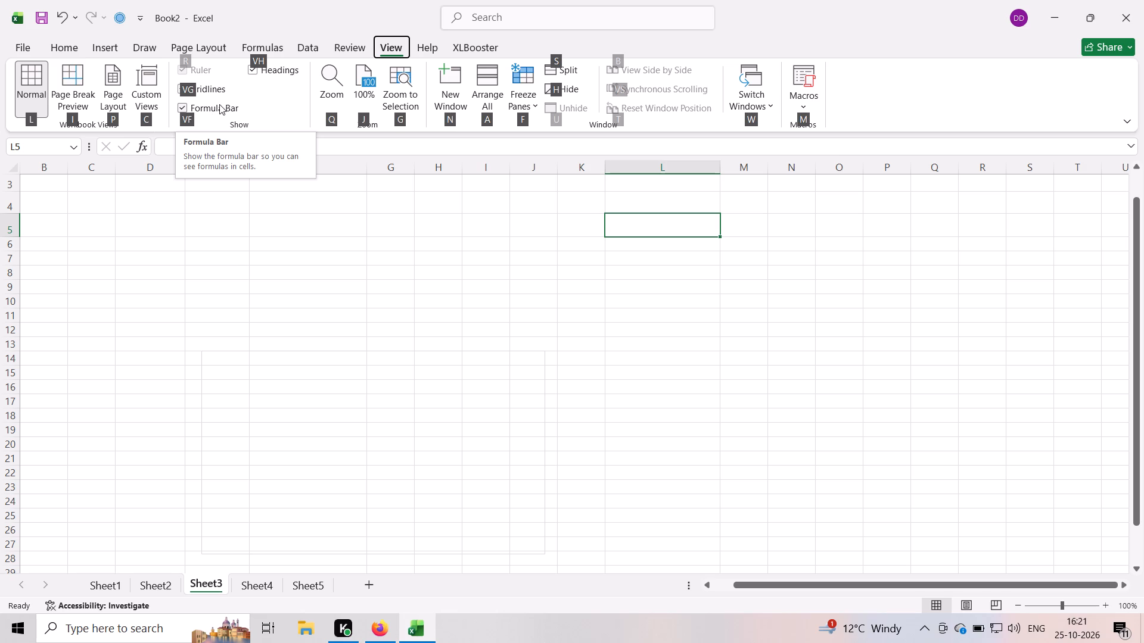
left_click(201, 90)
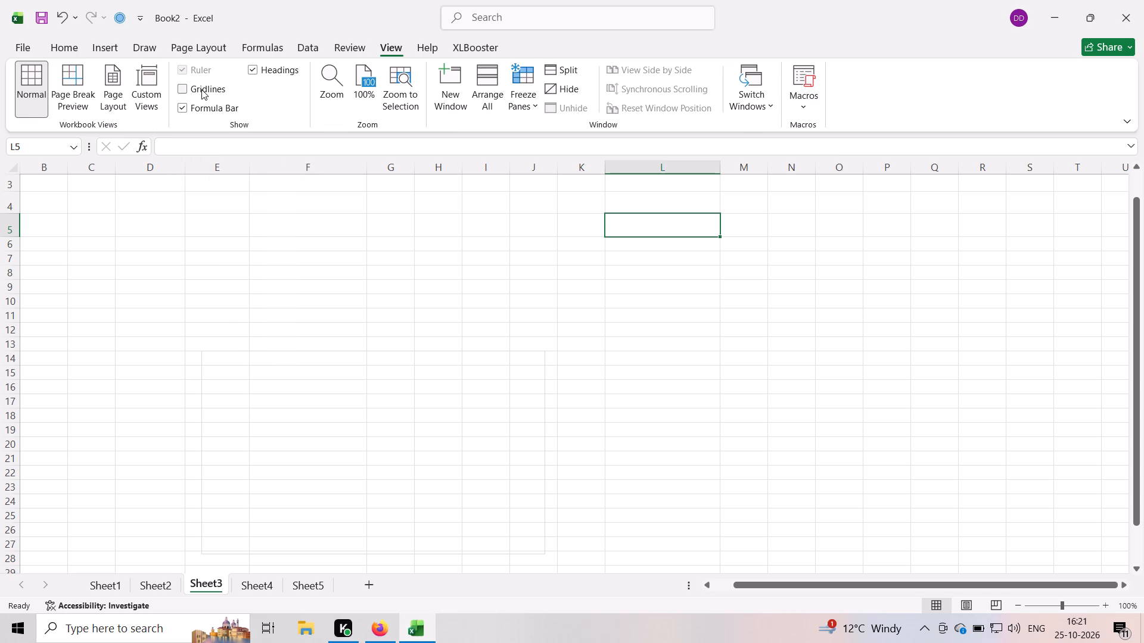
left_click(48, 395)
left_click(37, 200)
left_click(41, 188)
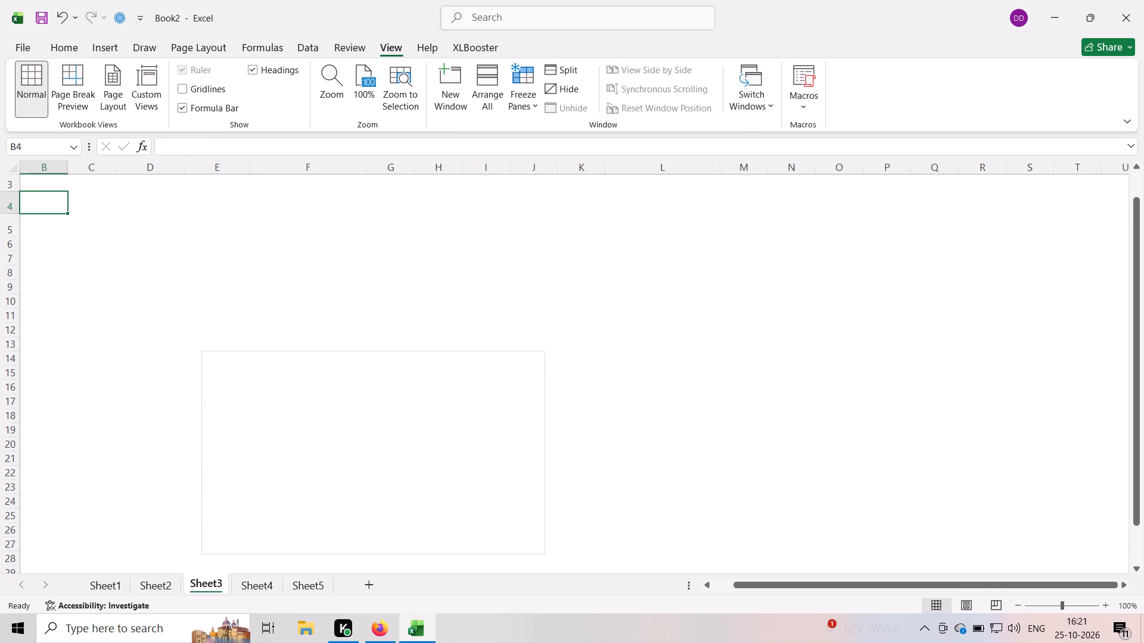
Switch to Firefox, replace the blank tab with a web search for "screener", and open the Screener site.
left_click(386, 629)
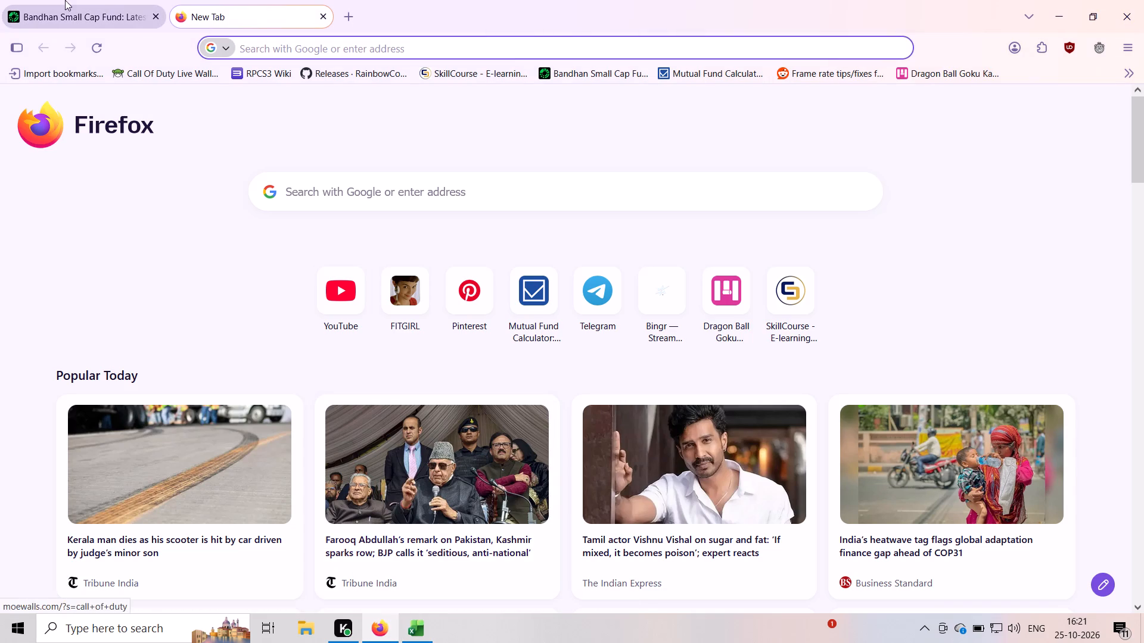
left_click(318, 18)
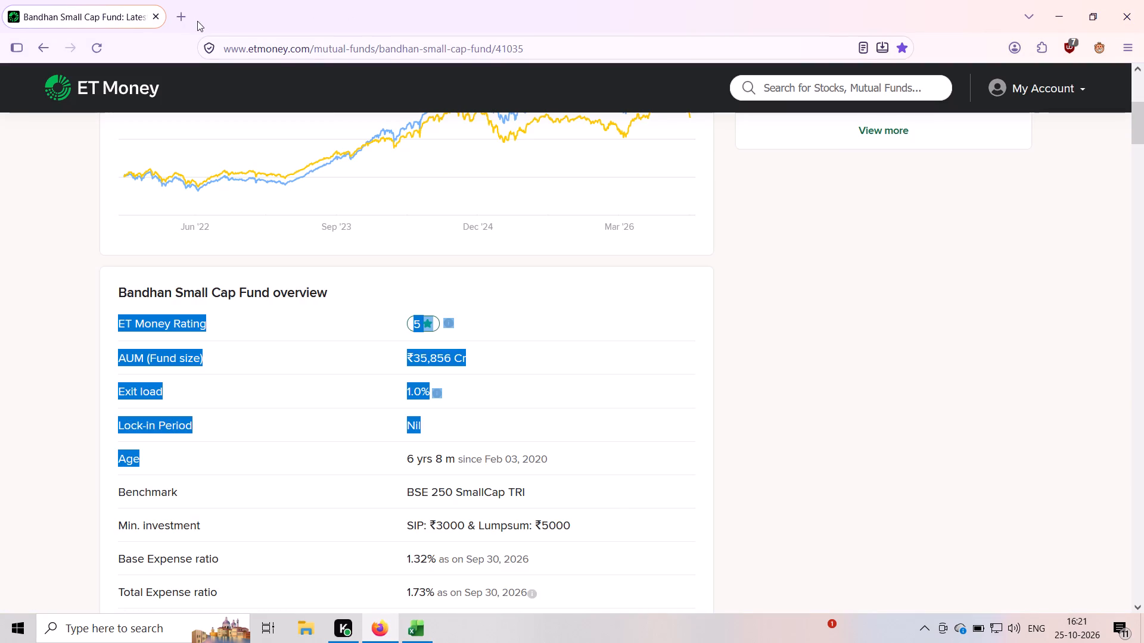
left_click(194, 17)
type("screener")
key("Return")
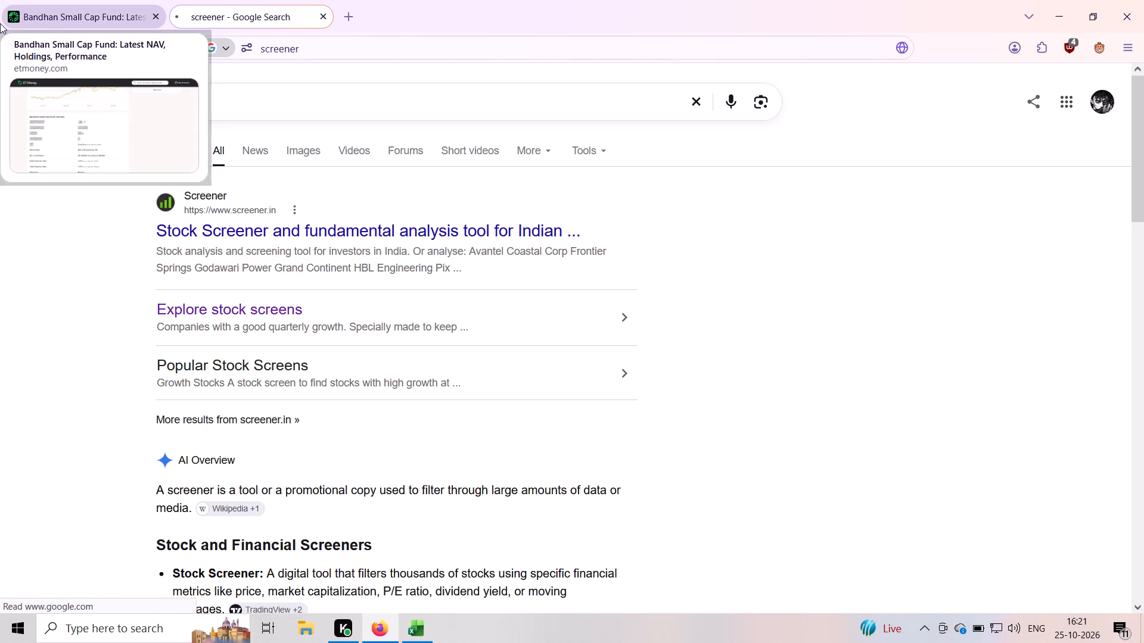
left_click(269, 193)
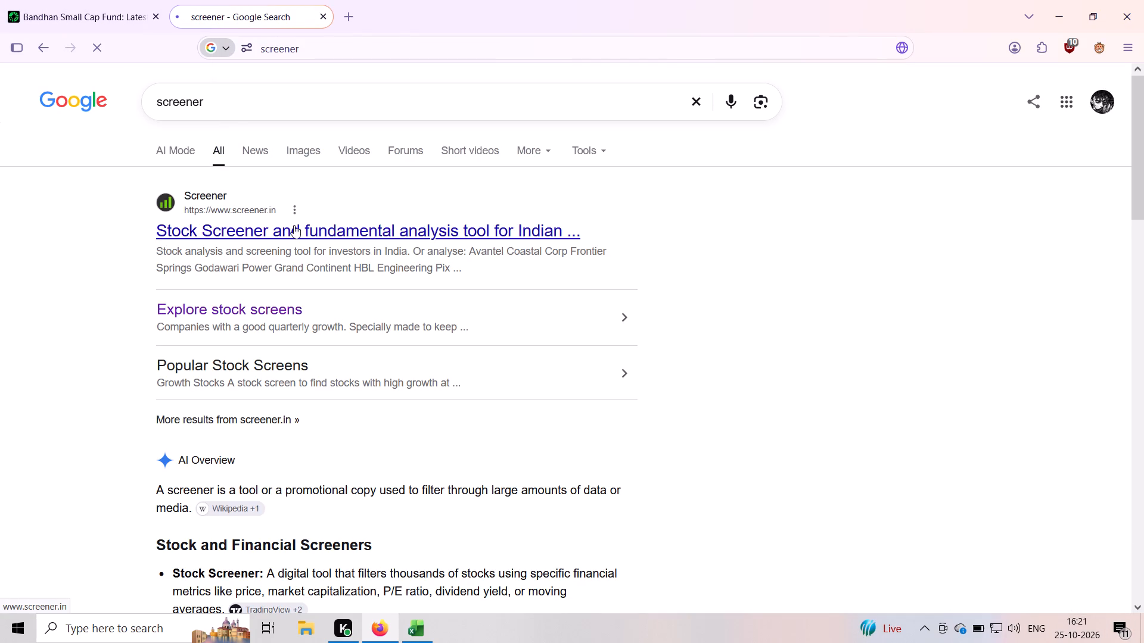
left_click(294, 221)
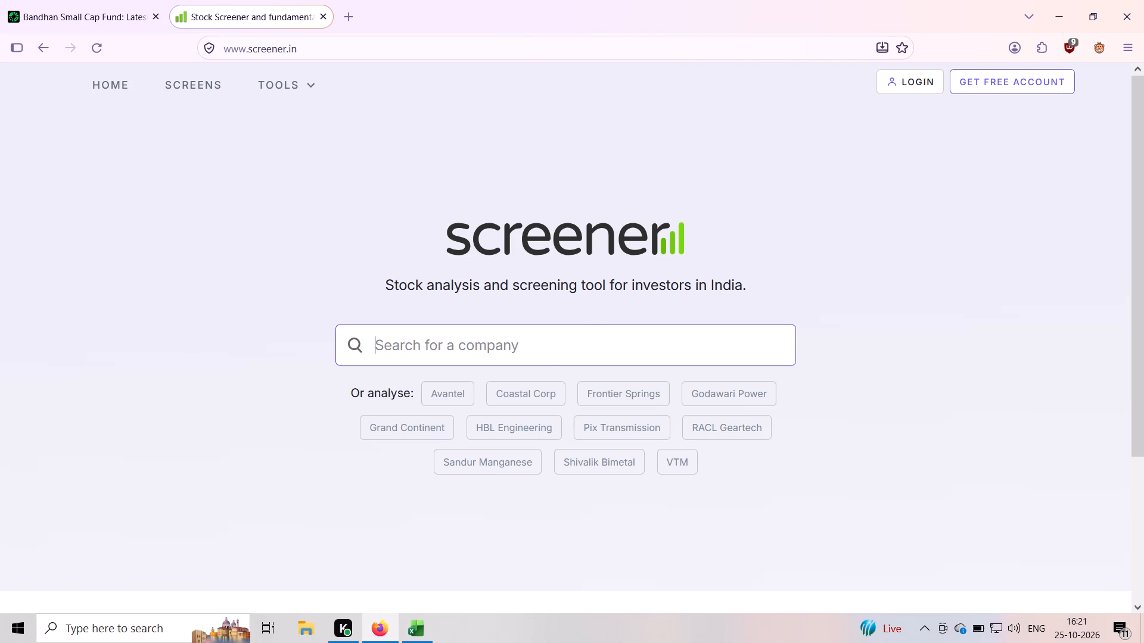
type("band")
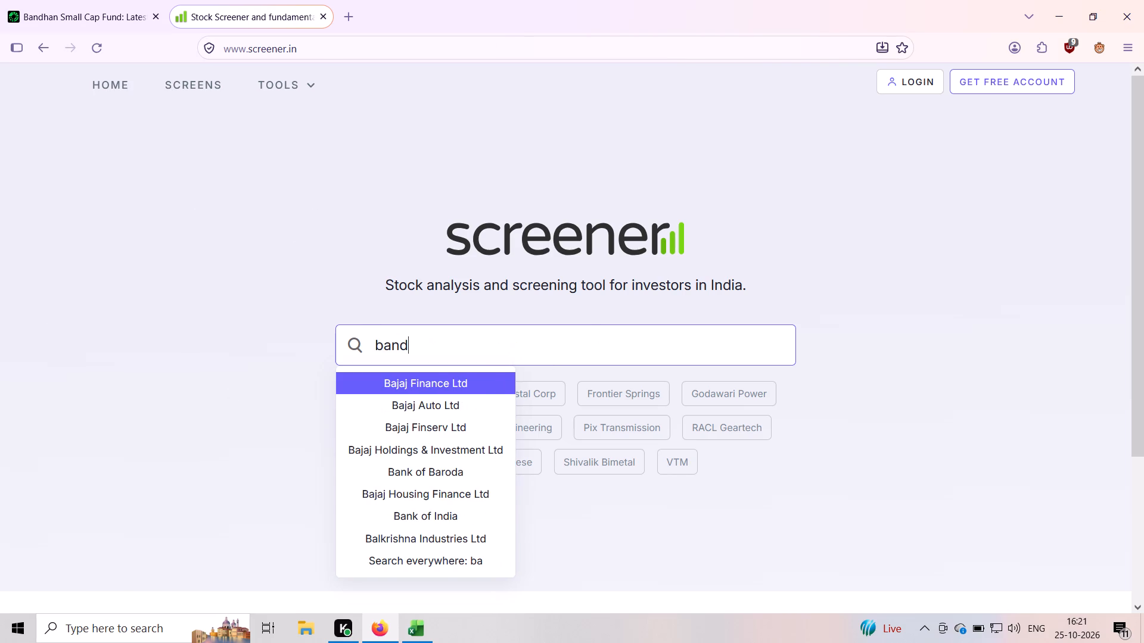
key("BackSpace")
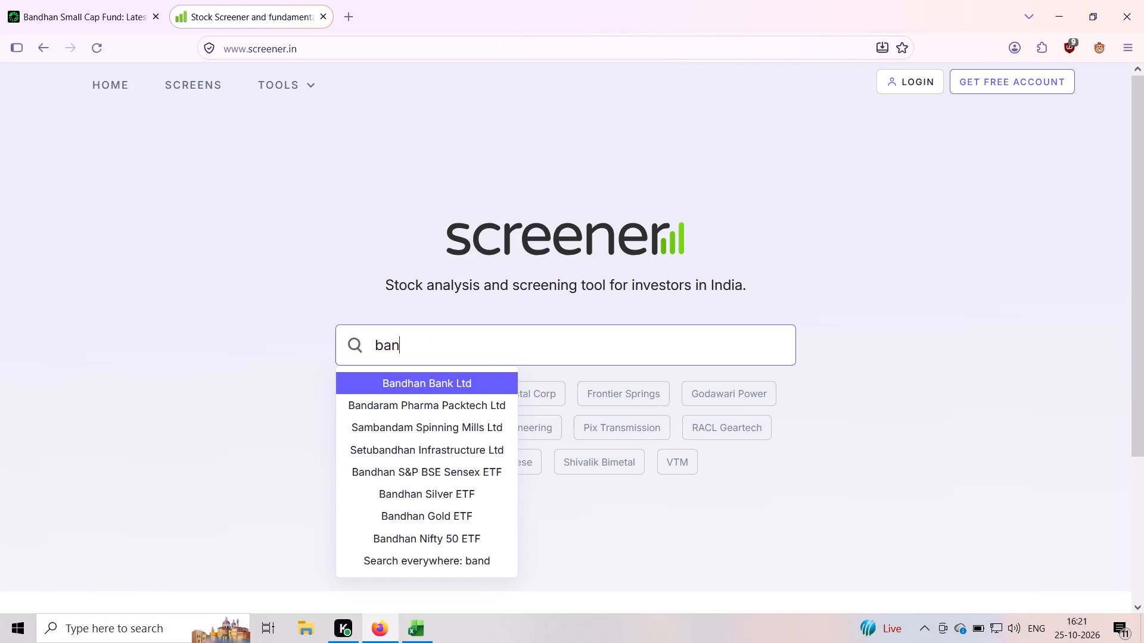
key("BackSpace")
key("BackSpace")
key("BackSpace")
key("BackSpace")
Search Screener for "icici small cap fund".
type("icic")
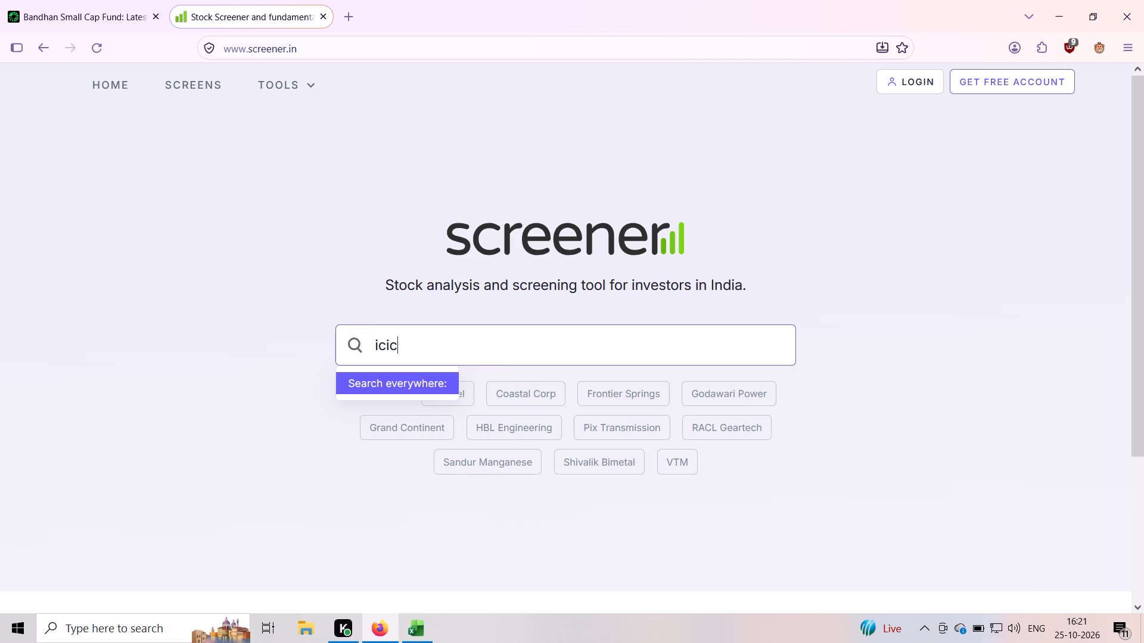
key("space")
key("BackSpace")
type("i small")
key("space")
type("cap funs")
key("BackSpace")
key("d")
key("Return")
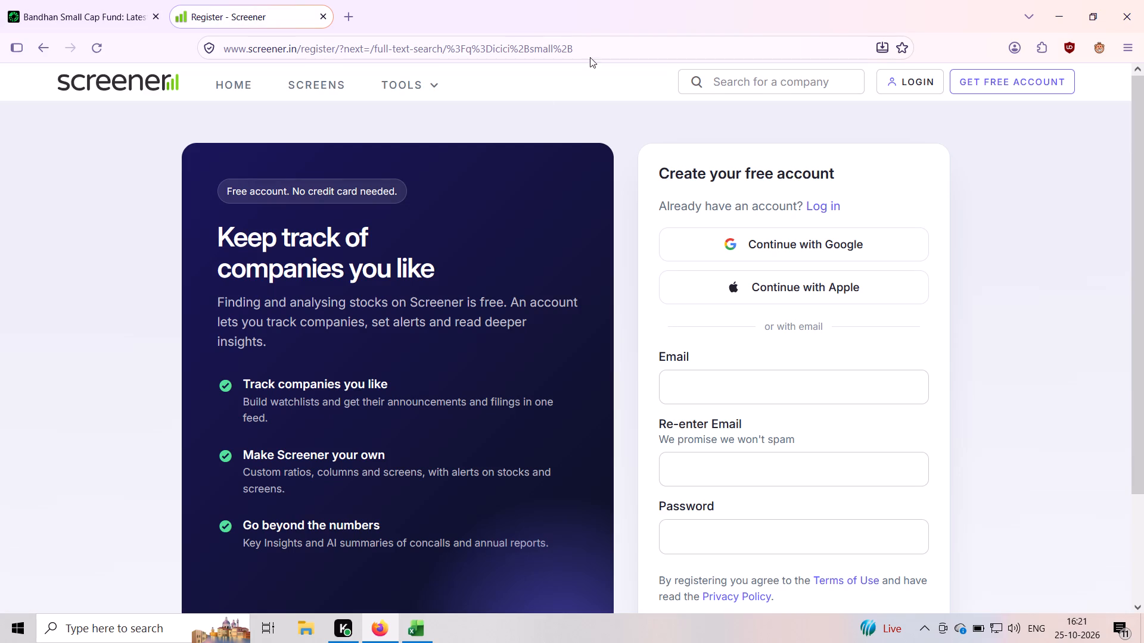
scroll(692, 357, "down", 2)
scroll(731, 208, "up", 4)
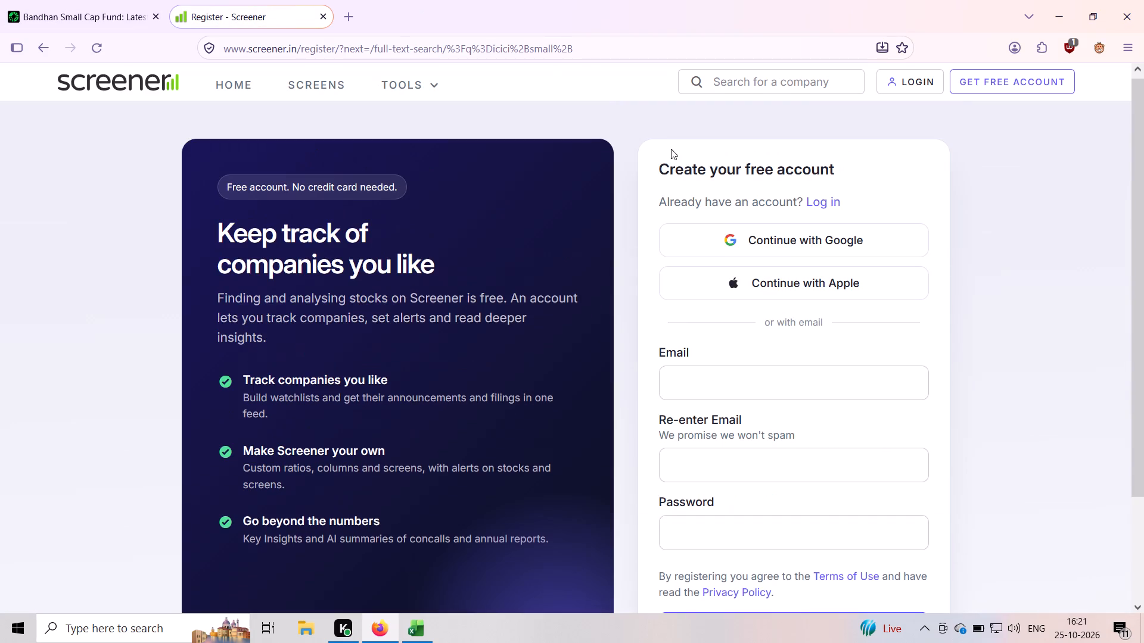
Search the web in a new tab for "icici small cap fund direct growth screener".
left_click(340, 7)
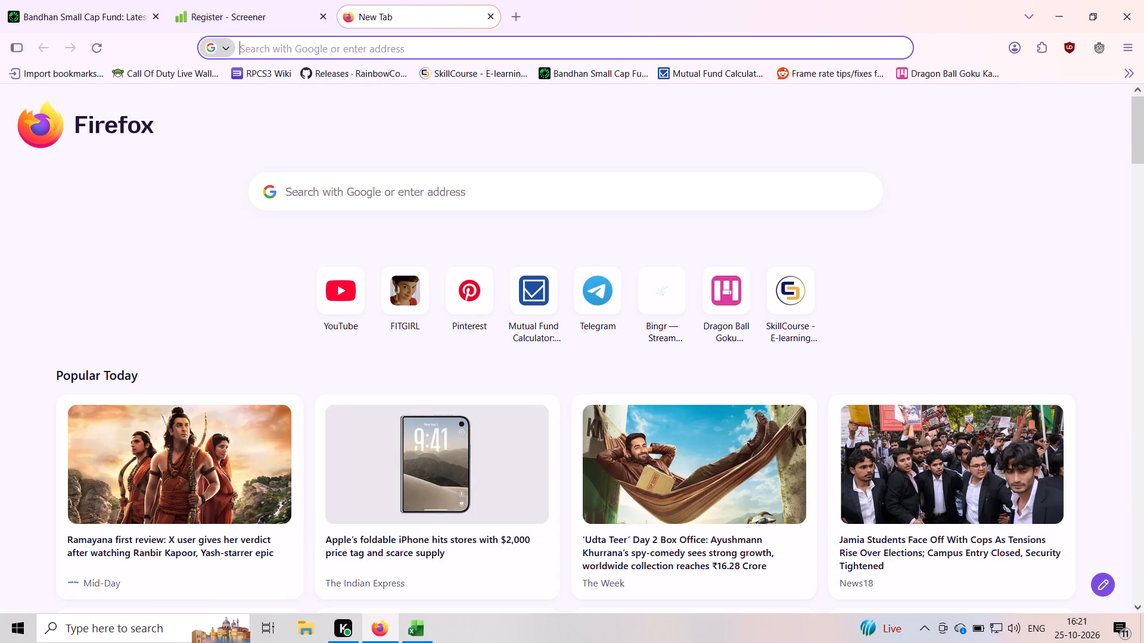
type("icici sn")
key("BackSpace")
type("mall cap fund")
key("space")
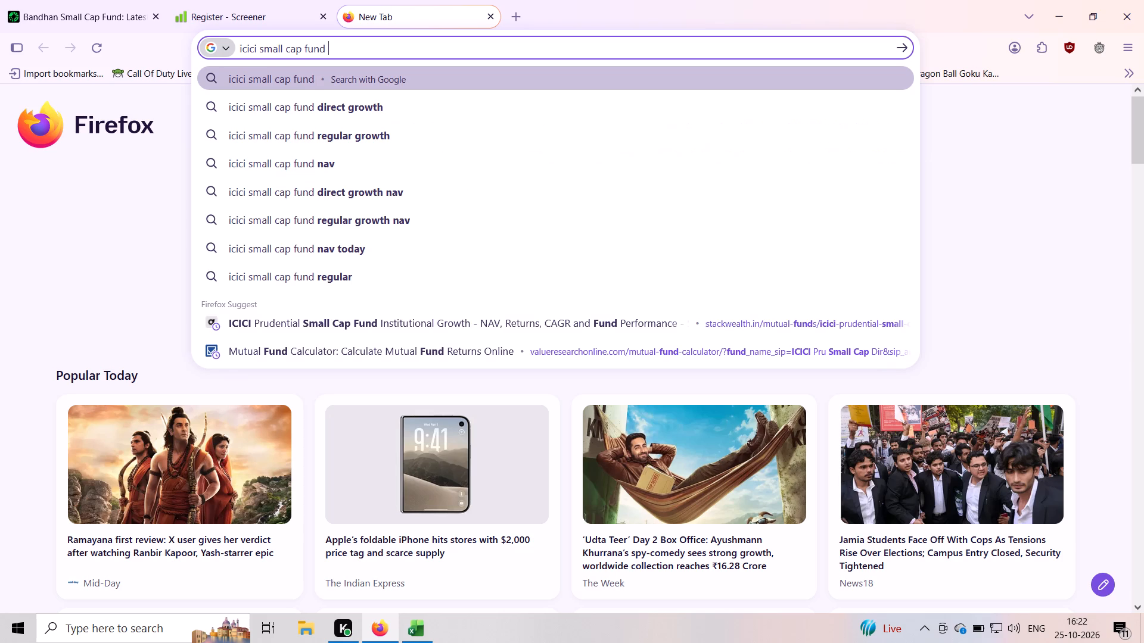
key("Down")
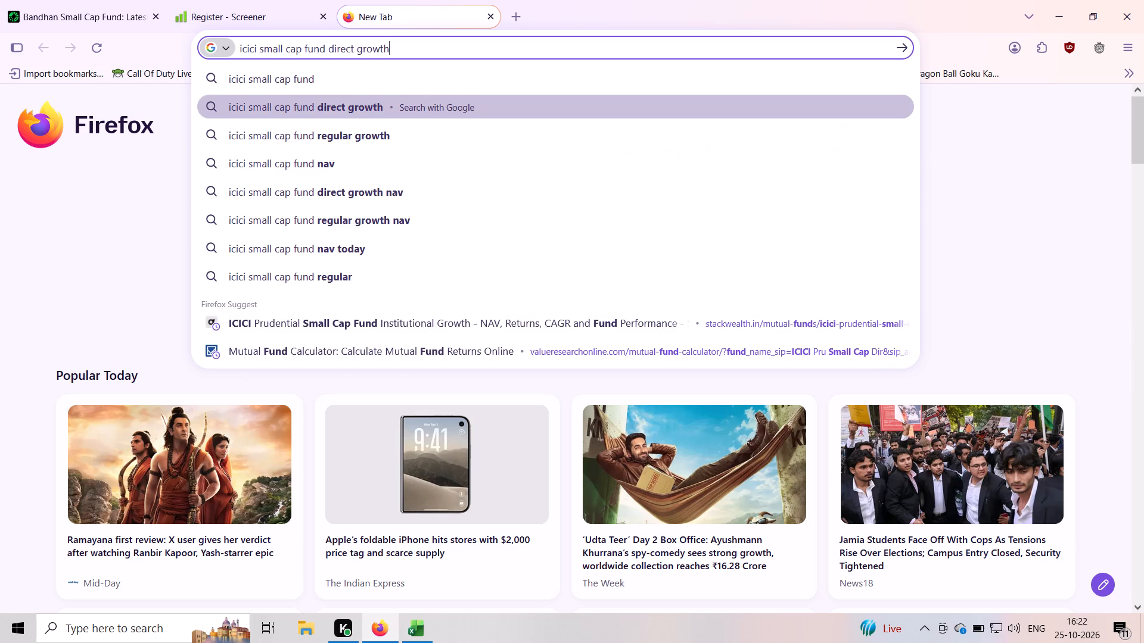
key("space")
type("screener")
key("Return")
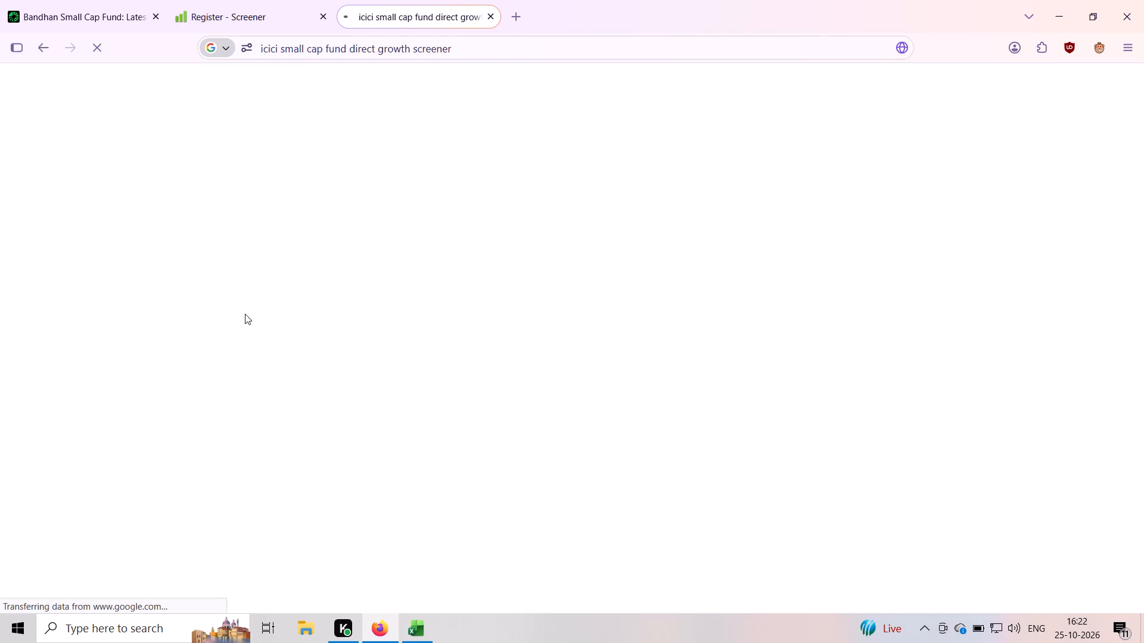
Open Groww's page for ICICI Prudential Small Cap Fund Direct Growth from the search results.
scroll(231, 442, "down", 2)
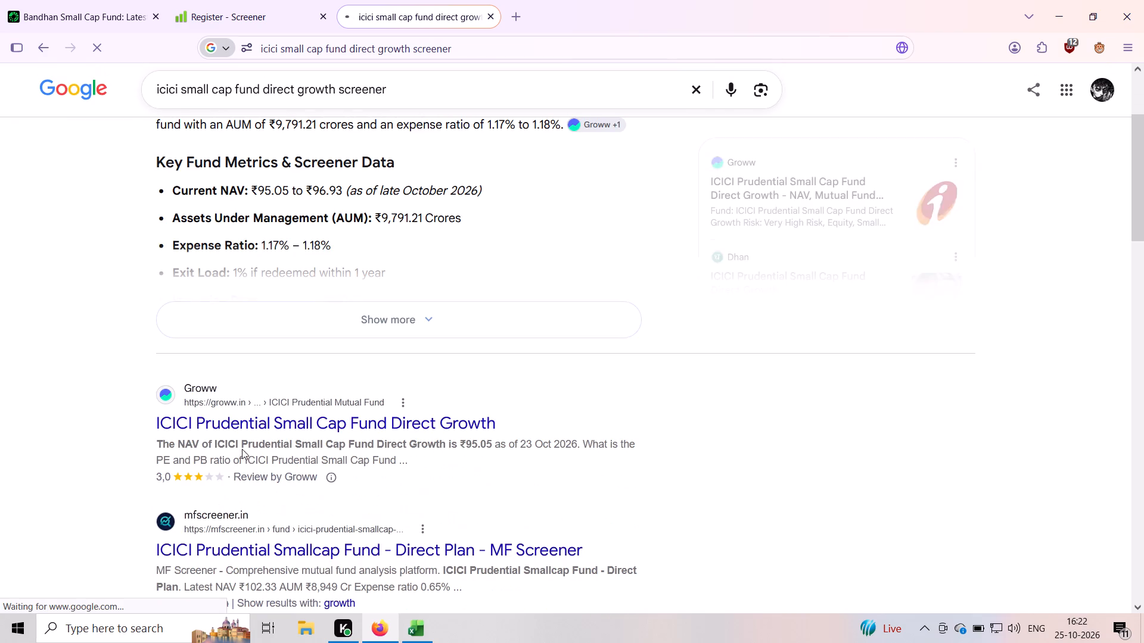
left_click(250, 420)
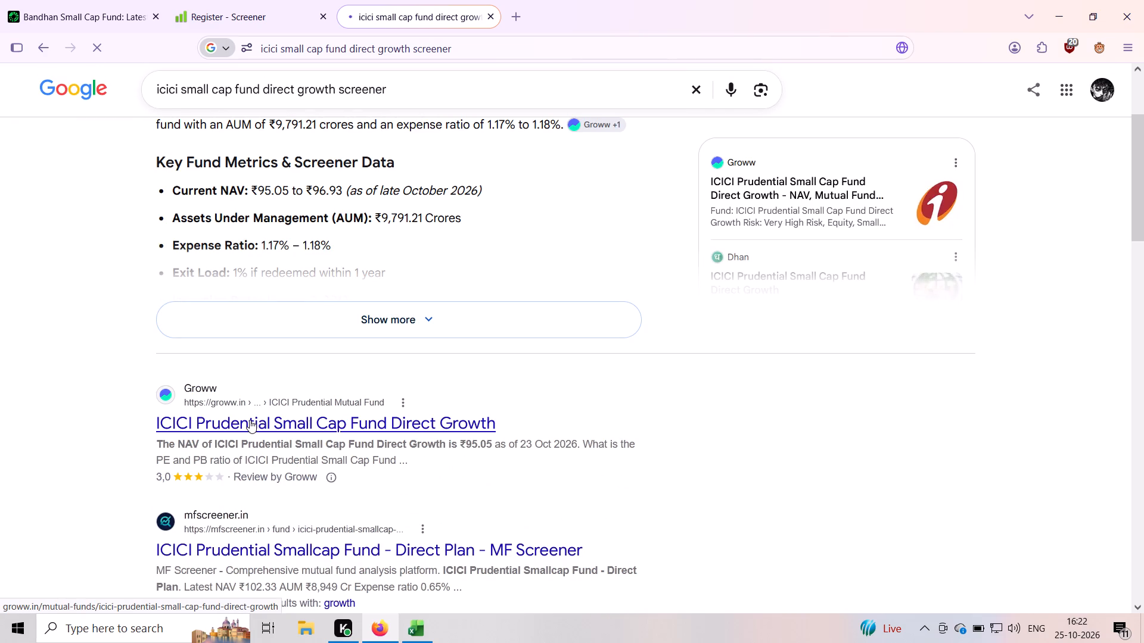
scroll(362, 171, "down", 4)
scroll(362, 174, "up", 1)
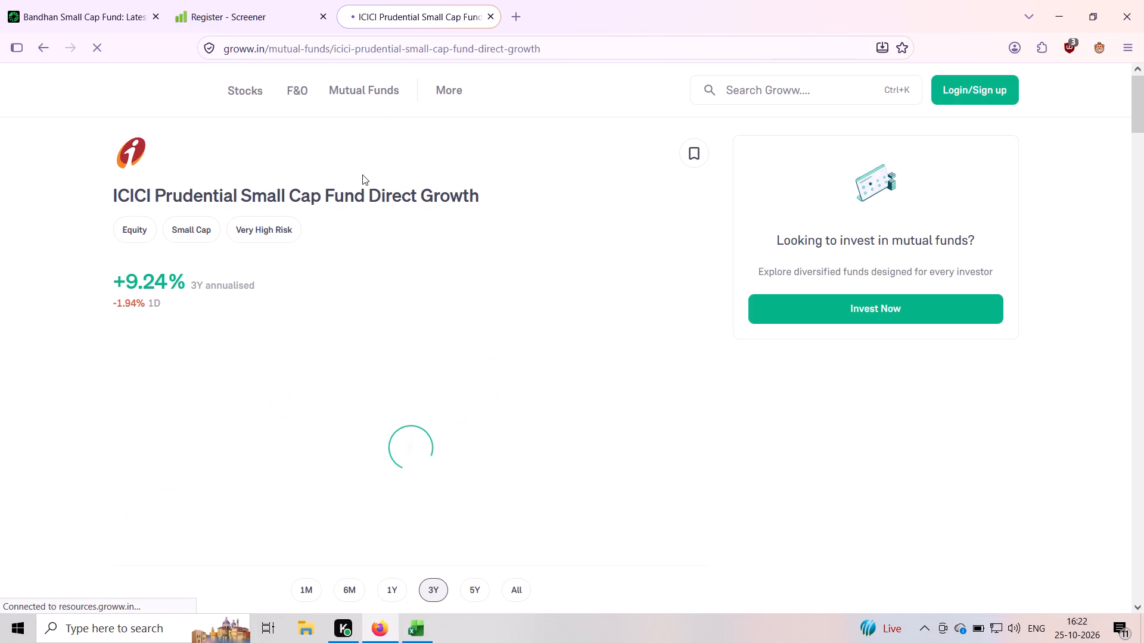
Copy the full heading "ICICI Prudential Small Cap Fund Direct Growth" from the Groww page.
left_click_drag(101, 195, 455, 201)
left_click_drag(483, 195, 74, 192)
left_click(74, 195)
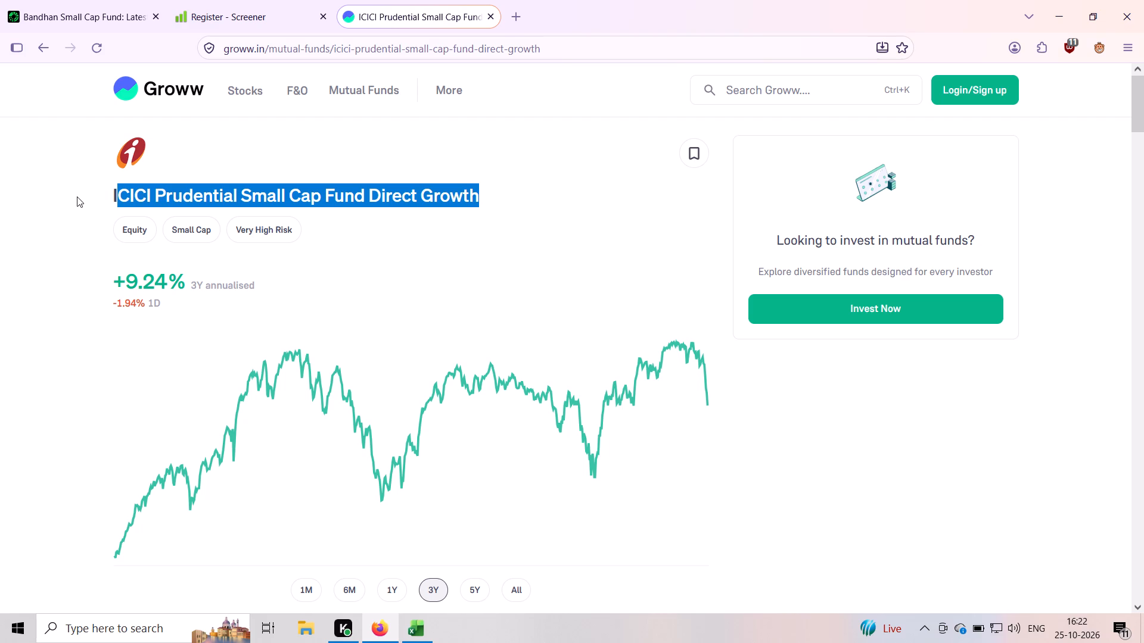
left_click(107, 204)
double_click(107, 200)
left_click_drag(107, 199, 287, 213)
left_click(527, 226)
left_click_drag(521, 214, 517, 207)
left_click_drag(517, 205, 505, 200)
left_click(504, 198)
left_click_drag(485, 199, 122, 203)
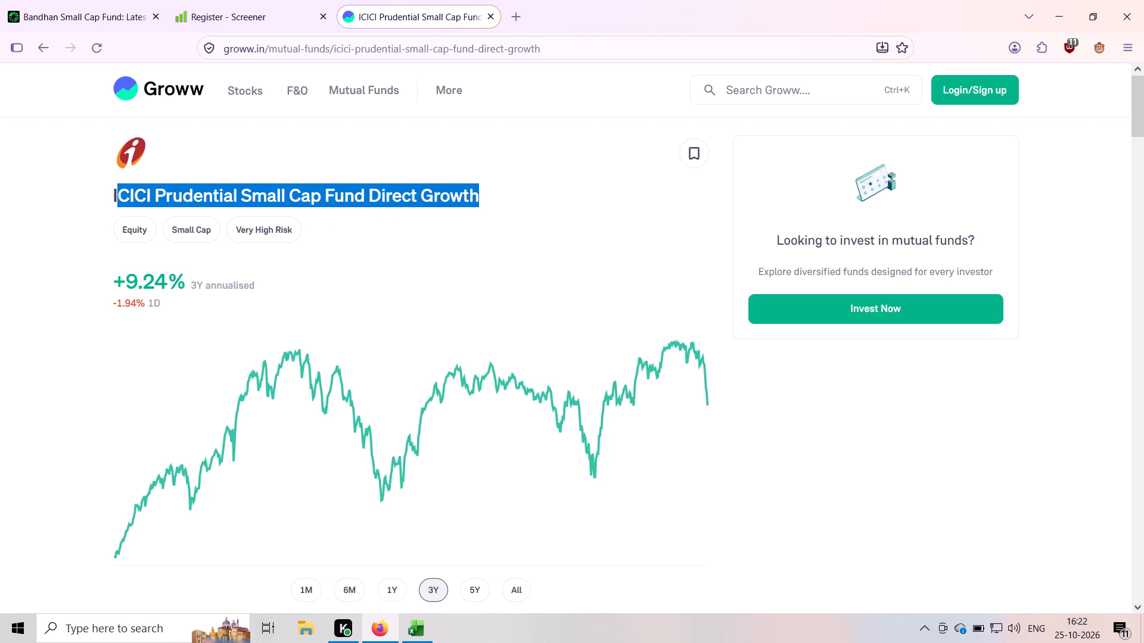
left_click_drag(122, 203, 107, 198)
key("ctrl+c")
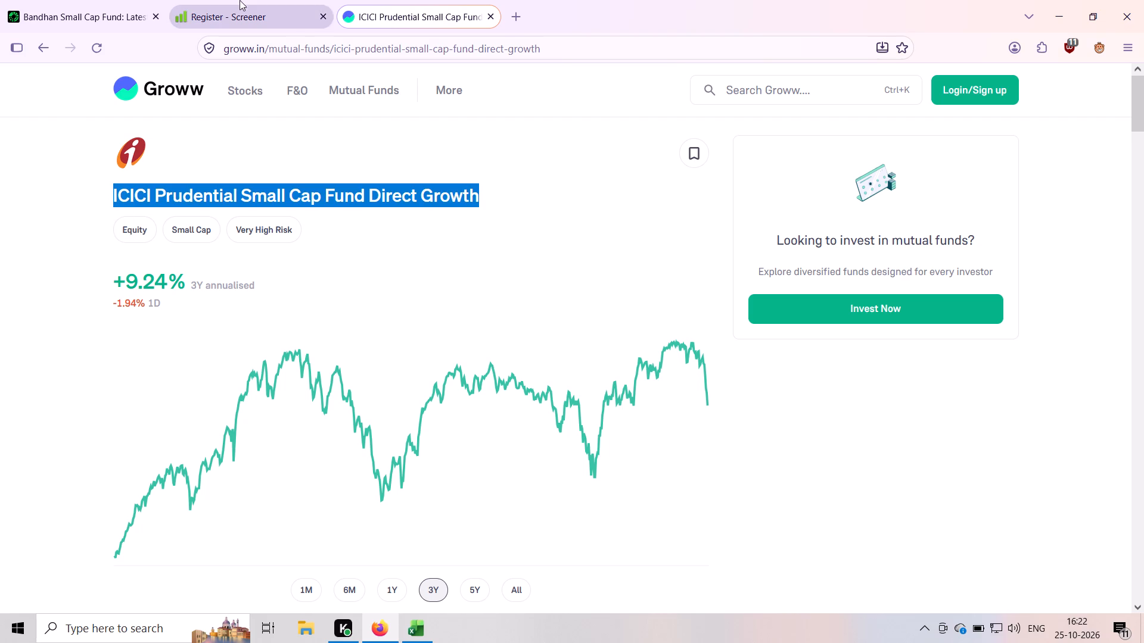
Switch to Excel and paste the copied fund heading into cell B4 of Sheet3.
left_click(377, 620)
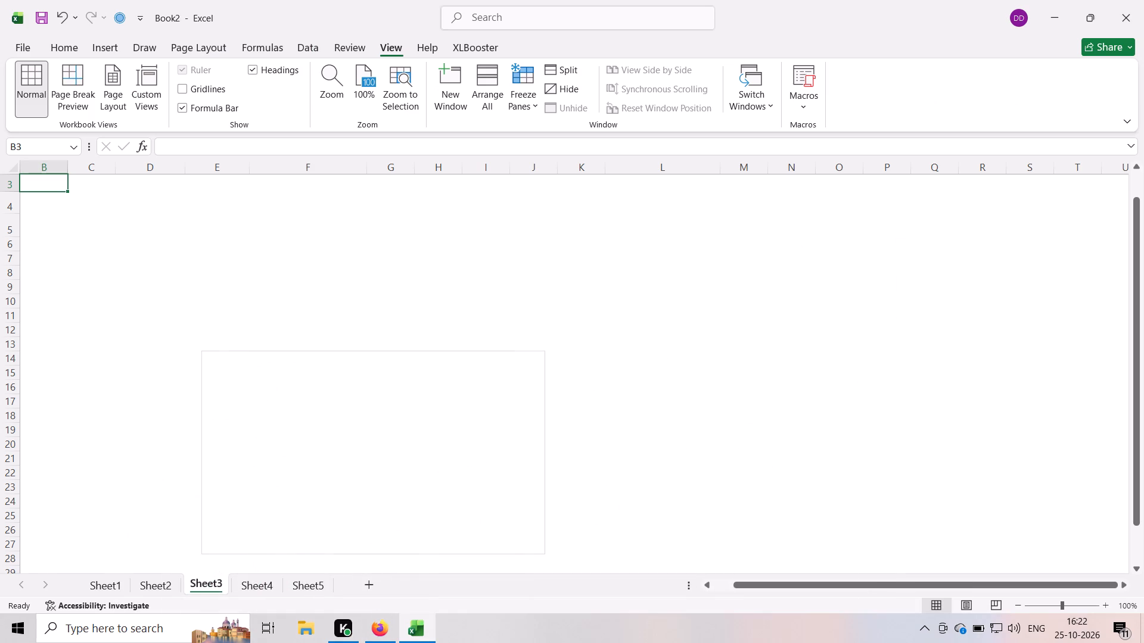
left_click(52, 213)
key("ctrl+v")
left_click(292, 294)
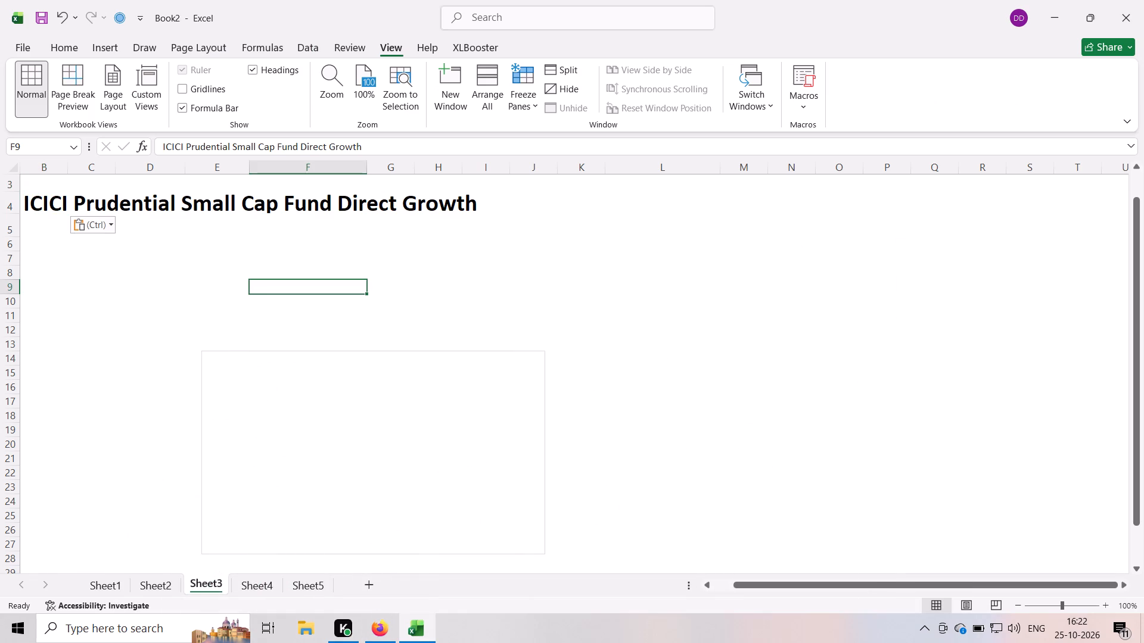
Increase the heights of rows 6 and 4 slightly on Sheet3.
left_click(128, 289)
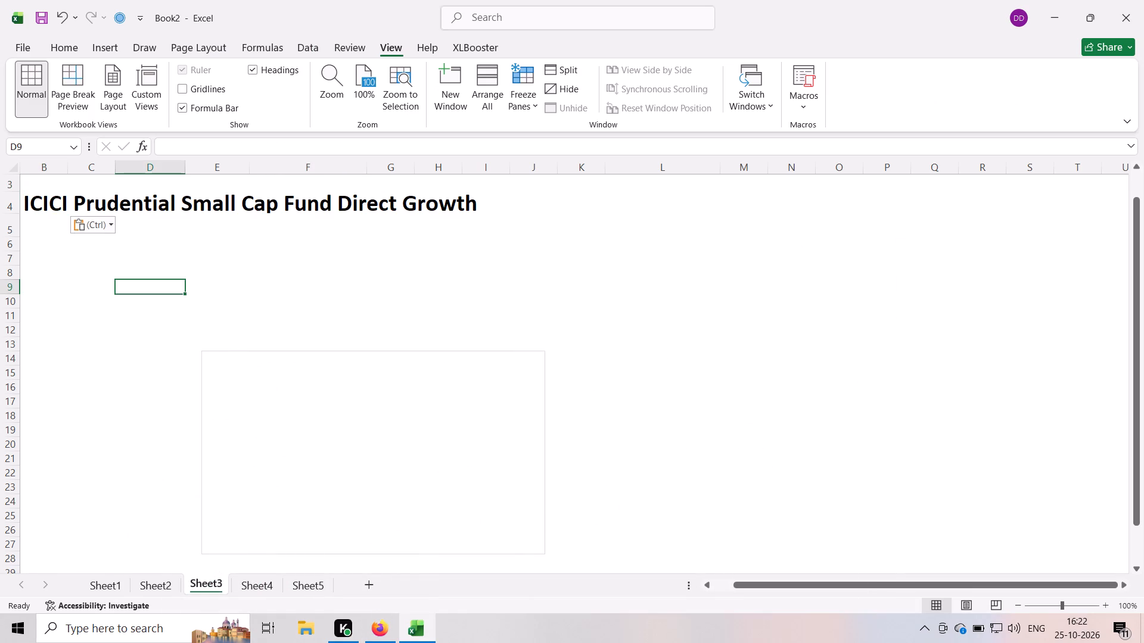
left_click(28, 260)
left_click(43, 245)
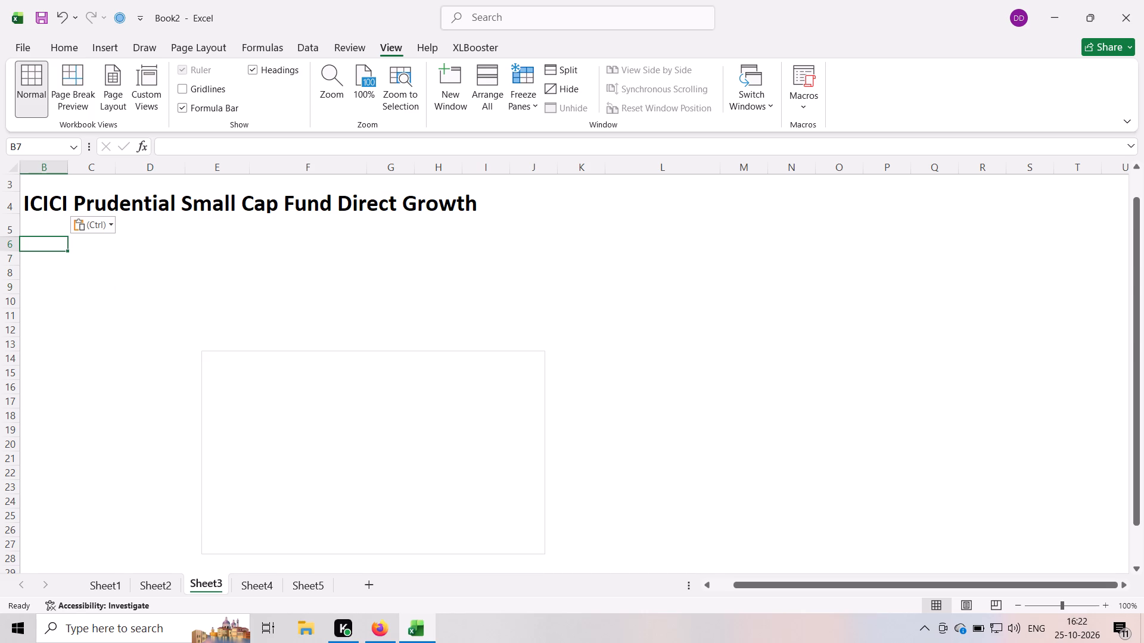
left_click_drag(18, 254, 18, 264)
left_click(23, 235)
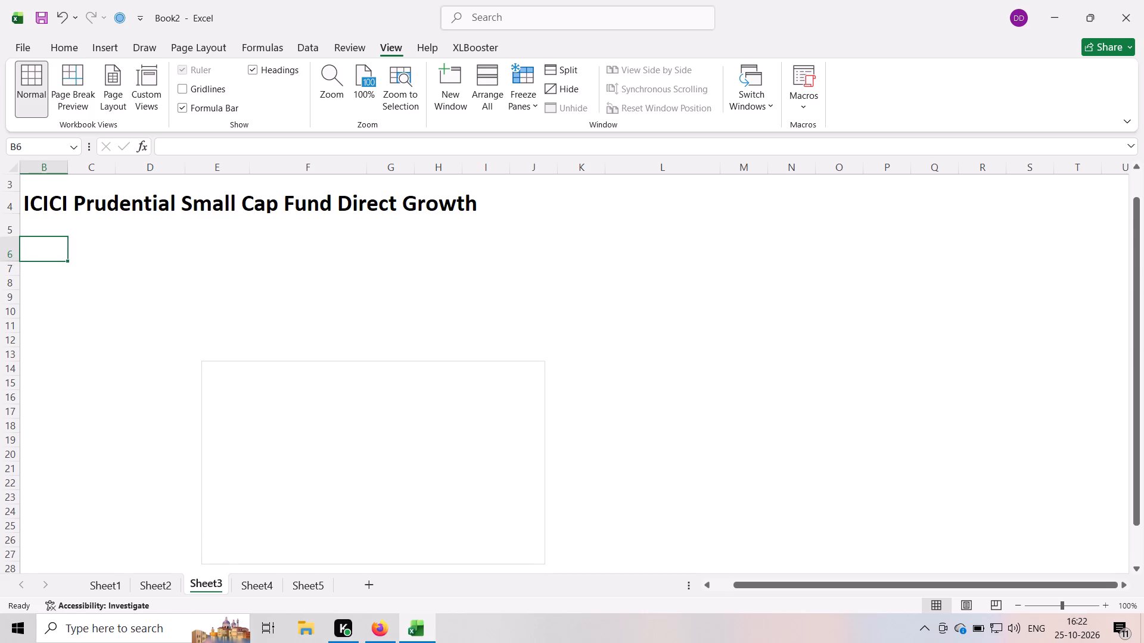
left_click_drag(20, 210, 20, 216)
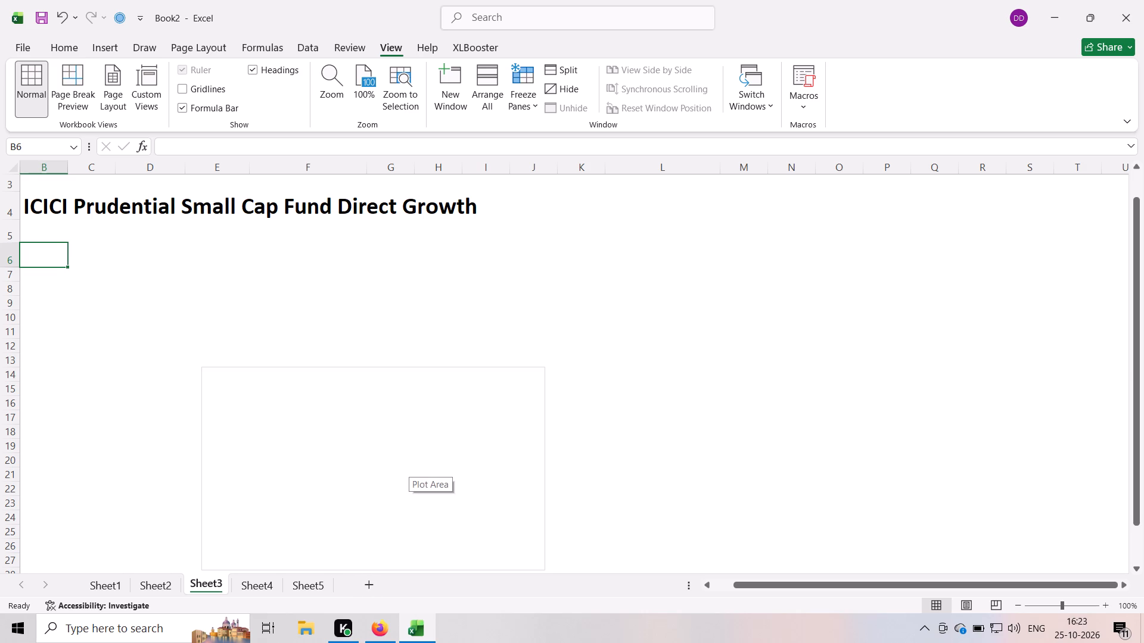
Switch to Firefox and examine the annualised return and key figures on the fund's Groww page.
left_click(391, 635)
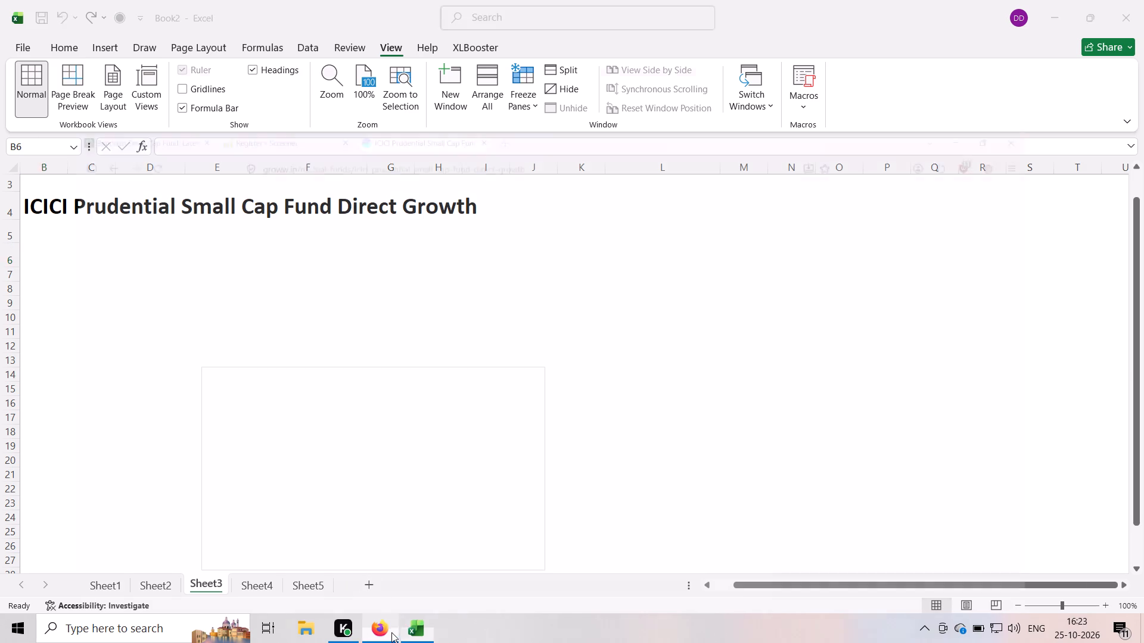
scroll(344, 291, "down", 1)
left_click_drag(111, 193, 225, 210)
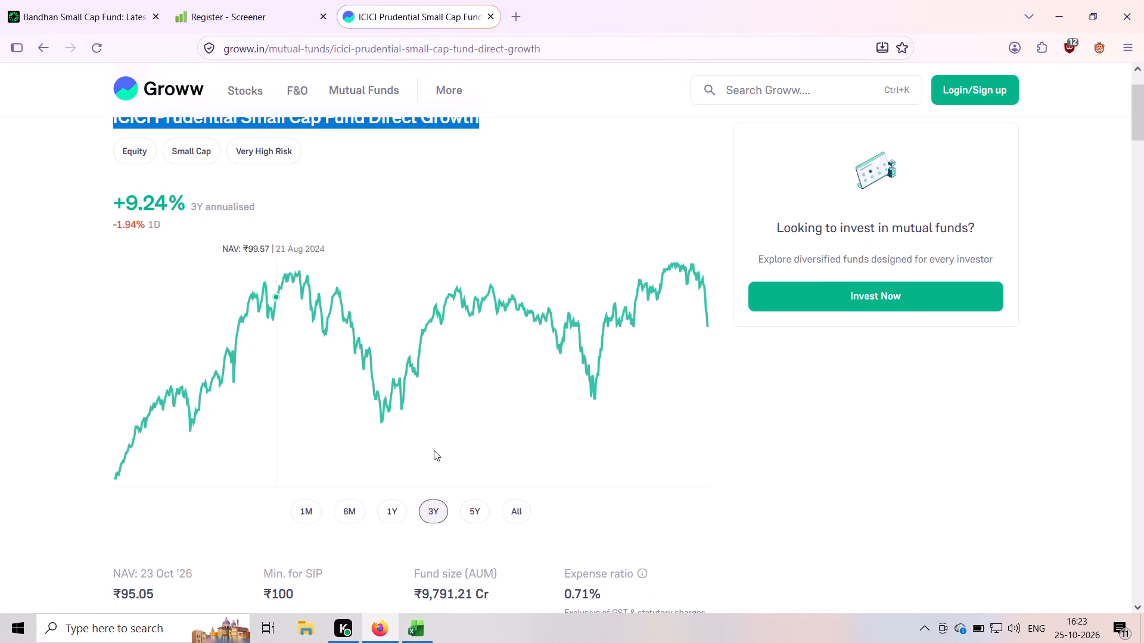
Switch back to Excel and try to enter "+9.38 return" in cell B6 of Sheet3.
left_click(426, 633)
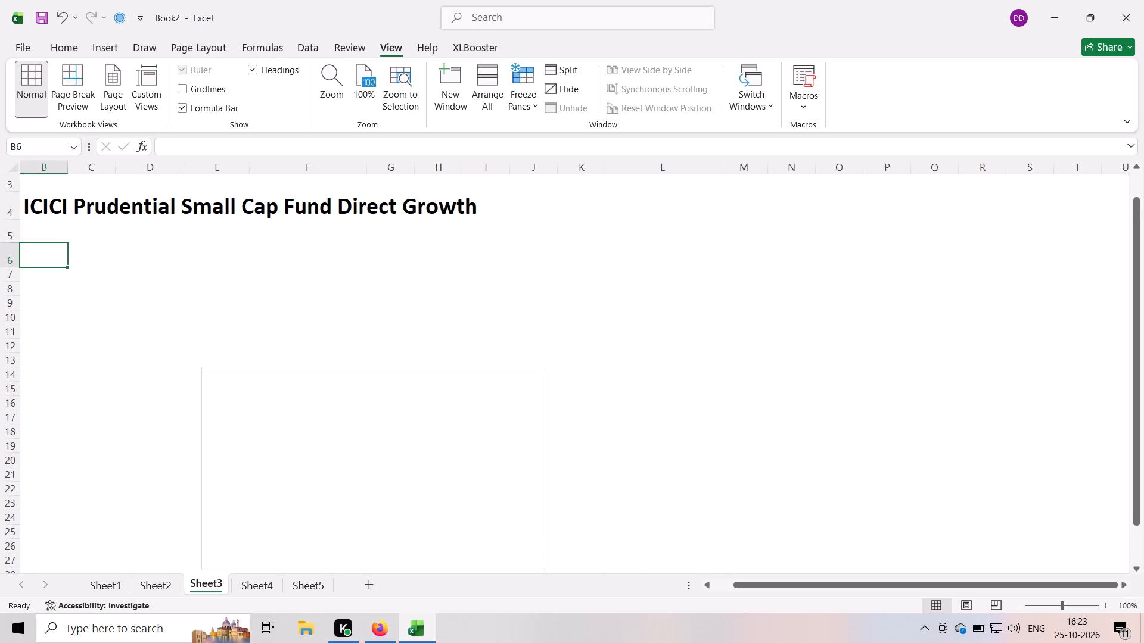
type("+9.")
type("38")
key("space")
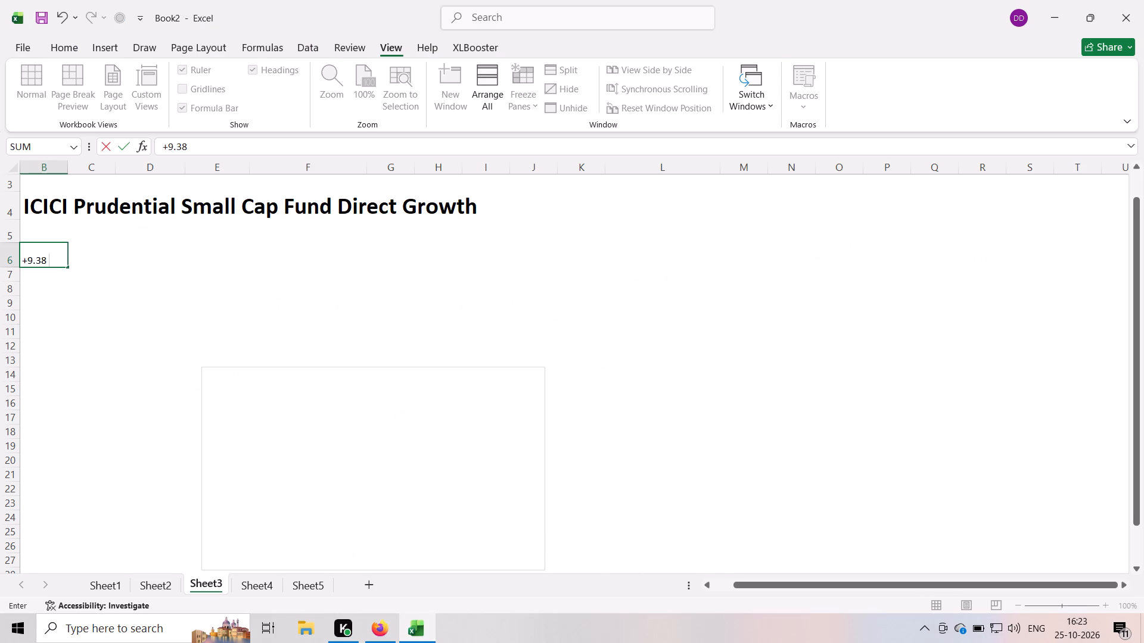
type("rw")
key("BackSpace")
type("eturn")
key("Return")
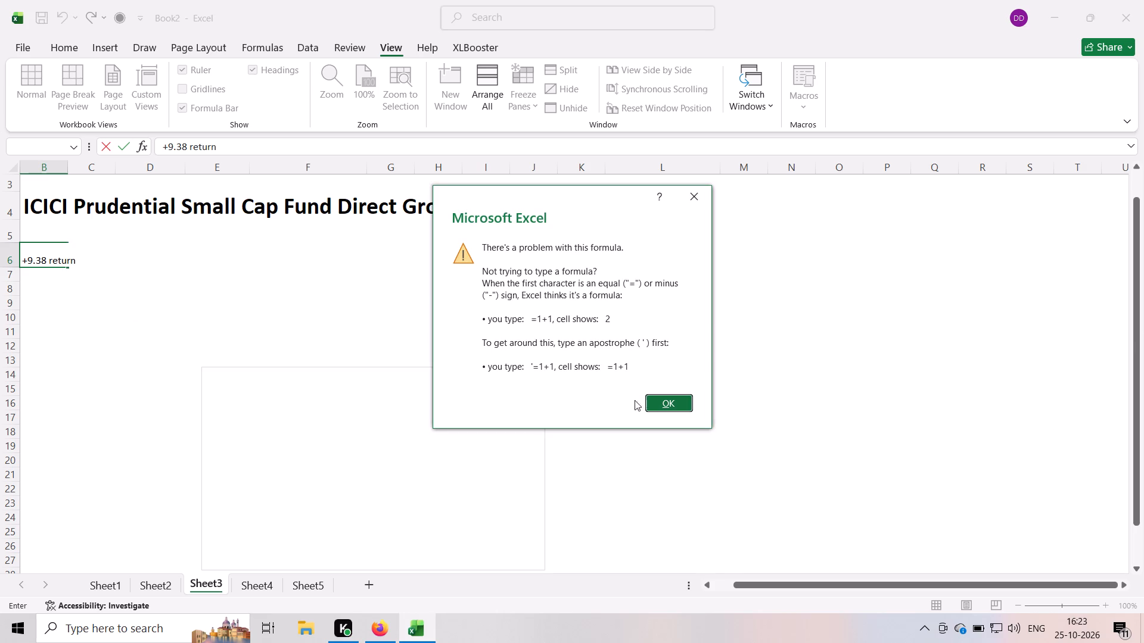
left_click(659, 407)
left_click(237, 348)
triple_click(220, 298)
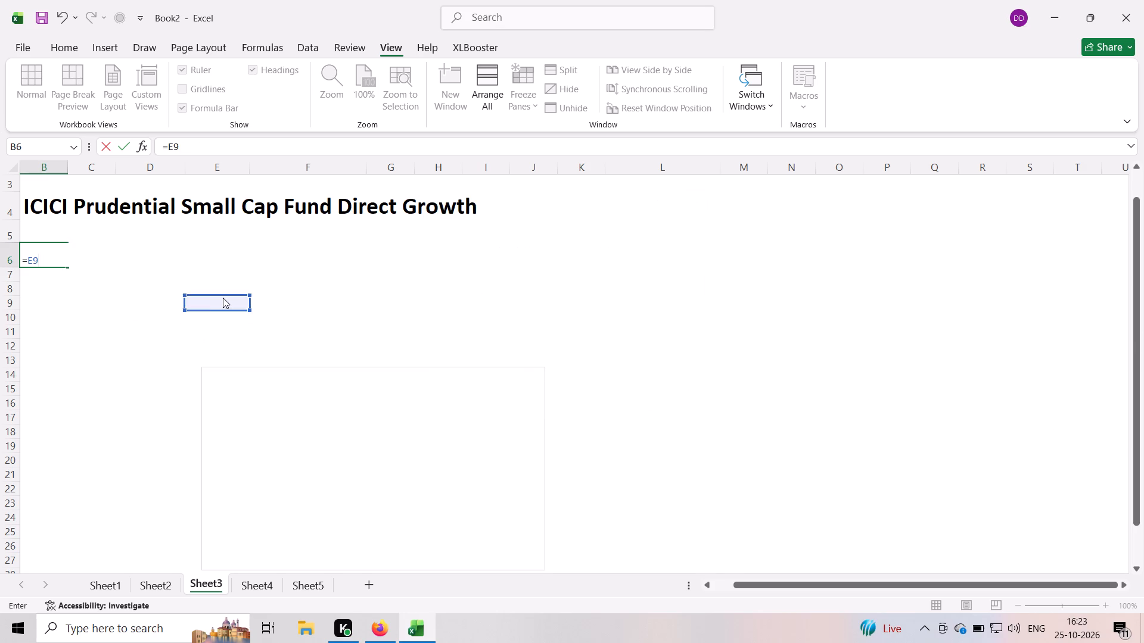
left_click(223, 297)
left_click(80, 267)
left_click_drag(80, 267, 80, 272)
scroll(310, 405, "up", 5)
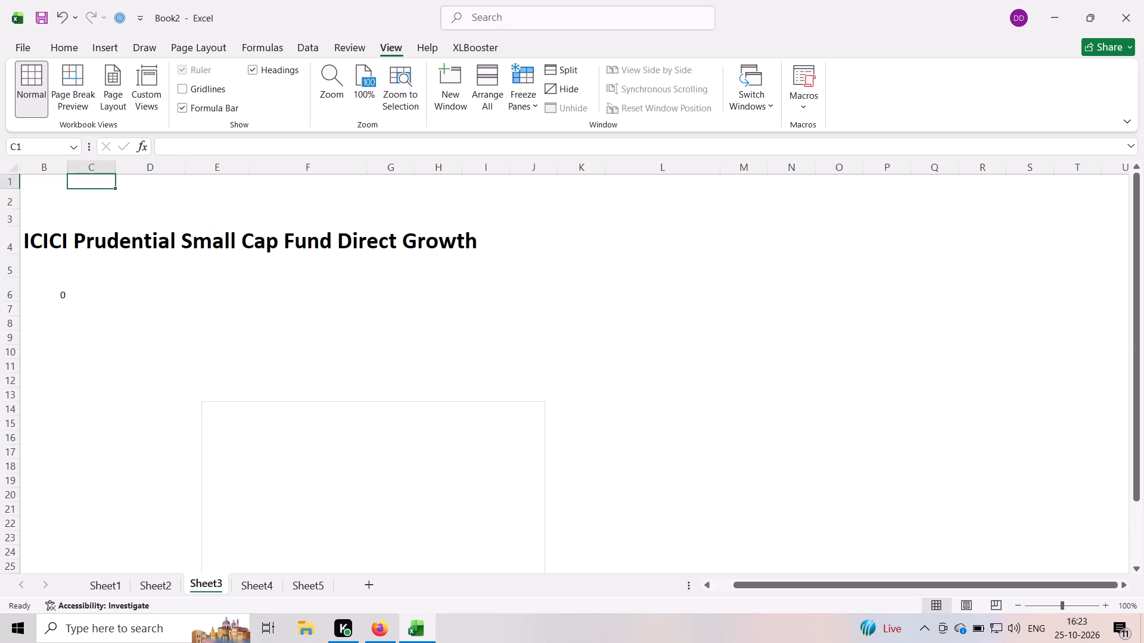
Review the peer comparison at the end of Sheet1 and the contents of Sheet5 and Sheet4.
double_click(55, 329)
triple_click(54, 325)
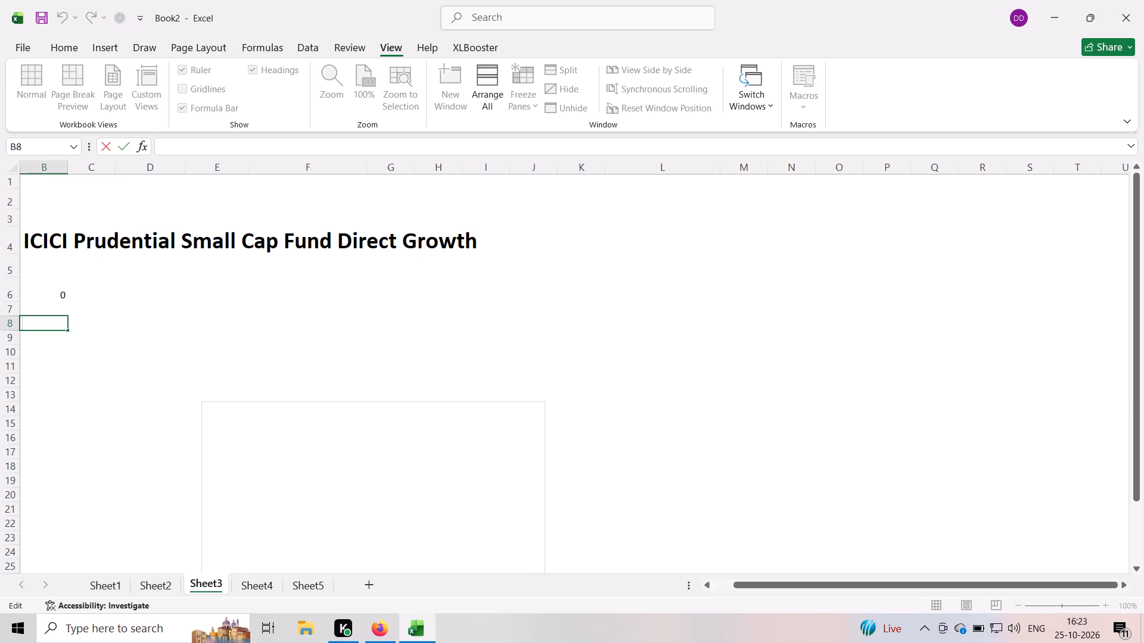
left_click(95, 585)
scroll(231, 364, "up", 5)
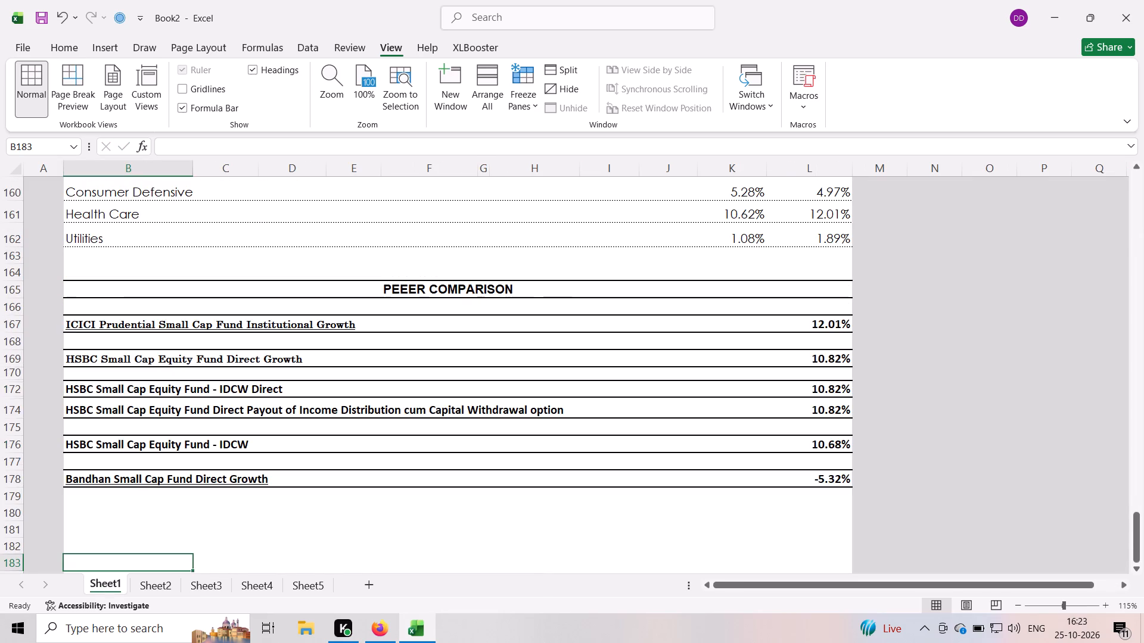
scroll(231, 363, "down", 3)
scroll(231, 363, "up", 3)
scroll(245, 351, "down", 2)
left_click(425, 414)
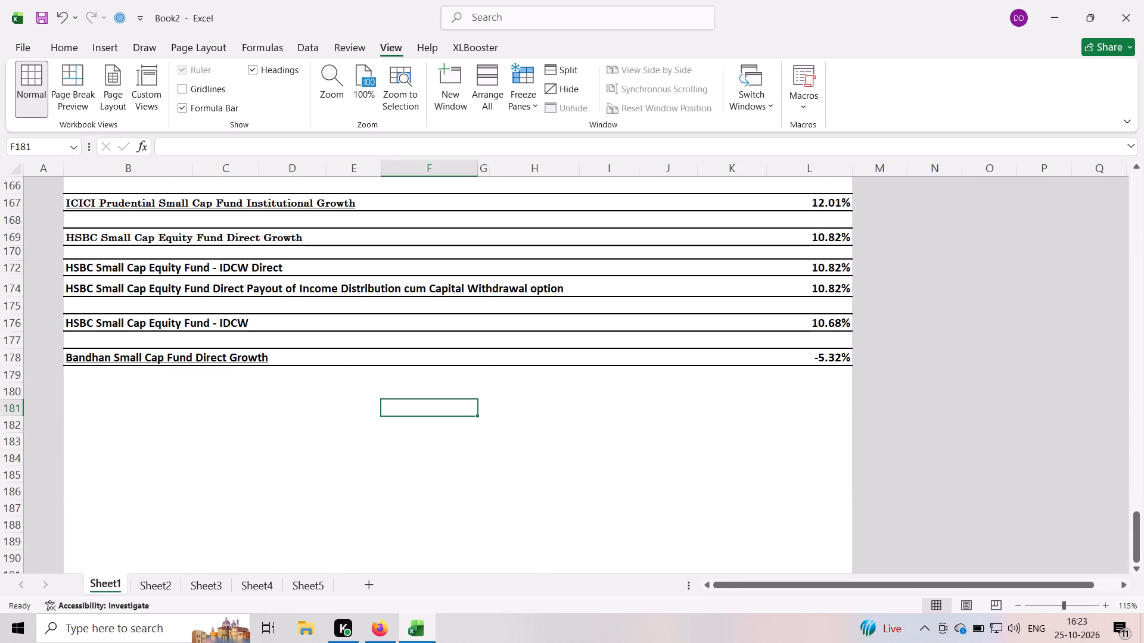
left_click(426, 428)
left_click(284, 576)
scroll(407, 392, "up", 3)
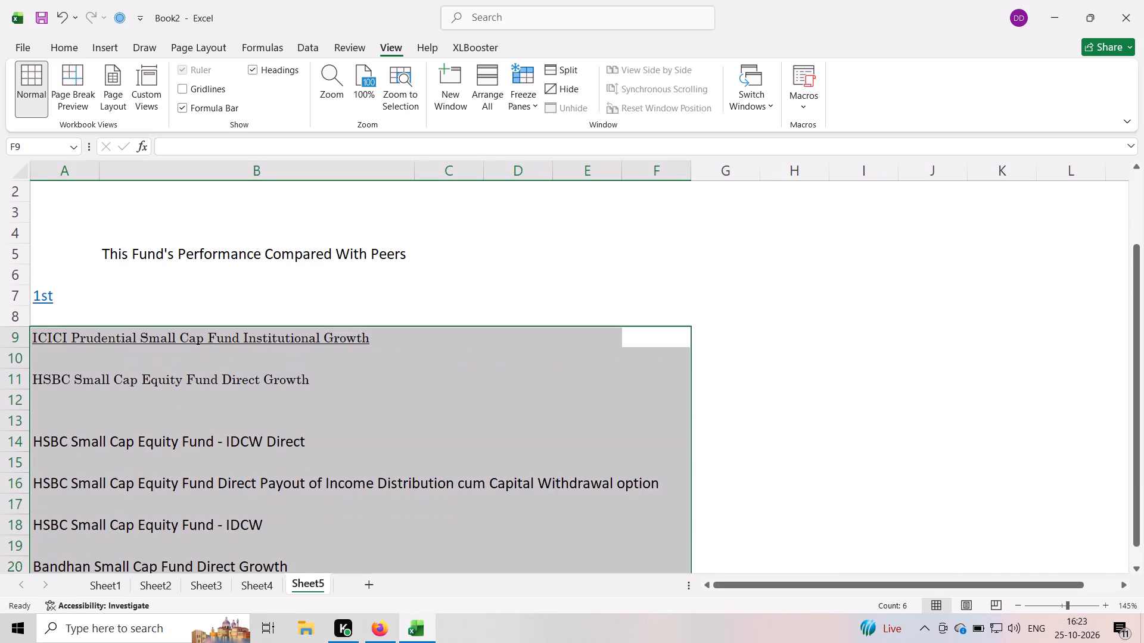
left_click(259, 576)
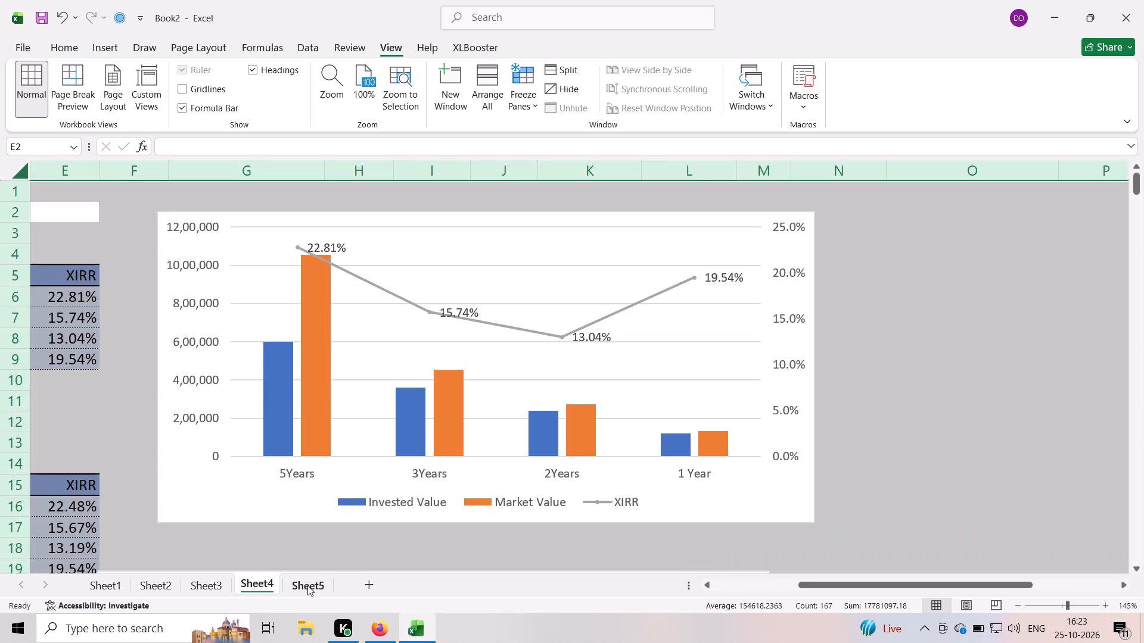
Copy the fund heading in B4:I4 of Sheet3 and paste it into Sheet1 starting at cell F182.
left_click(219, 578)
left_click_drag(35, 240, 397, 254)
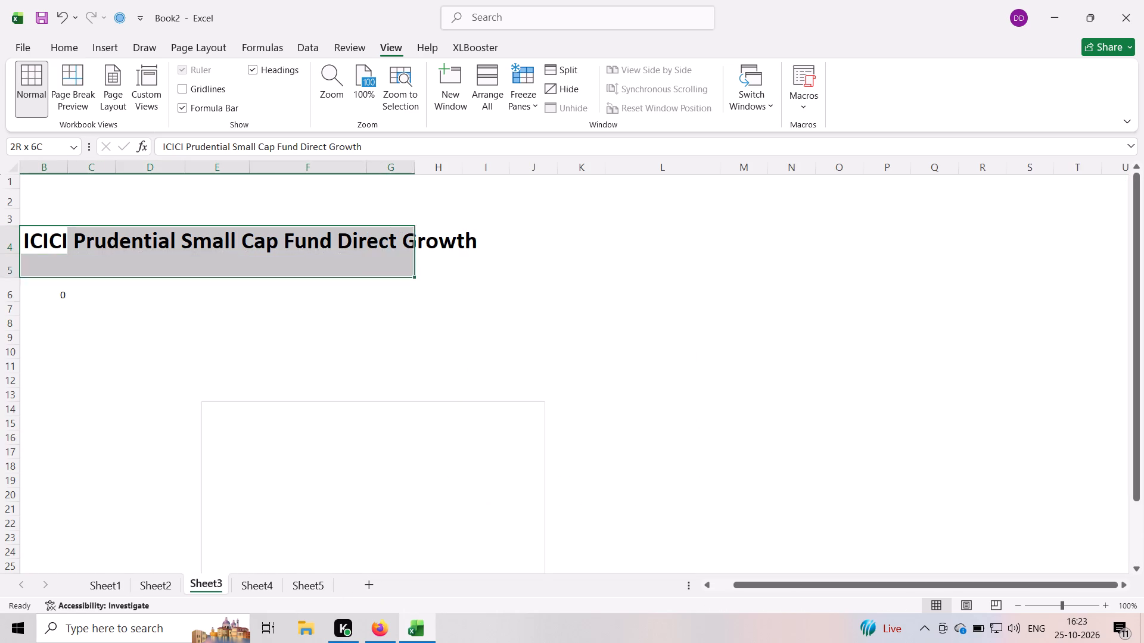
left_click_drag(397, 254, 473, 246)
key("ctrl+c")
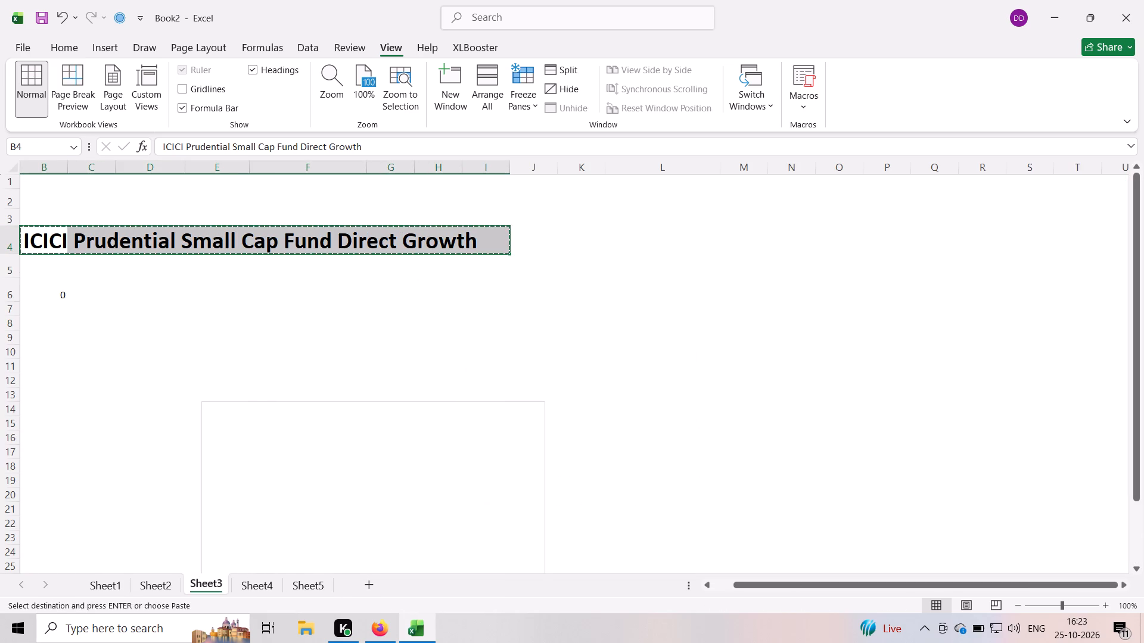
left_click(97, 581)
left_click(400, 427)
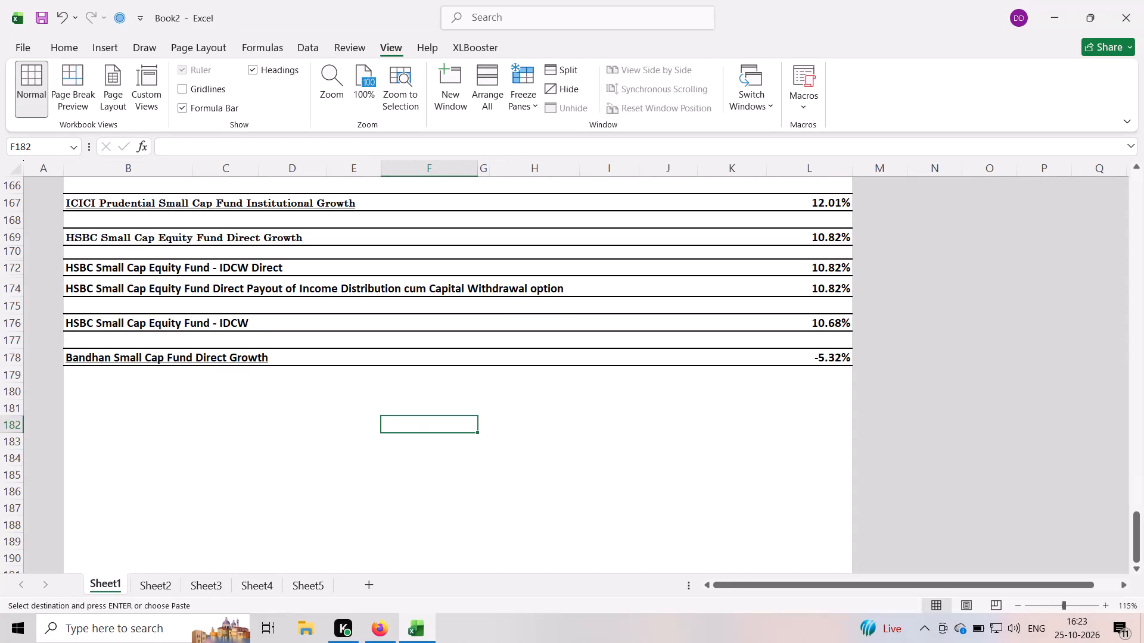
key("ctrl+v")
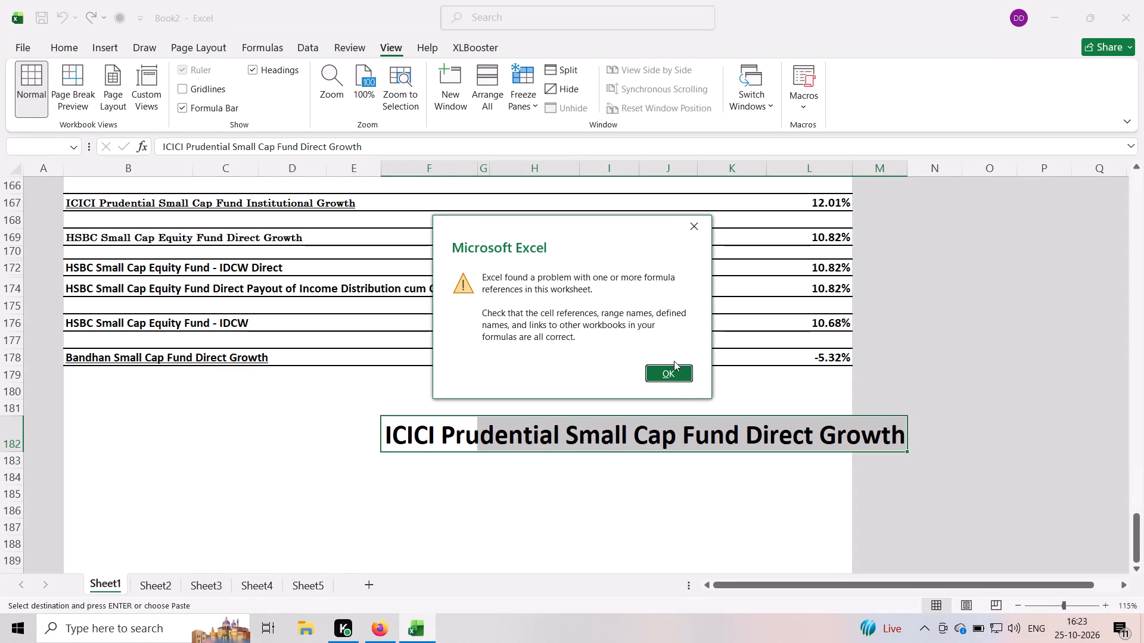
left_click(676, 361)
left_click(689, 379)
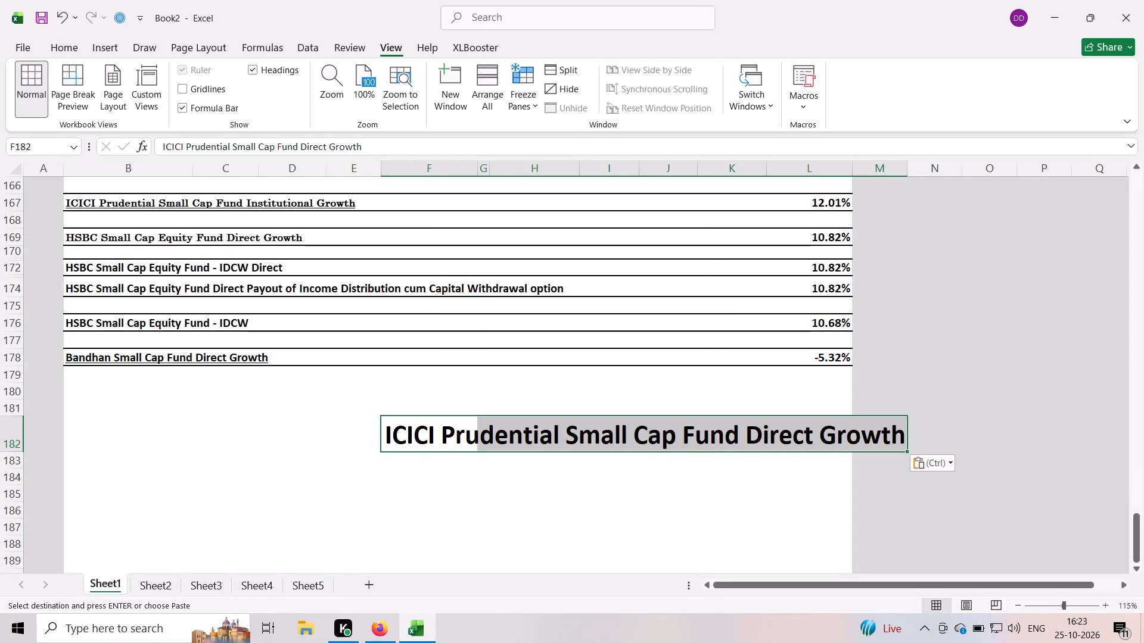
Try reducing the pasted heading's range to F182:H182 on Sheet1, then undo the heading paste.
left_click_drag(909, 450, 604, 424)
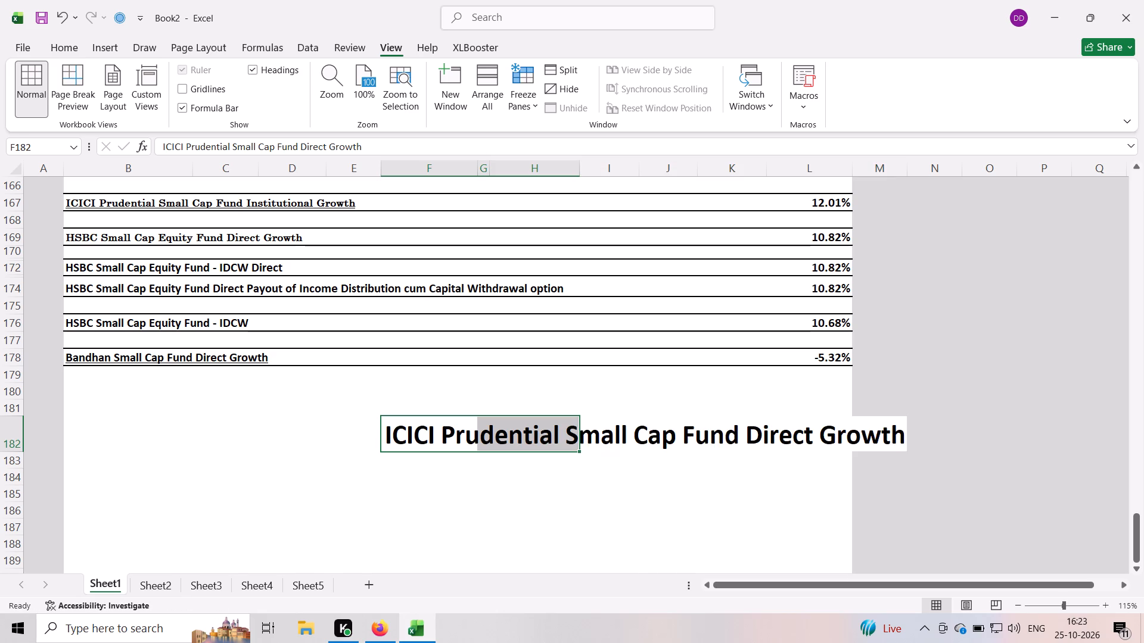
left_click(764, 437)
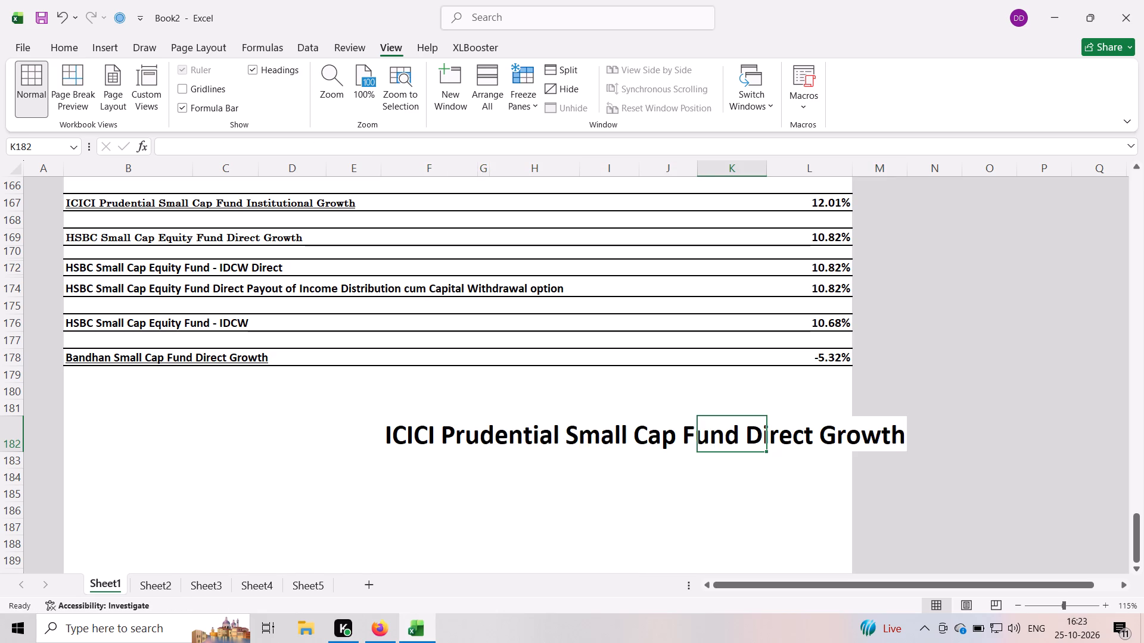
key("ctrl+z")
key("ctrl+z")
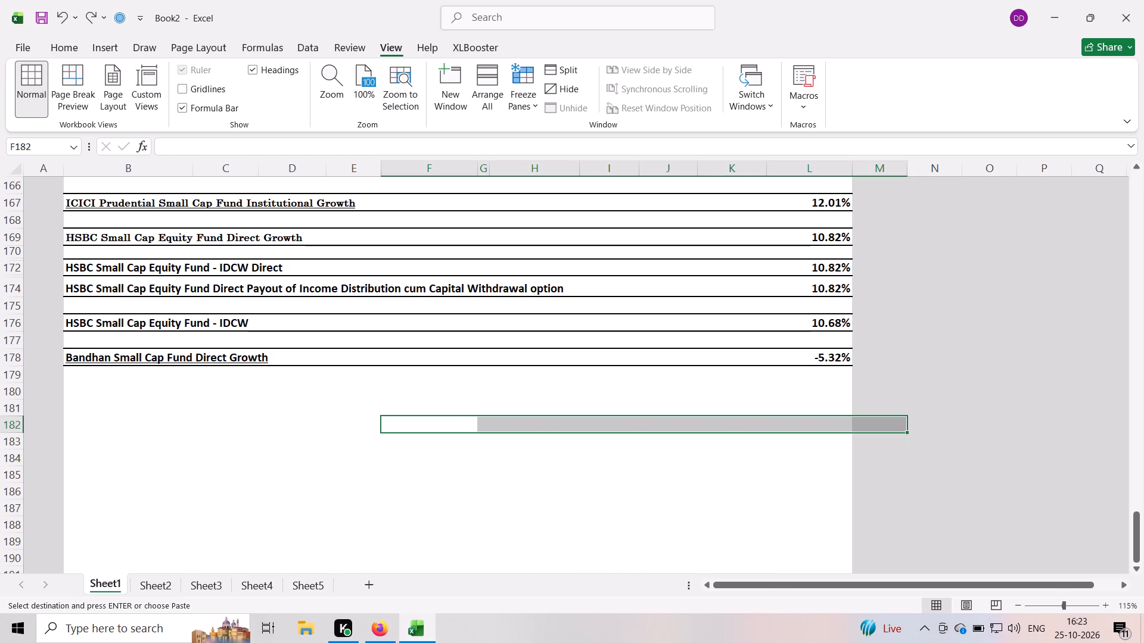
Enter the fund heading "ICICI SMALL CAP FUND DIRECT GROWTH" in cell B182 of Sheet1.
left_click(95, 430)
left_click_drag(95, 429, 423, 415)
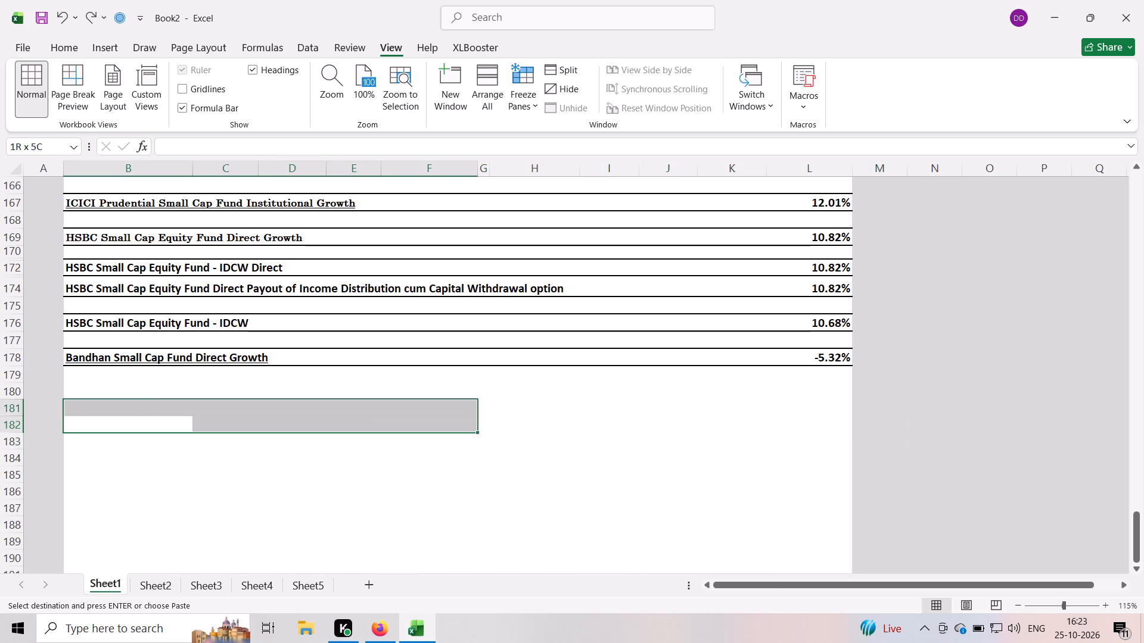
left_click_drag(423, 415, 822, 431)
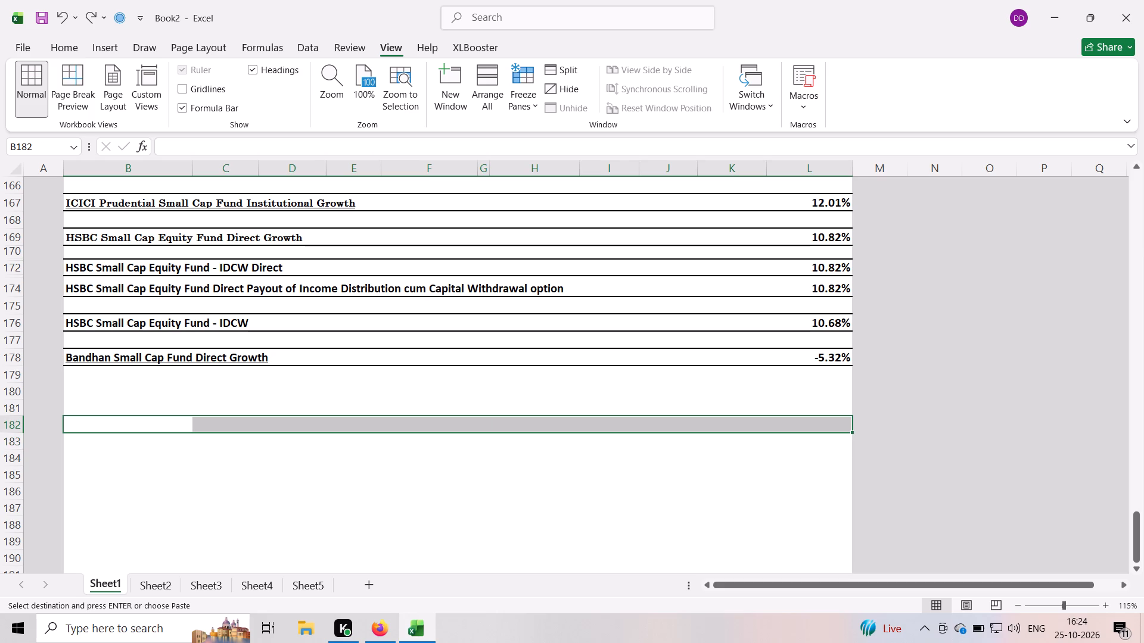
left_click_drag(77, 417, 77, 424)
triple_click(77, 429)
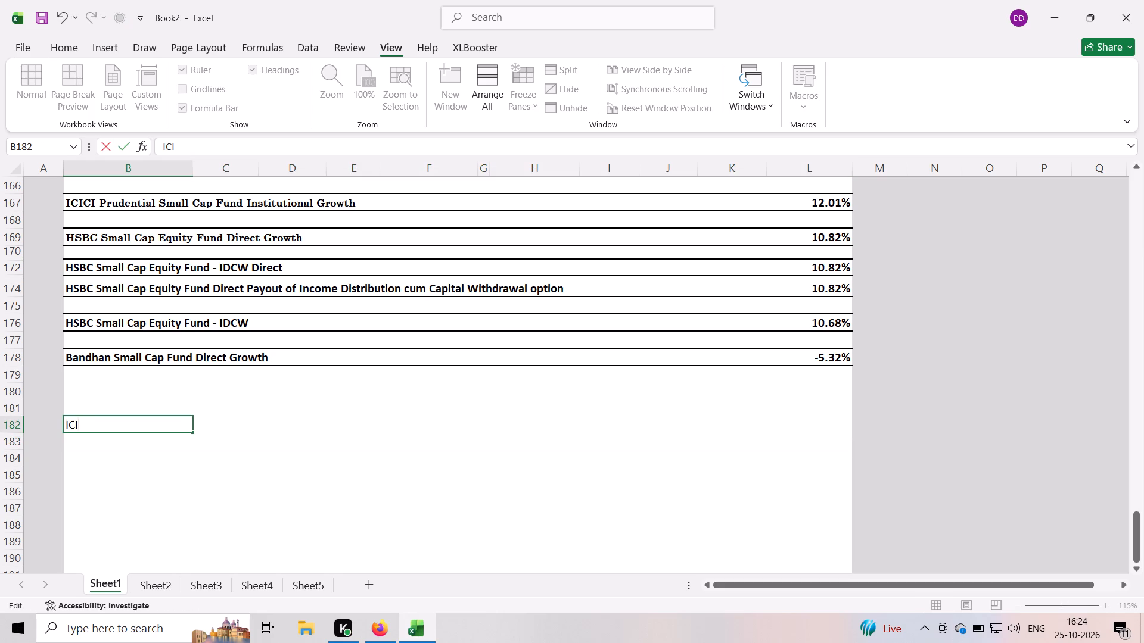
type("ICI")
key("BackSpace")
key("BackSpace")
key("BackSpace")
type("CI SMALL CAP FUND DIRECT GROWTH")
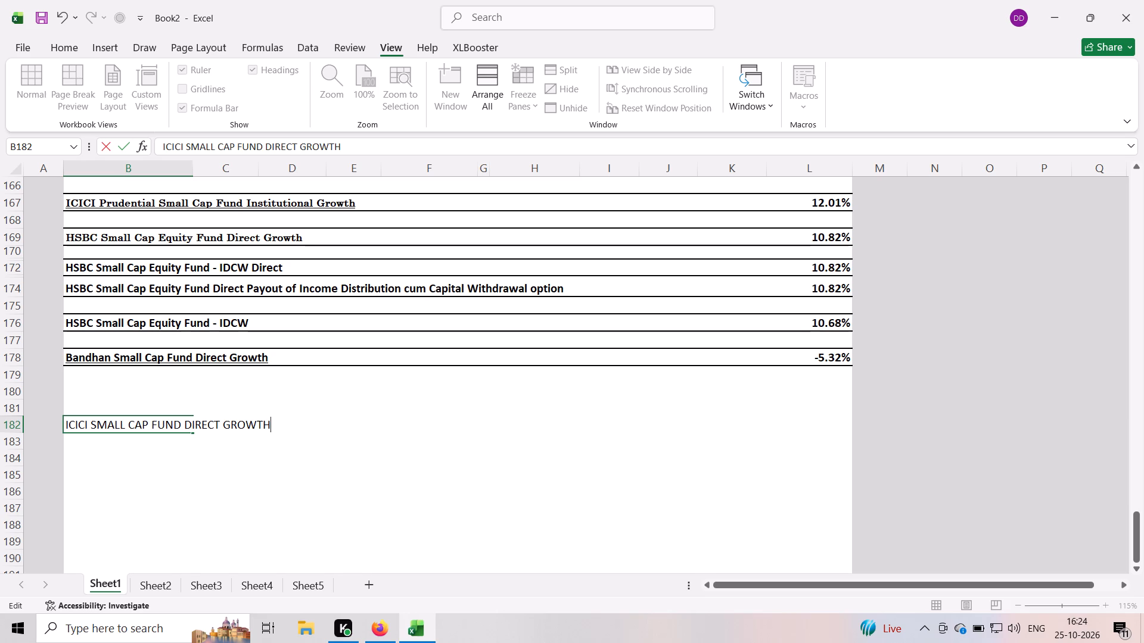
key("Return")
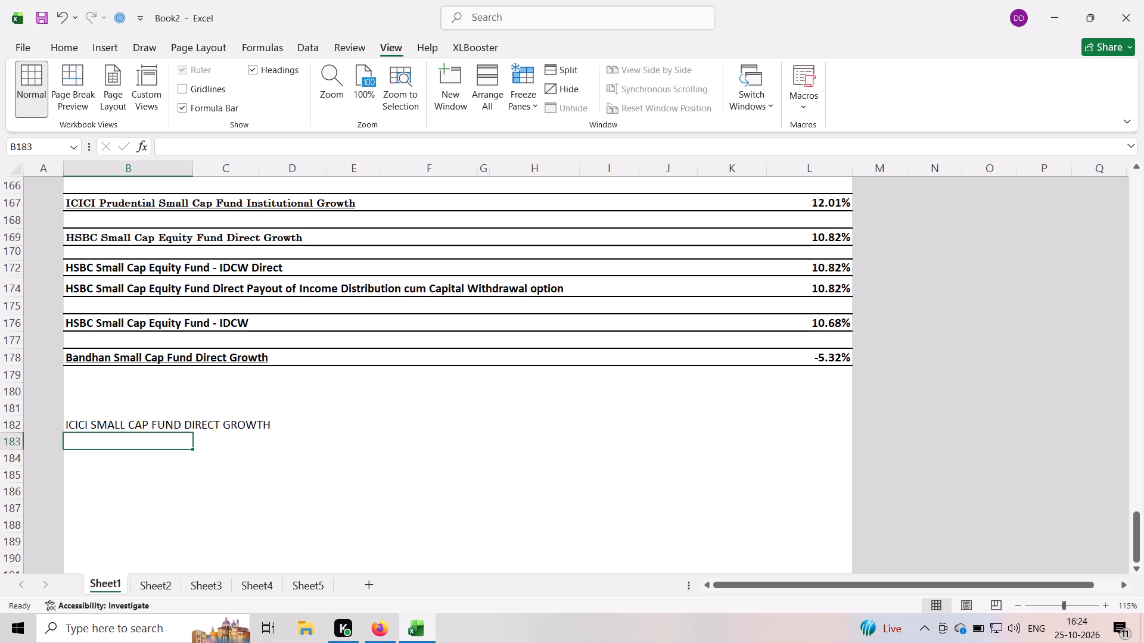
Switch to Firefox and examine the ICICI Prudential Small Cap Fund's returns table by period on Groww.
left_click(84, 472)
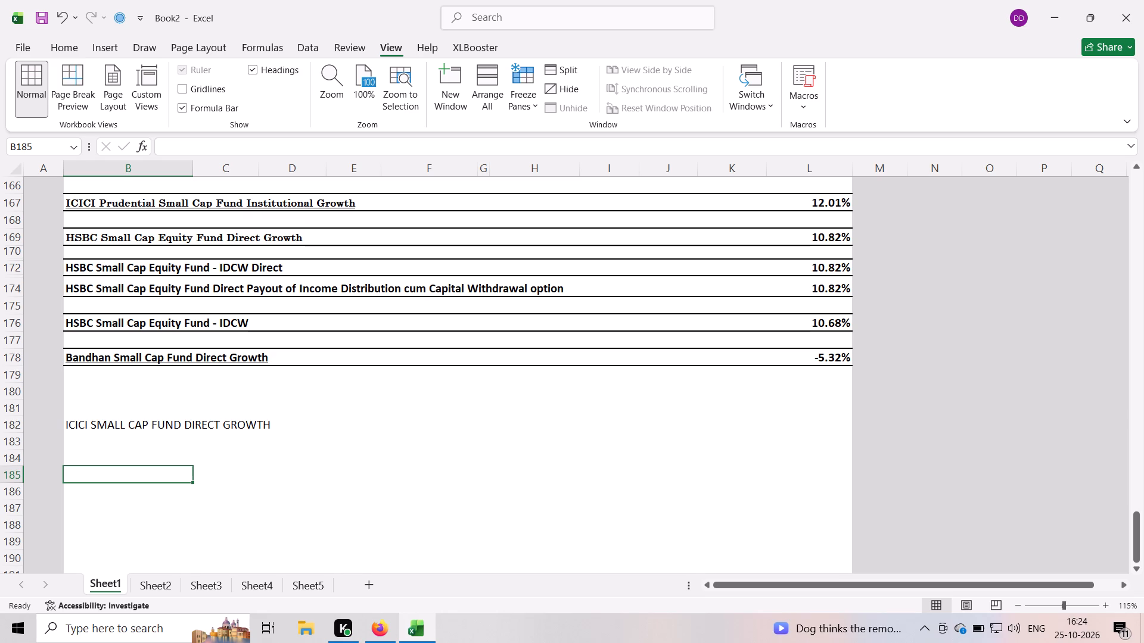
left_click(380, 625)
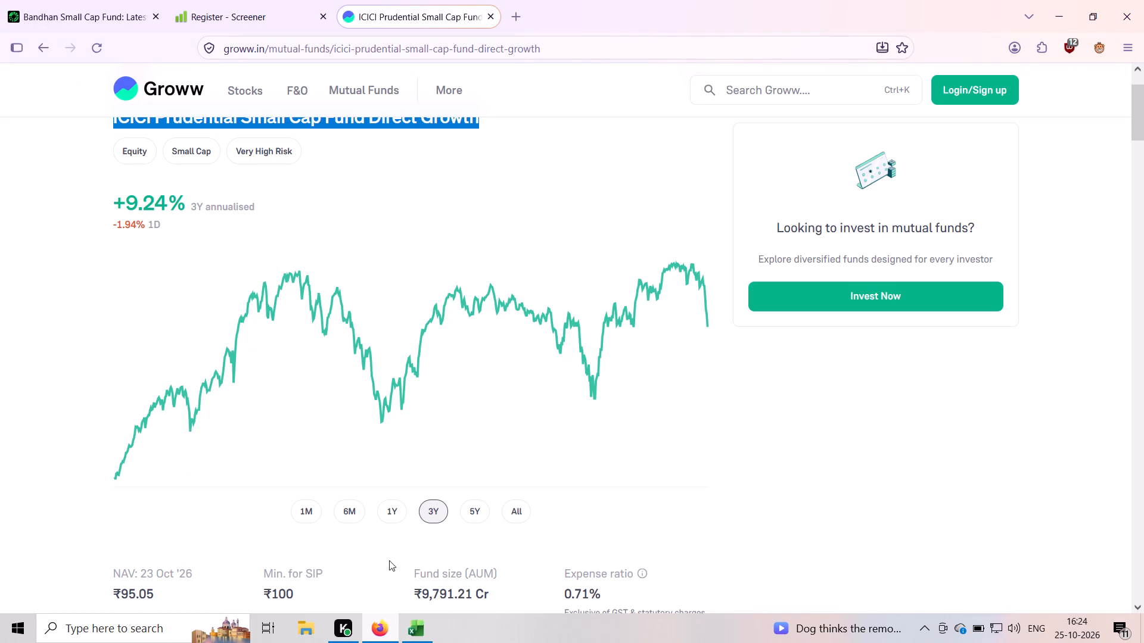
scroll(365, 327, "up", 3)
scroll(357, 310, "down", 1)
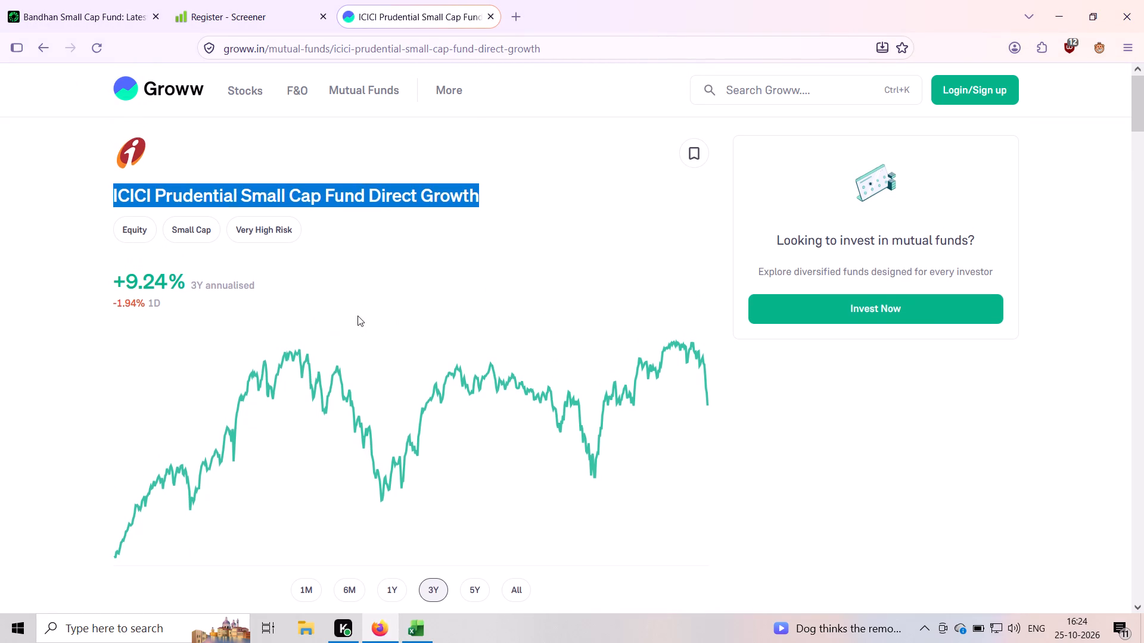
scroll(357, 316, "down", 10)
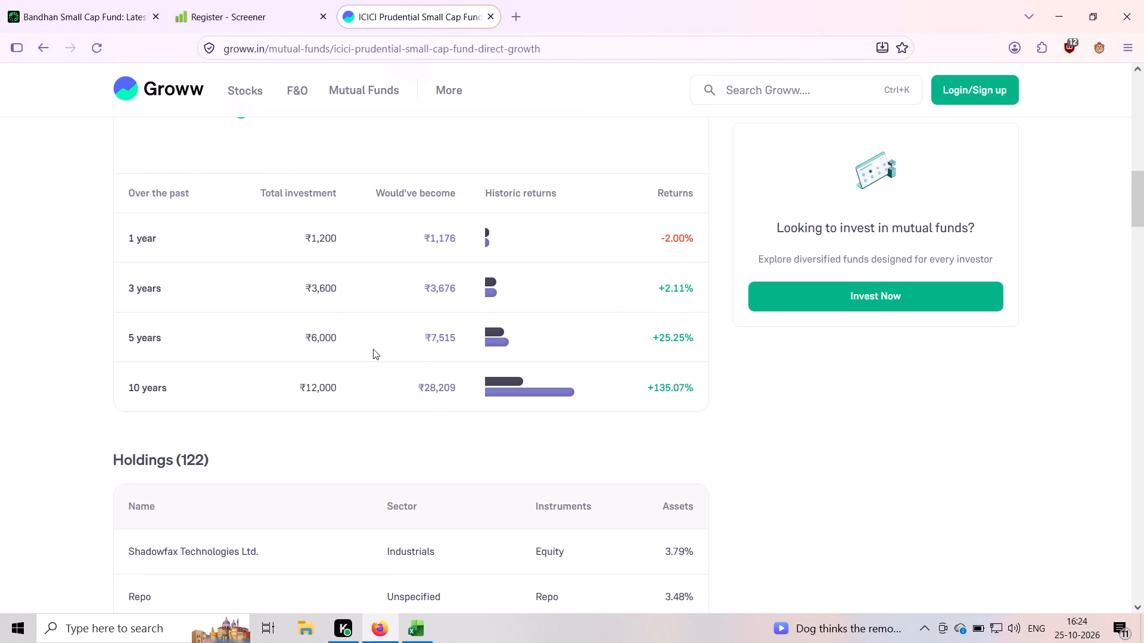
left_click_drag(129, 192, 198, 377)
left_click_drag(198, 377, 212, 388)
Switch back to Excel and enter the row label "RETURNS" in cell B185 of Sheet1.
left_click(428, 622)
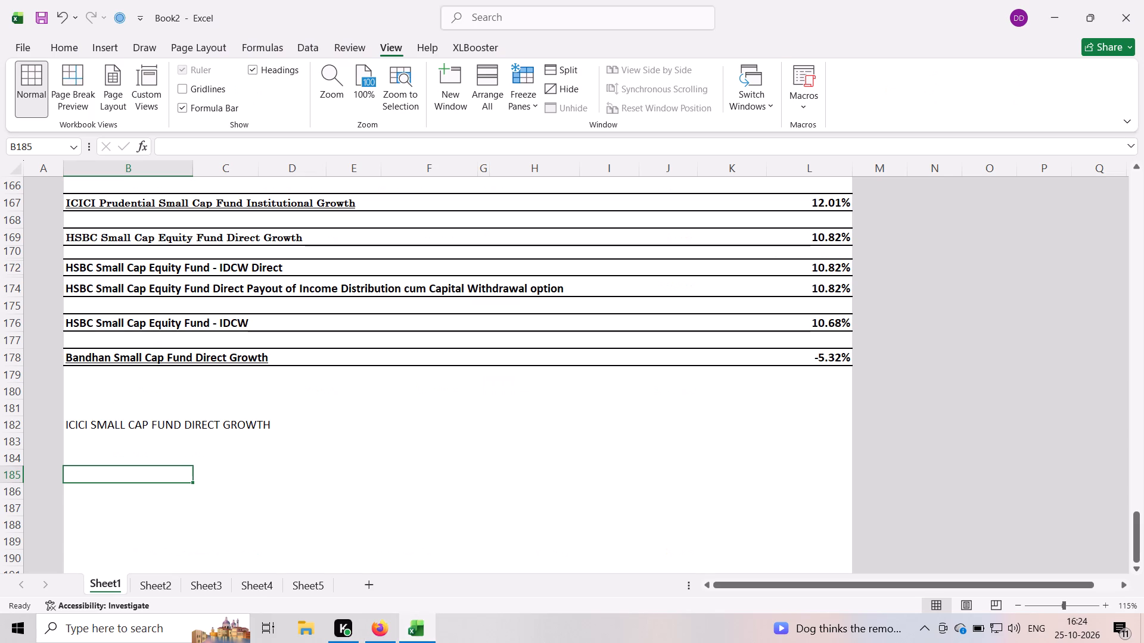
double_click(129, 471)
type("RETURNS")
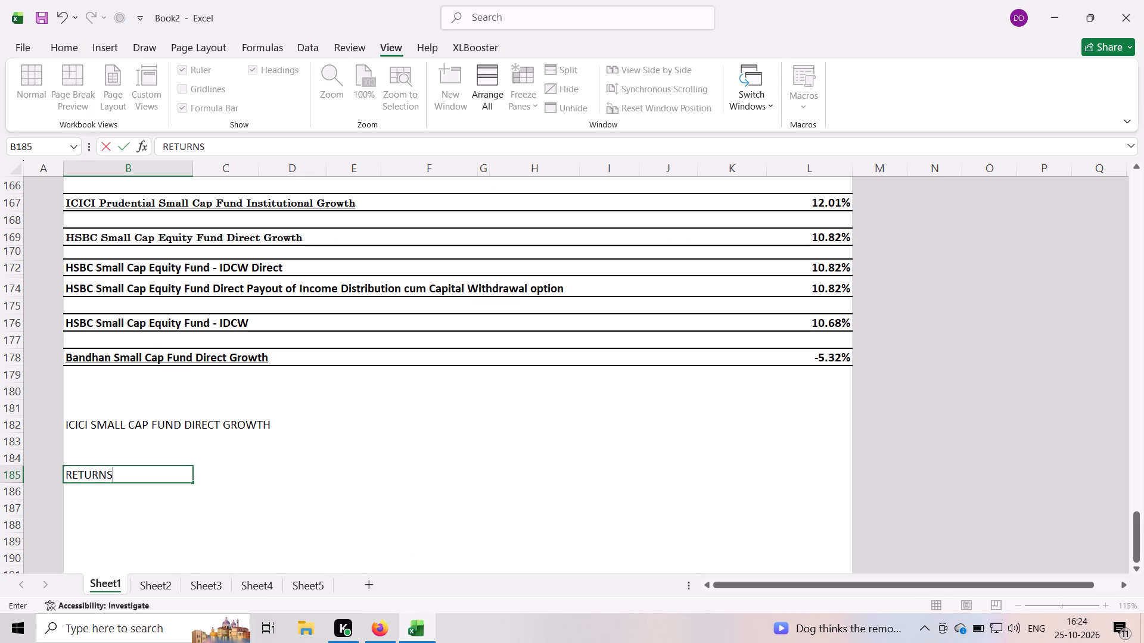
left_click(267, 463)
Enter the period headings "1 YER", "2 YEARS", "3 YEARS" and "5 YEARS" in cells F182, H182, J182 and L182.
left_click(392, 419)
type("1 YER")
key("space")
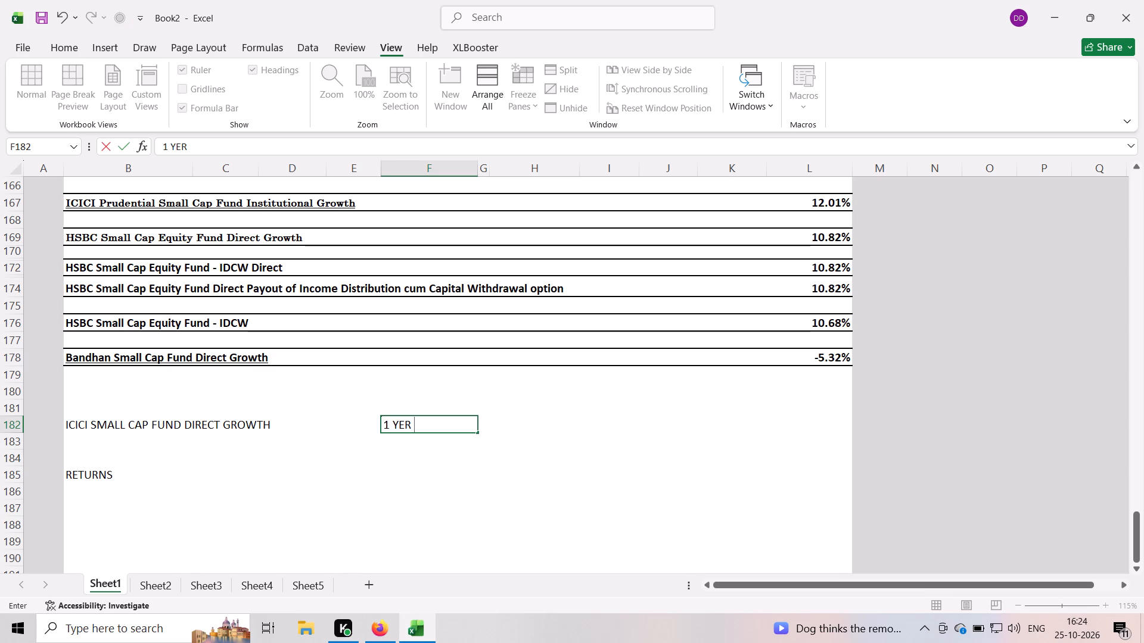
left_click(558, 422)
type("2 YEARS")
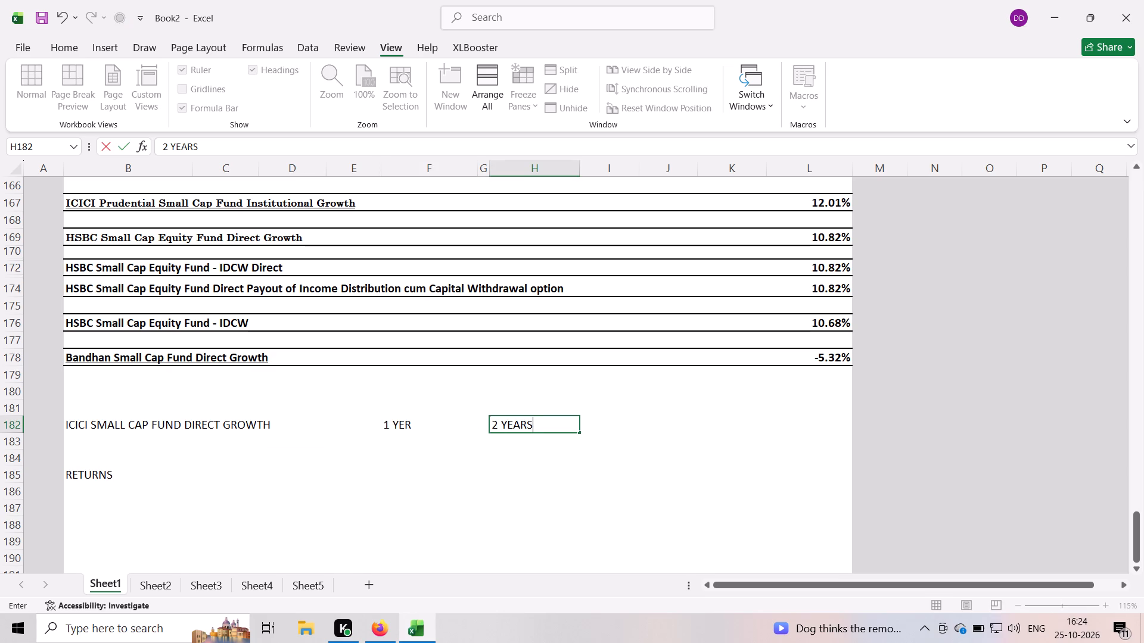
left_click(663, 422)
type("3 YEARSV")
key("backslash")
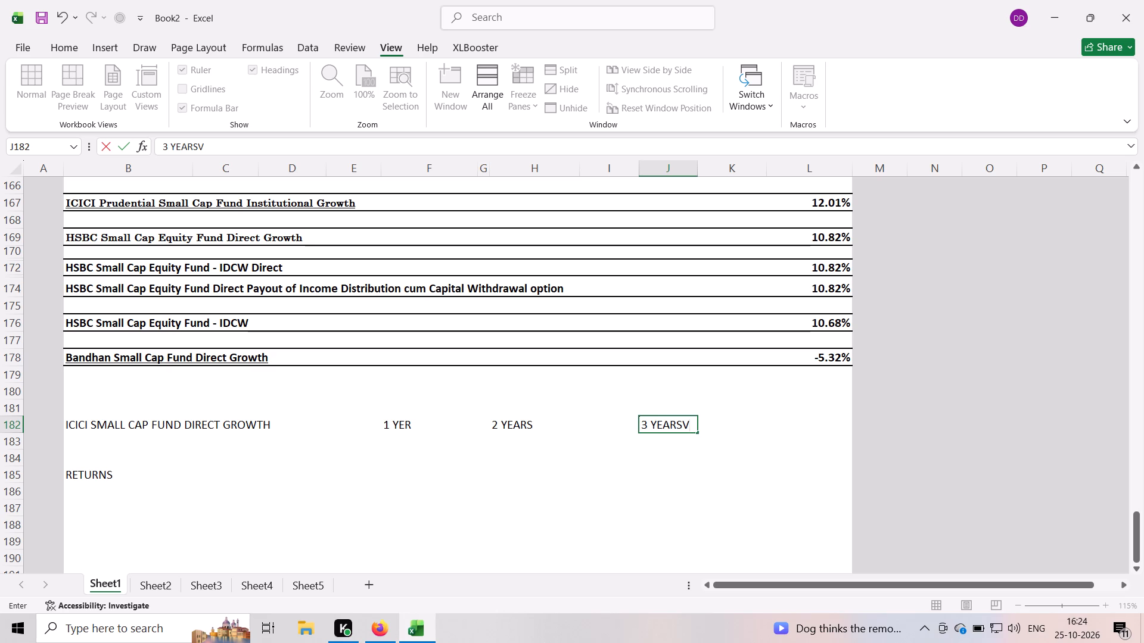
key("BackSpace")
key("BackSpace")
key("space")
left_click(813, 422)
type("5 YEARS")
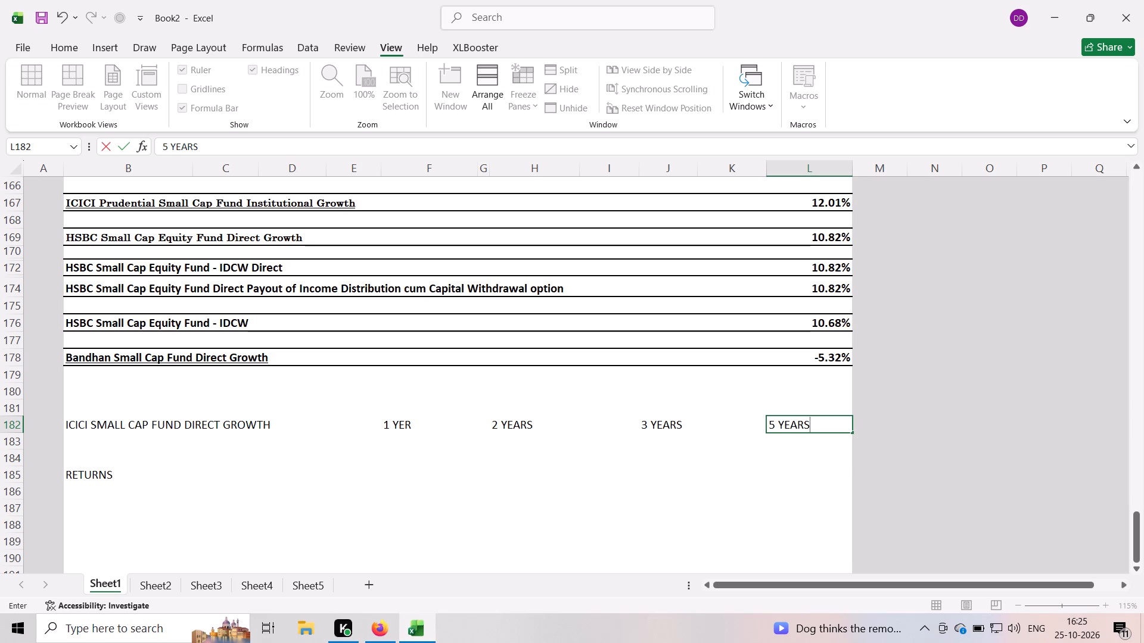
left_click(158, 497)
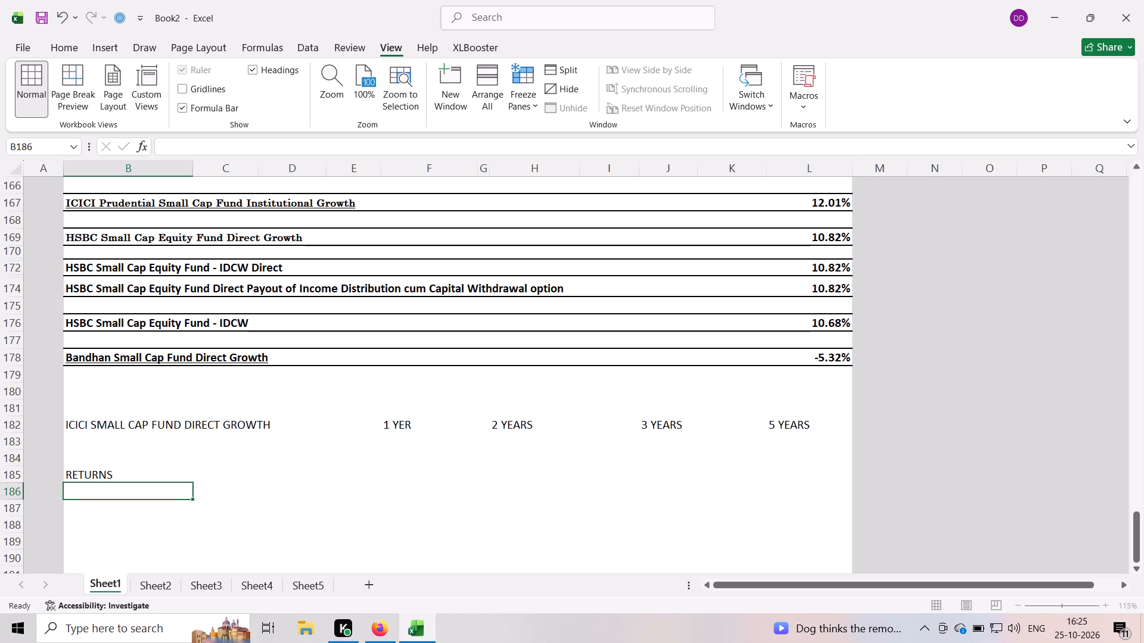
Check the fund's returns table on Groww in Firefox and return to Excel.
left_click_drag(422, 463, 418, 475)
left_click(406, 482)
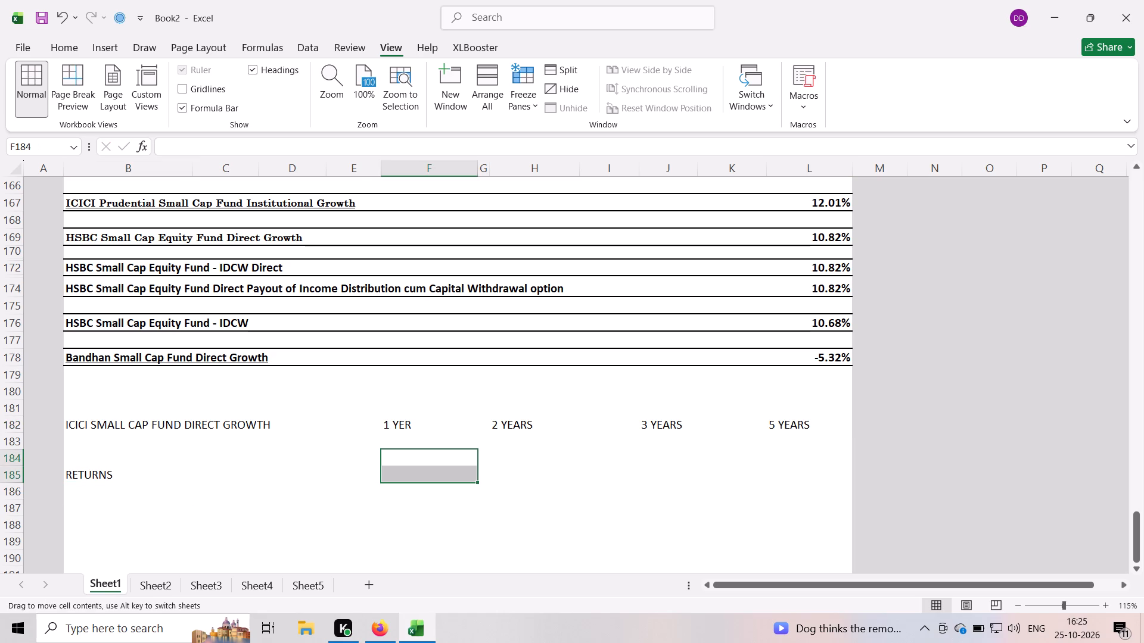
left_click(345, 494)
left_click(399, 473)
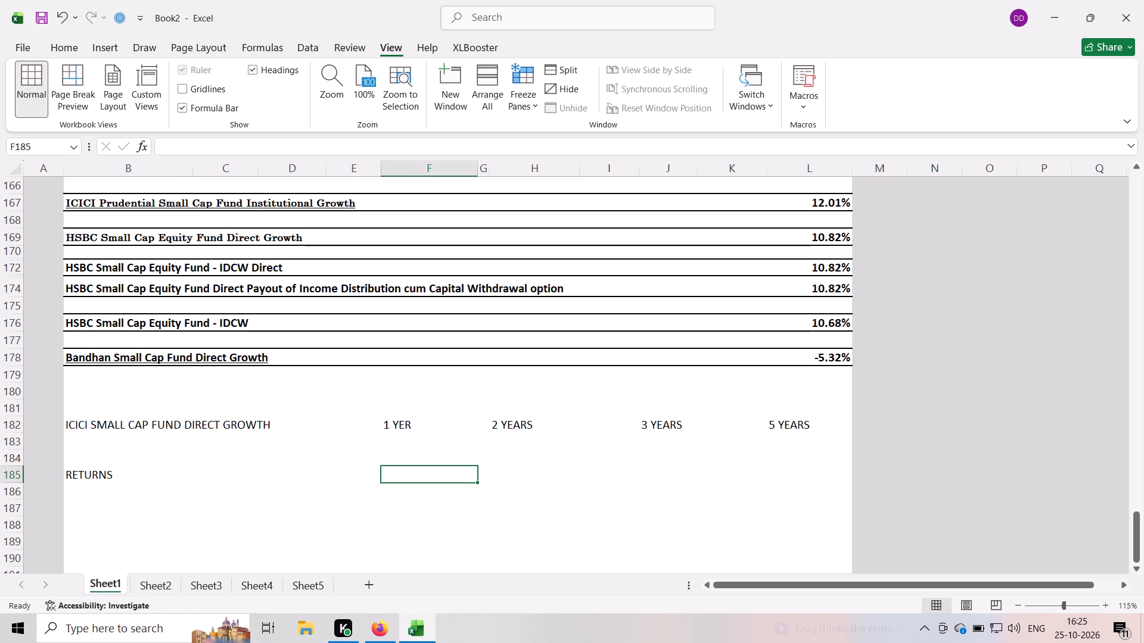
left_click(389, 635)
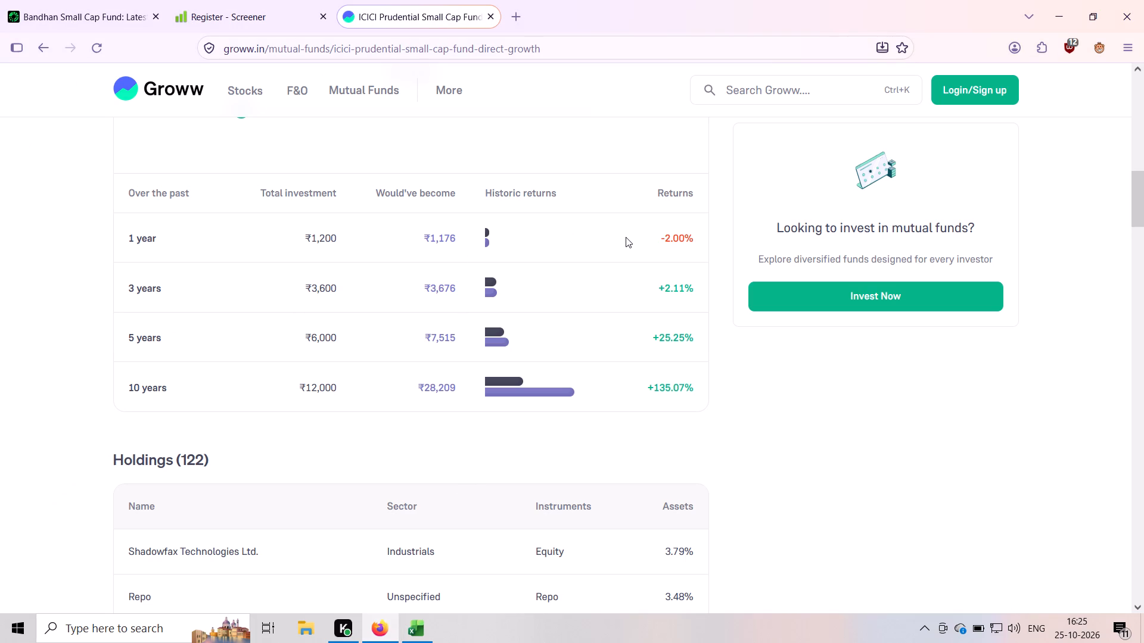
left_click(416, 636)
Enter the label "LUMPSUM INVESTMENT" in cell L180, above the period headings.
left_click(778, 384)
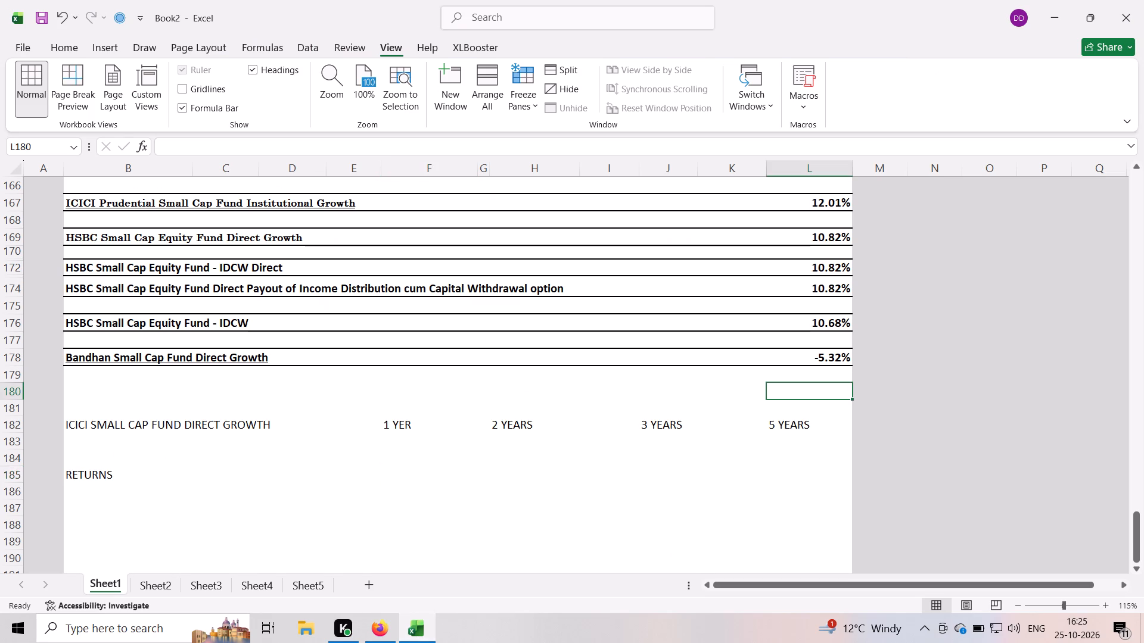
type("LUMPSUM")
key("space")
type("INVESTMENT")
key("Return")
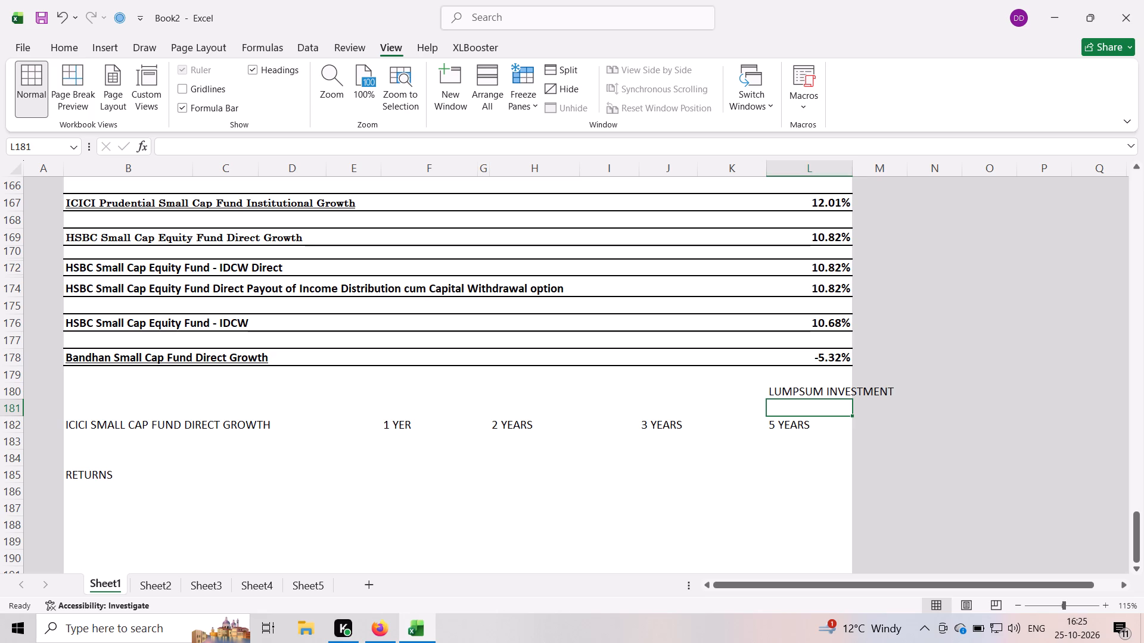
Right-align the "LUMPSUM INVESTMENT" label in cell L180.
left_click(808, 404)
left_click(806, 398)
left_click(808, 390)
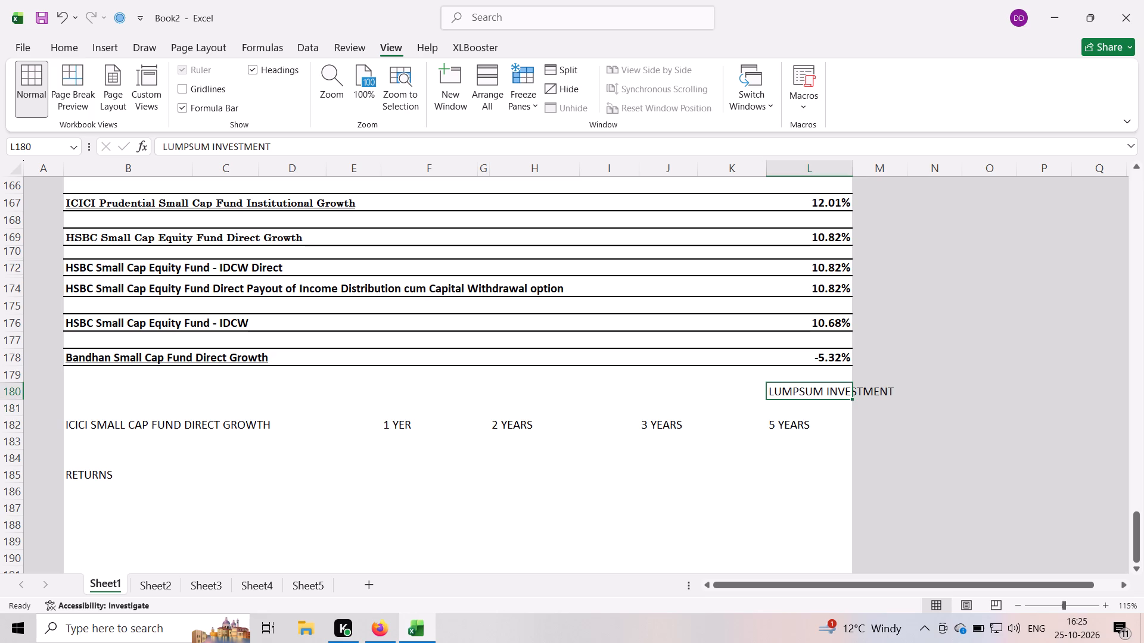
left_click(73, 47)
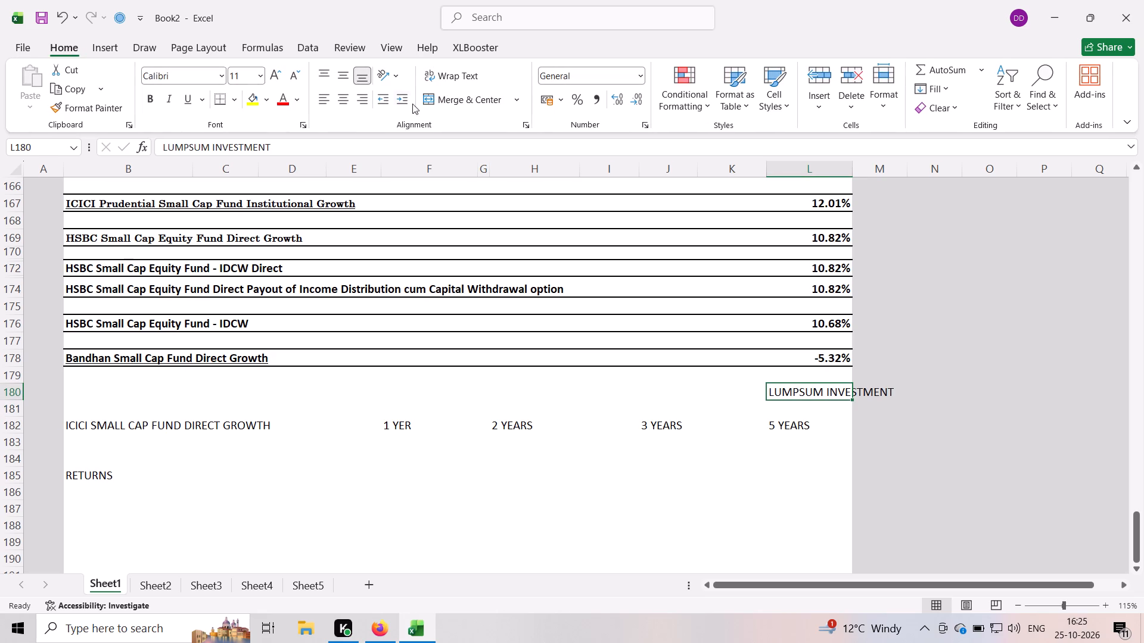
left_click(320, 72)
left_click(320, 72)
left_click_drag(857, 397, 871, 396)
left_click(788, 402)
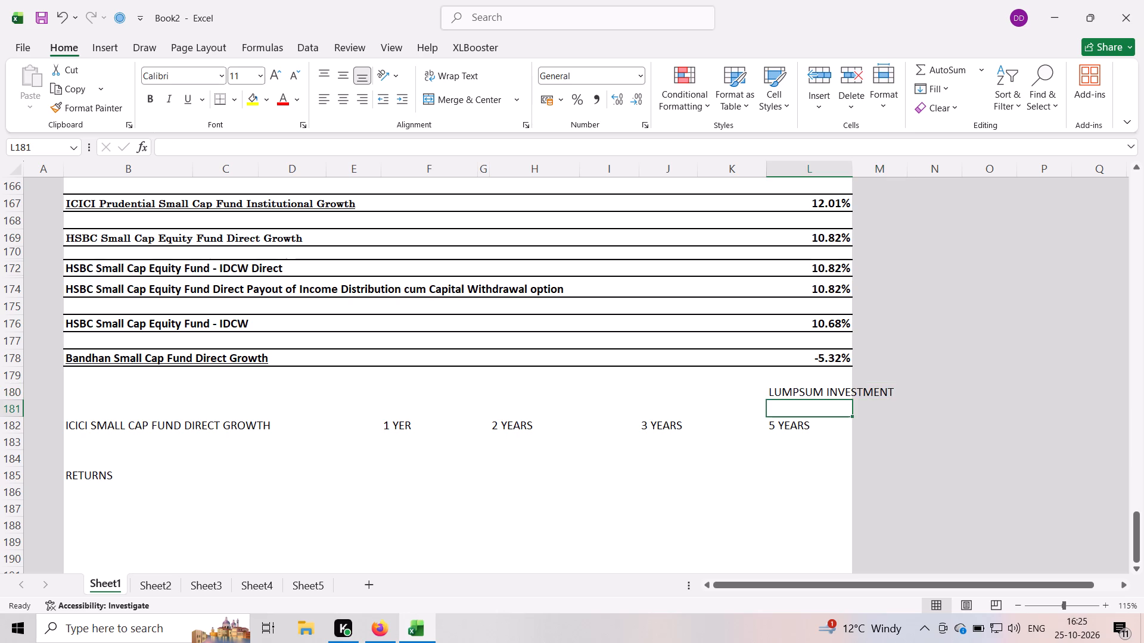
left_click(745, 392)
left_click(794, 392)
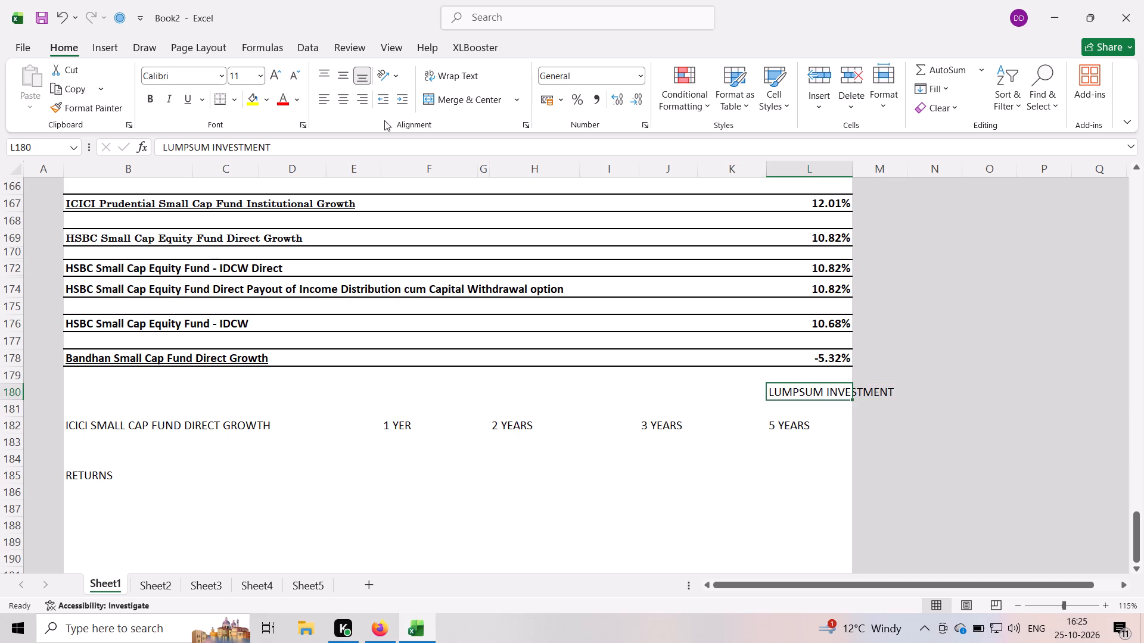
left_click(329, 101)
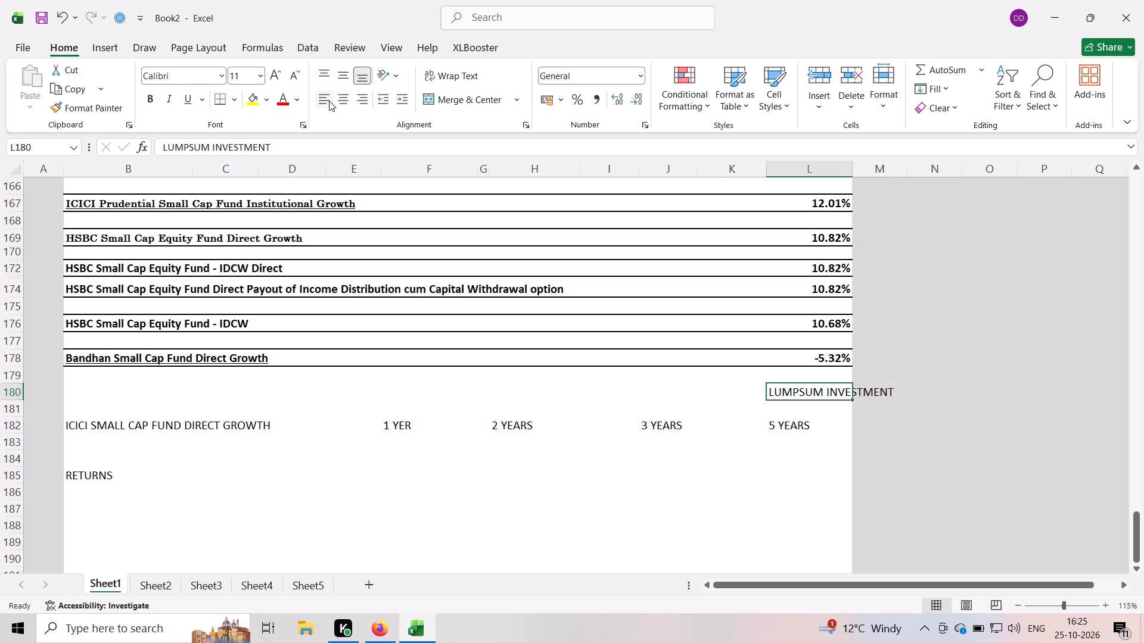
triple_click(329, 101)
left_click(329, 101)
double_click(338, 98)
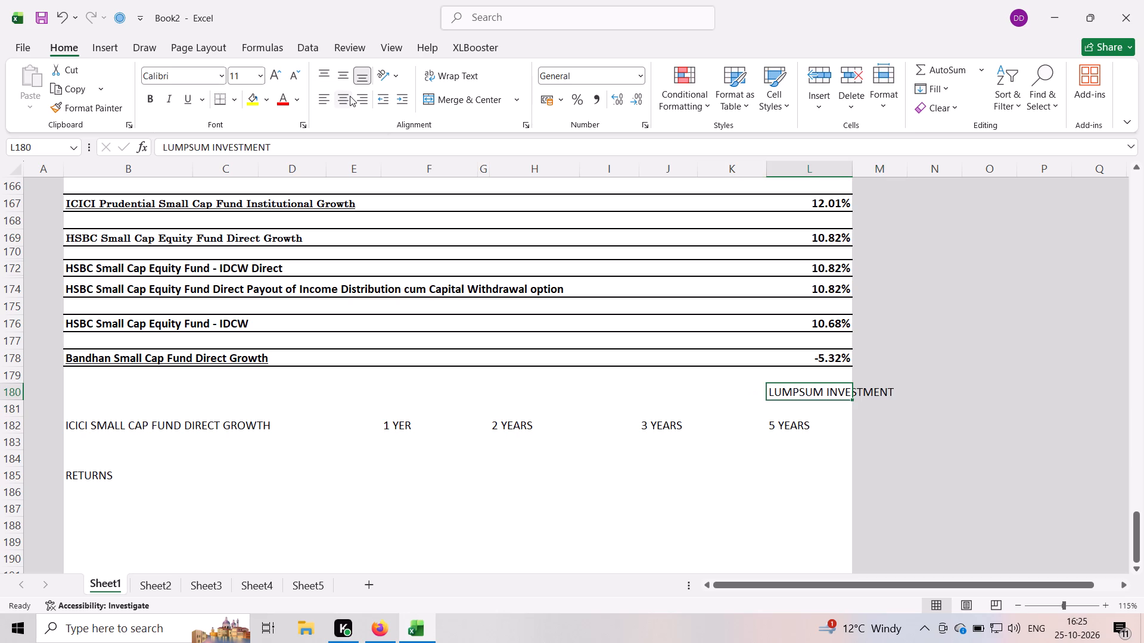
triple_click(360, 95)
left_click(969, 374)
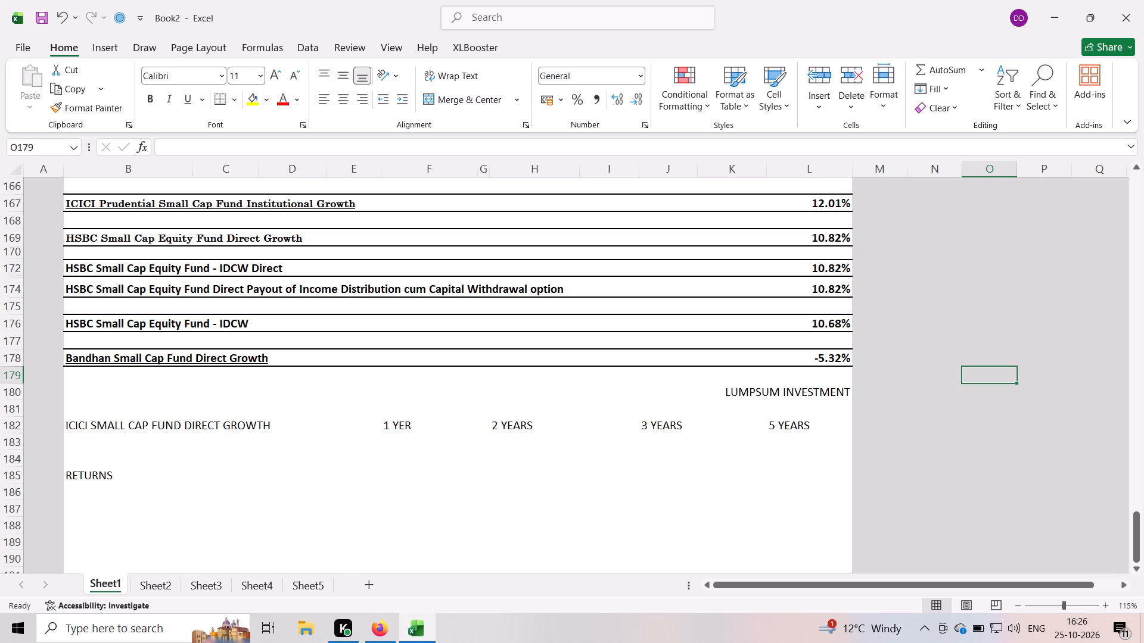
Switch to Firefox and try a monthly SIP of ₹4,000 in the ICICI fund's return calculator on Groww.
left_click(372, 638)
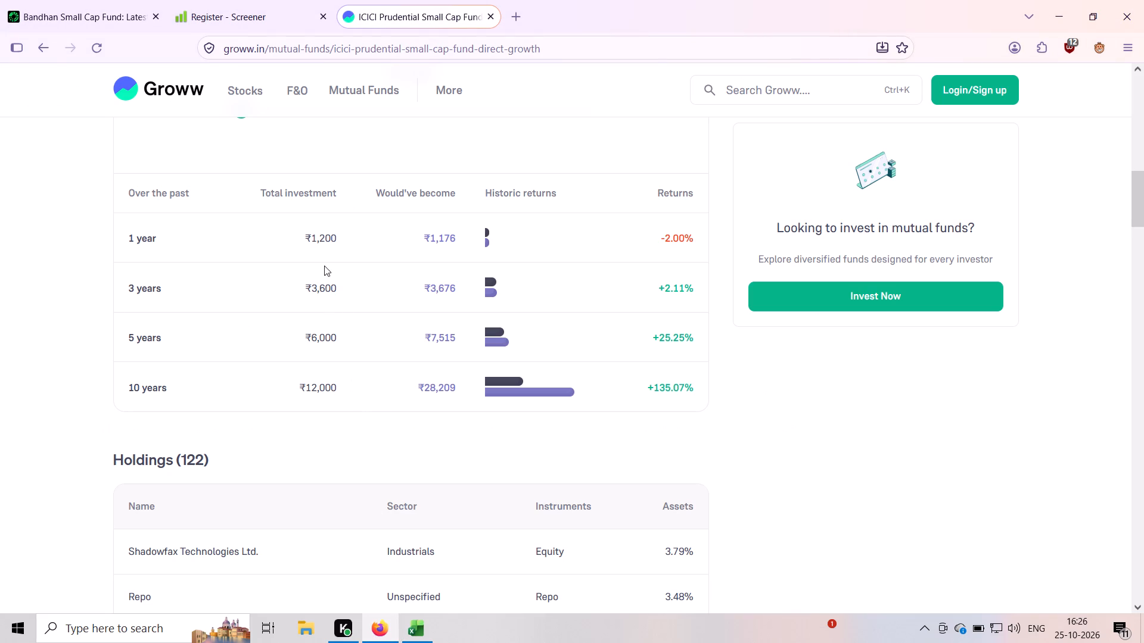
scroll(337, 241, "down", 3)
scroll(338, 241, "up", 2)
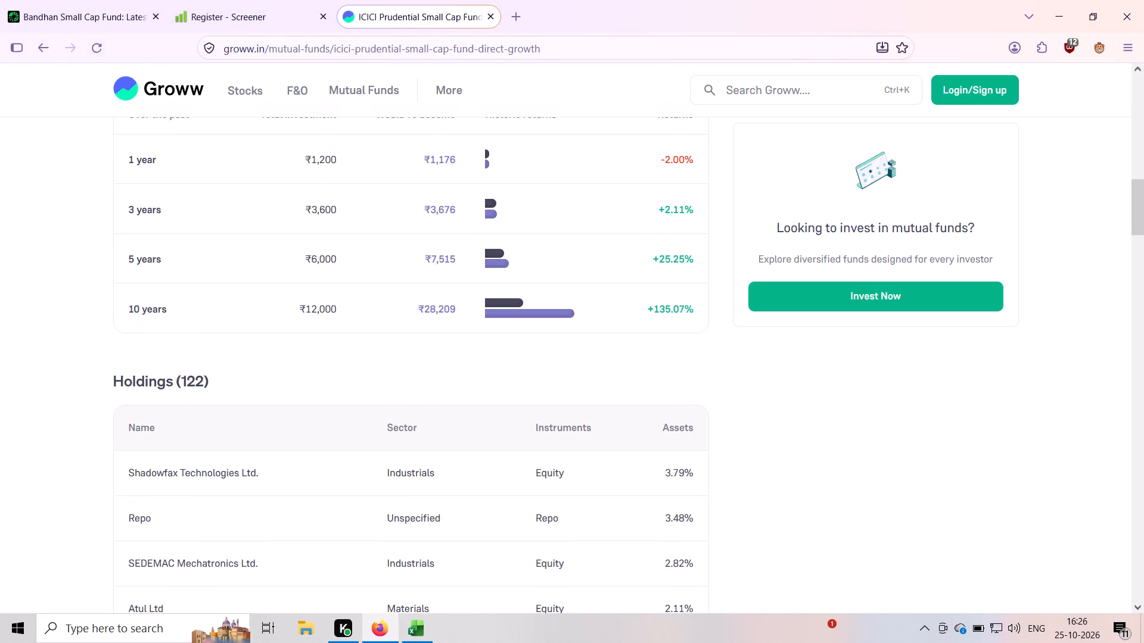
scroll(309, 303, "down", 3)
scroll(341, 336, "up", 2)
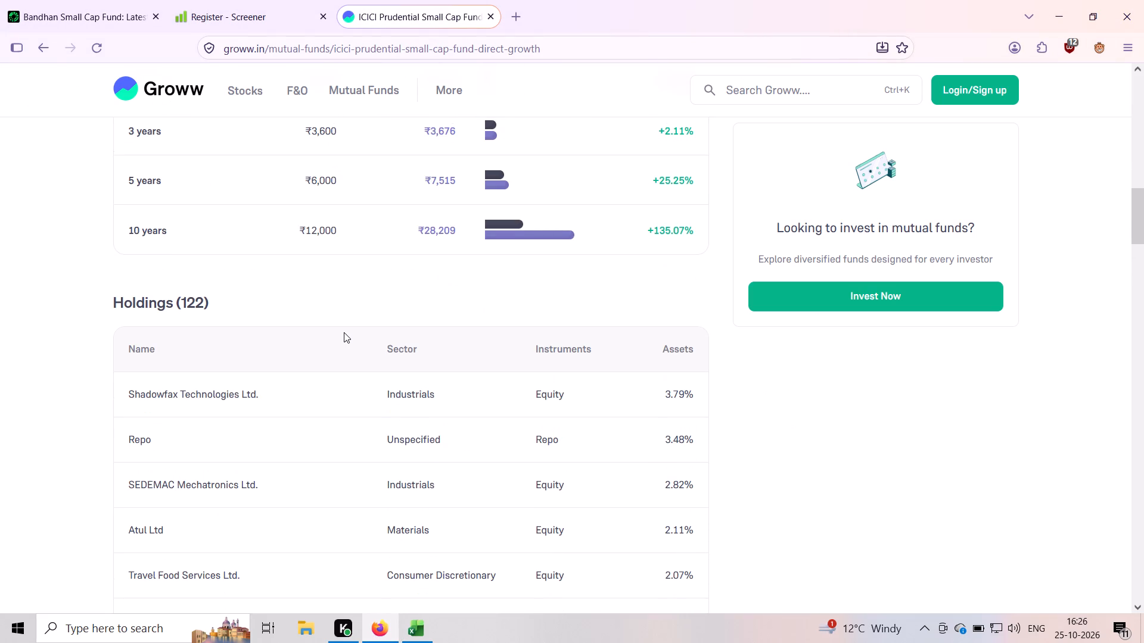
scroll(344, 332, "down", 1)
scroll(344, 332, "up", 7)
left_click_drag(245, 426, 272, 420)
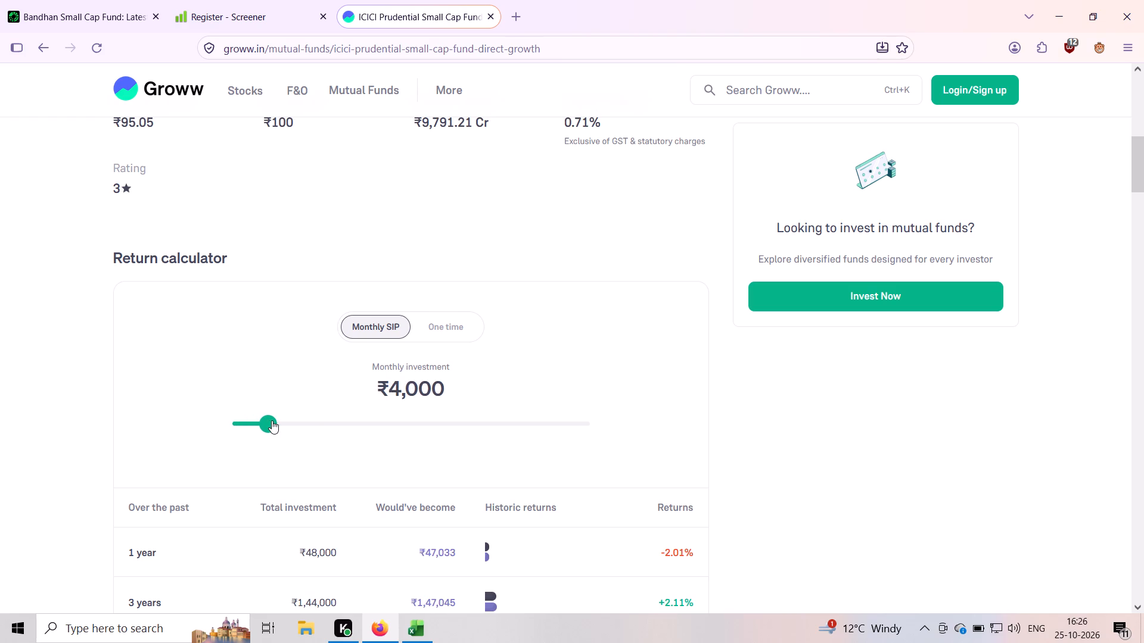
left_click_drag(272, 420, 271, 420)
Set the fund's return calculator to a one-time investment of ₹10,000 and view its returns table.
left_click(422, 326)
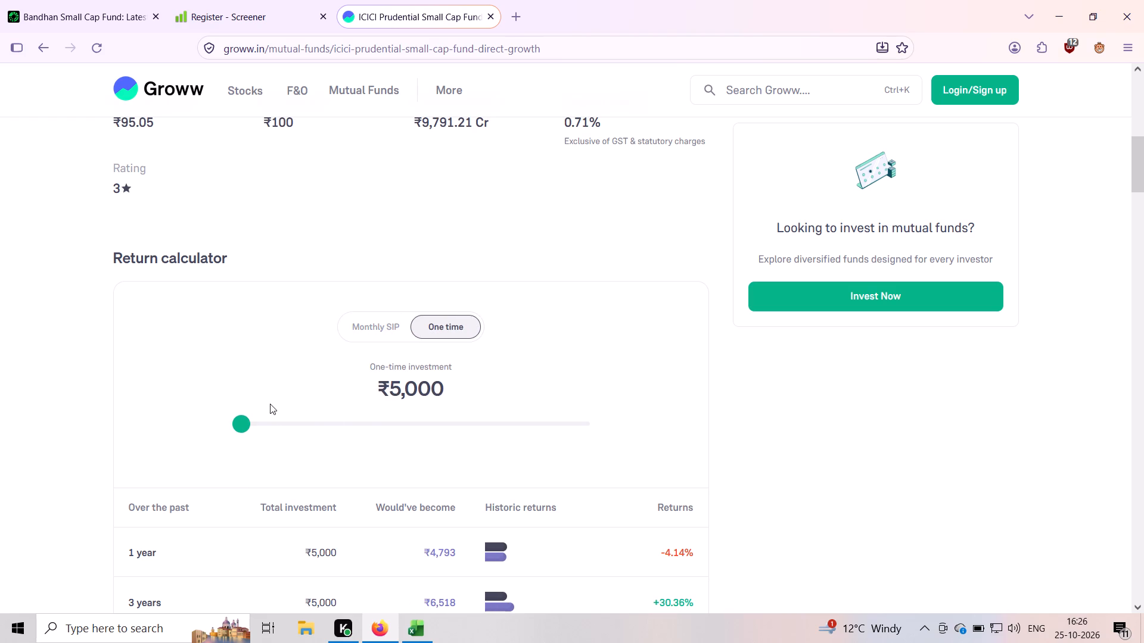
left_click_drag(249, 422, 268, 422)
scroll(409, 412, "down", 2)
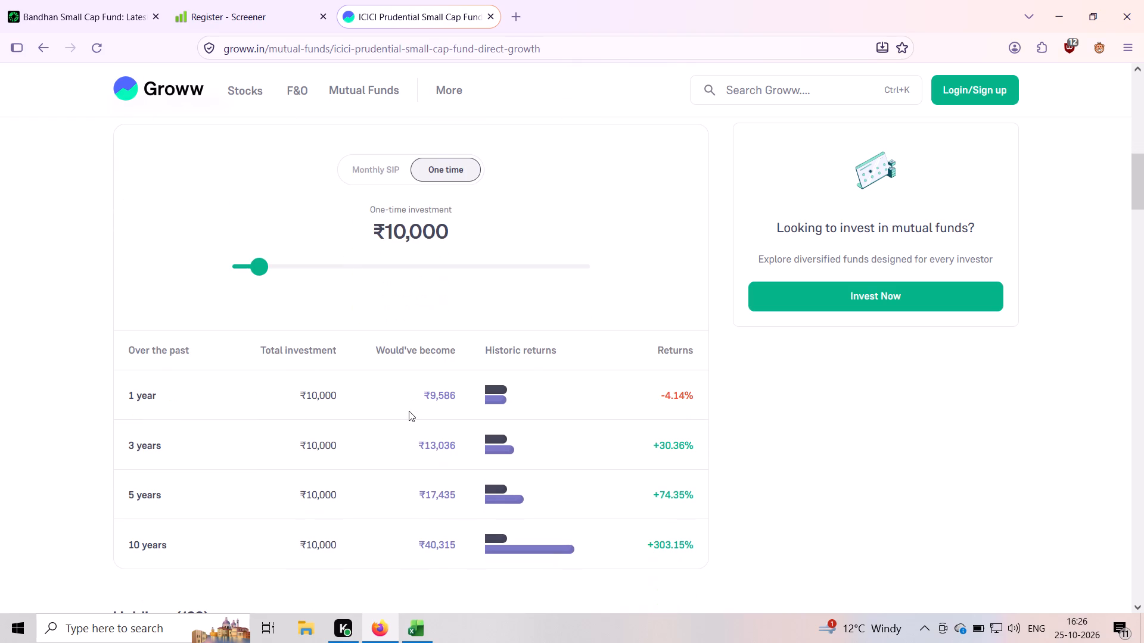
Back in Excel, change the period headings in H182, J182 and L182 to "3 YEARS", "5 YEARS" and "10 YEARS".
left_click(416, 629)
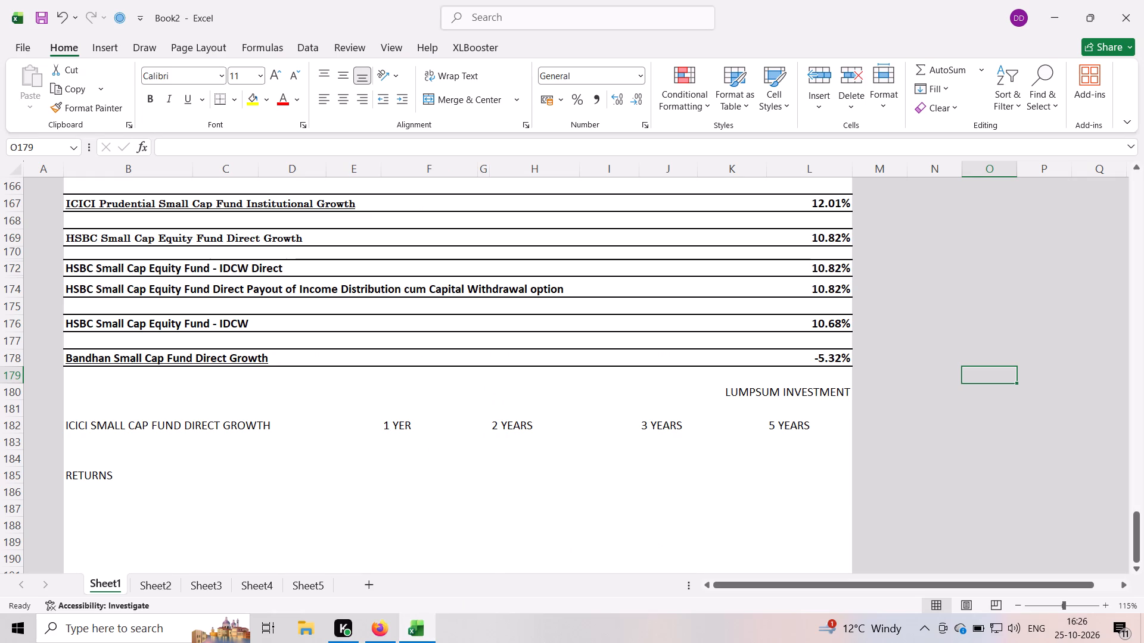
double_click(492, 421)
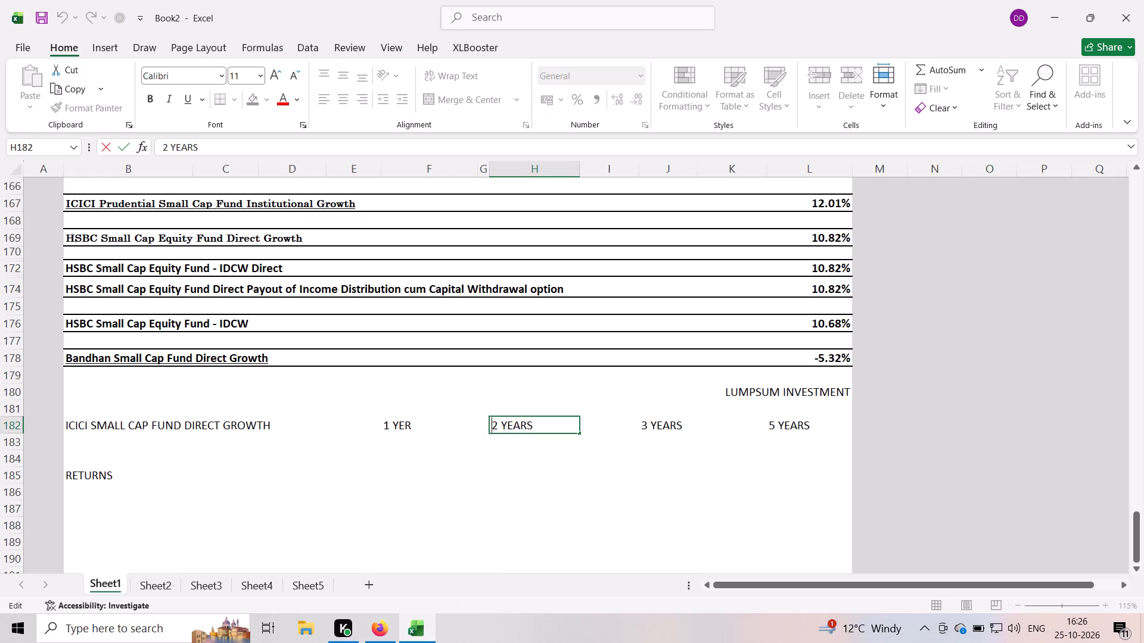
key("Right")
key("BackSpace")
key("3")
double_click(656, 429)
left_click(639, 428)
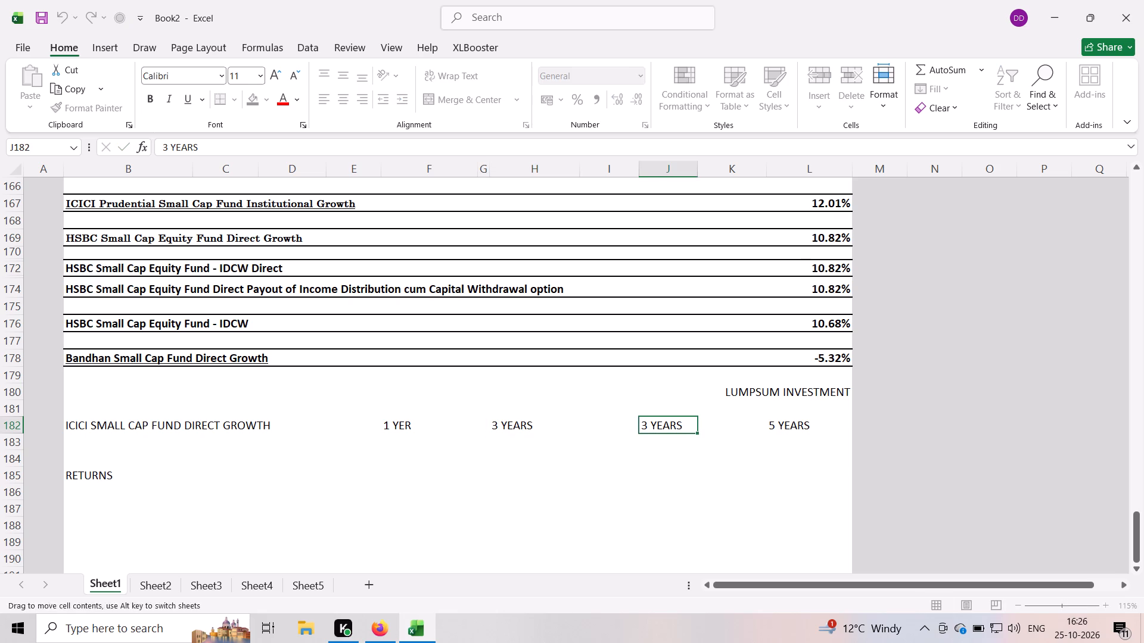
double_click(646, 426)
key("BackSpace")
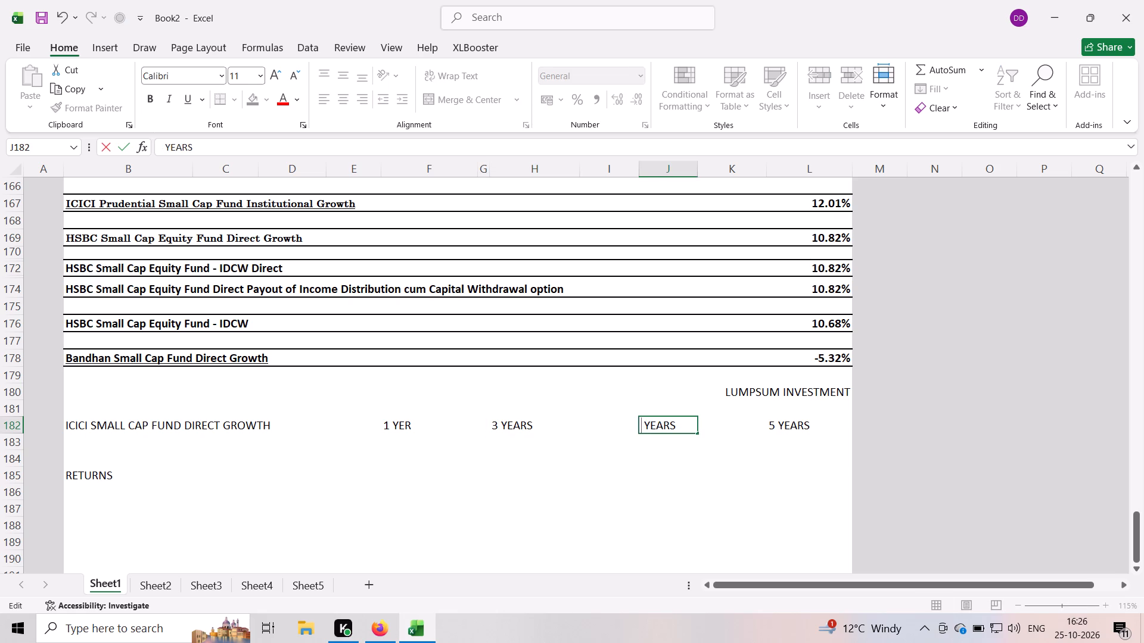
key("5")
double_click(786, 436)
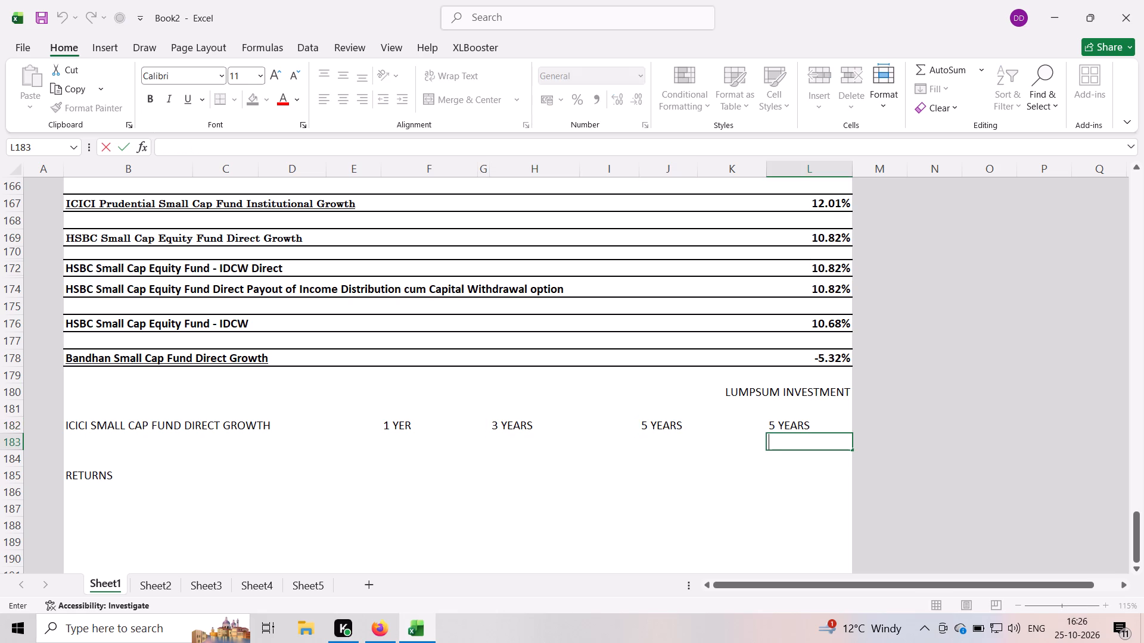
double_click(788, 427)
key("Left")
key("Left")
key("Left")
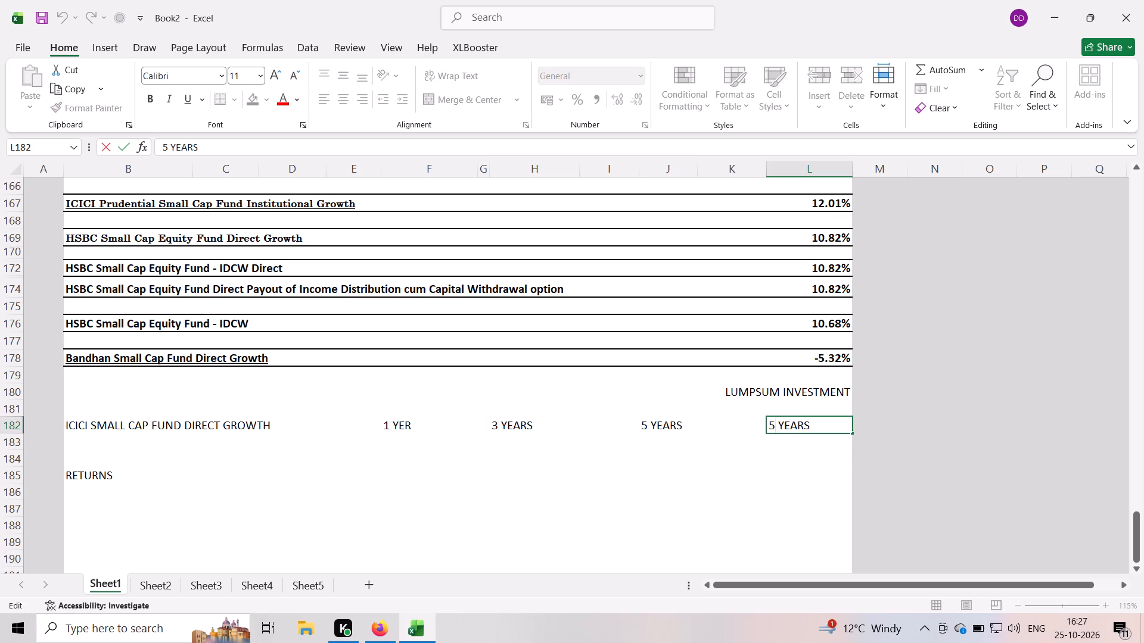
key("BackSpace")
type("10")
Correct the first period heading in cell F182 to "1 YEAR".
double_click(402, 435)
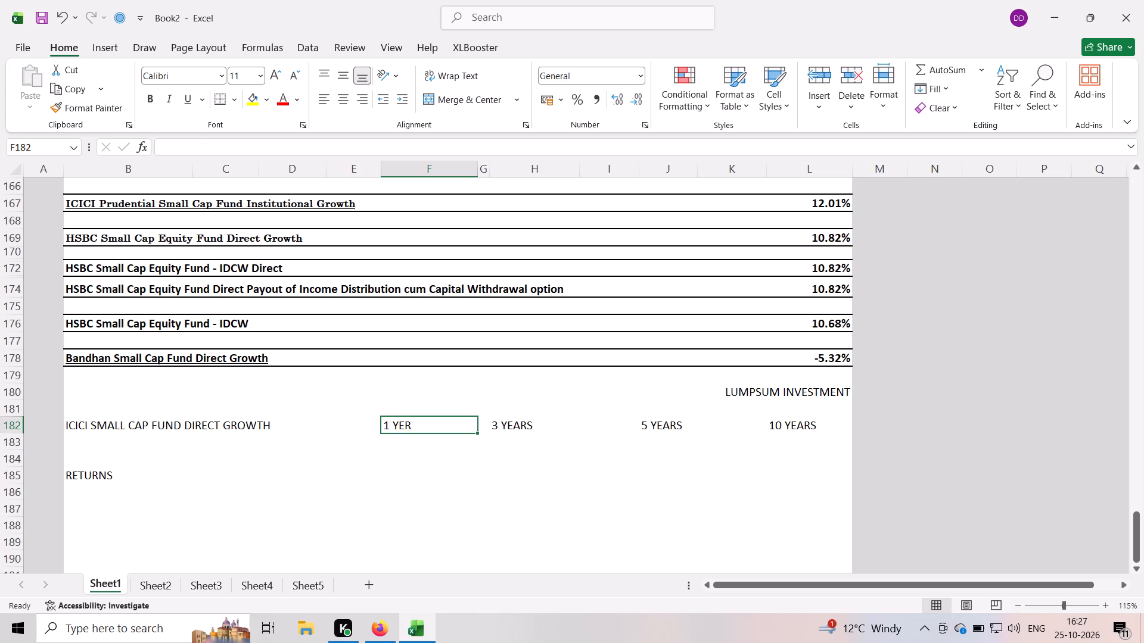
double_click(409, 429)
key("BackSpace")
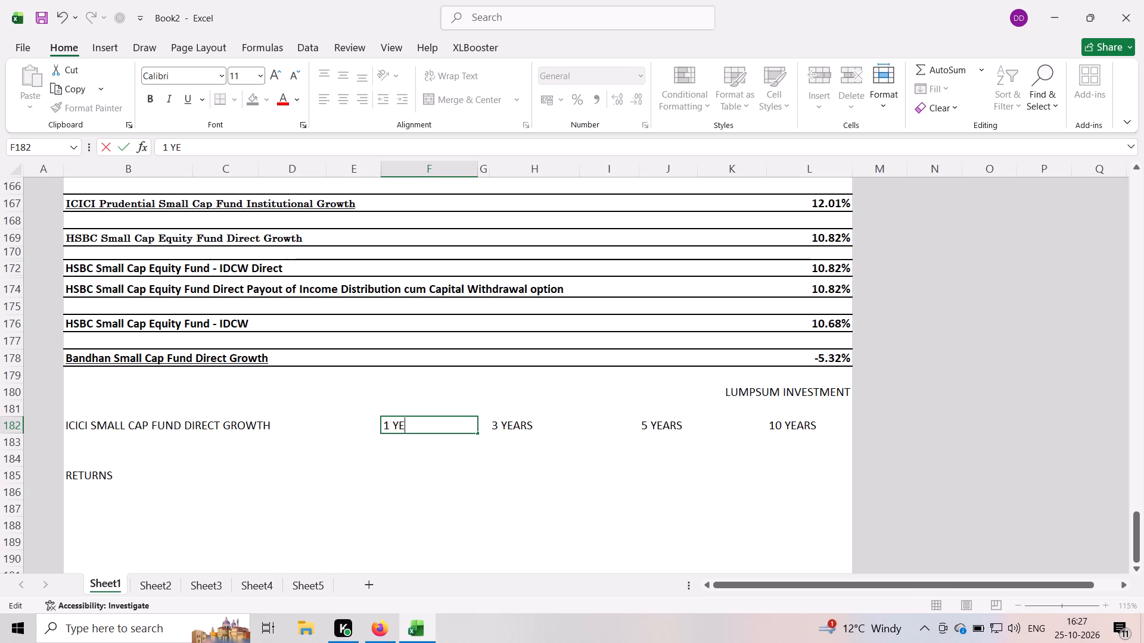
type("aar")
key("BackSpace")
key("BackSpace")
key("BackSpace")
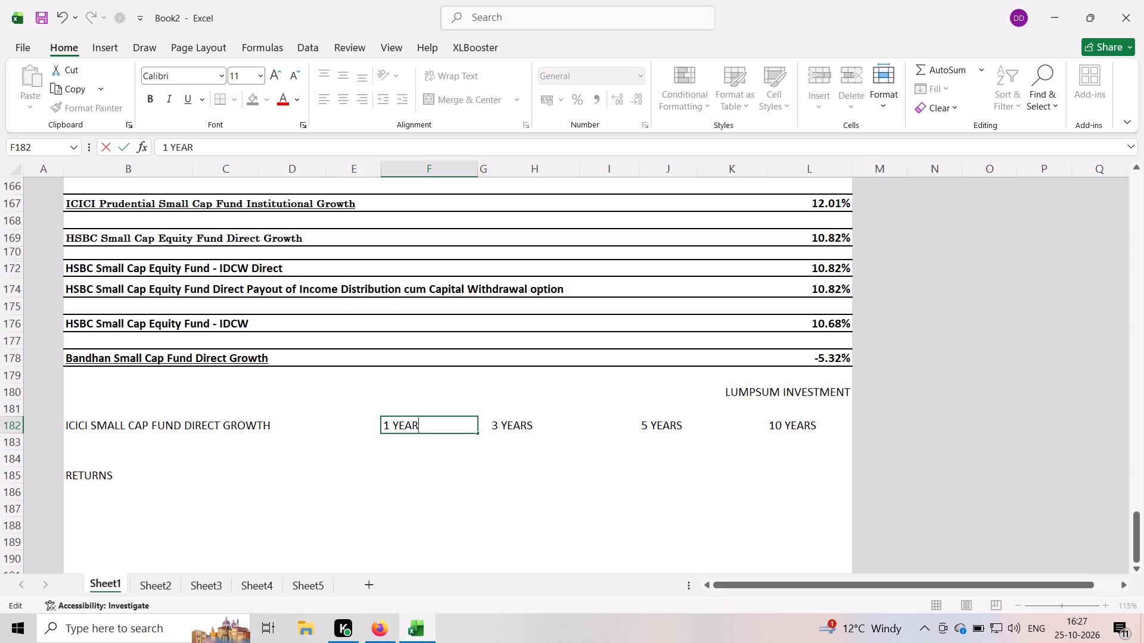
key("Return")
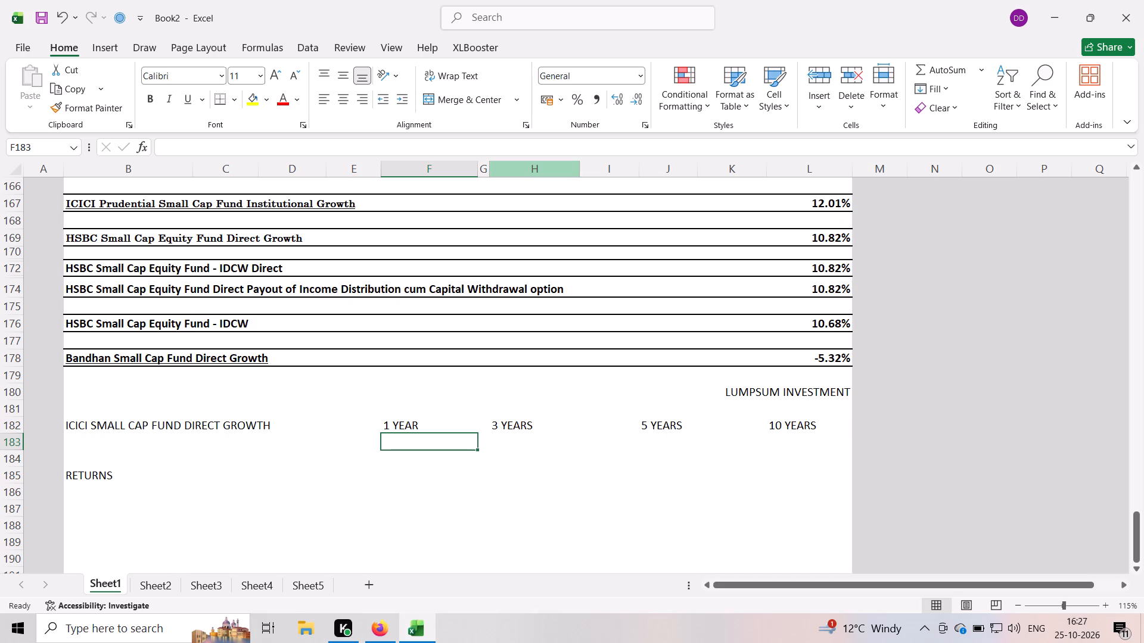
Extend the row label in cell B185 to "RETURNS absolute", checking the Groww returns table in Firefox.
left_click(415, 477)
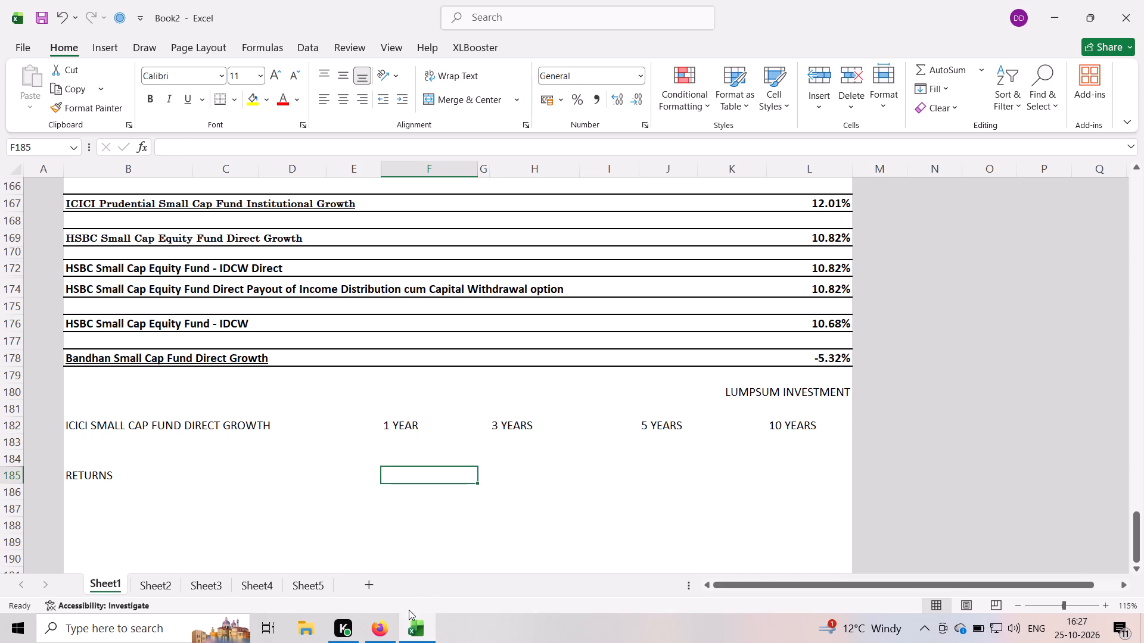
left_click(119, 470)
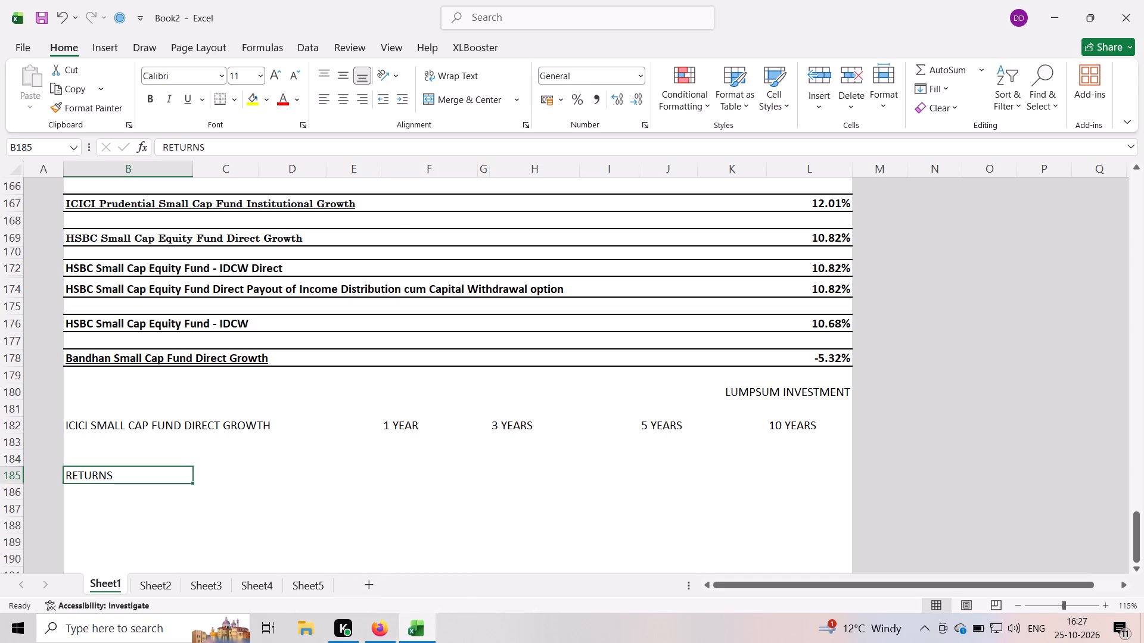
left_click(138, 476)
left_click(138, 476)
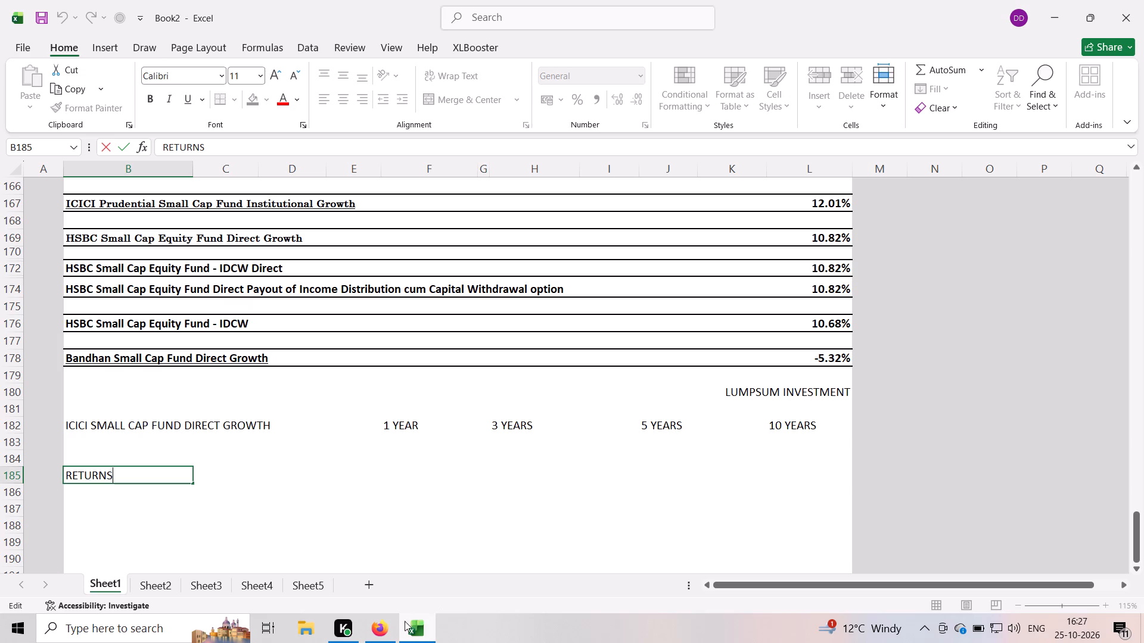
left_click(386, 624)
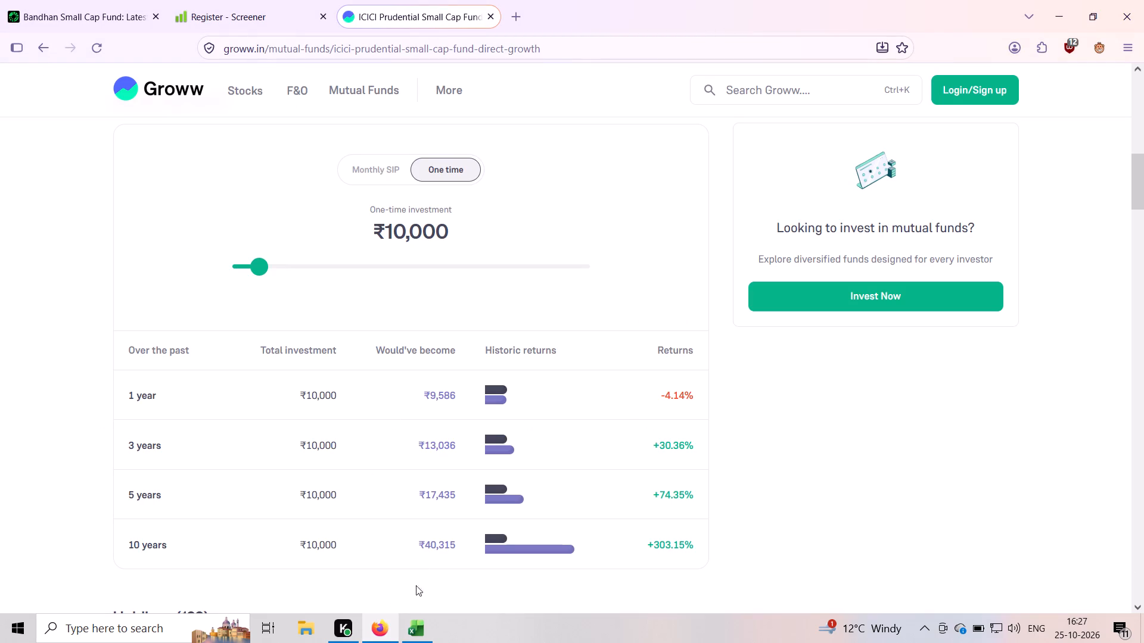
left_click(390, 621)
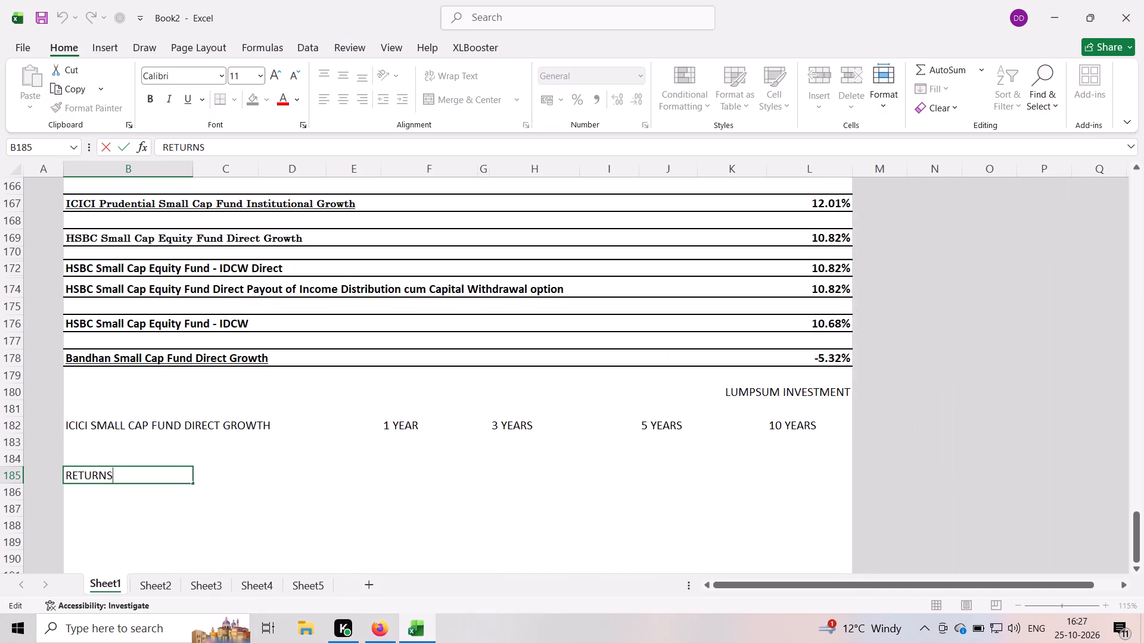
key("space")
type("absolute")
key("space")
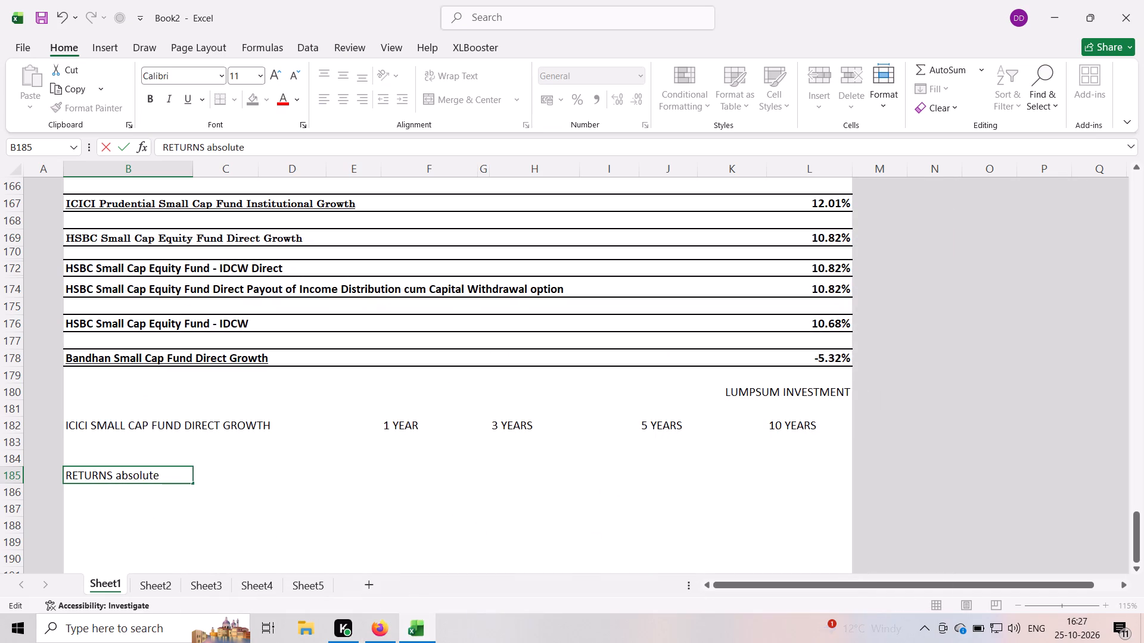
Look up the one-year lumpsum return on Groww in Firefox and enter -4.14% in Excel cell F185.
double_click(412, 472)
left_click(378, 623)
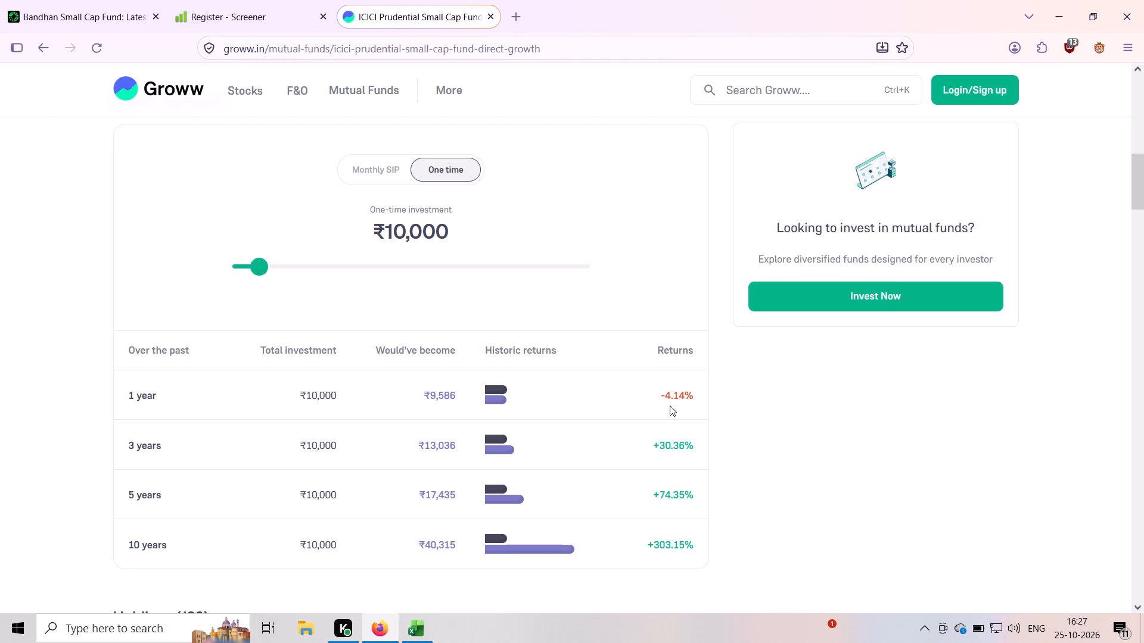
left_click(427, 640)
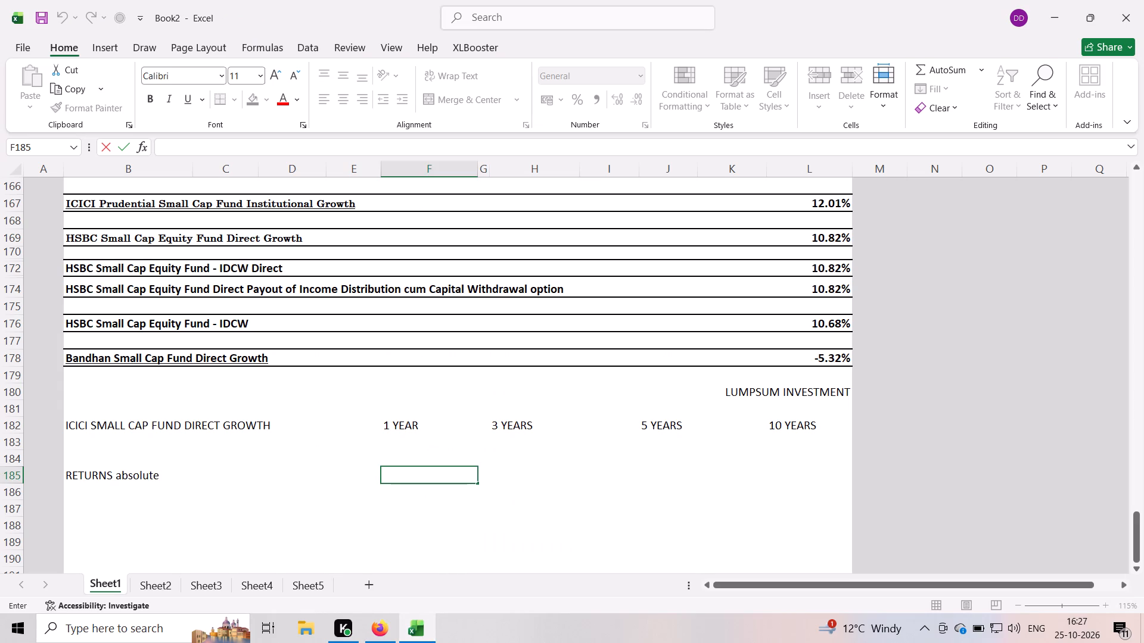
type("-4")
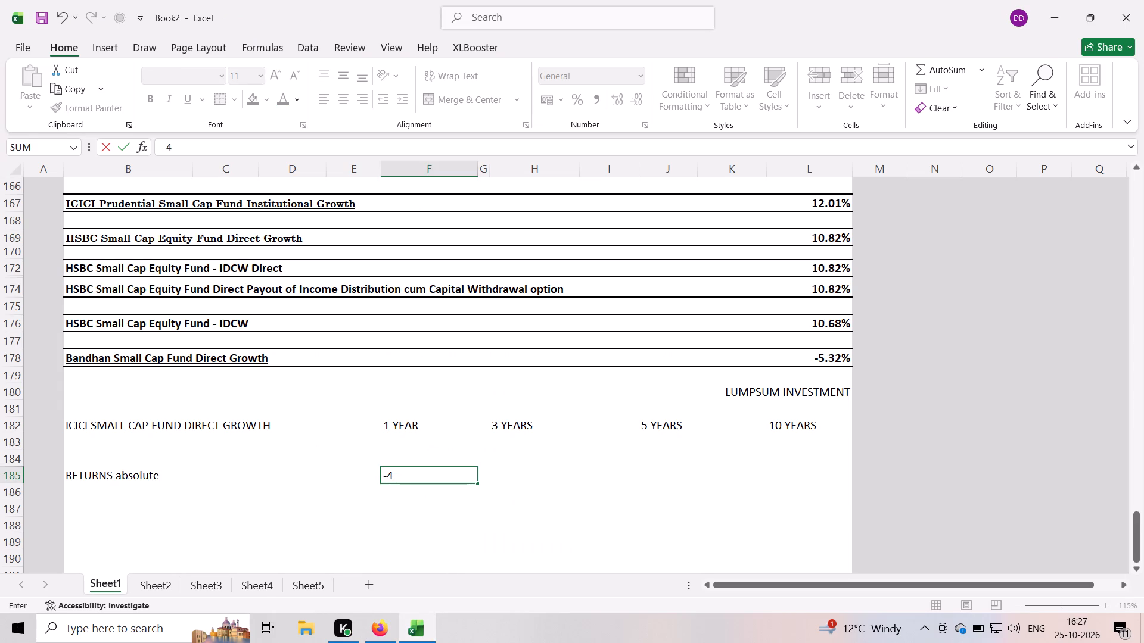
key("period")
key("BackSpace")
key("shift+percent")
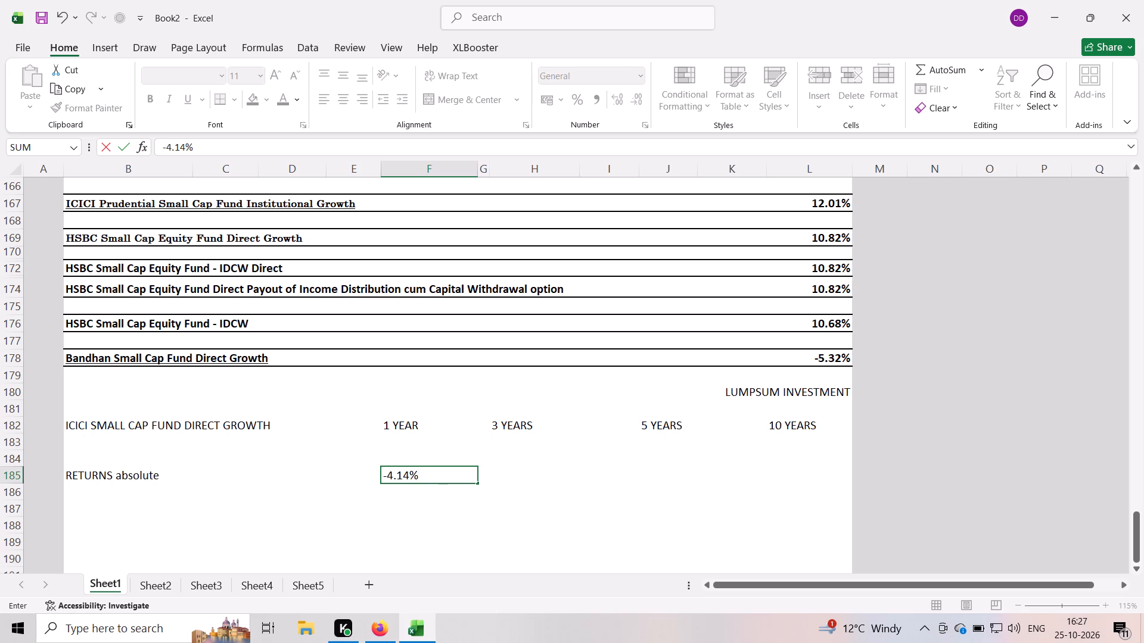
left_click(529, 484)
double_click(539, 469)
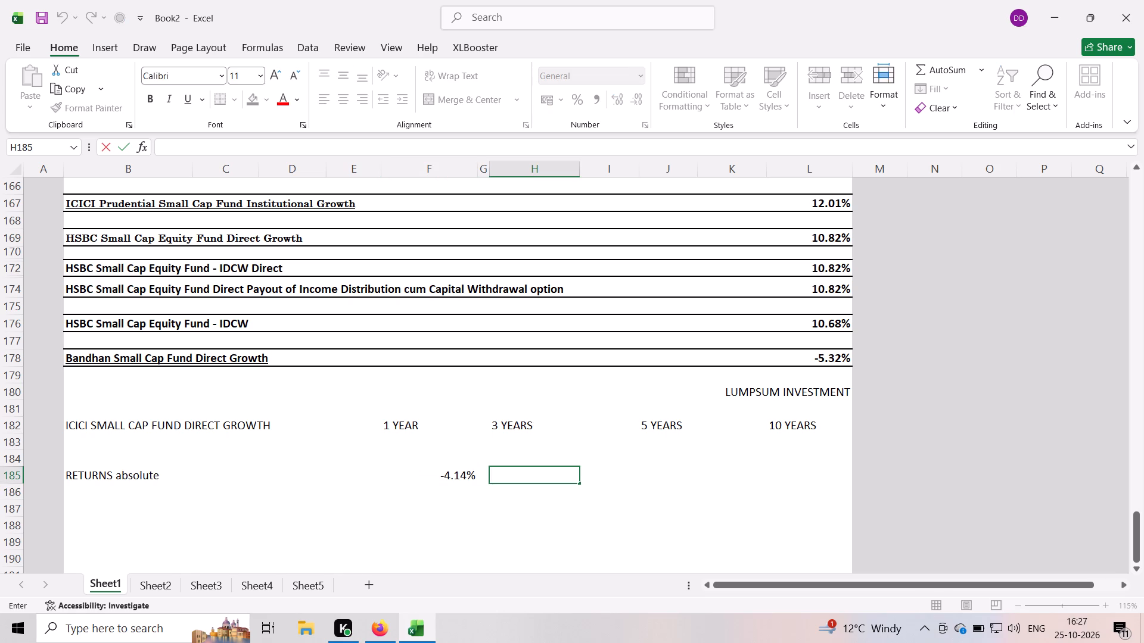
Right-align the "1 YEAR" and "3 YEARS" period headings in cells F182 and H182.
left_click(406, 437)
left_click(418, 422)
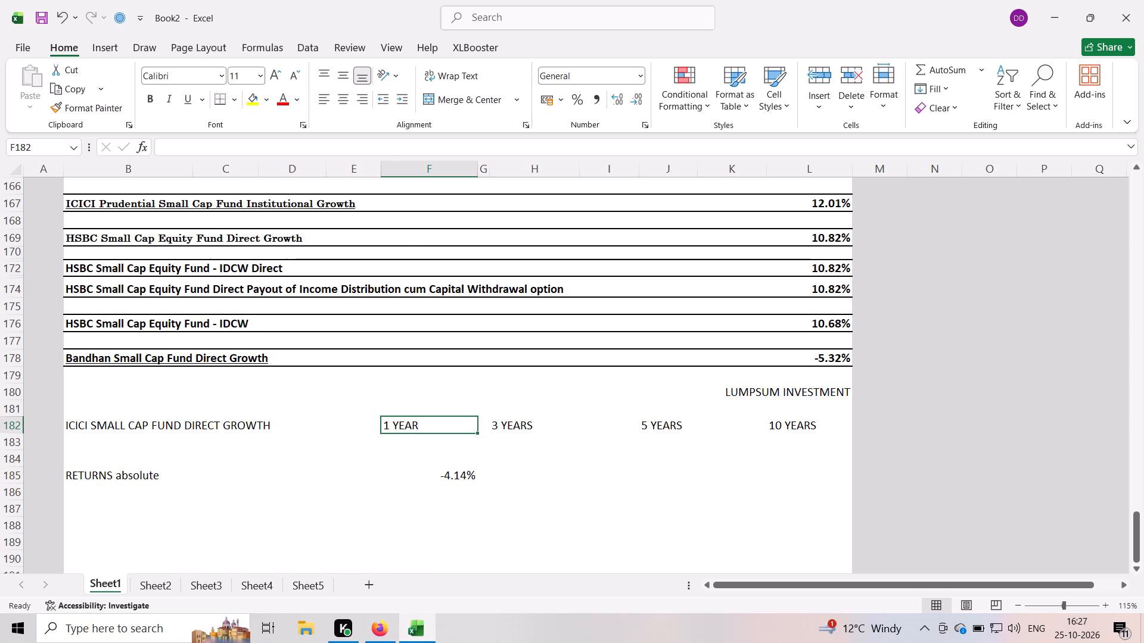
left_click(359, 94)
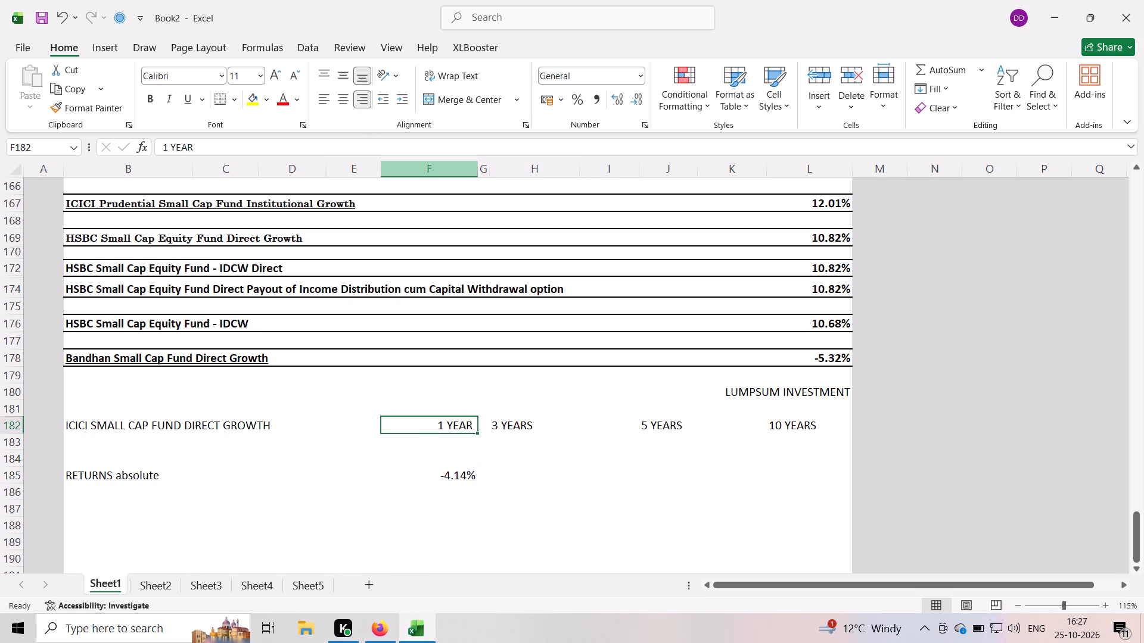
left_click(518, 423)
left_click(365, 102)
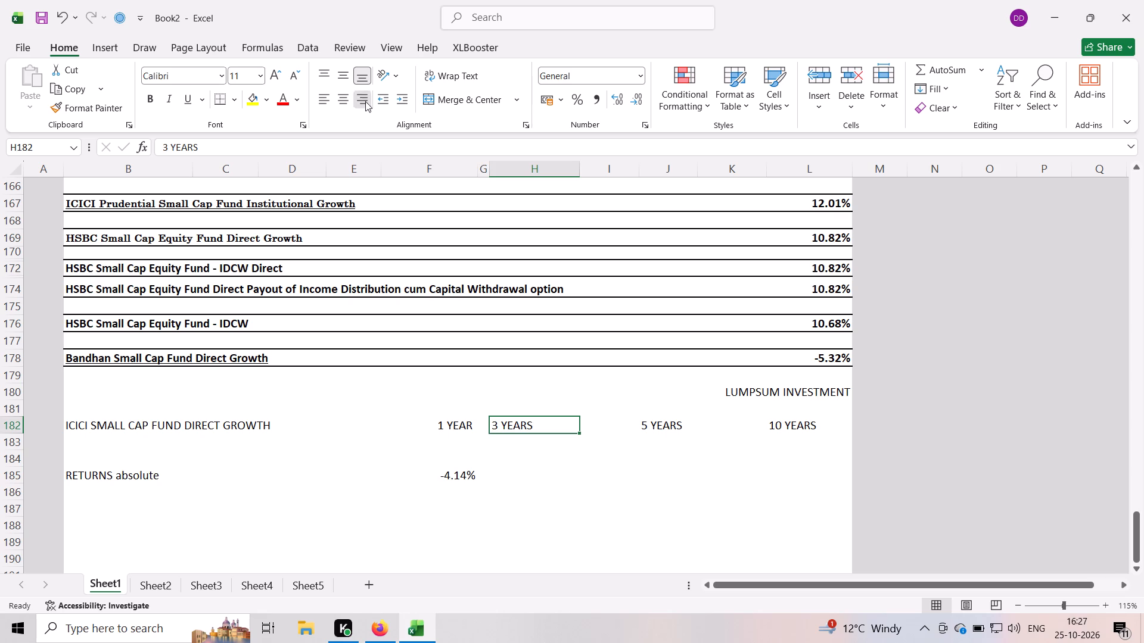
left_click(645, 420)
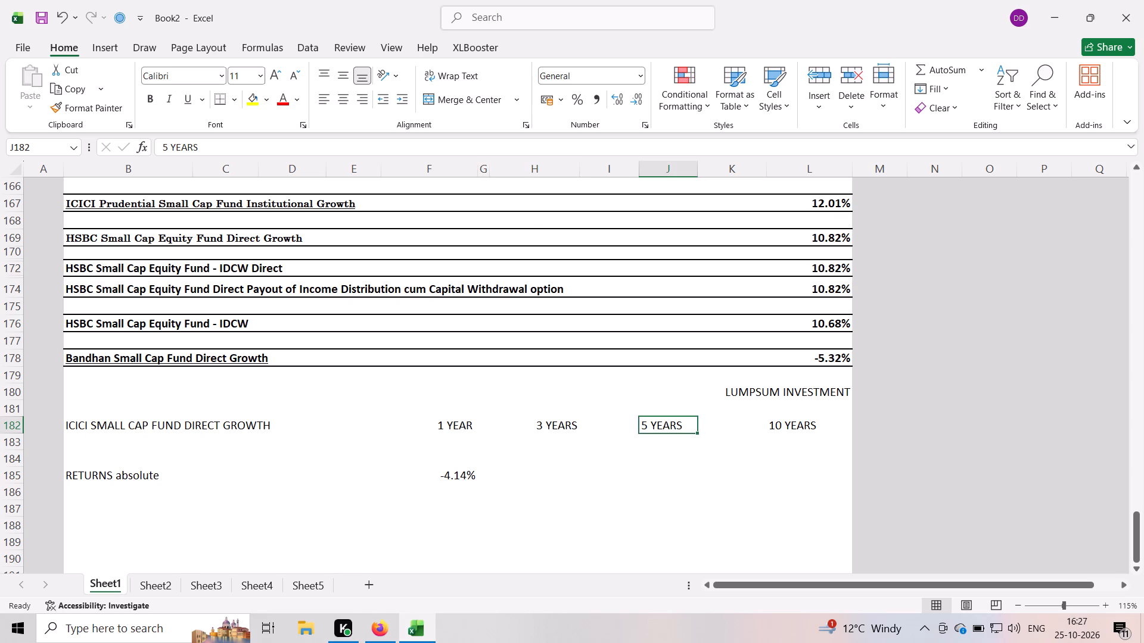
Look up the three-year lumpsum return on Groww in Firefox and enter +30.36% in Excel cell H185.
left_click(572, 476)
left_click(388, 629)
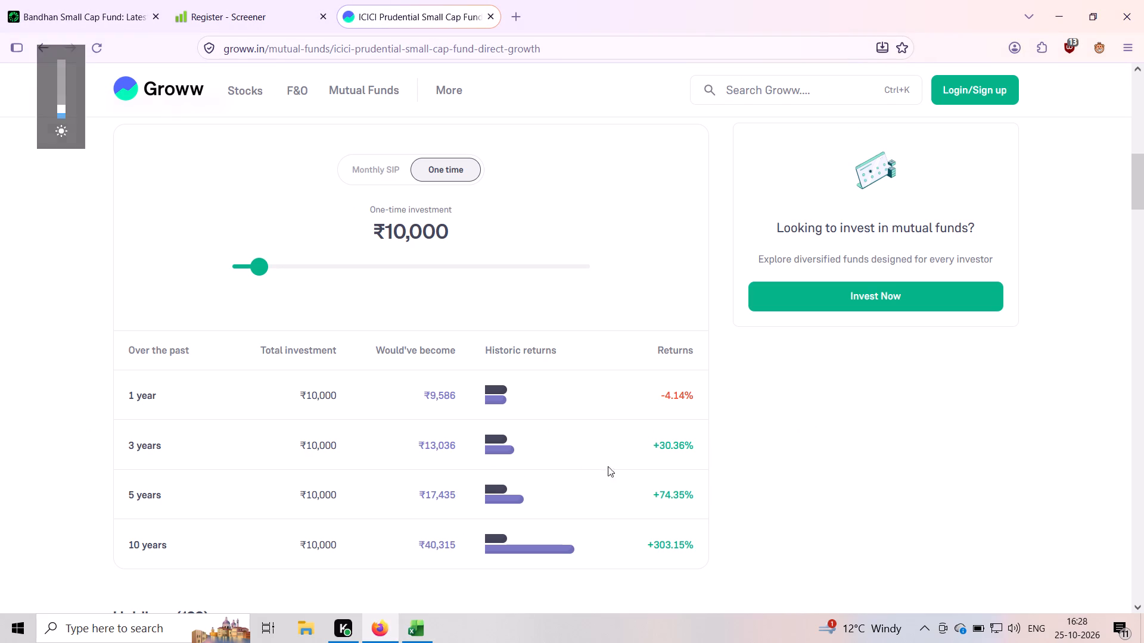
left_click(430, 624)
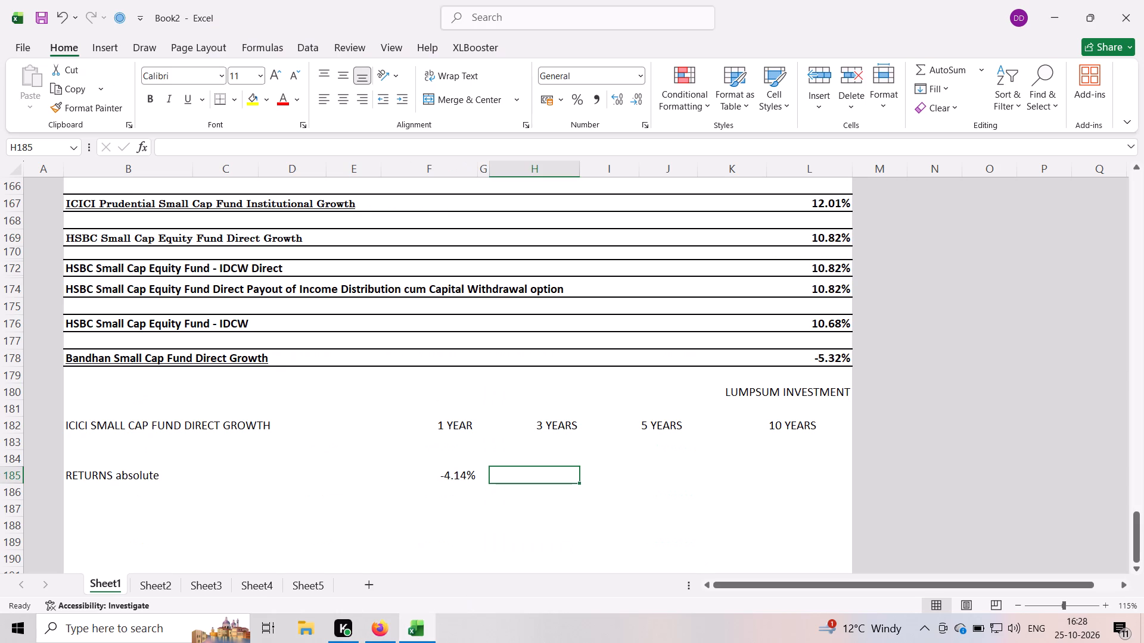
left_click(540, 475)
key("shift+plus")
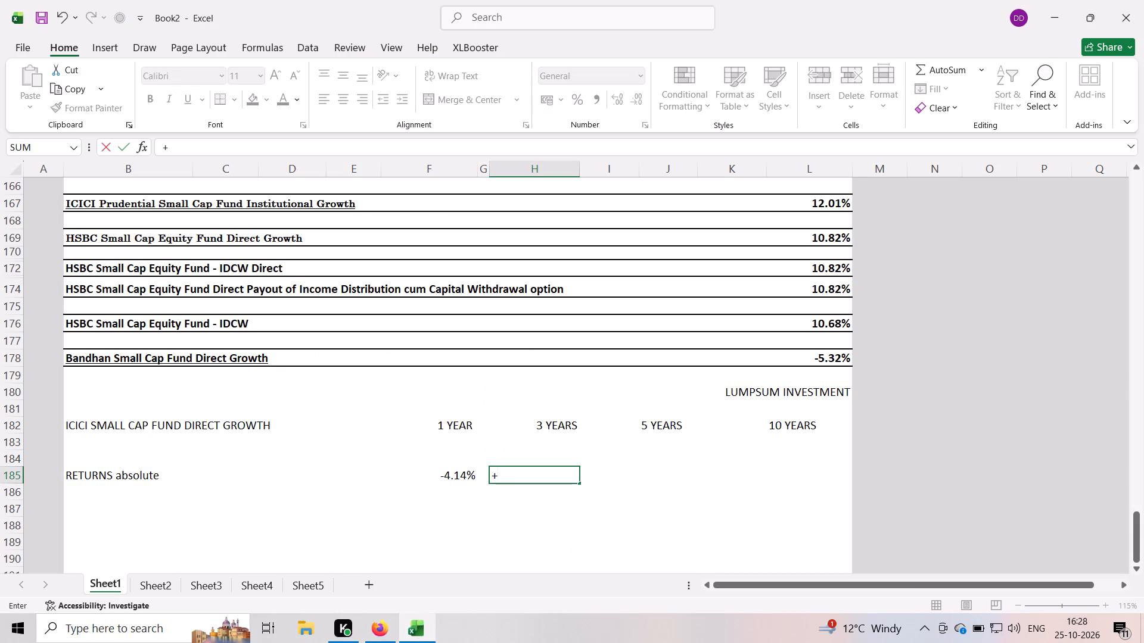
type("30")
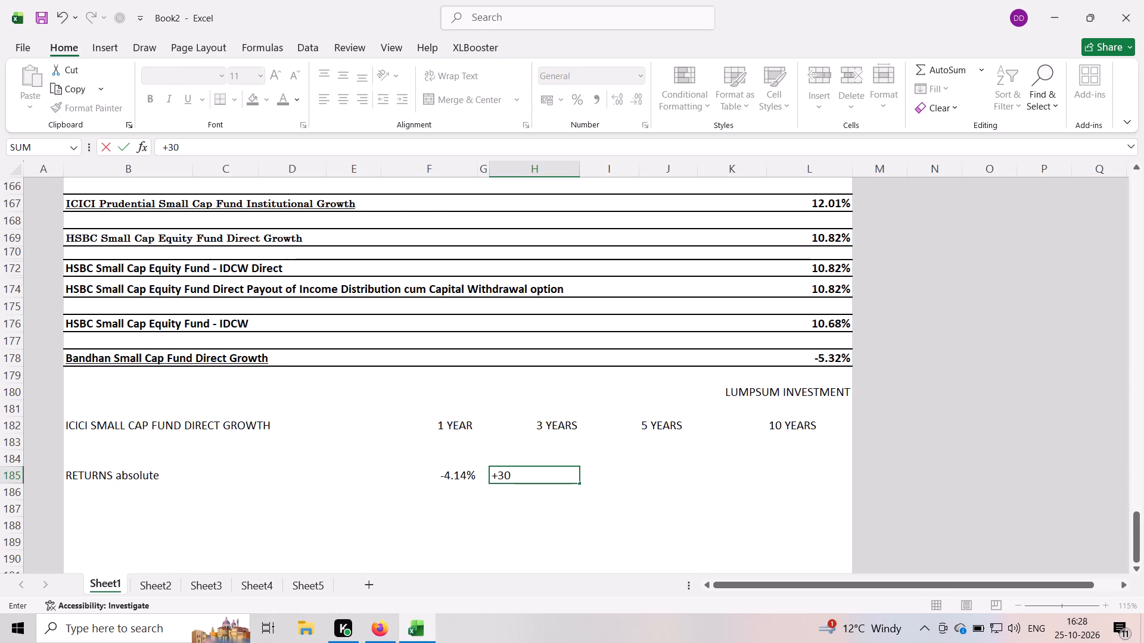
key("period")
type("36")
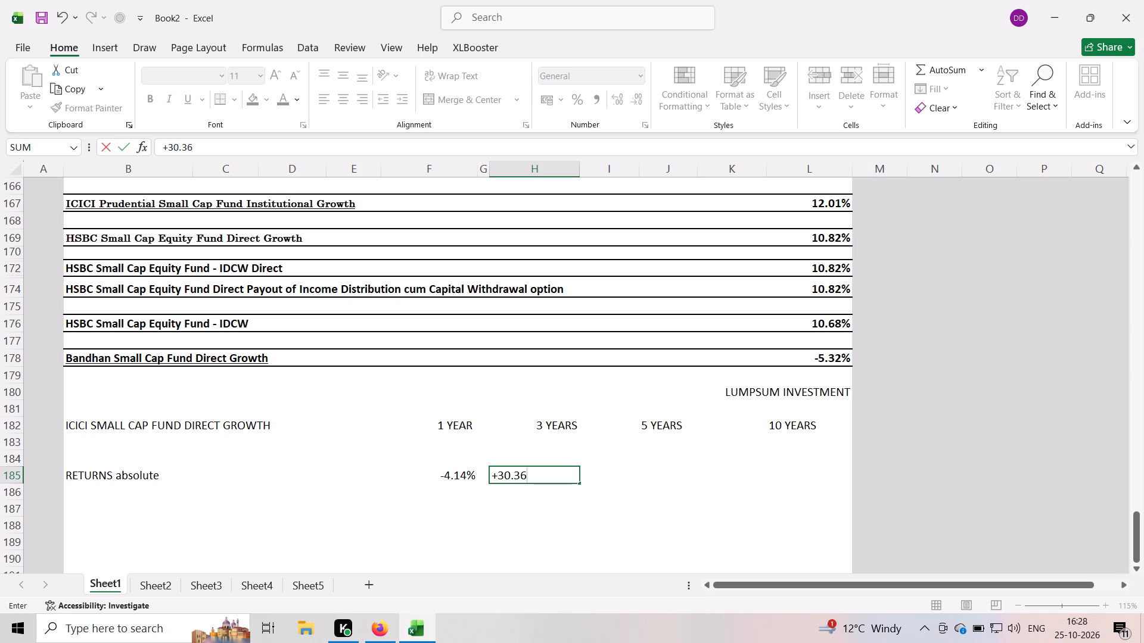
key("shift+percent")
left_click(571, 438)
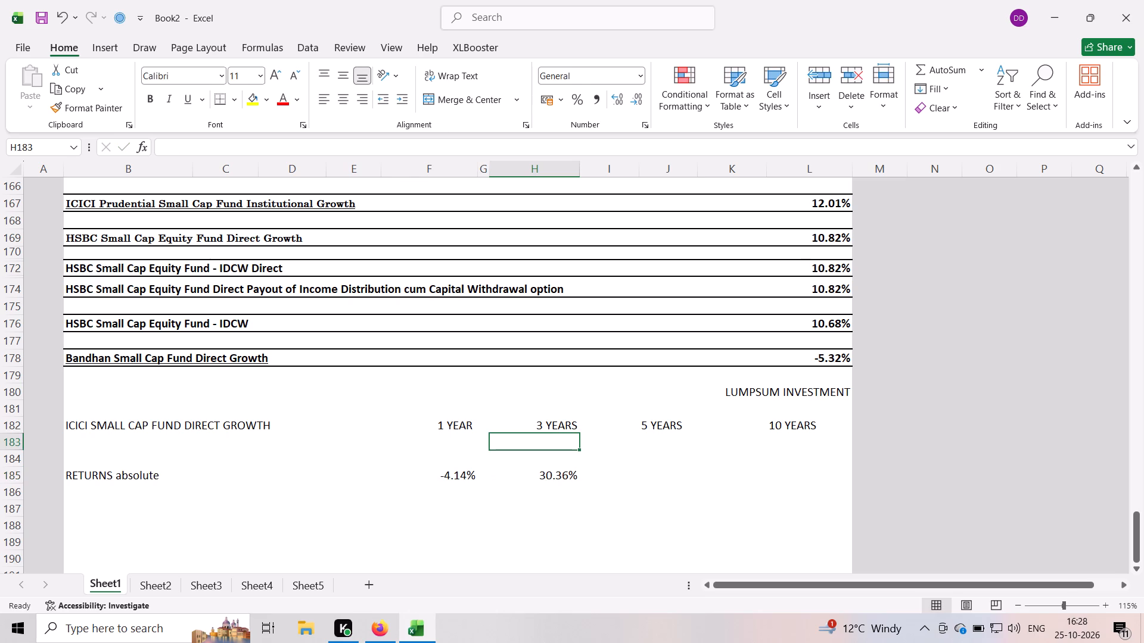
left_click(547, 475)
Look up the five-year lumpsum return on Groww in Firefox and enter +74.35% in Excel cell J185.
left_click(671, 479)
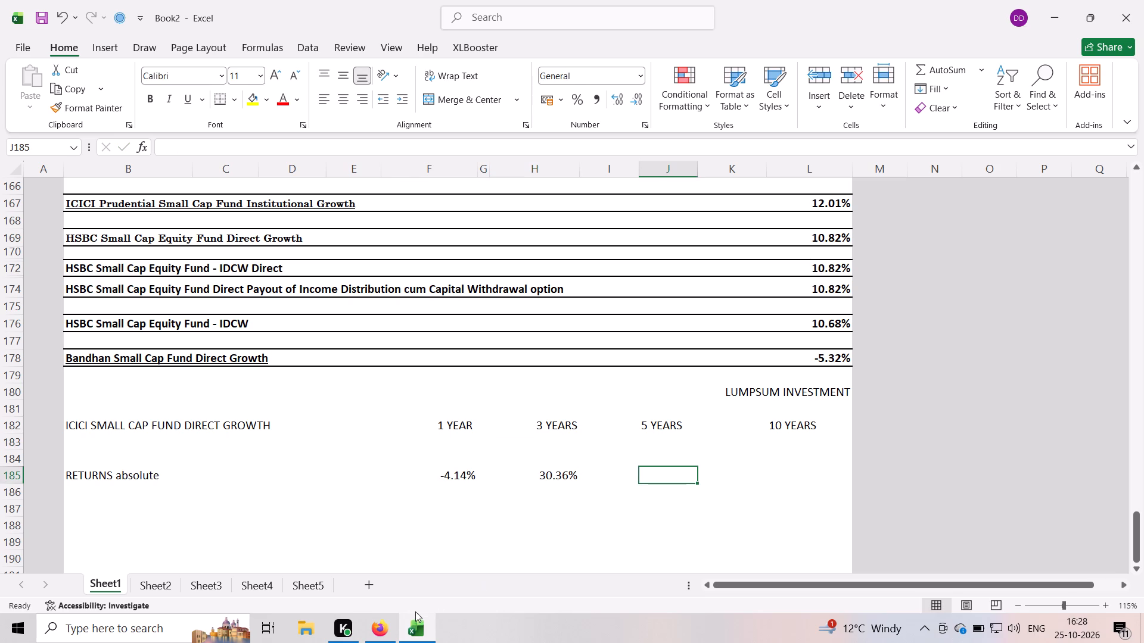
left_click(391, 620)
left_click(667, 490)
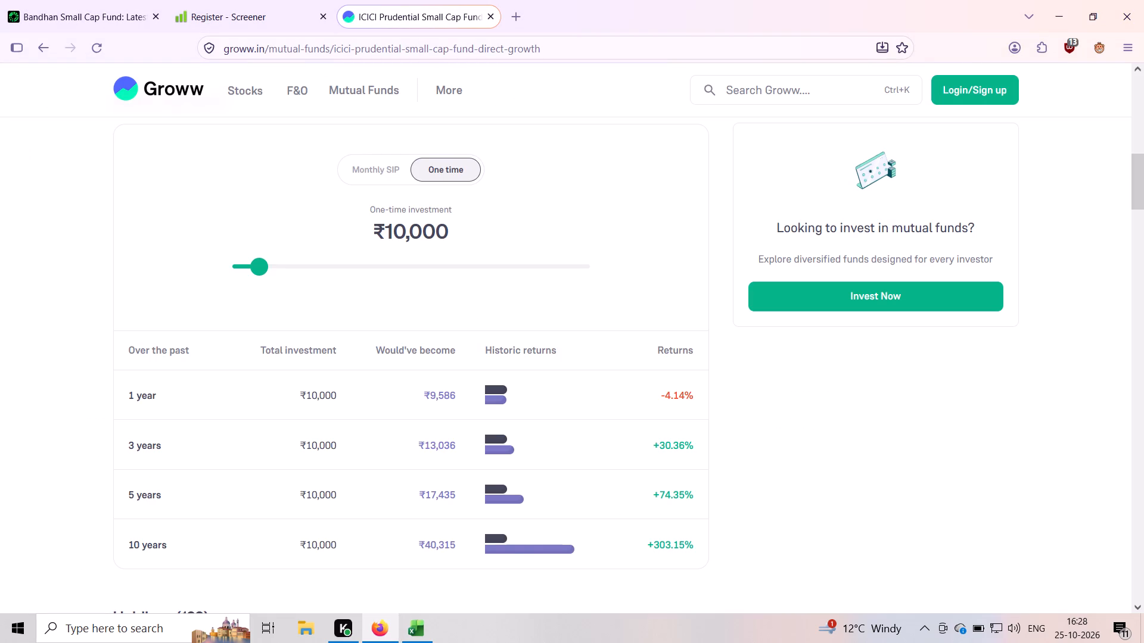
left_click_drag(633, 489, 698, 489)
left_click(409, 639)
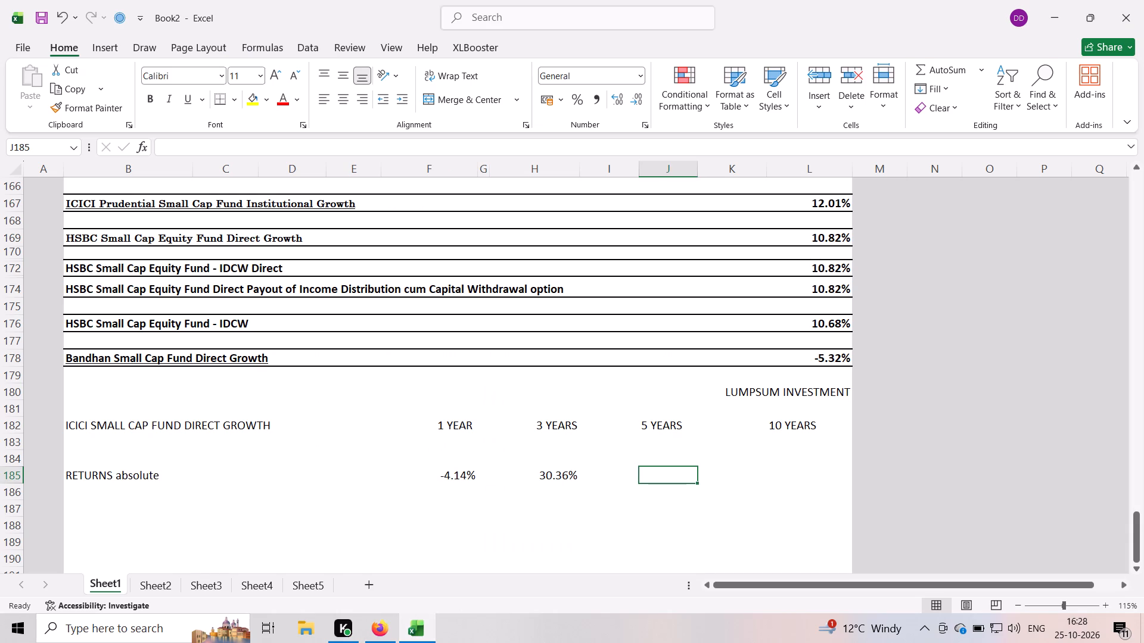
left_click(678, 478)
key("shift+plus")
type("74")
key("period")
type("35%")
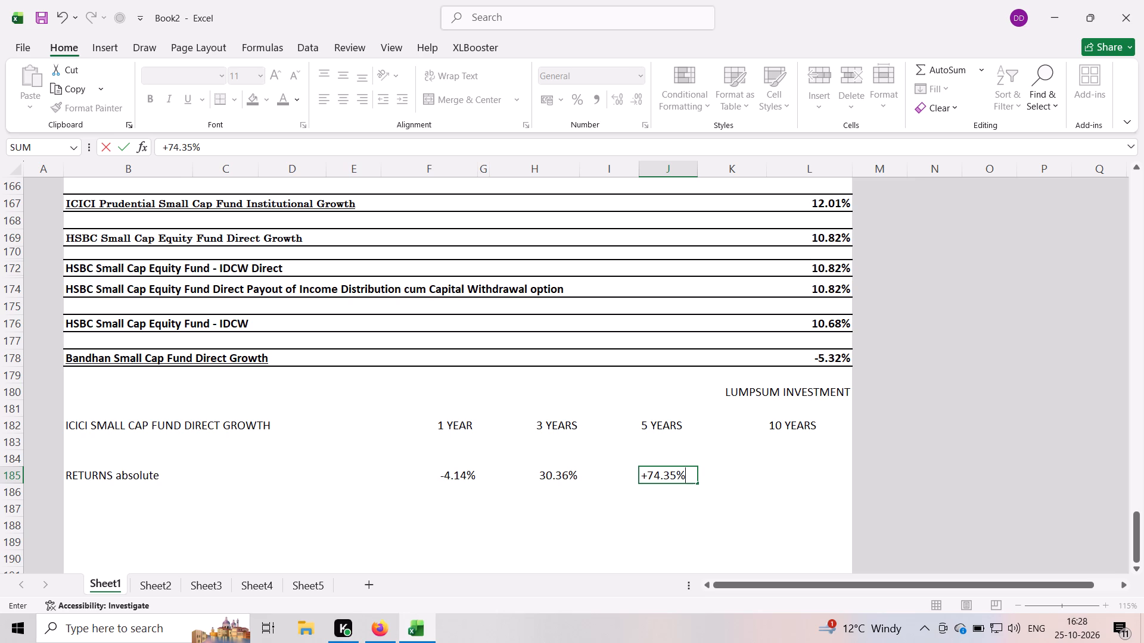
double_click(800, 471)
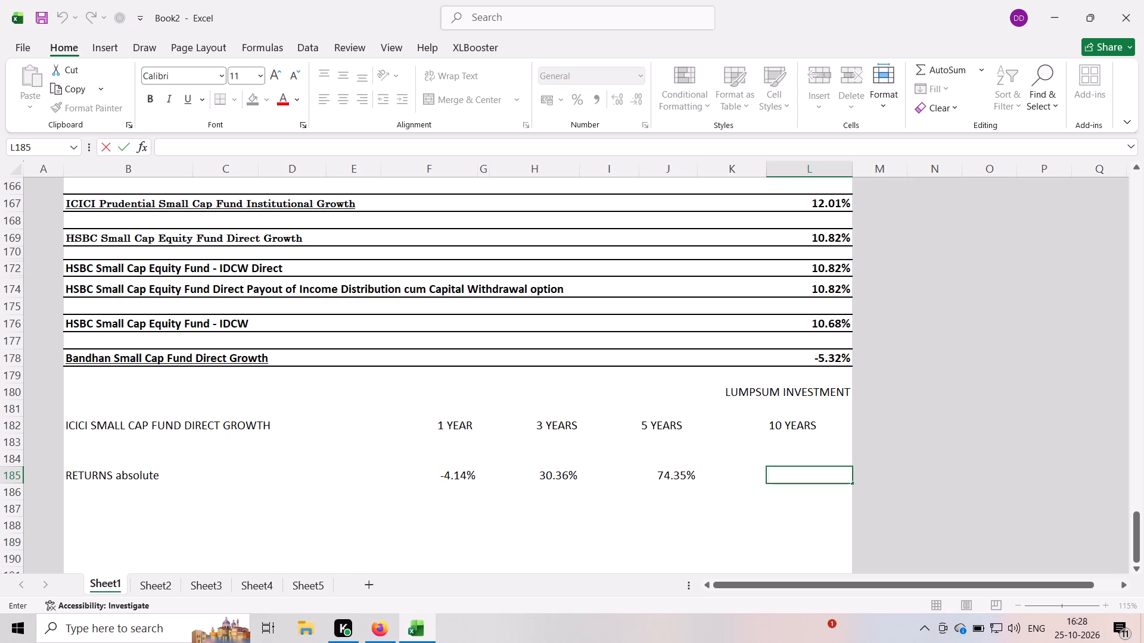
Examine the legend of the Top Sector Holdings by the Fund chart and the fund details at the start of Sheet1.
scroll(659, 379, "up", 12)
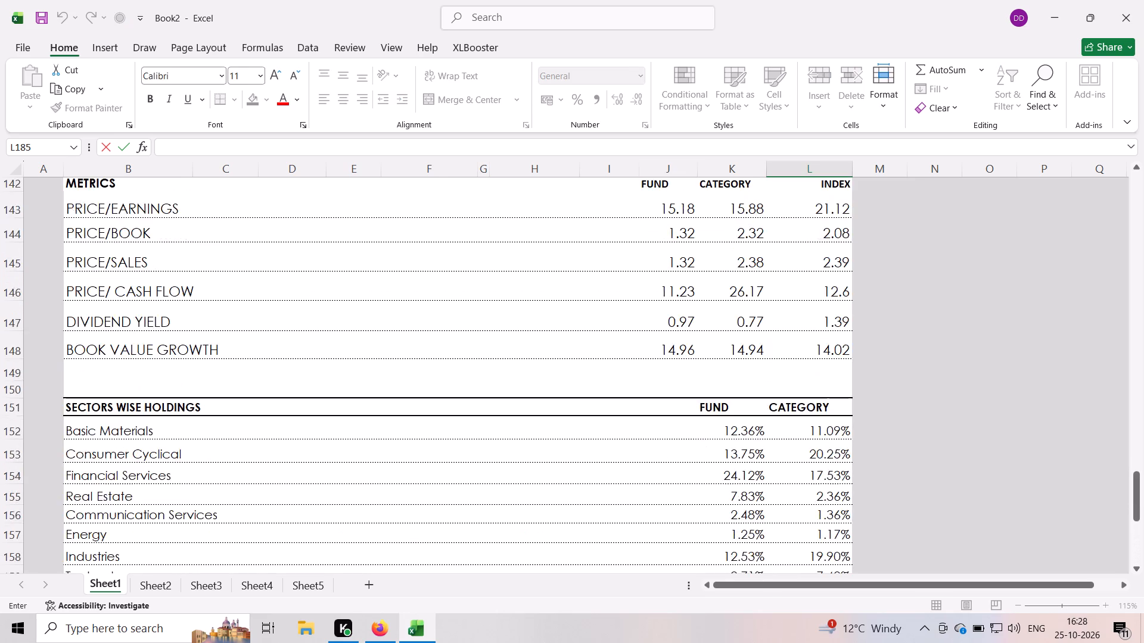
scroll(659, 379, "up", 20)
scroll(659, 379, "up", 7)
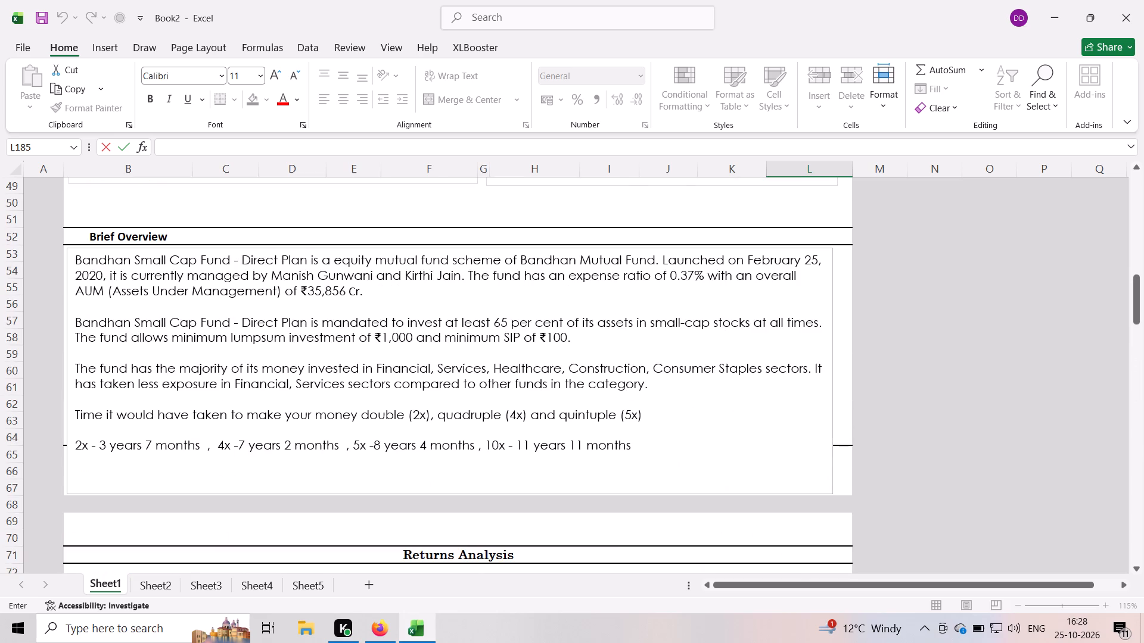
scroll(661, 380, "up", 11)
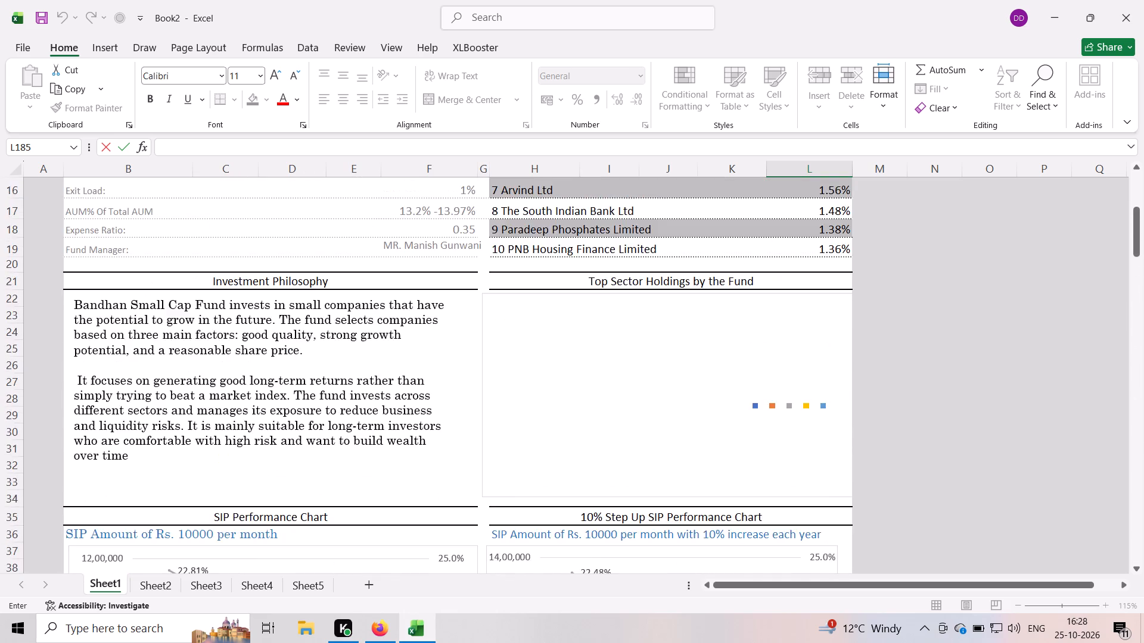
left_click(775, 392)
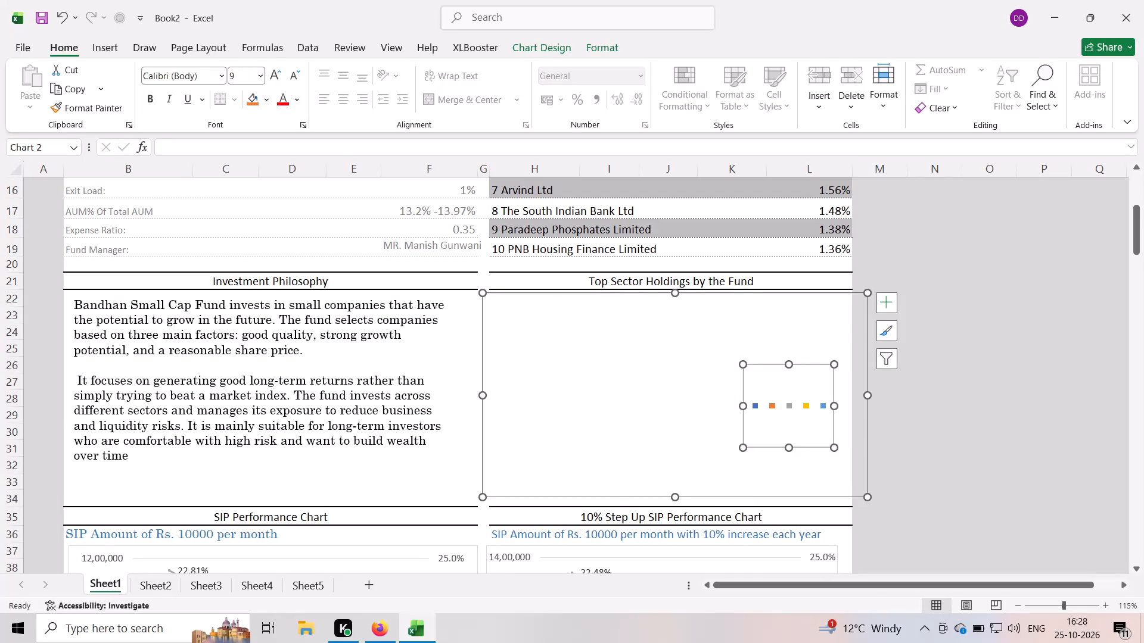
left_click(996, 408)
left_click(786, 405)
left_click_drag(786, 405, 757, 402)
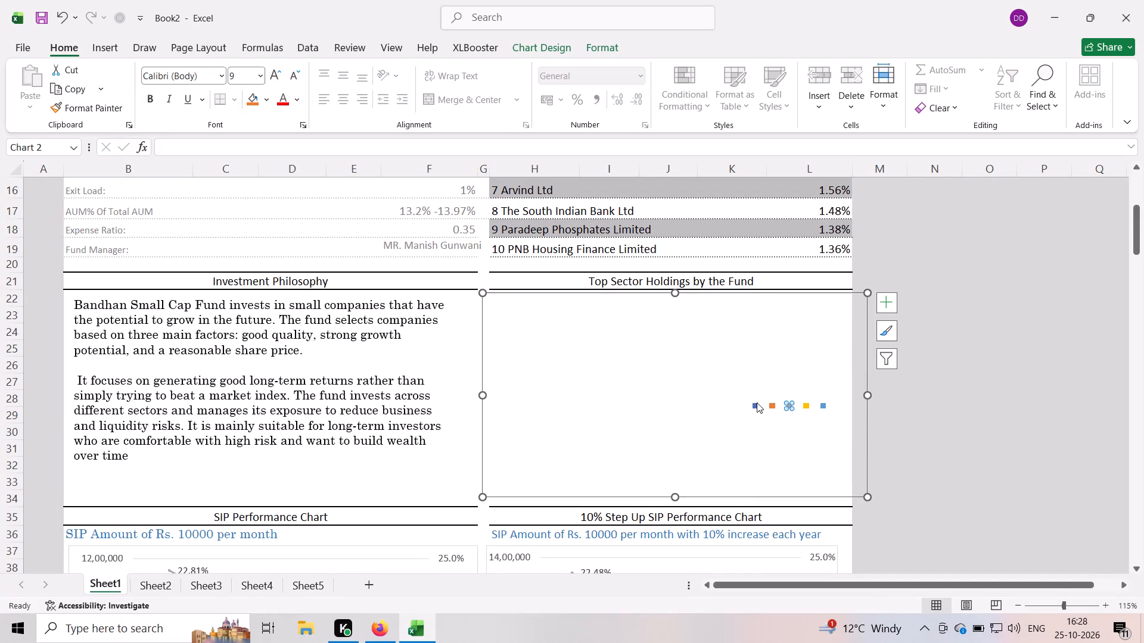
left_click_drag(757, 402, 715, 391)
left_click(1017, 392)
double_click(786, 392)
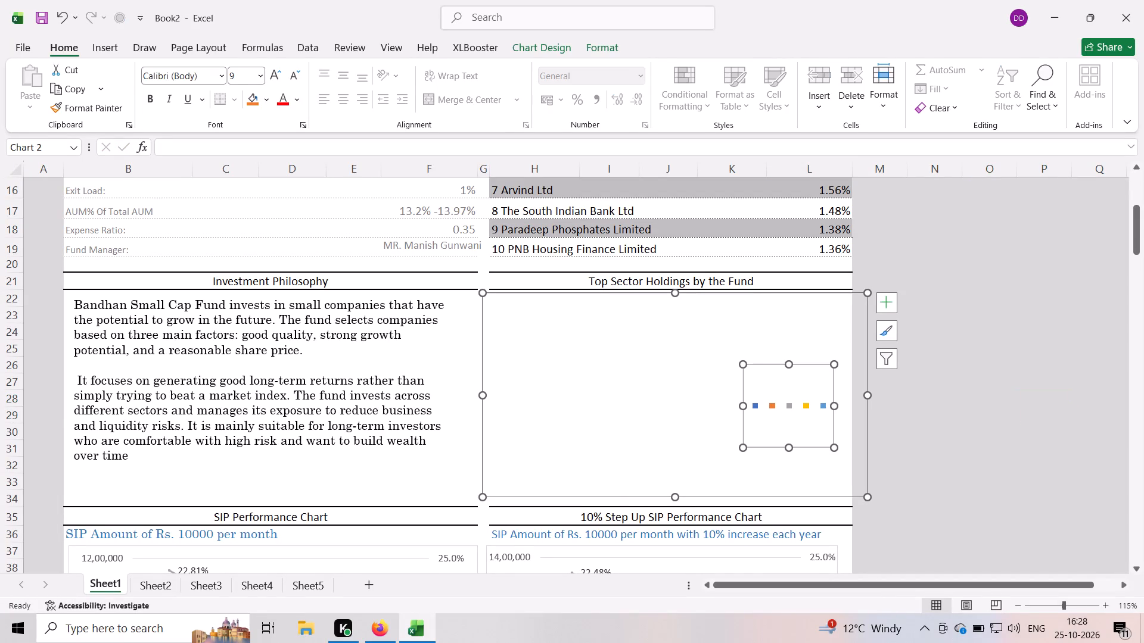
left_click(893, 254)
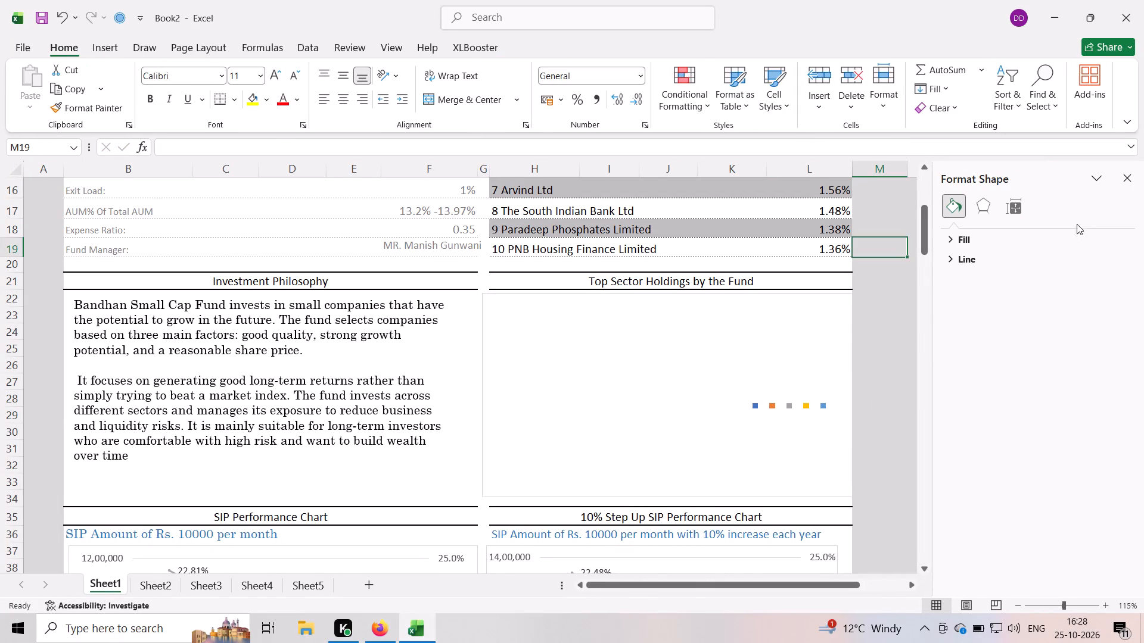
left_click(1143, 176)
left_click(1137, 176)
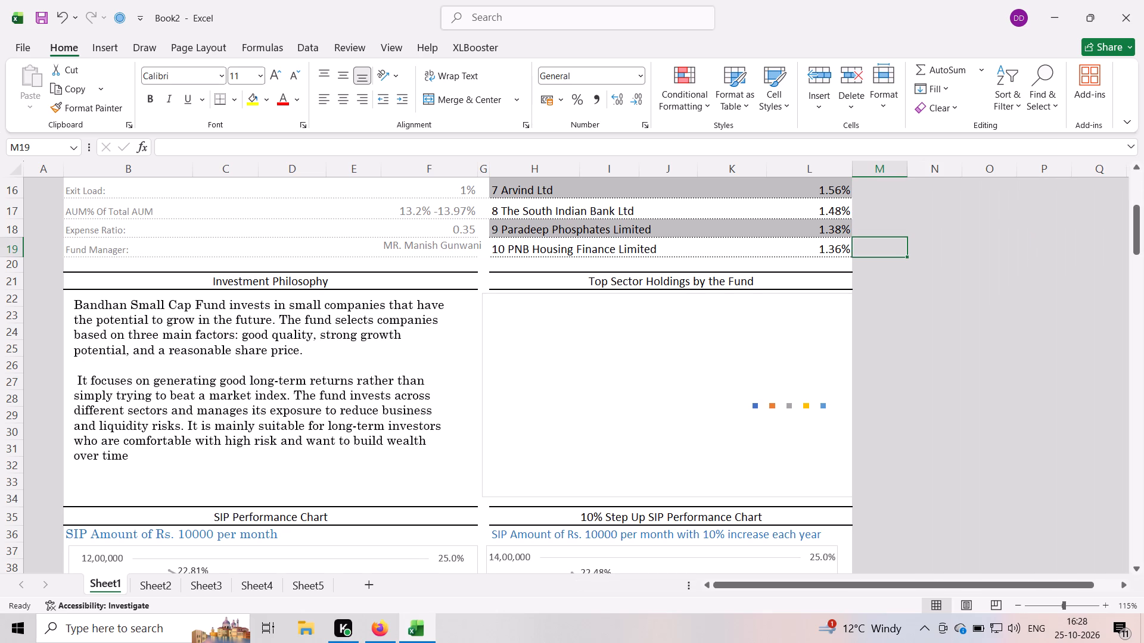
scroll(964, 358, "up", 7)
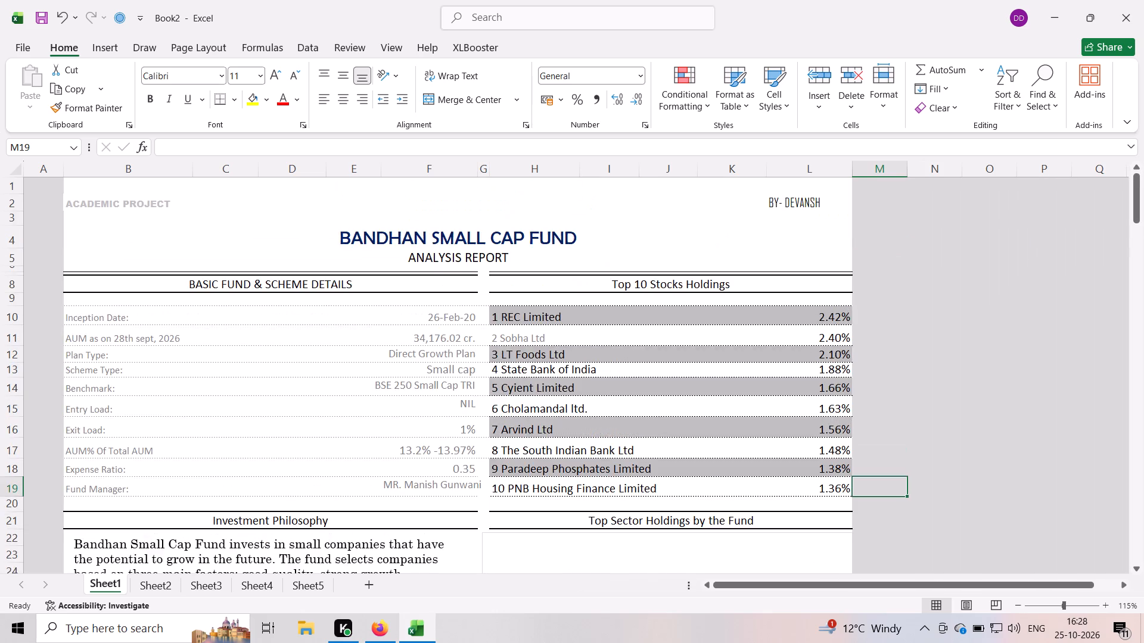
scroll(964, 358, "down", 20)
scroll(964, 358, "down", 15)
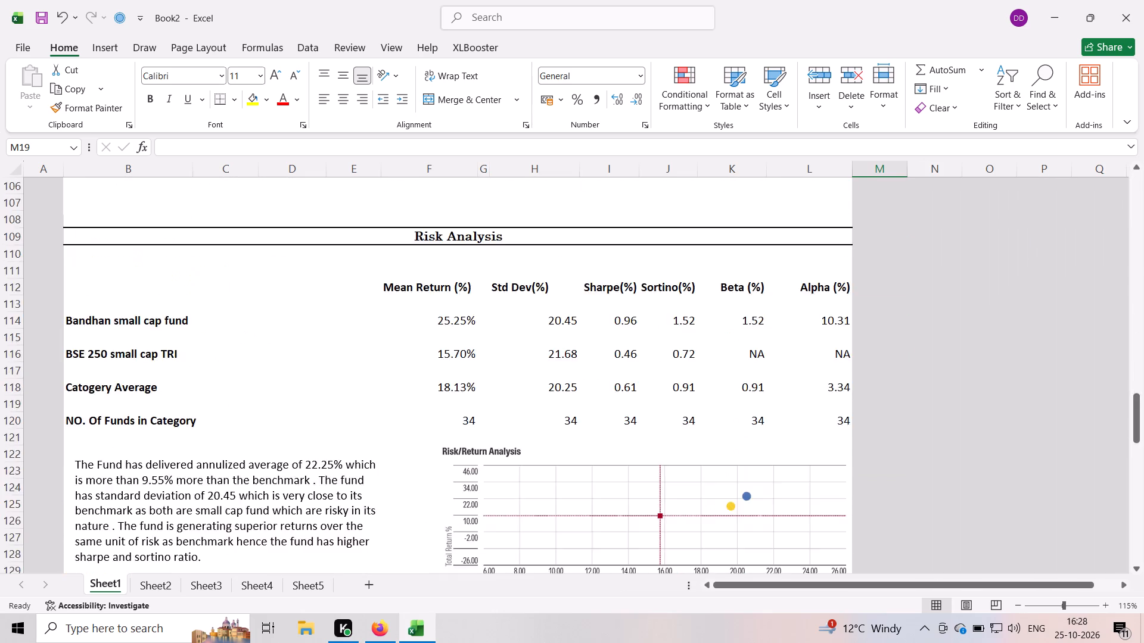
scroll(964, 360, "down", 20)
scroll(964, 360, "down", 6)
scroll(964, 360, "up", 2)
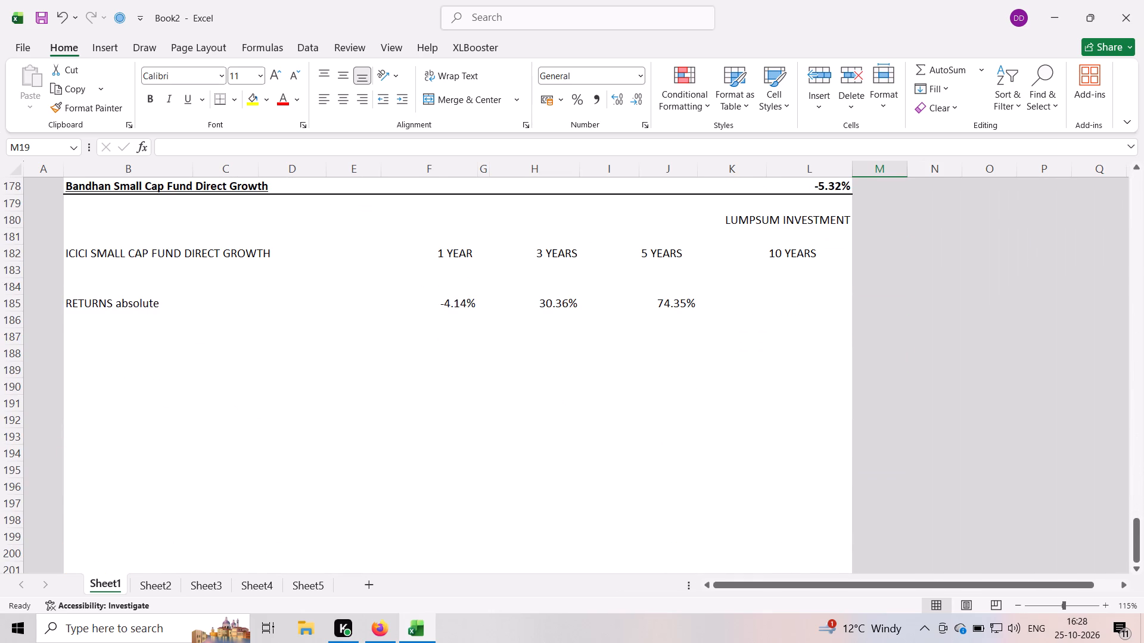
Look up the ten-year lumpsum return on Groww in Firefox and enter 303.15% in Excel cell L185.
double_click(803, 308)
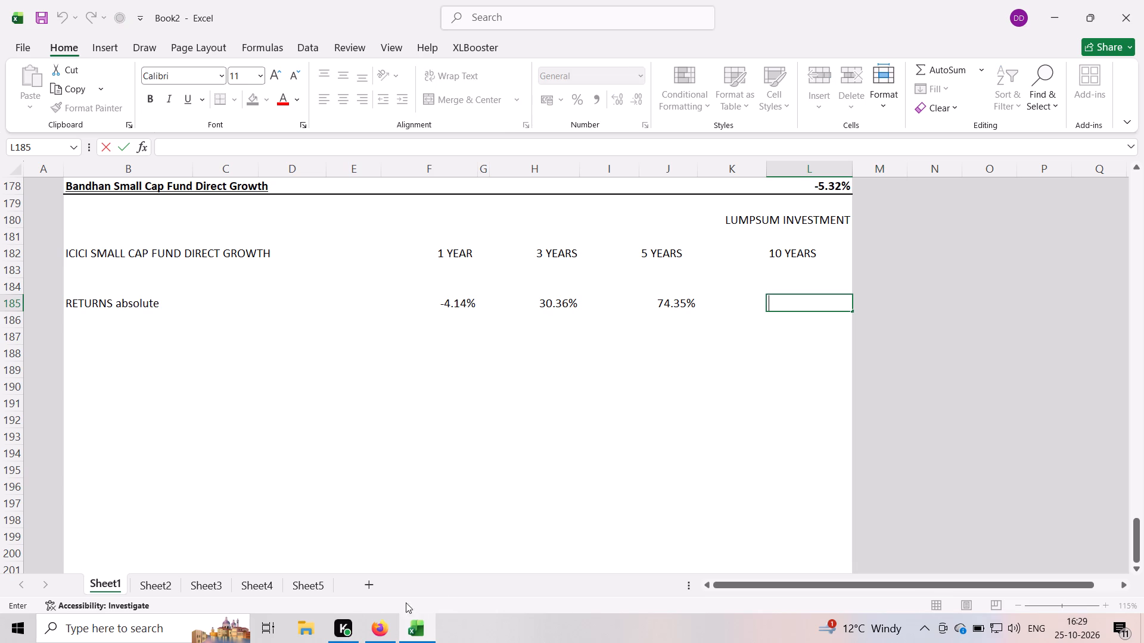
left_click(378, 620)
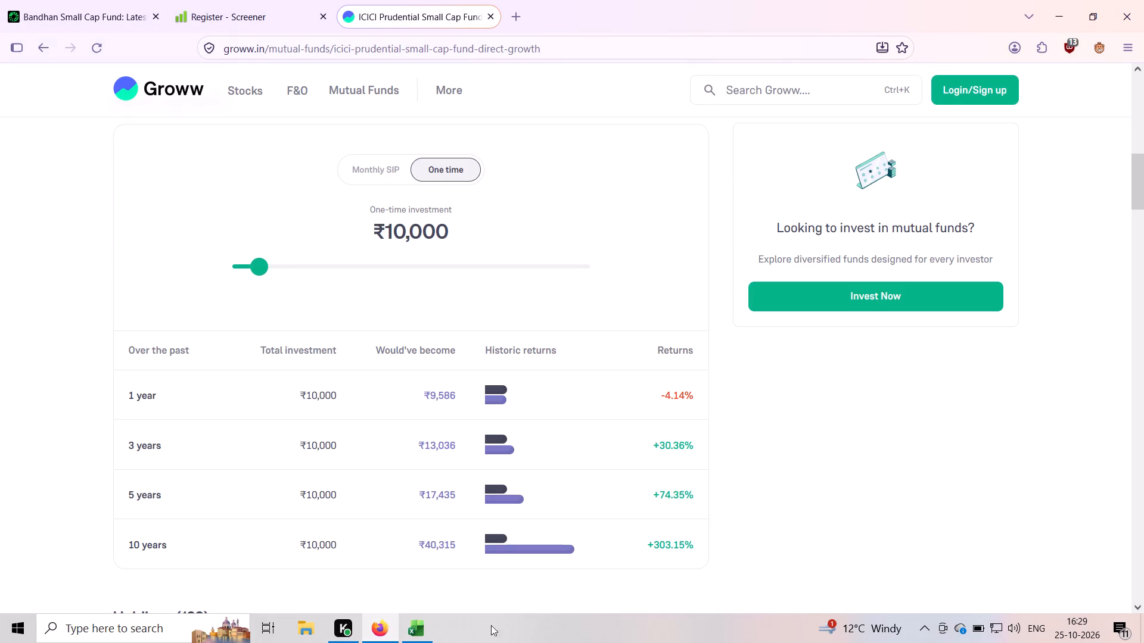
left_click(430, 630)
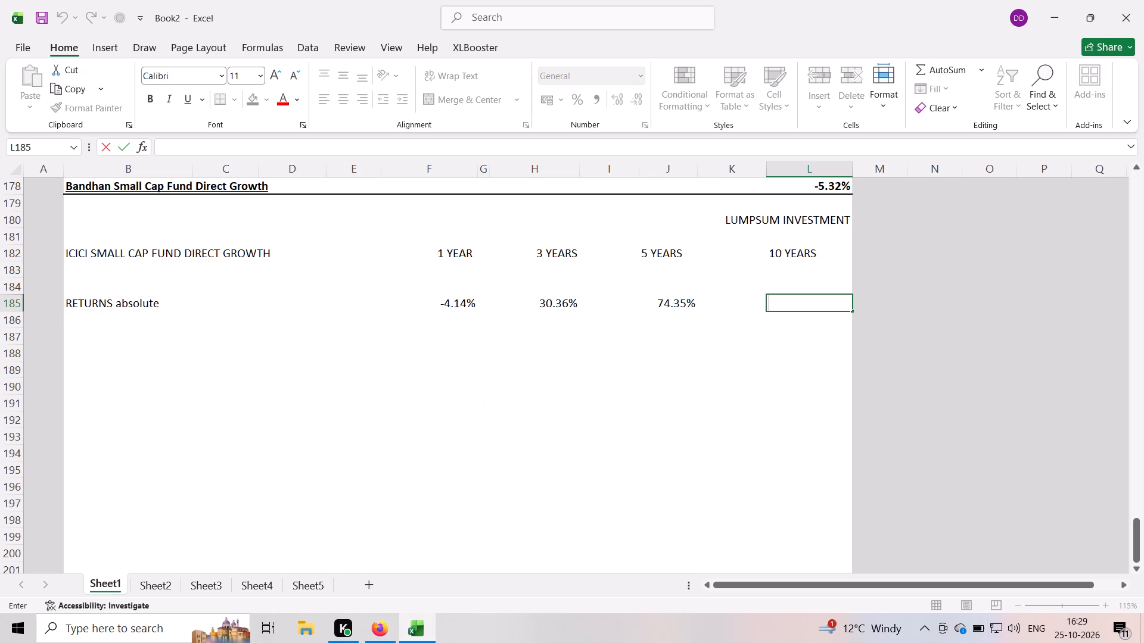
type("303.15%")
key("Return")
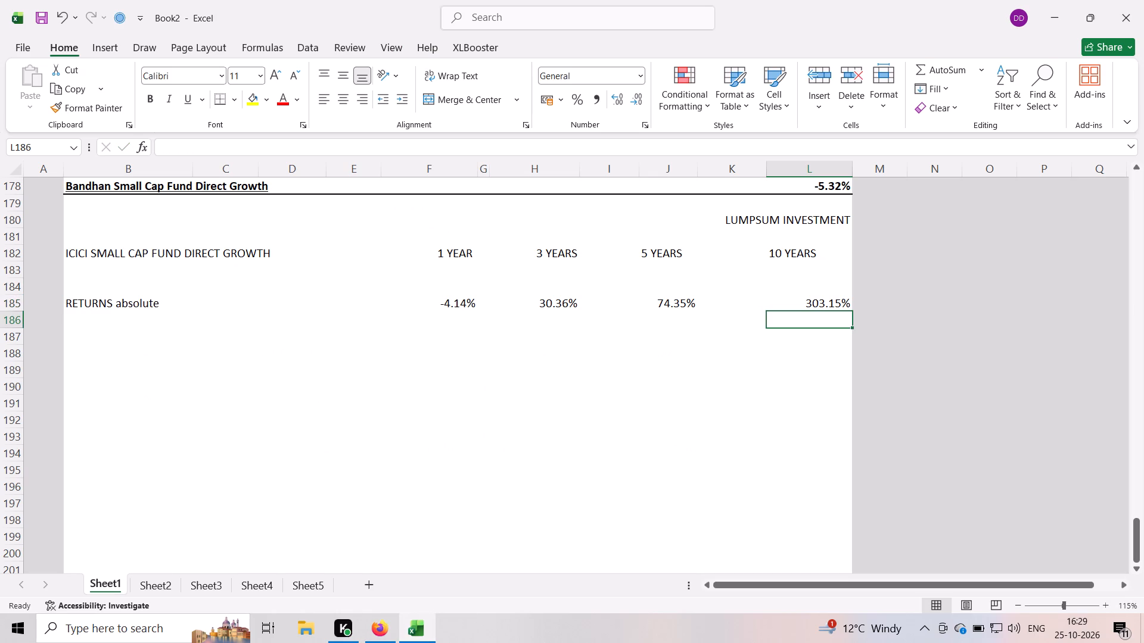
Enter "10000 invested" in cell L181, beneath the LUMPSUM INVESTMENT heading.
scroll(882, 254, "up", 1)
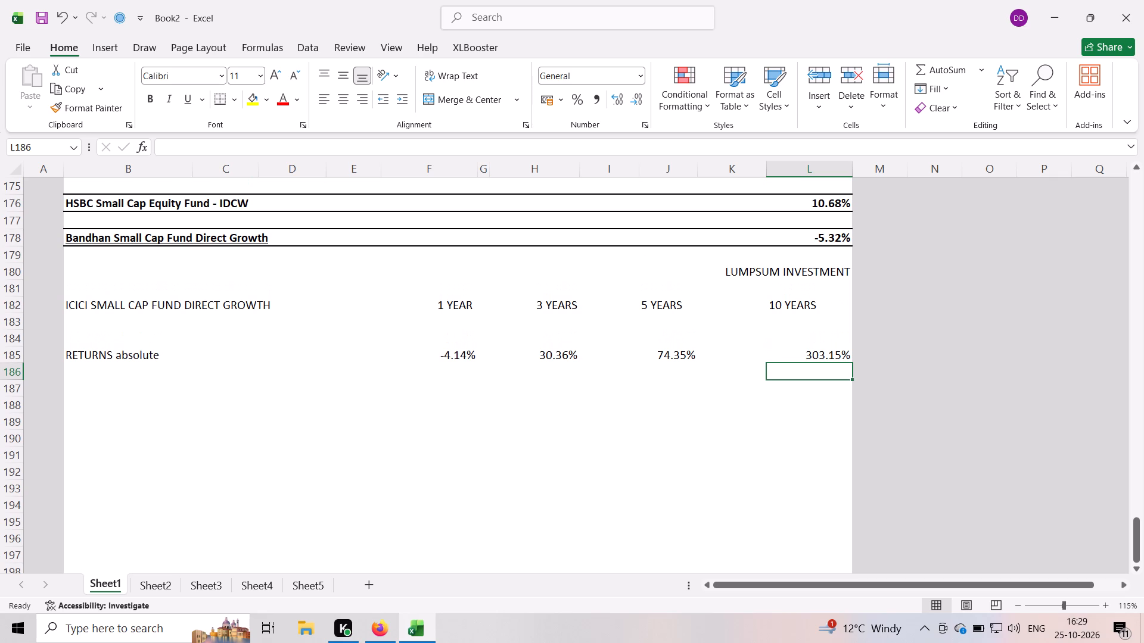
scroll(807, 284, "up", 5)
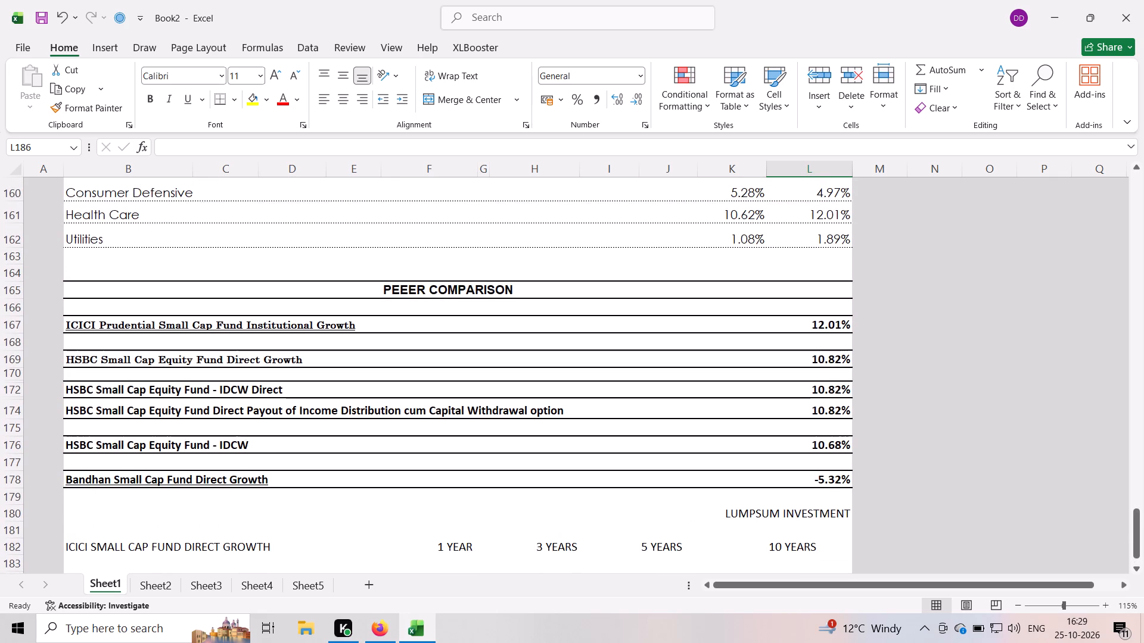
scroll(848, 466, "down", 2)
left_click(784, 391)
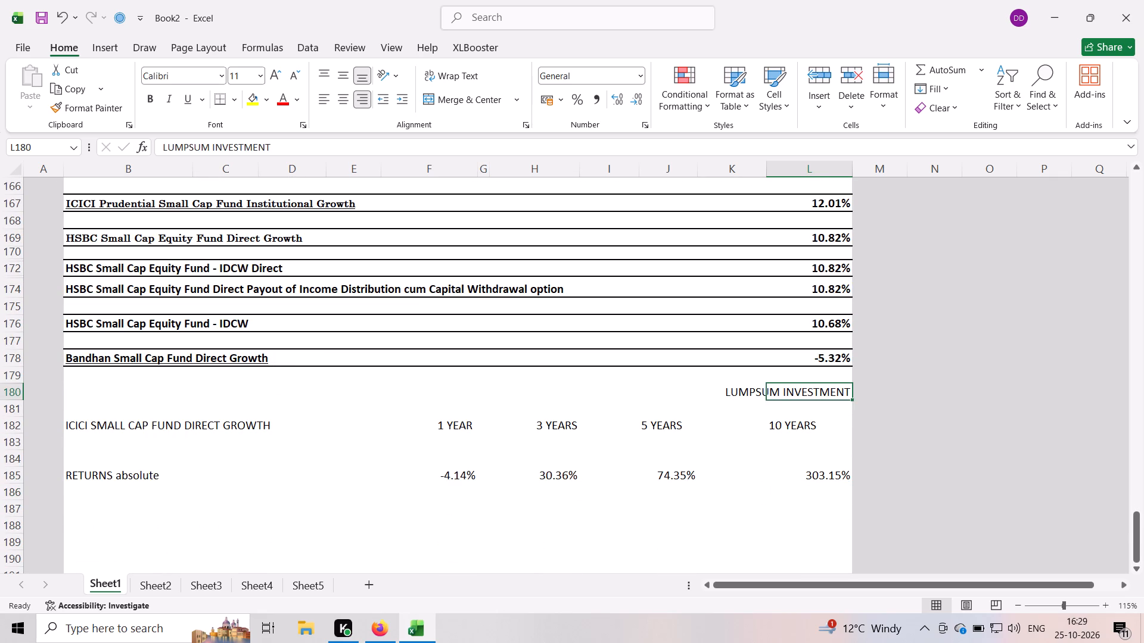
left_click(800, 408)
left_click(800, 408)
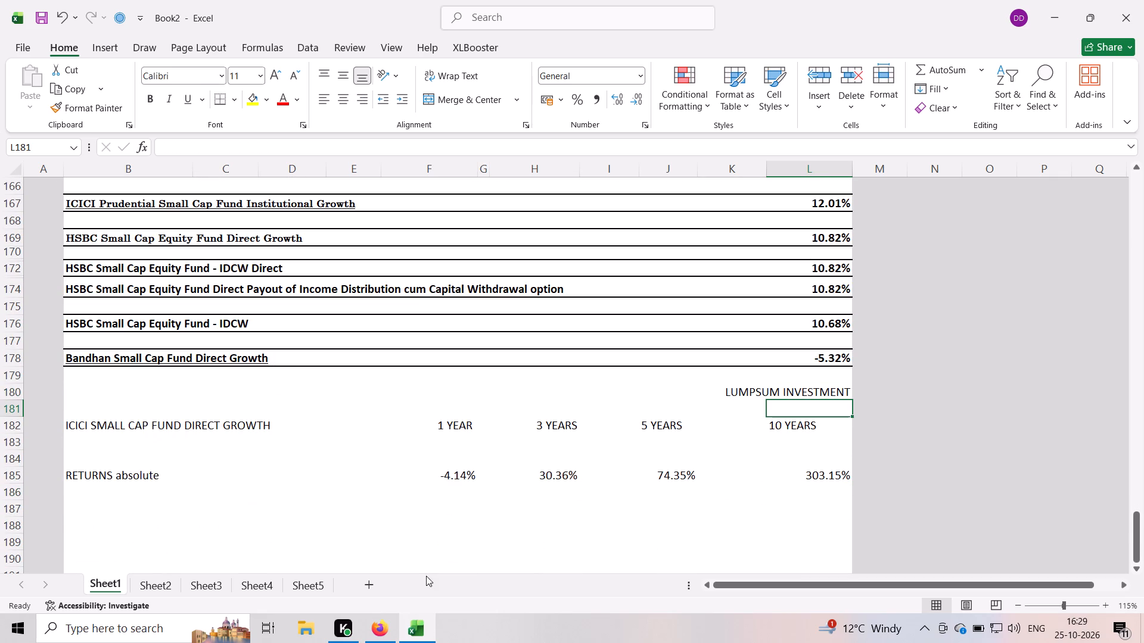
left_click(381, 628)
left_click(417, 627)
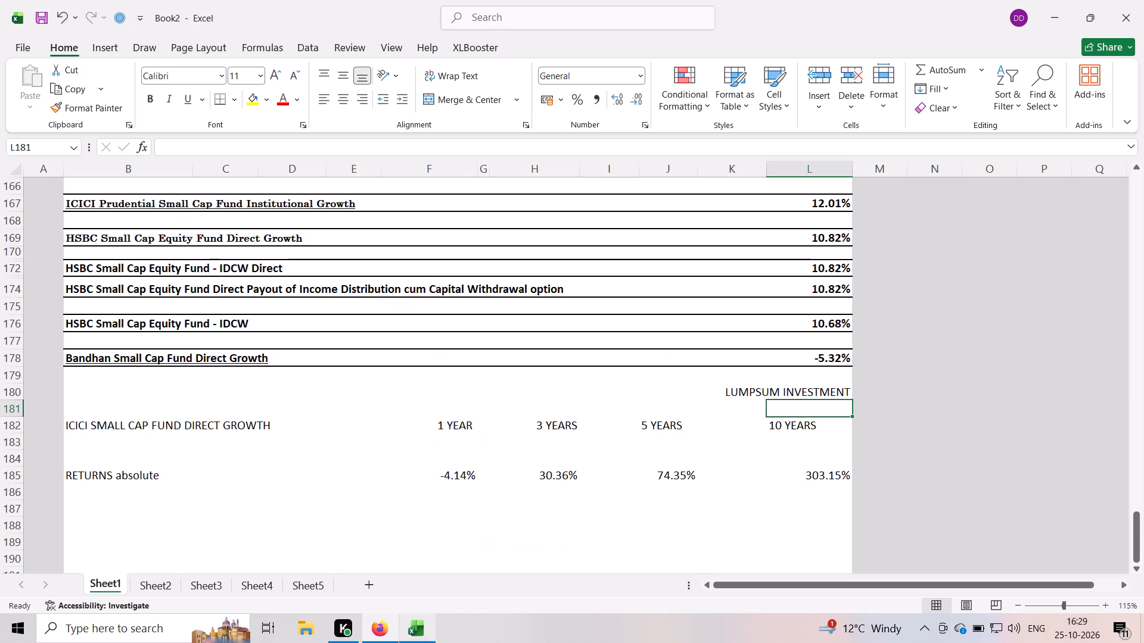
type("10000 in")
type("vested")
key("Return")
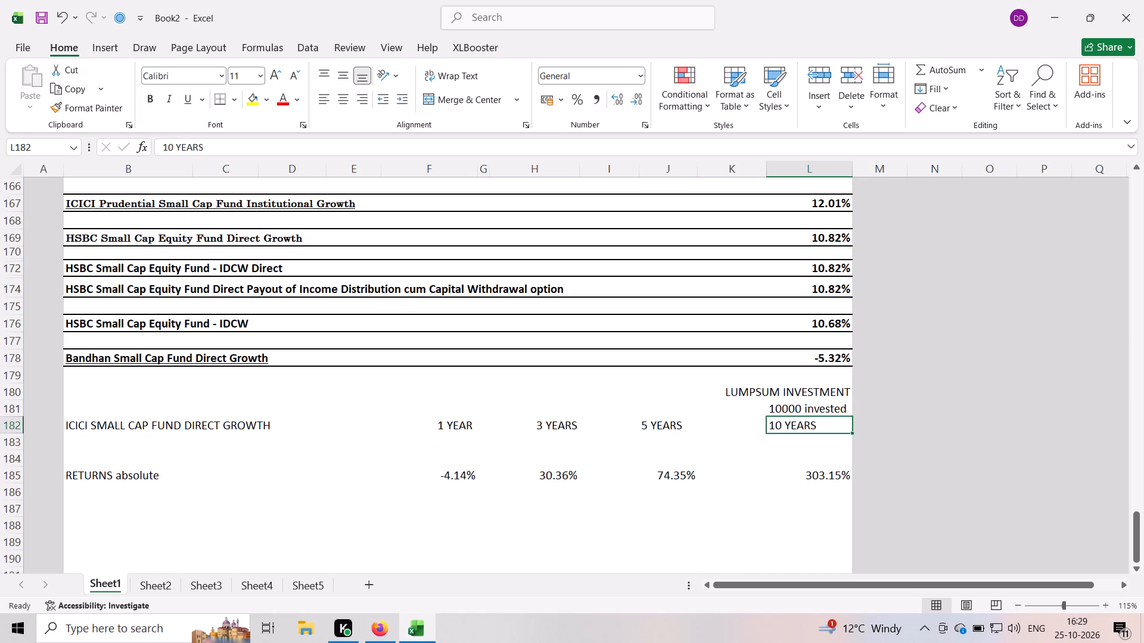
Slightly increase the height of row 182, which holds the fund name and the year headings.
left_click_drag(21, 432, 23, 438)
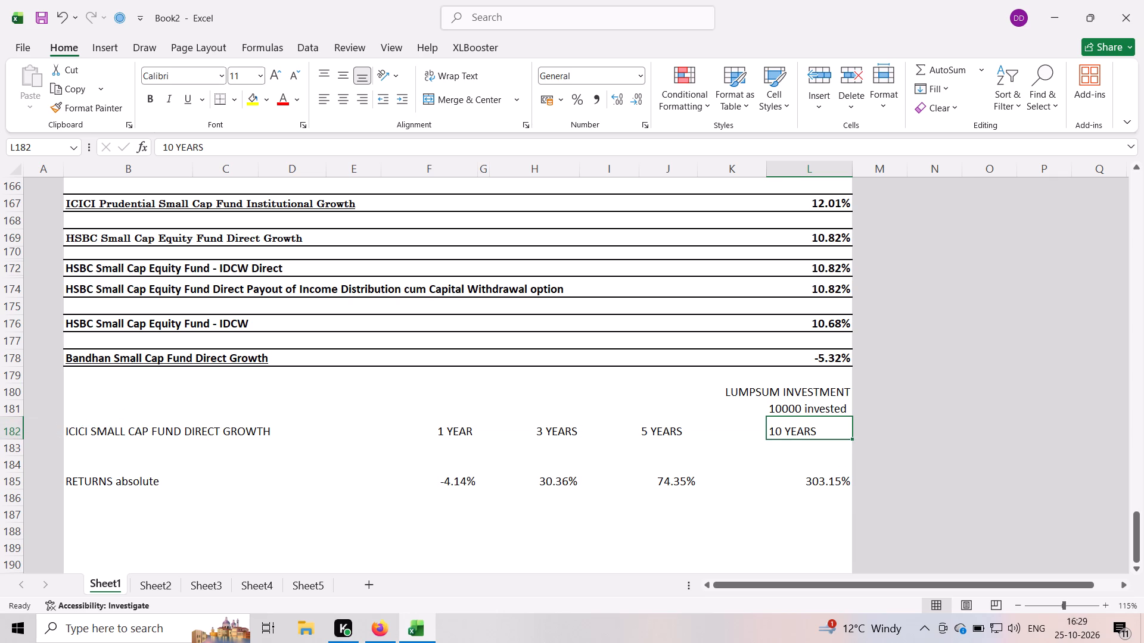
left_click(1057, 423)
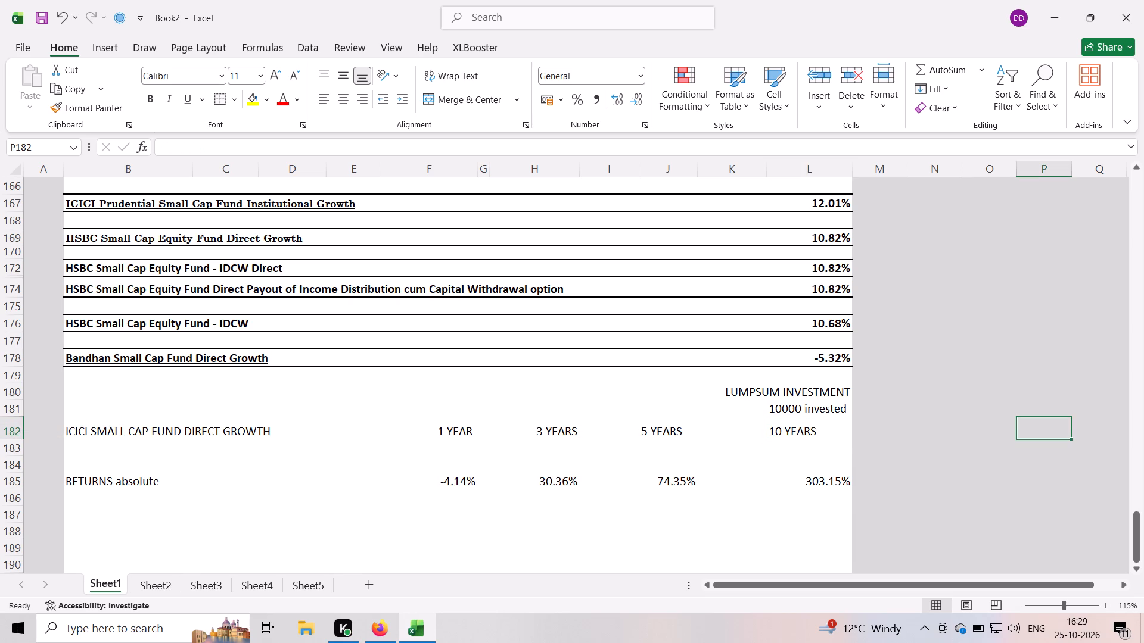
Apply medium-thick solid top and bottom borders to the fund name and year headings row, B182:L182.
left_click_drag(85, 431, 785, 440)
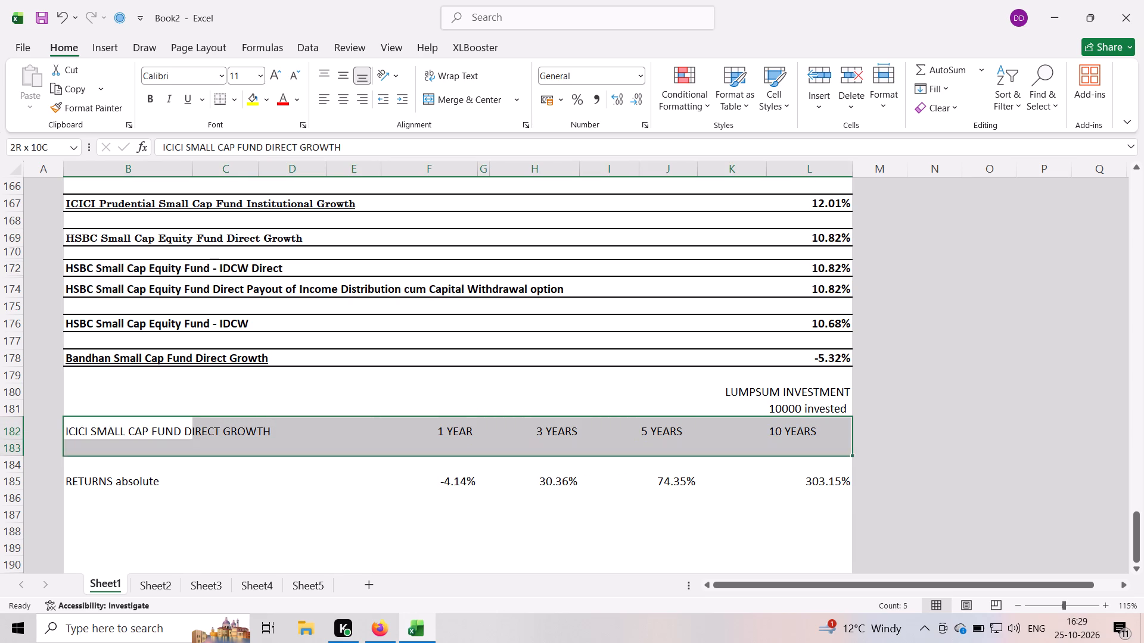
left_click_drag(785, 440, 825, 430)
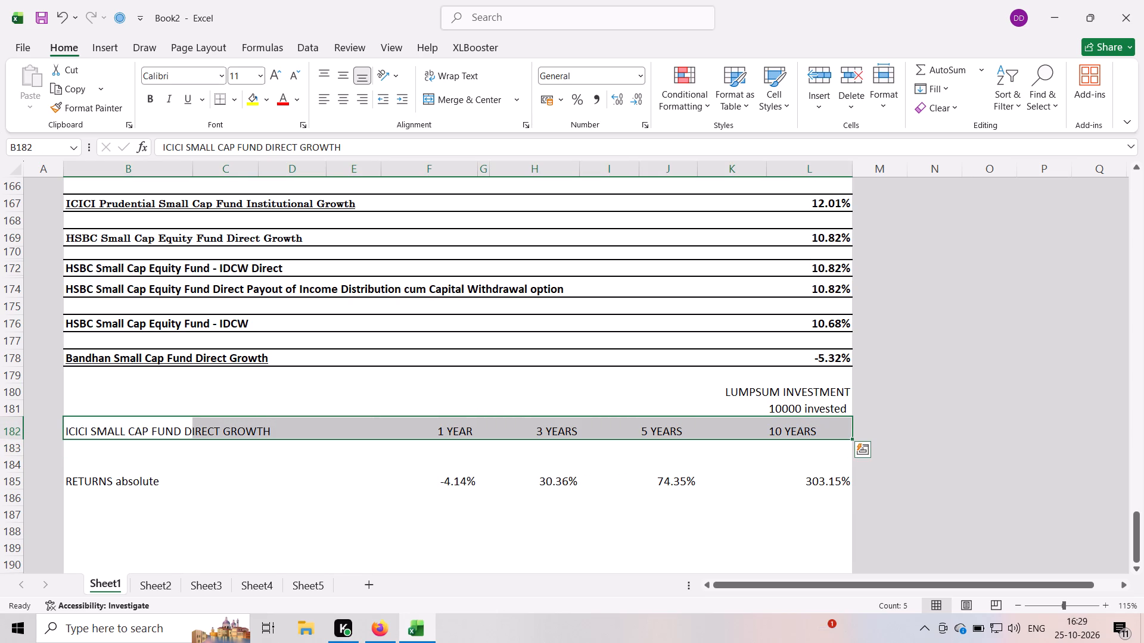
key("ctrl+1")
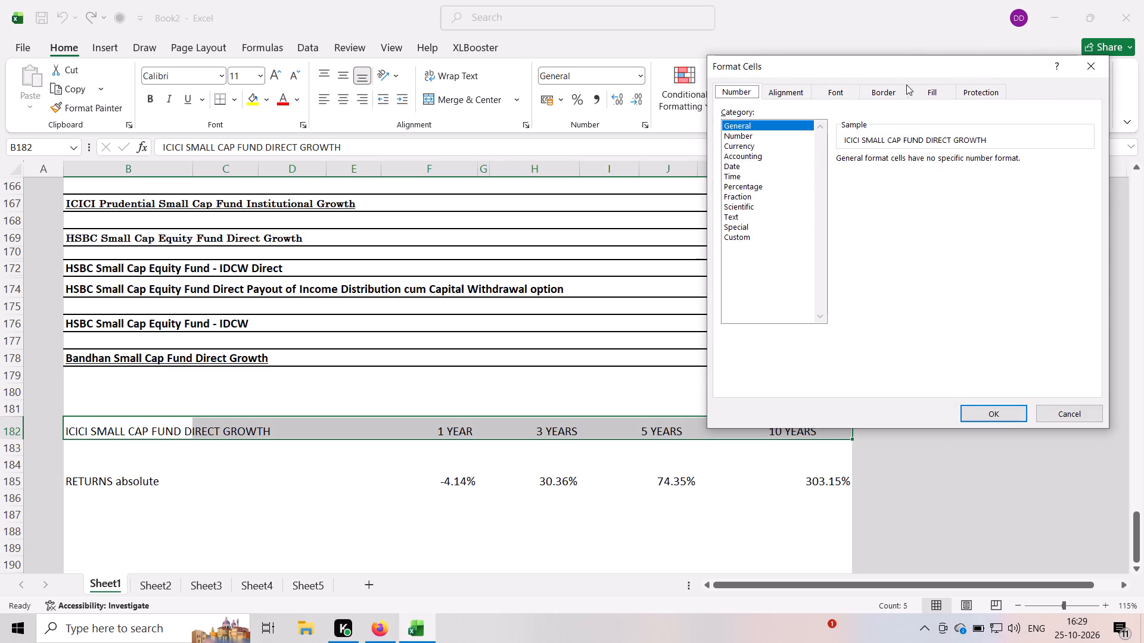
left_click(932, 88)
left_click(884, 92)
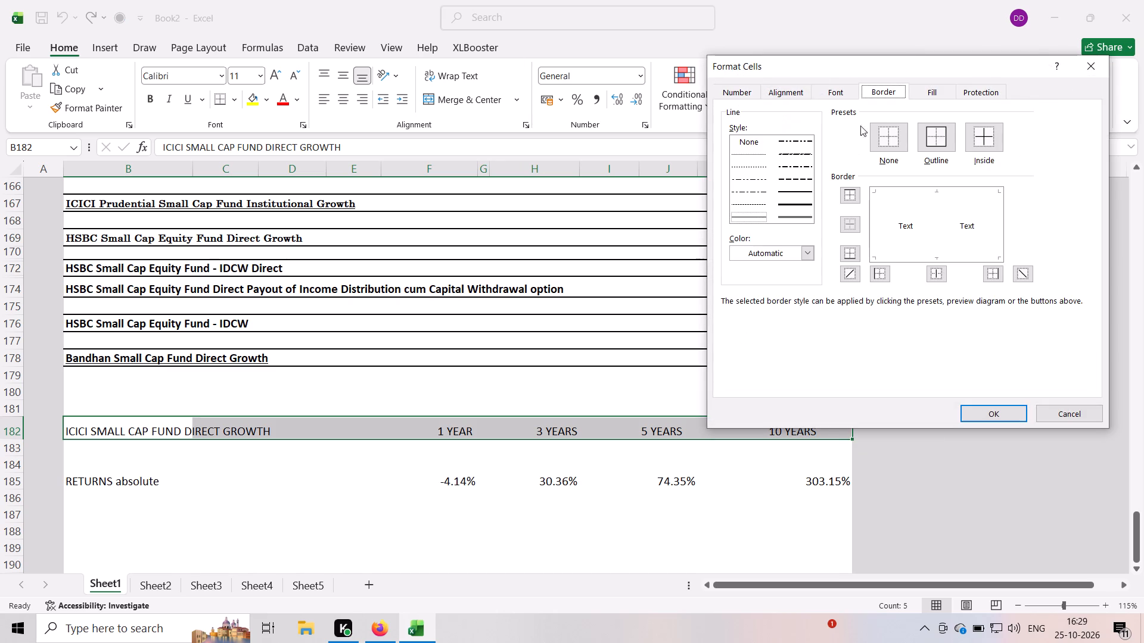
left_click(800, 189)
left_click(900, 187)
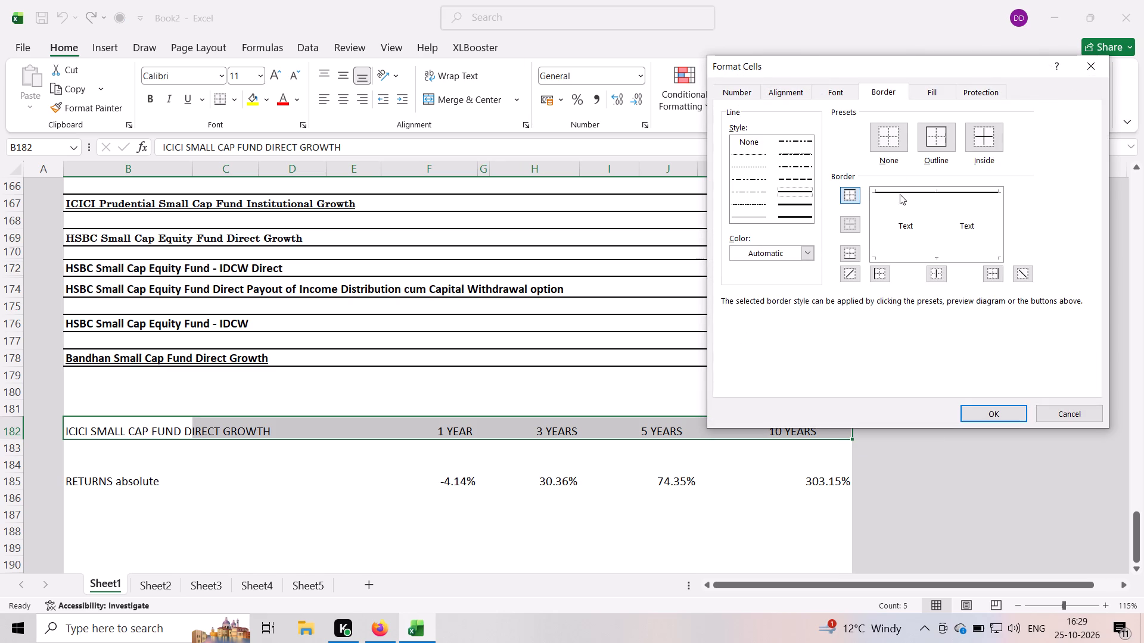
left_click(905, 252)
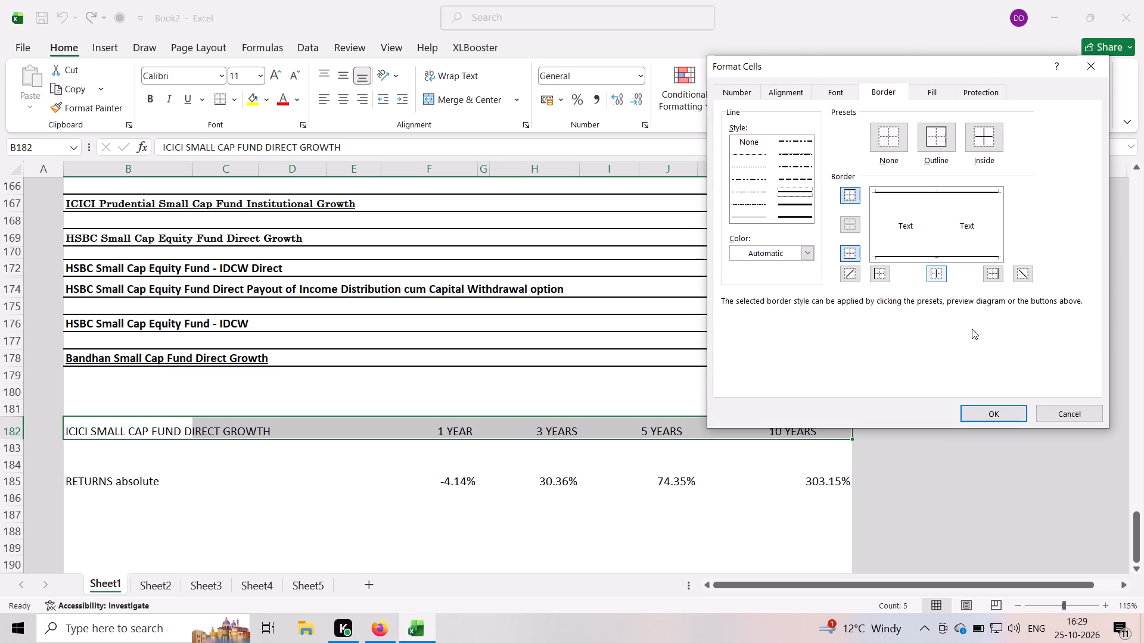
left_click(987, 410)
left_click(970, 430)
Fill the LUMPSUM INVESTMENT and 10000 invested cells, K180:L181, with light blue.
scroll(931, 307, "down", 1)
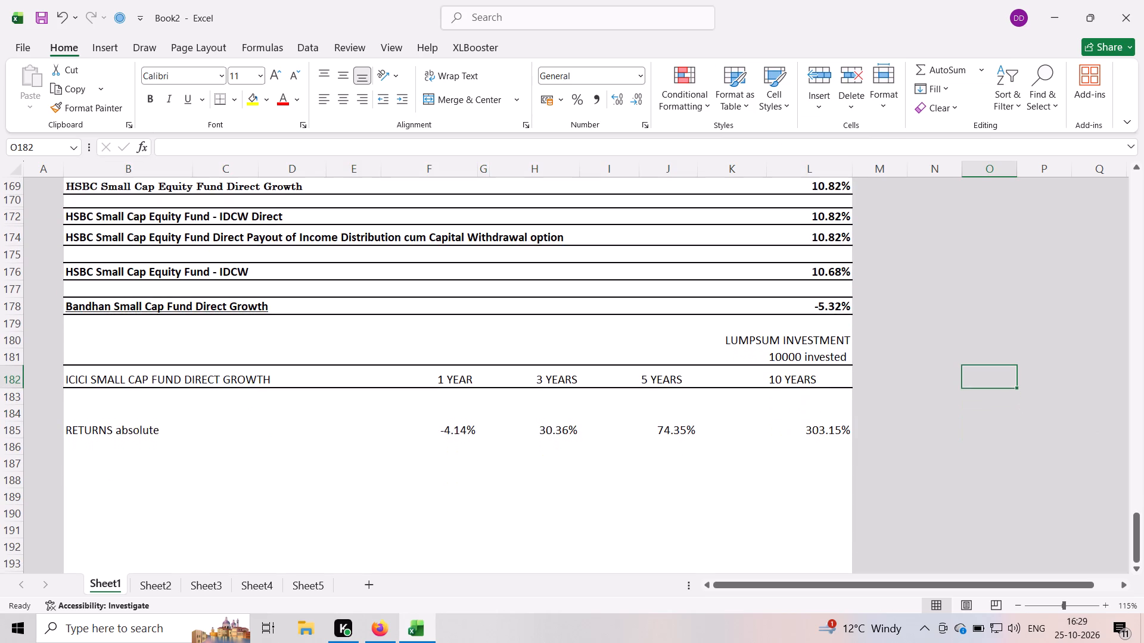
left_click(1033, 389)
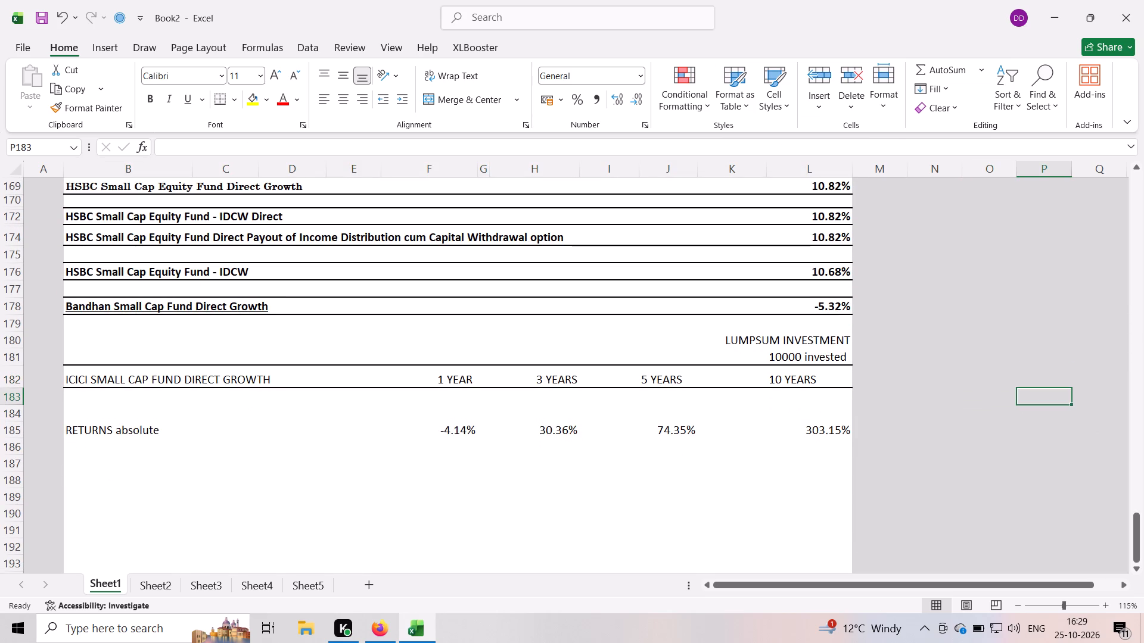
left_click_drag(723, 337, 824, 353)
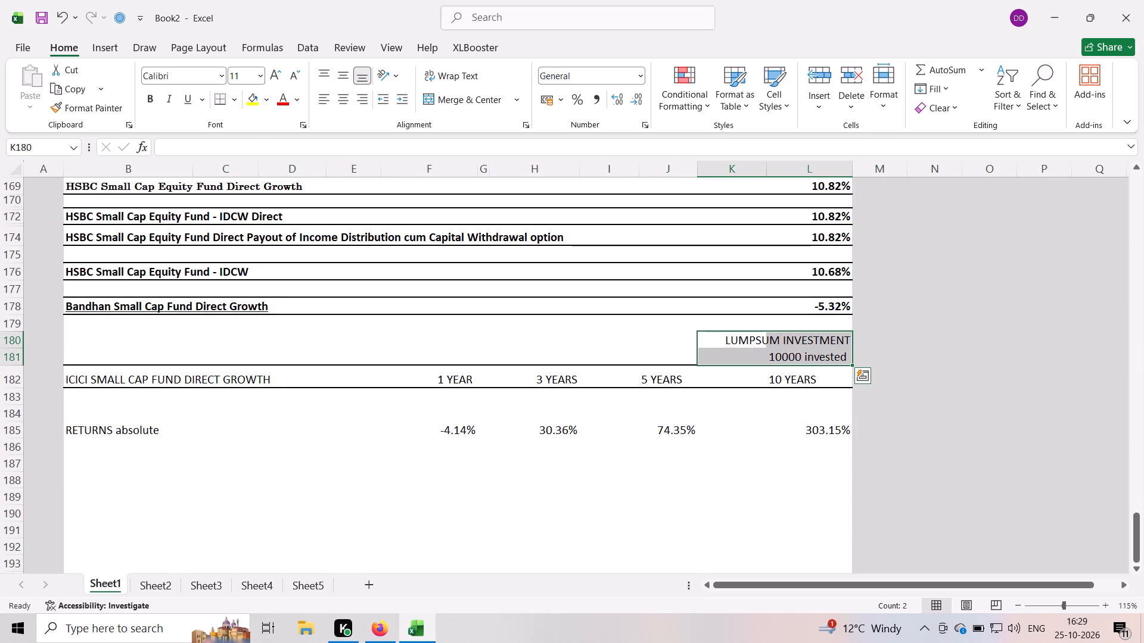
key("ctrl+1")
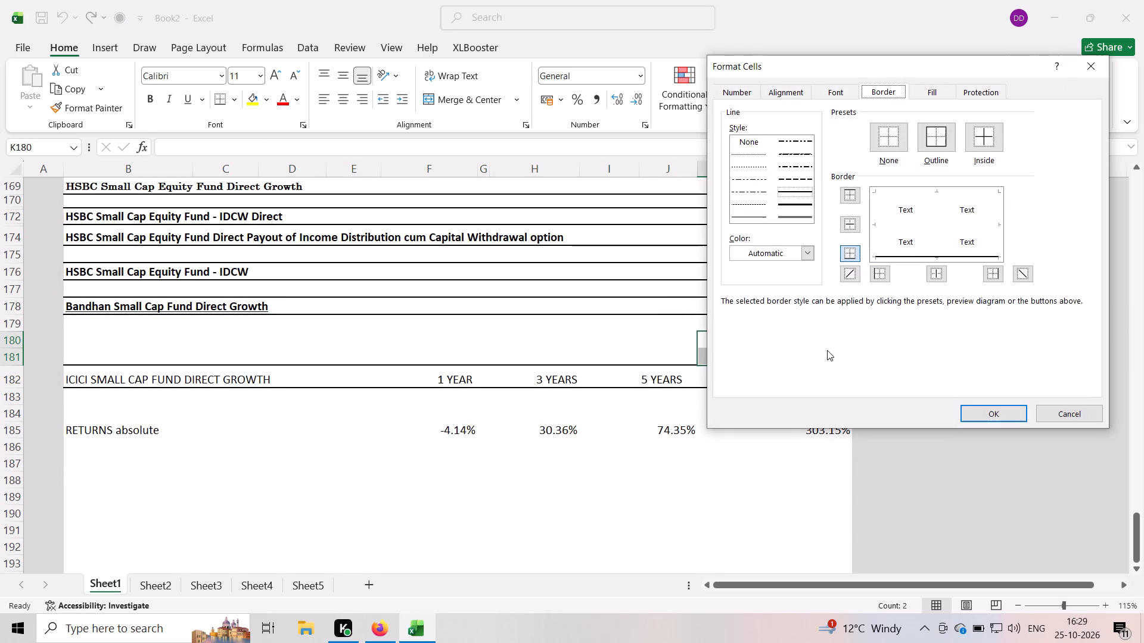
left_click(946, 90)
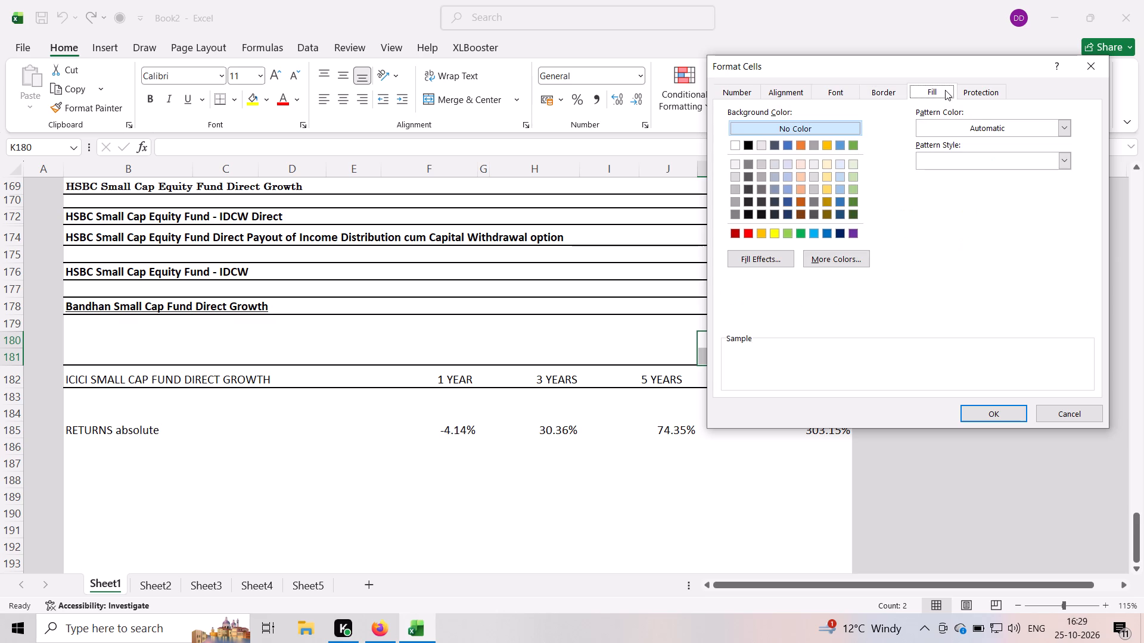
left_click(785, 191)
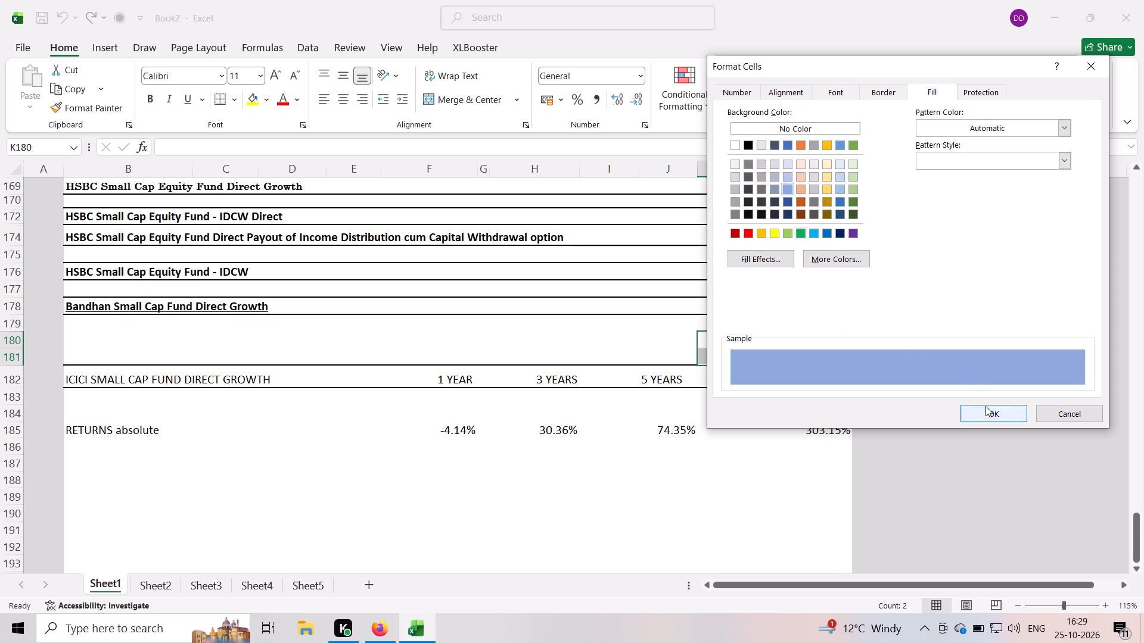
left_click(986, 406)
left_click(987, 404)
Apply medium-thick solid top and bottom borders to the RETURNS absolute row, B185:L185.
scroll(971, 386, "down", 2)
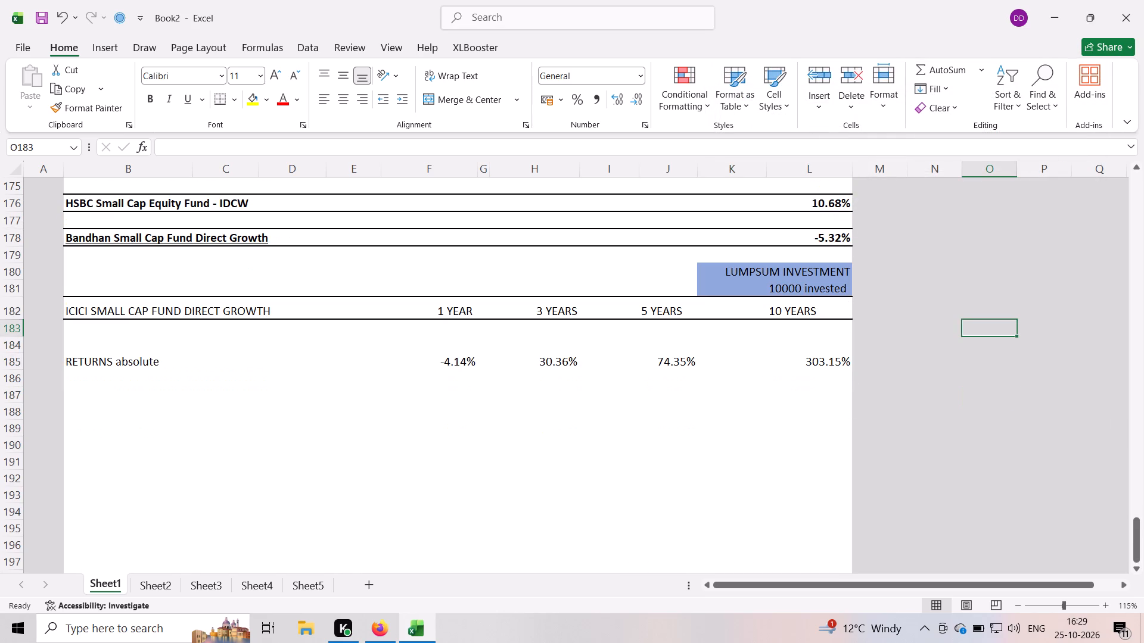
left_click_drag(79, 365, 162, 357)
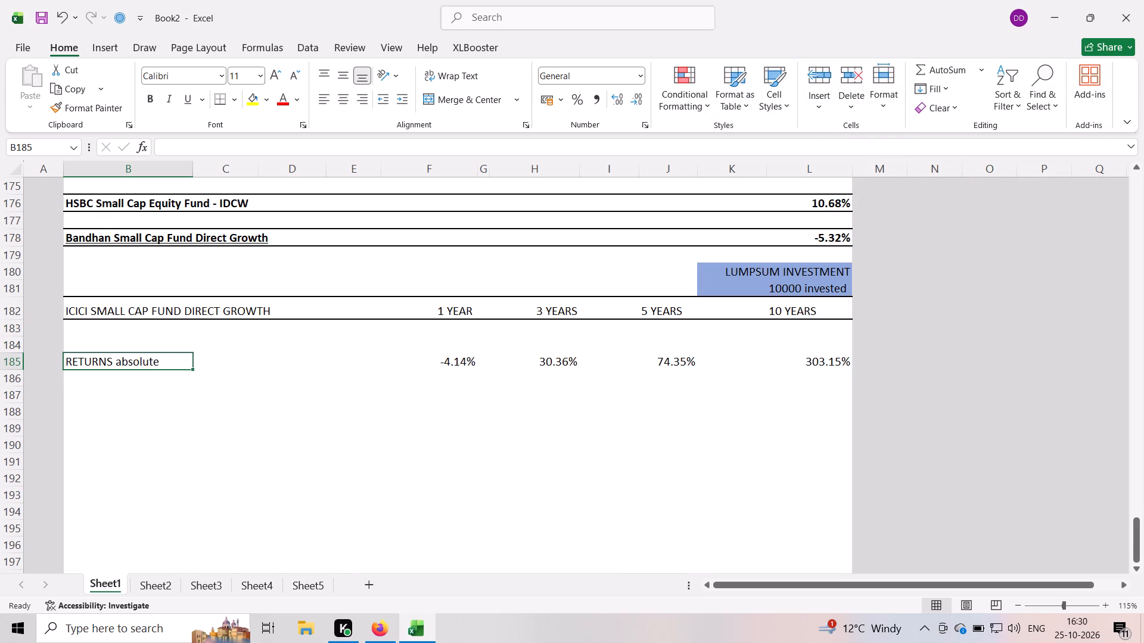
left_click_drag(162, 357, 838, 348)
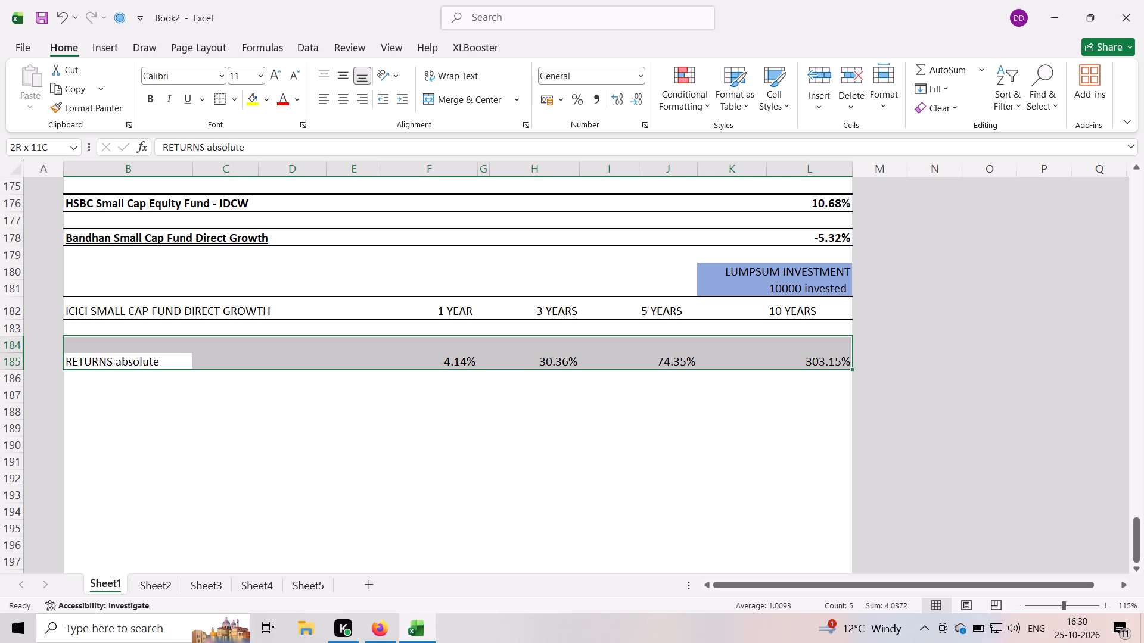
left_click_drag(838, 348, 839, 358)
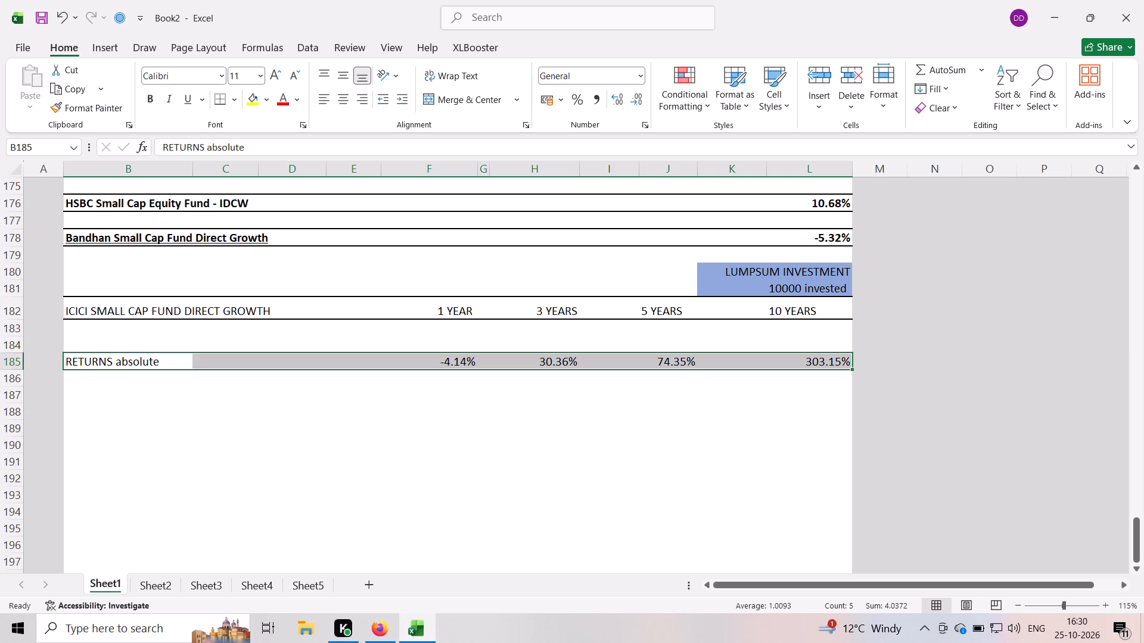
key("ctrl+1")
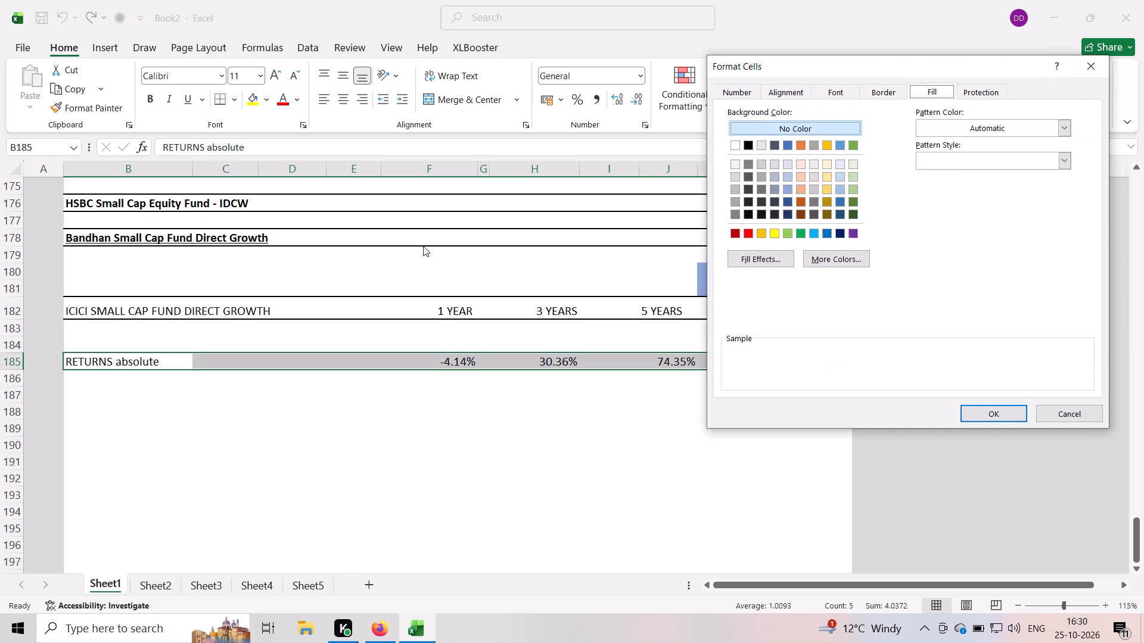
left_click(885, 89)
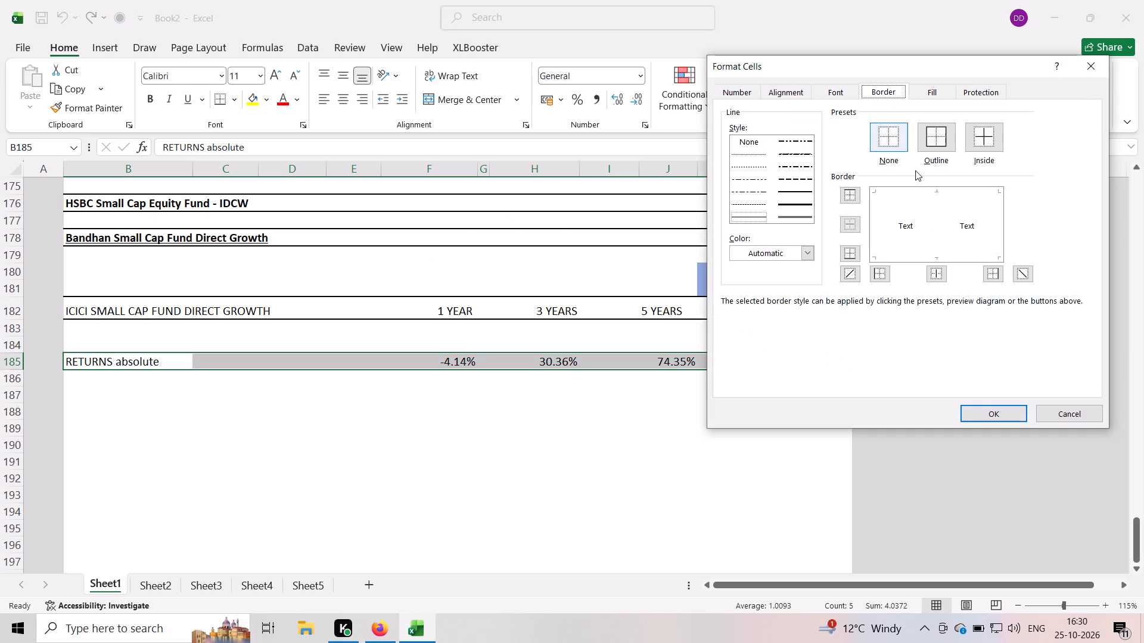
left_click(907, 191)
left_click(932, 246)
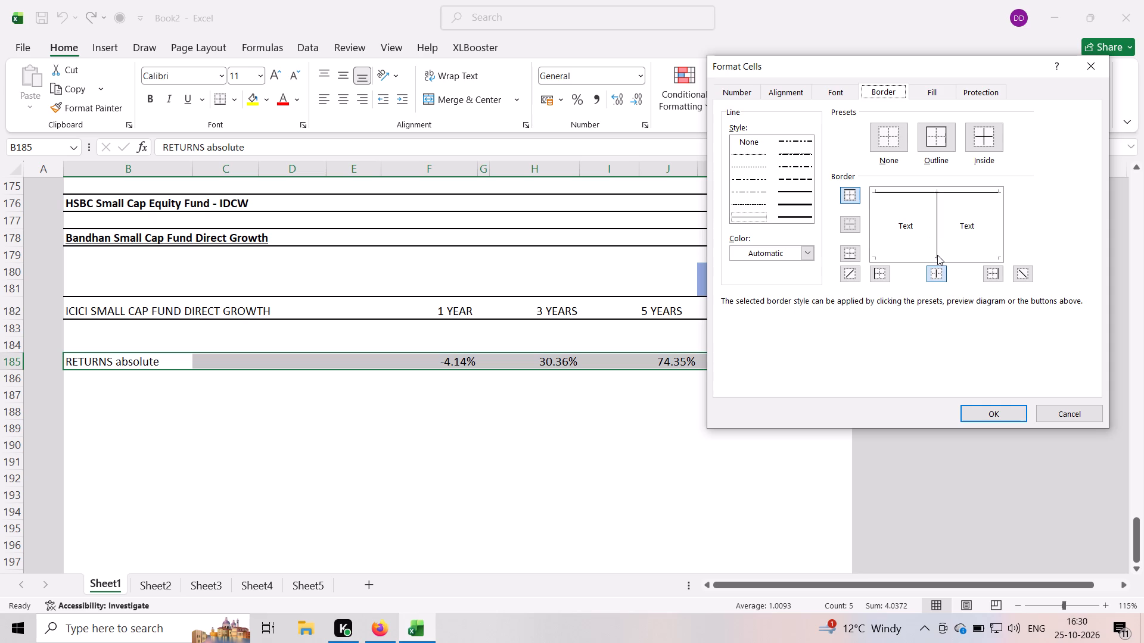
left_click(934, 236)
left_click(935, 257)
left_click(801, 195)
left_click(947, 192)
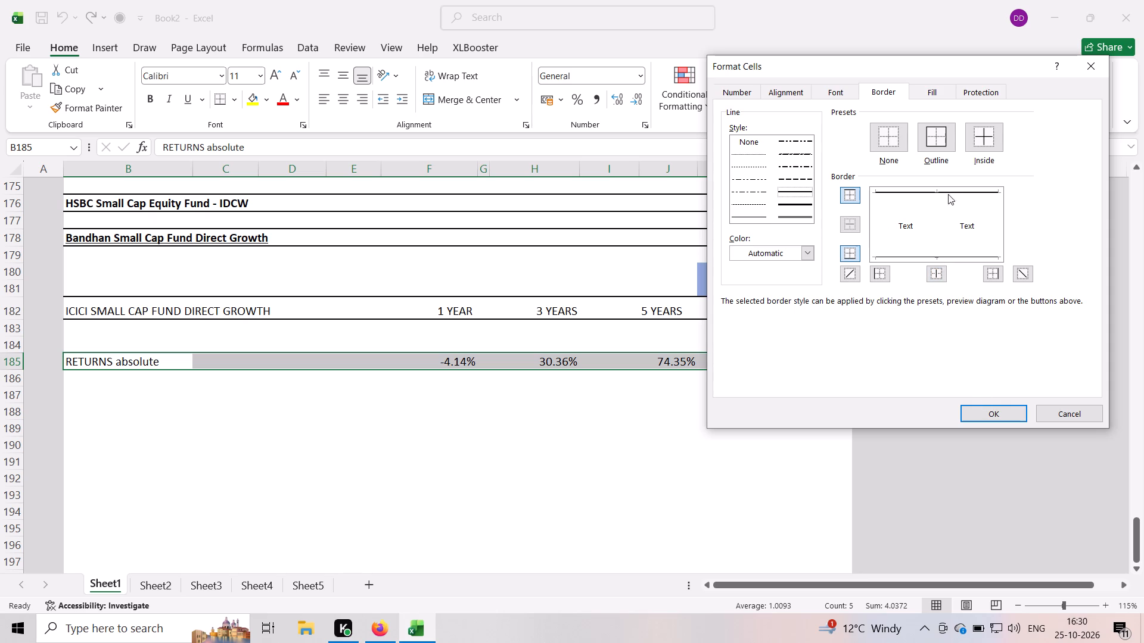
left_click(942, 254)
left_click(983, 411)
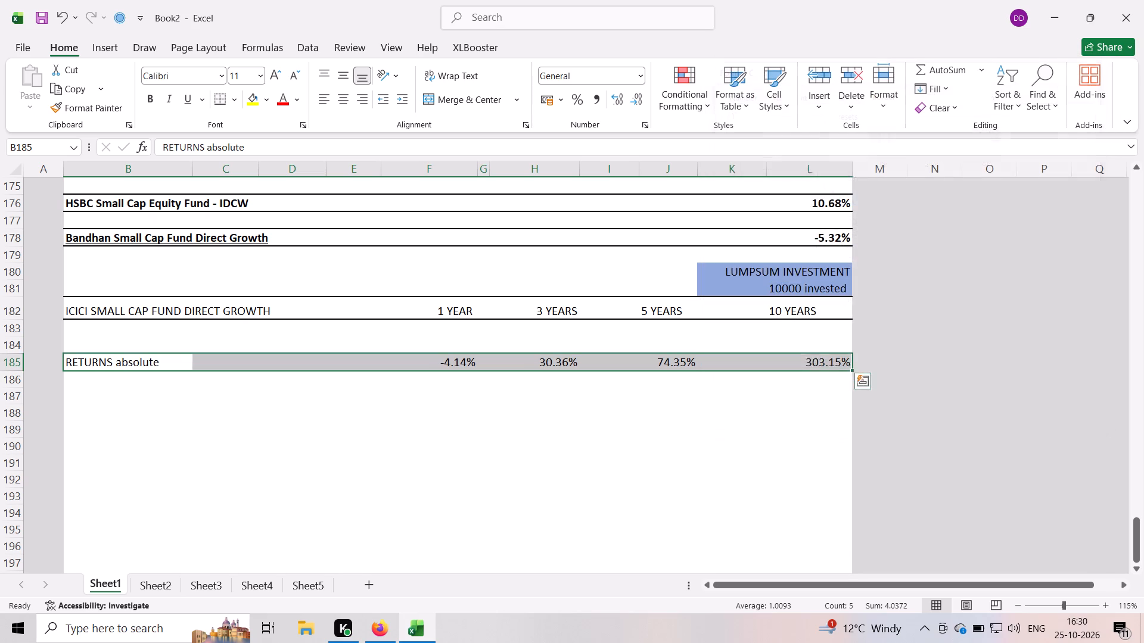
left_click(939, 391)
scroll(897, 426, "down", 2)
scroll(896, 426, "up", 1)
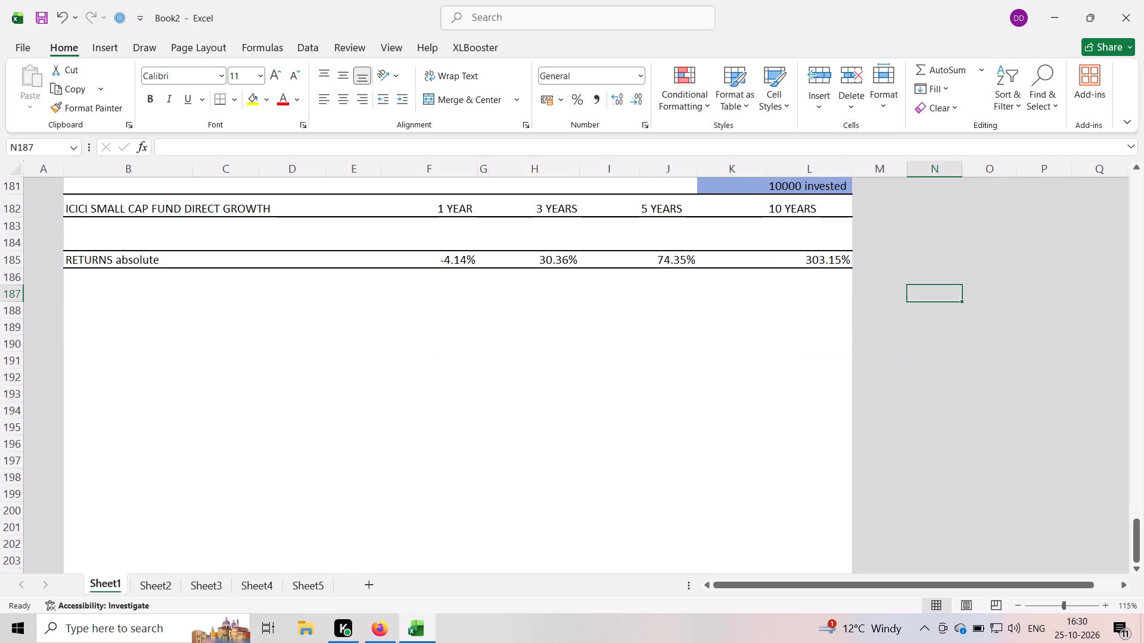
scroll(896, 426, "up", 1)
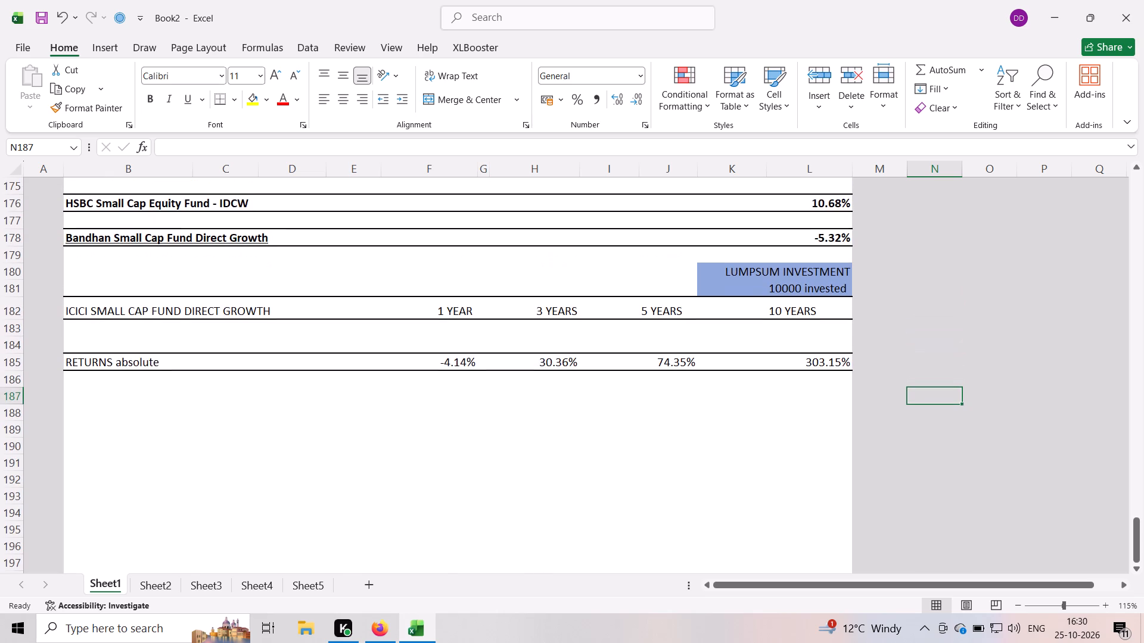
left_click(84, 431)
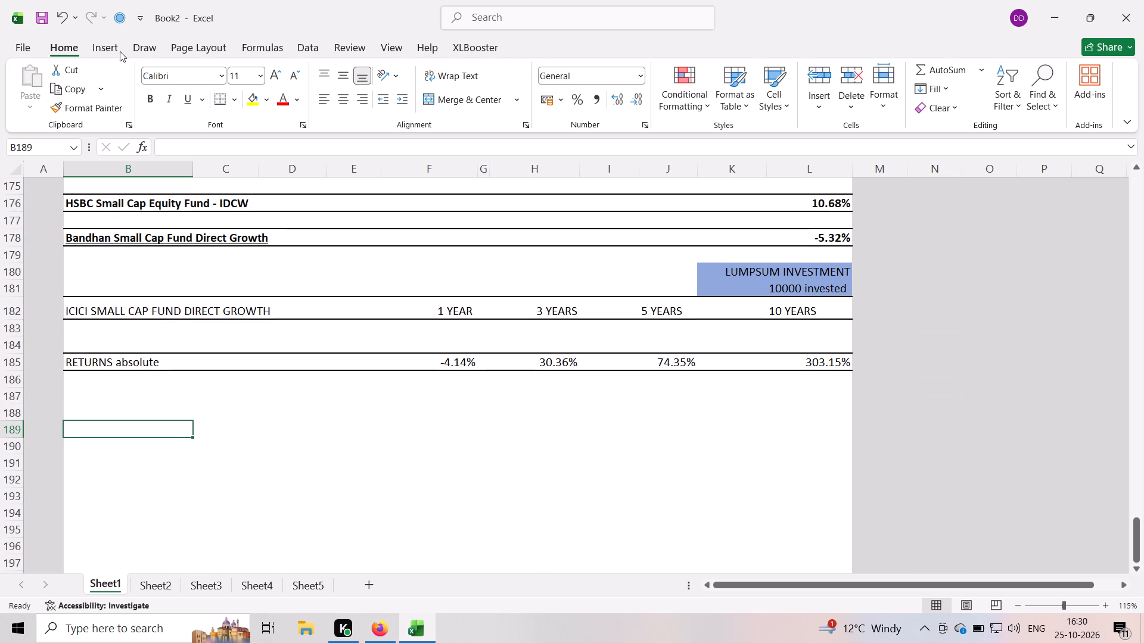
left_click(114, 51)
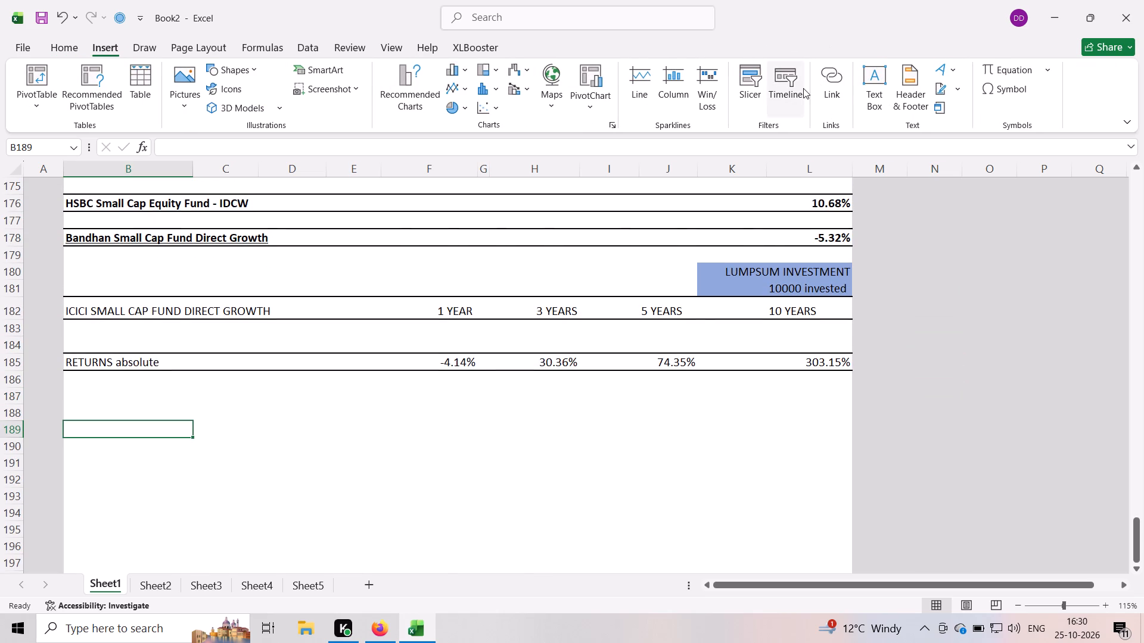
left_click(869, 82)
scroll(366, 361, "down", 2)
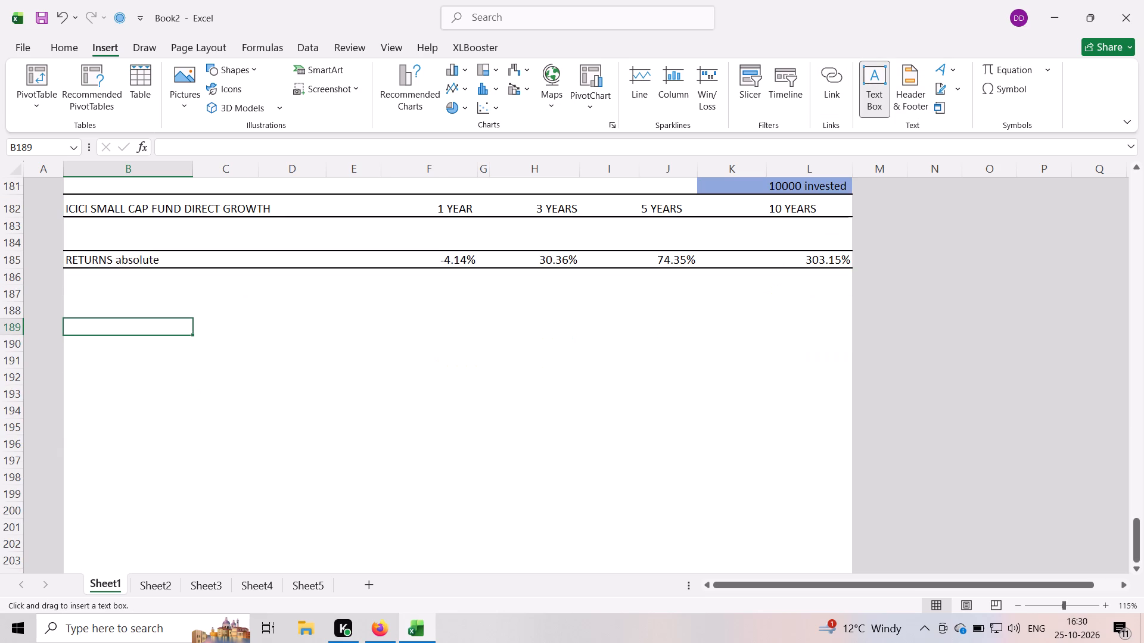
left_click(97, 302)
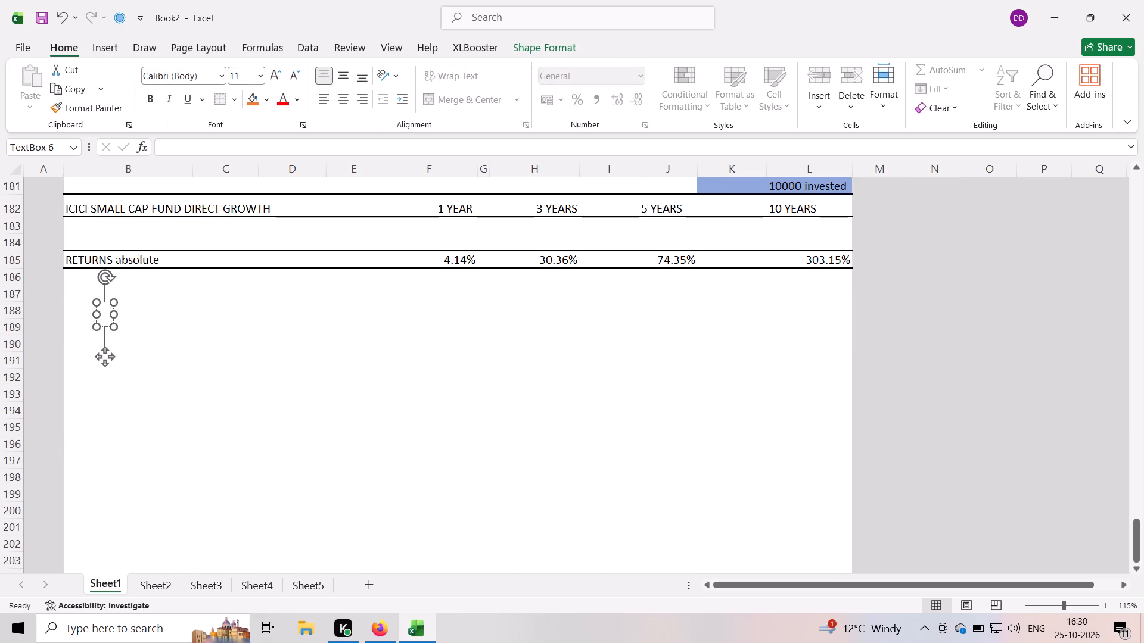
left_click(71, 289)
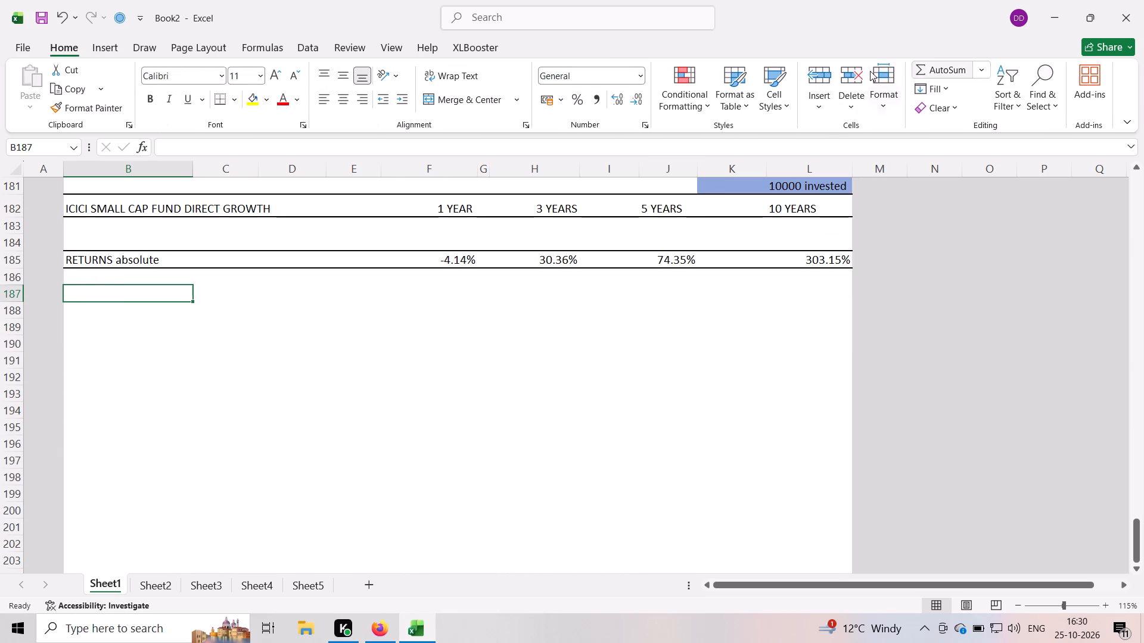
Draw a large text box across columns B to L below the RETURNS absolute row, shifting it down to start at about row 190.
left_click(113, 53)
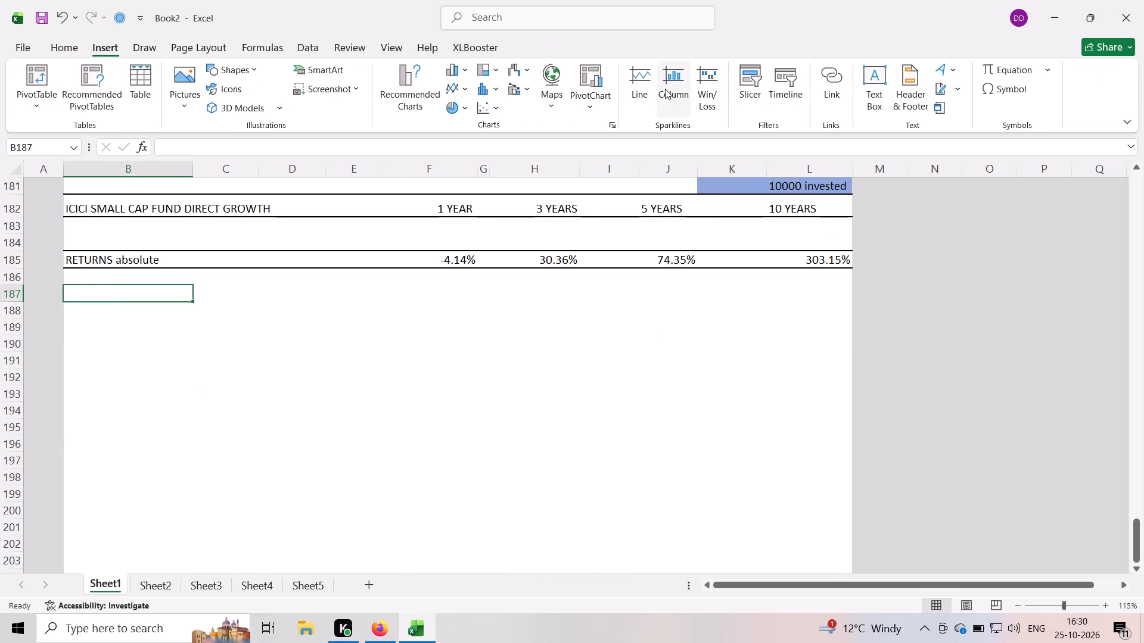
left_click(862, 88)
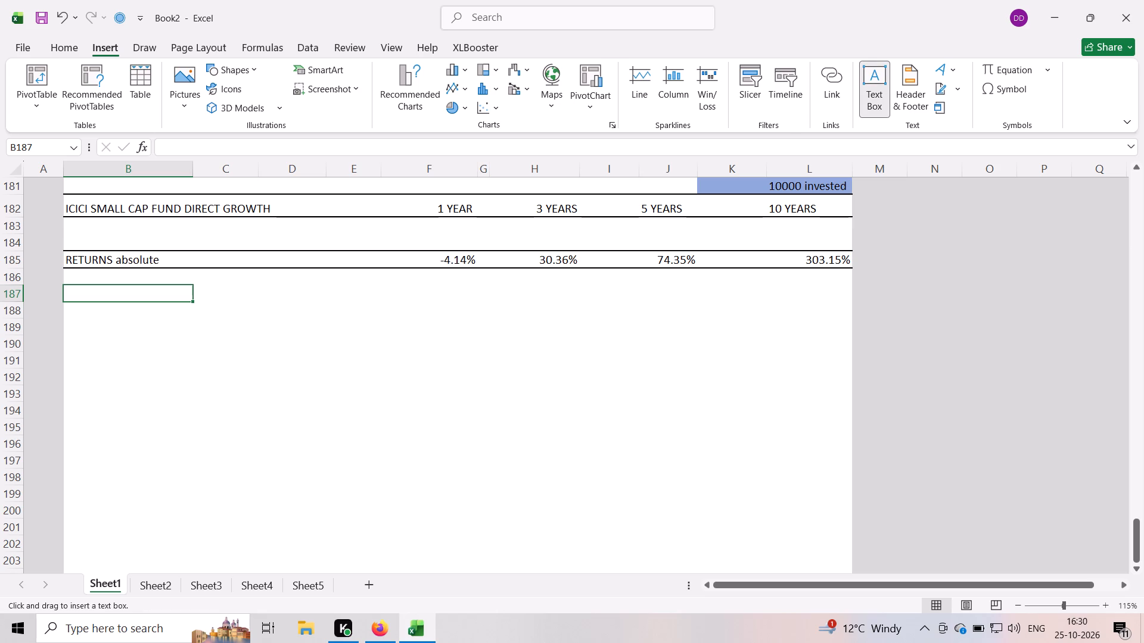
left_click_drag(69, 295, 840, 304)
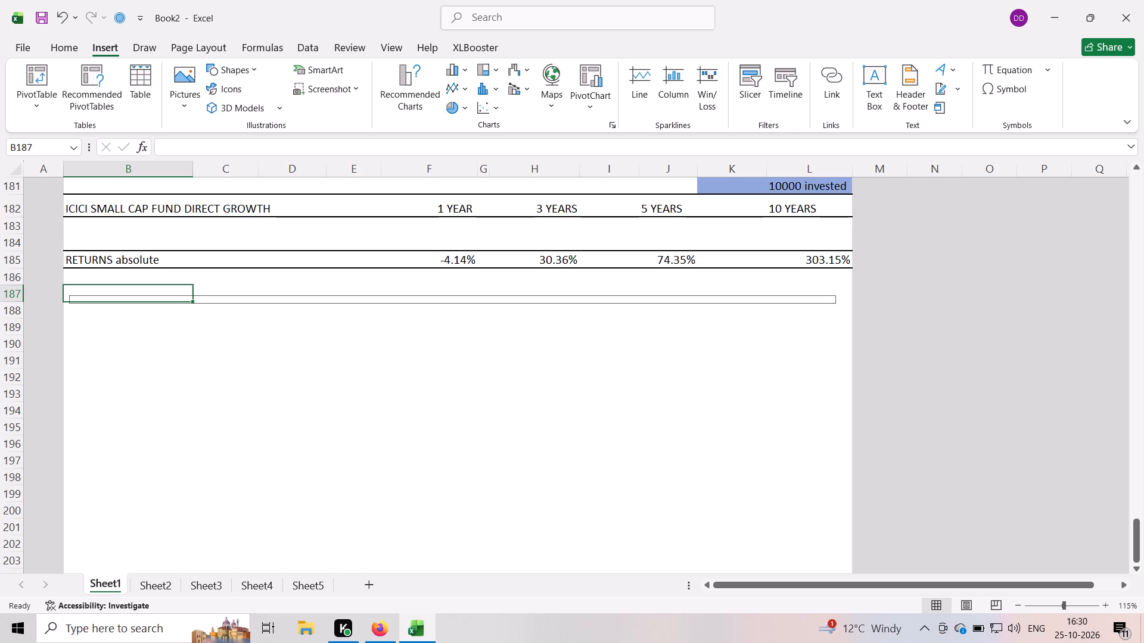
left_click_drag(840, 304, 845, 511)
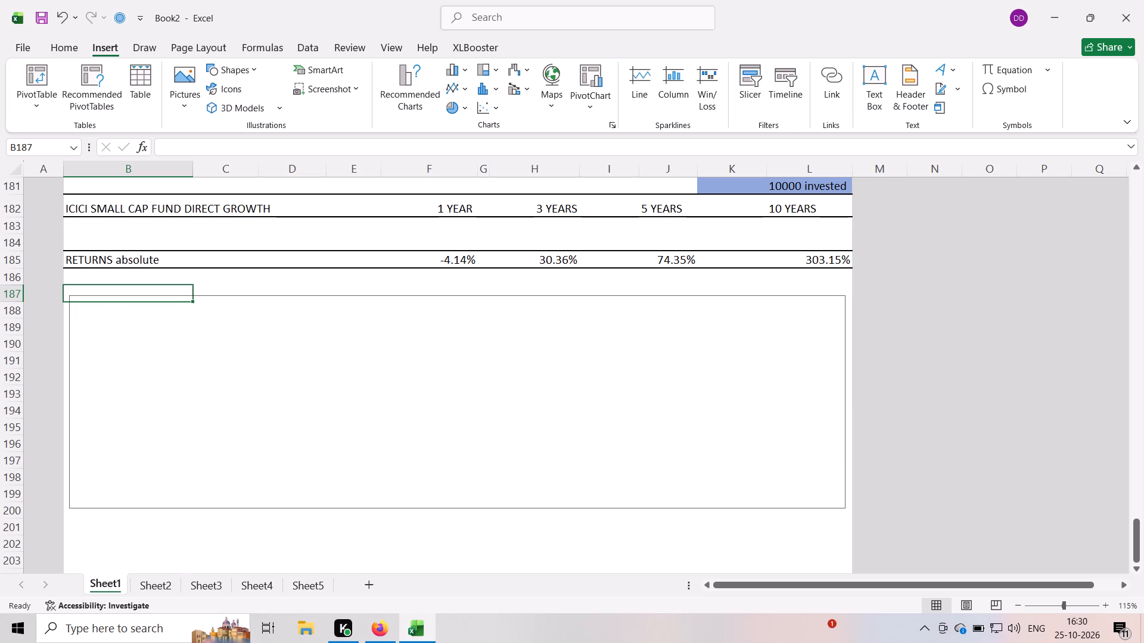
left_click_drag(845, 511, 848, 532)
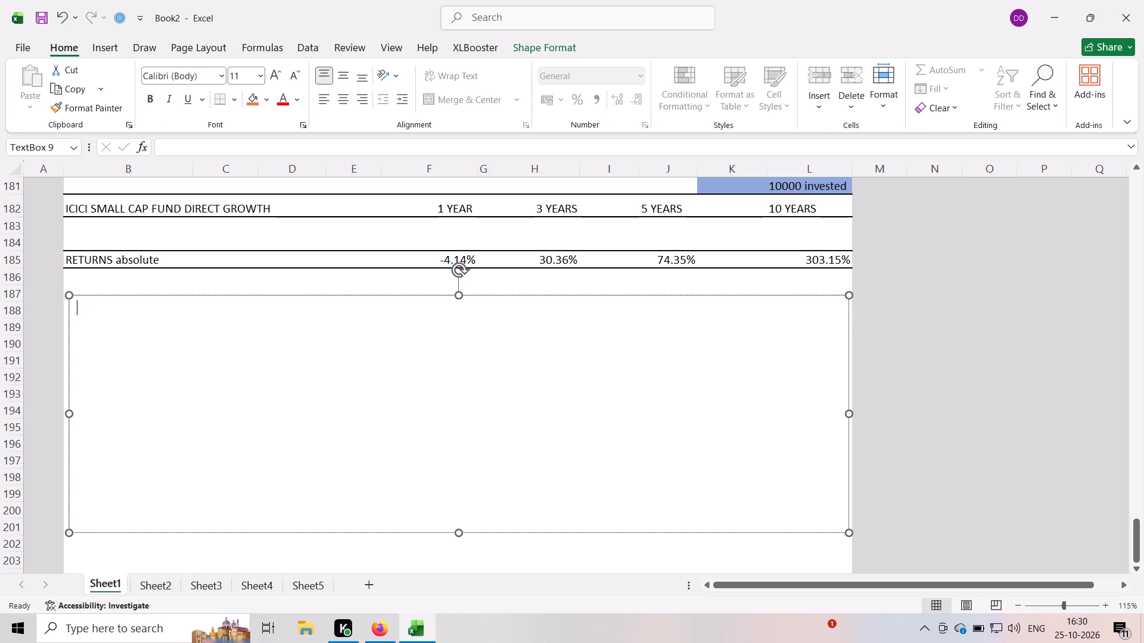
left_click_drag(465, 292, 467, 324)
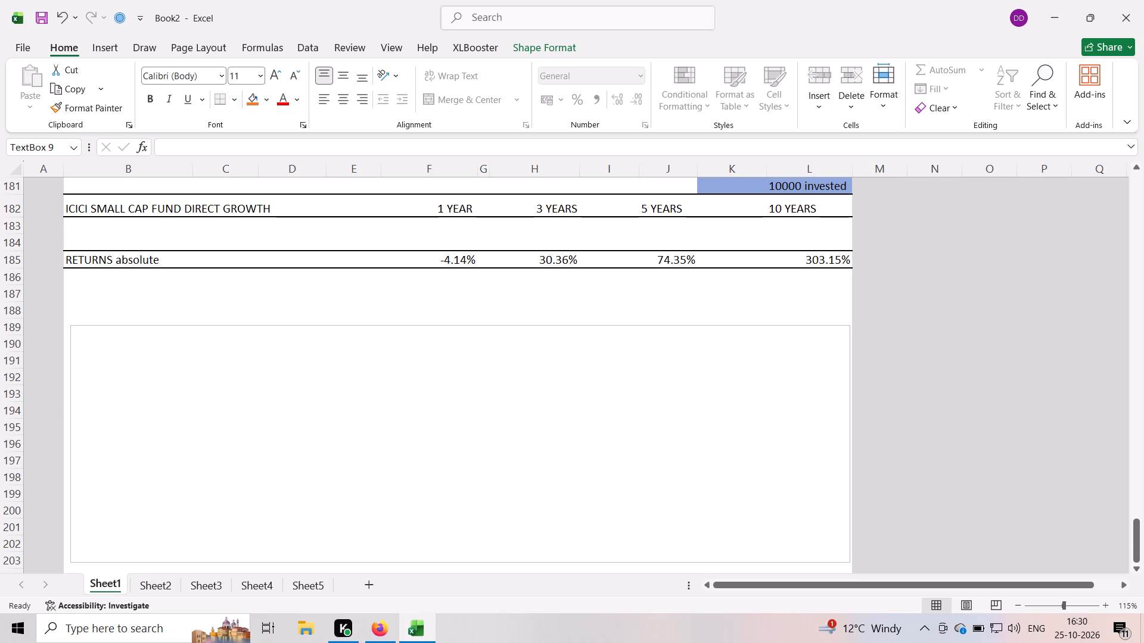
left_click_drag(467, 324, 466, 338)
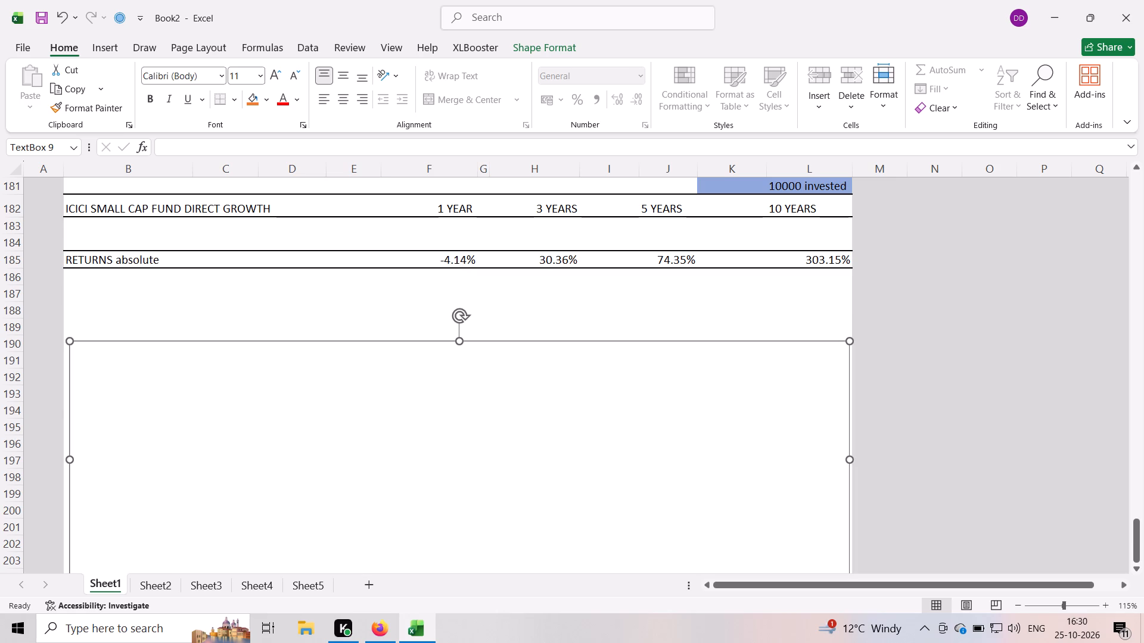
Enter the heading ABOUT ICICI SMALL CAP FUND DIRECT GROWTH in cell E187, above the text box.
left_click(352, 286)
type("ABOUT")
key("space")
type("ICICI SMALL CAP")
key("space")
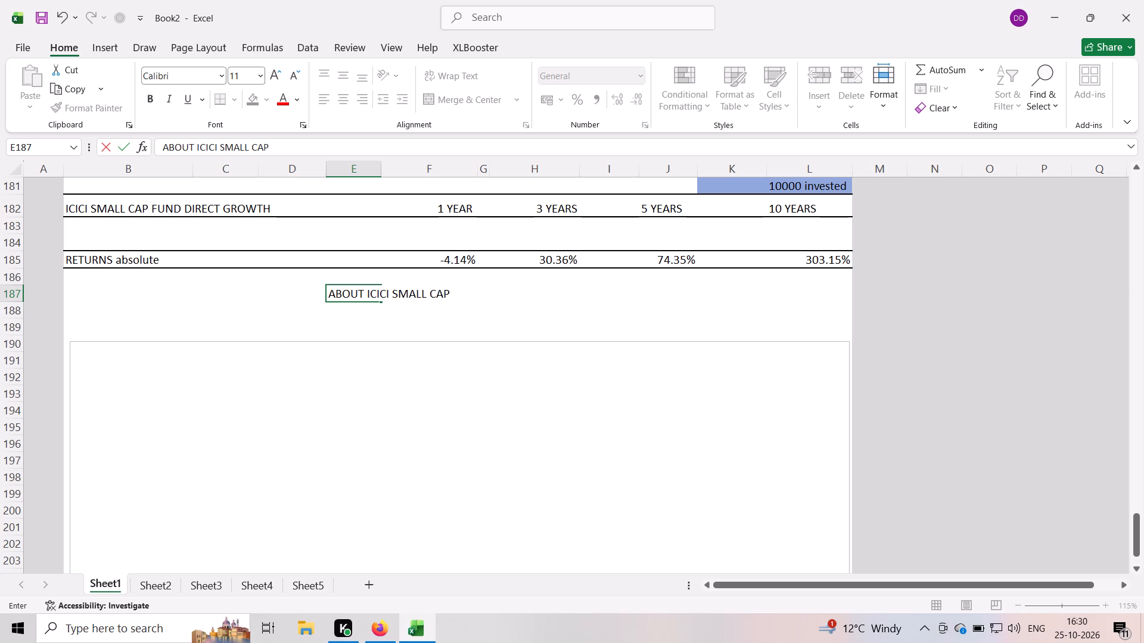
type("FUND DIRECT GROWTH")
key("Return")
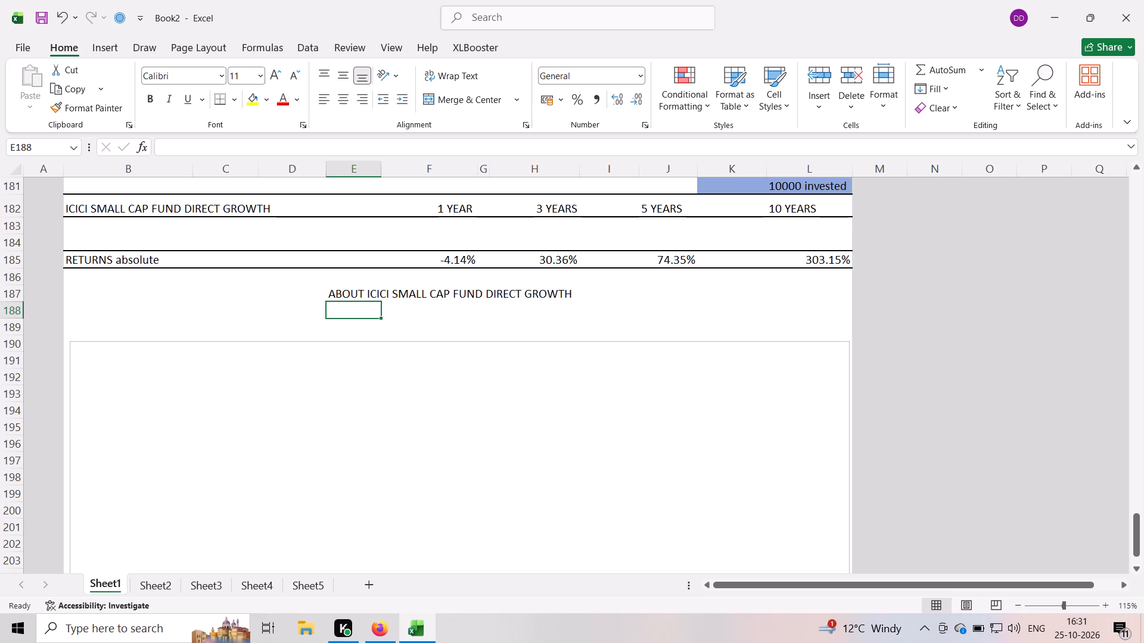
Set the font colour of the ABOUT ICICI SMALL CAP FUND DIRECT GROWTH heading, E187:H187, to black.
left_click(338, 296)
left_click_drag(340, 295, 553, 284)
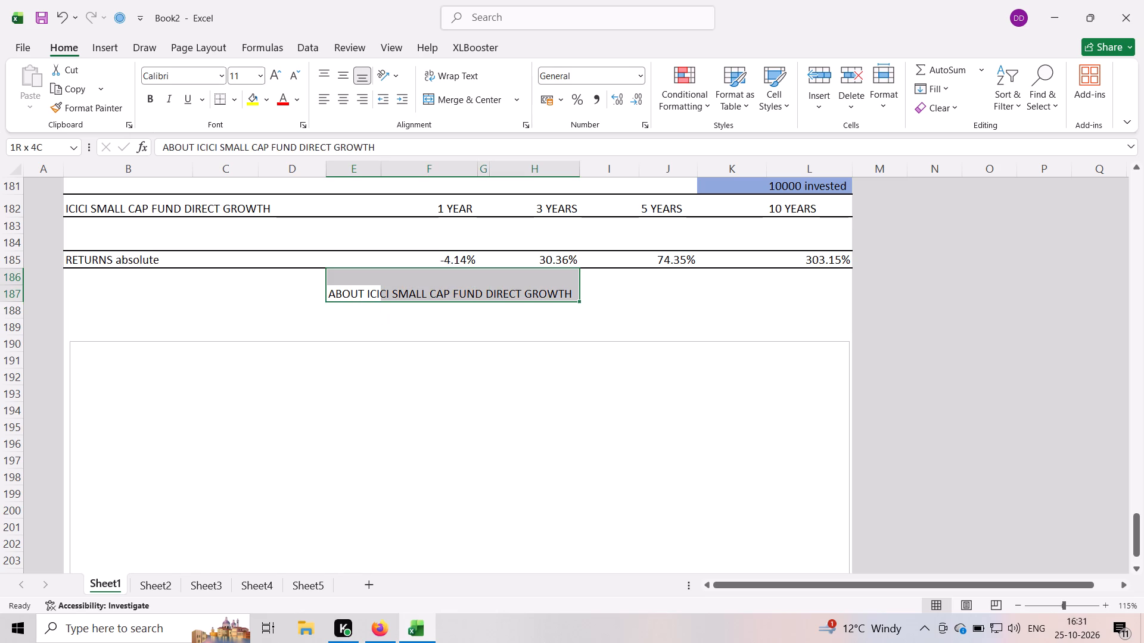
left_click_drag(553, 284, 562, 291)
left_click(265, 74)
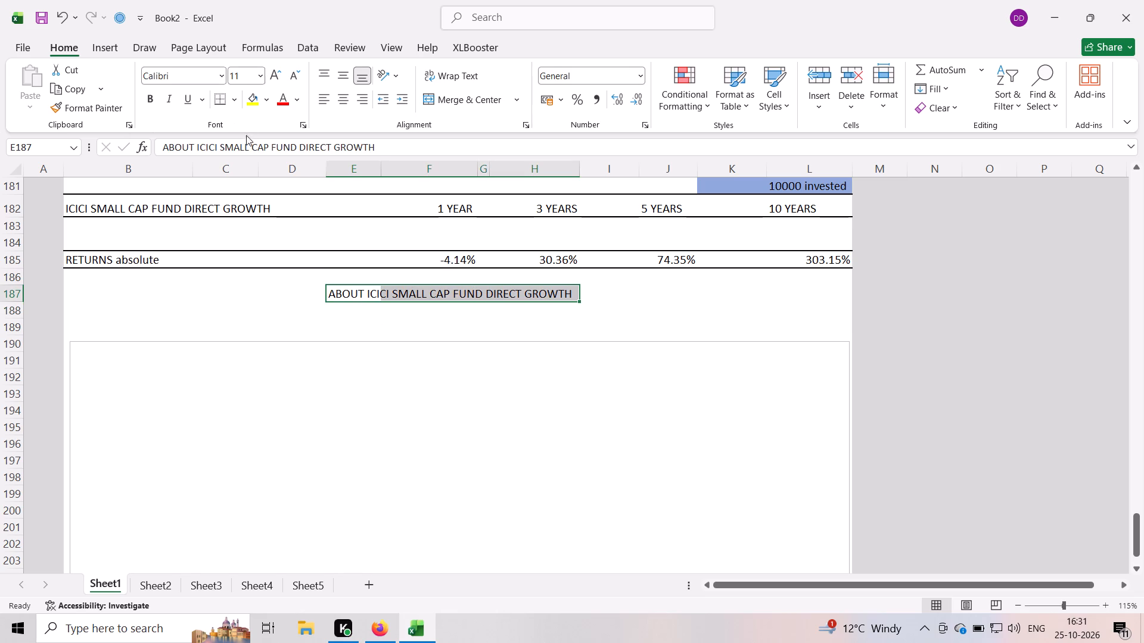
left_click(303, 95)
left_click(287, 152)
Make the empty cell C186 bold and set its font to Centaur.
left_click(237, 273)
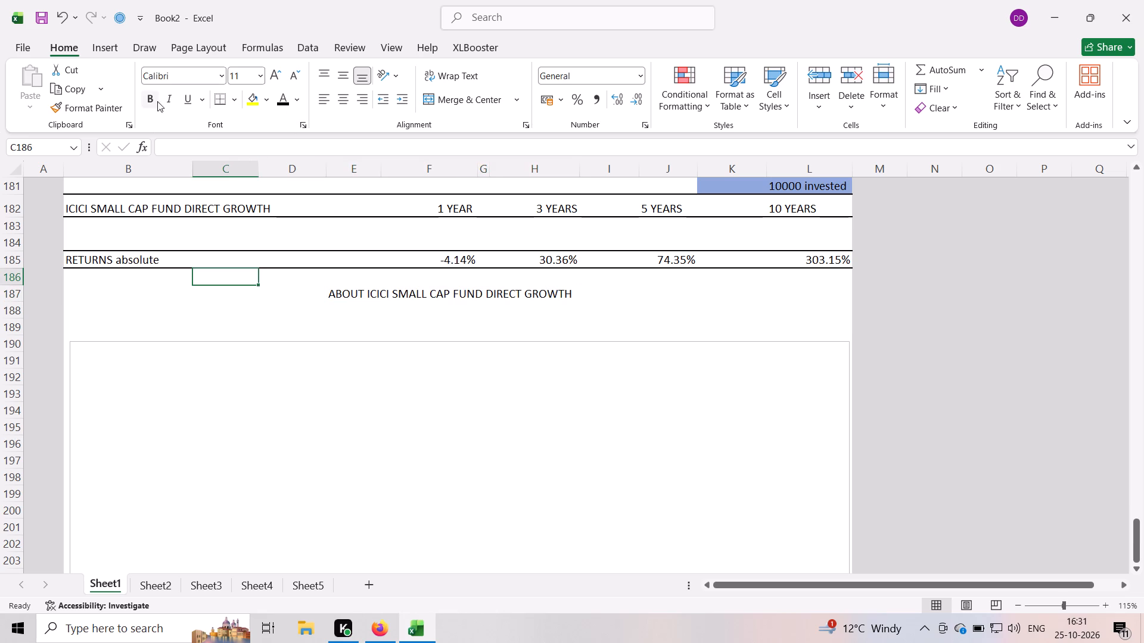
left_click(157, 101)
left_click(188, 78)
key("c")
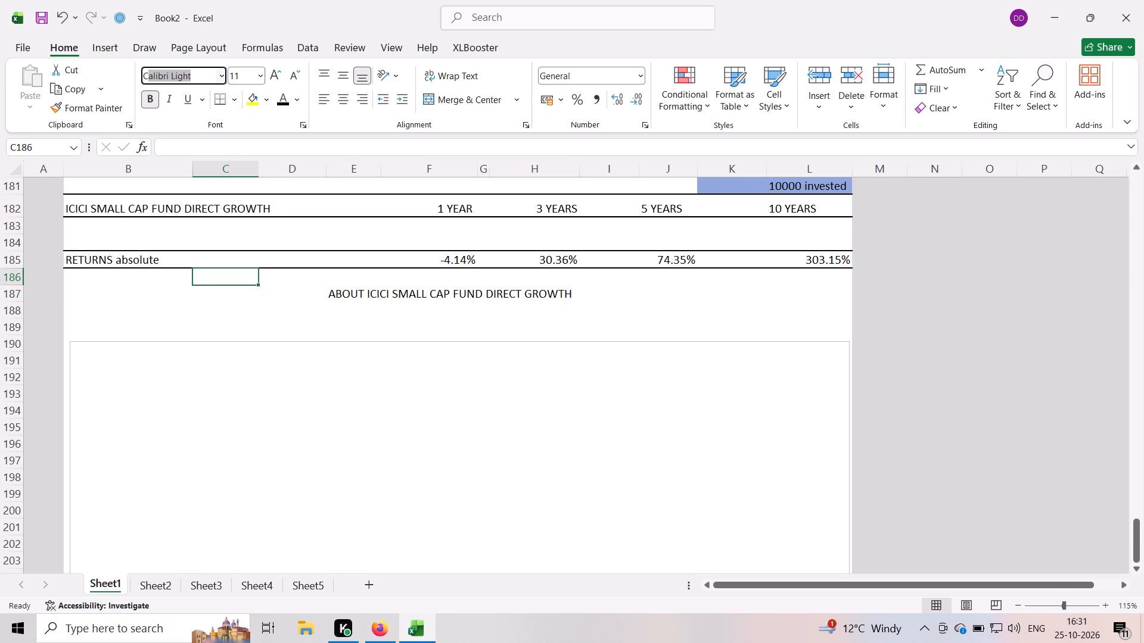
type("EN")
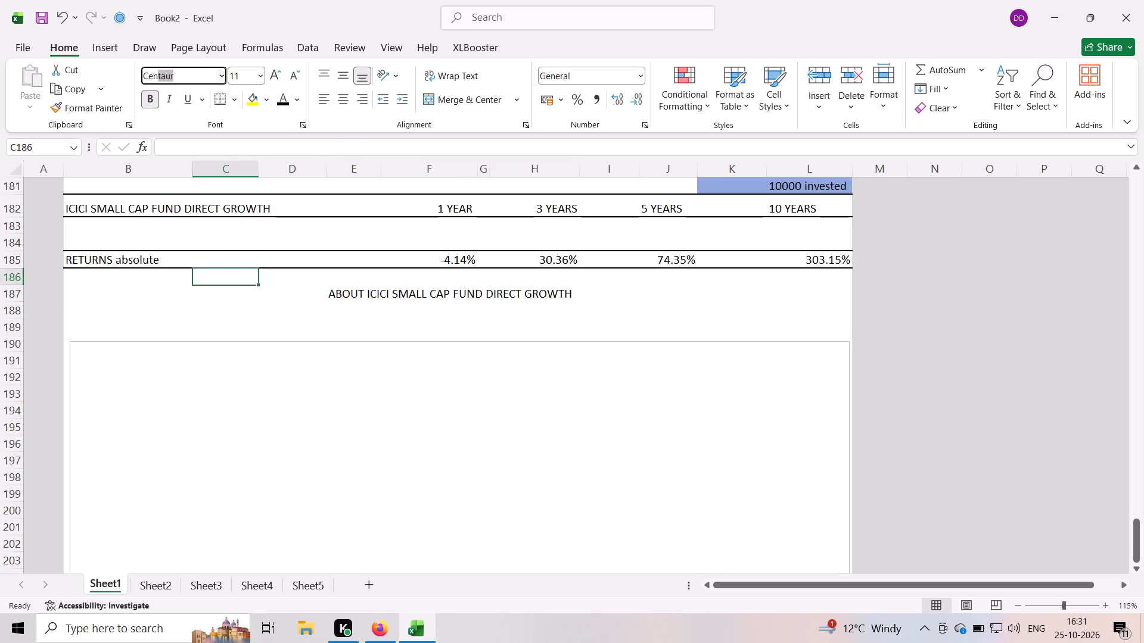
key("Right")
key("Return")
scroll(189, 78, "up", 1)
scroll(205, 72, "down", 1)
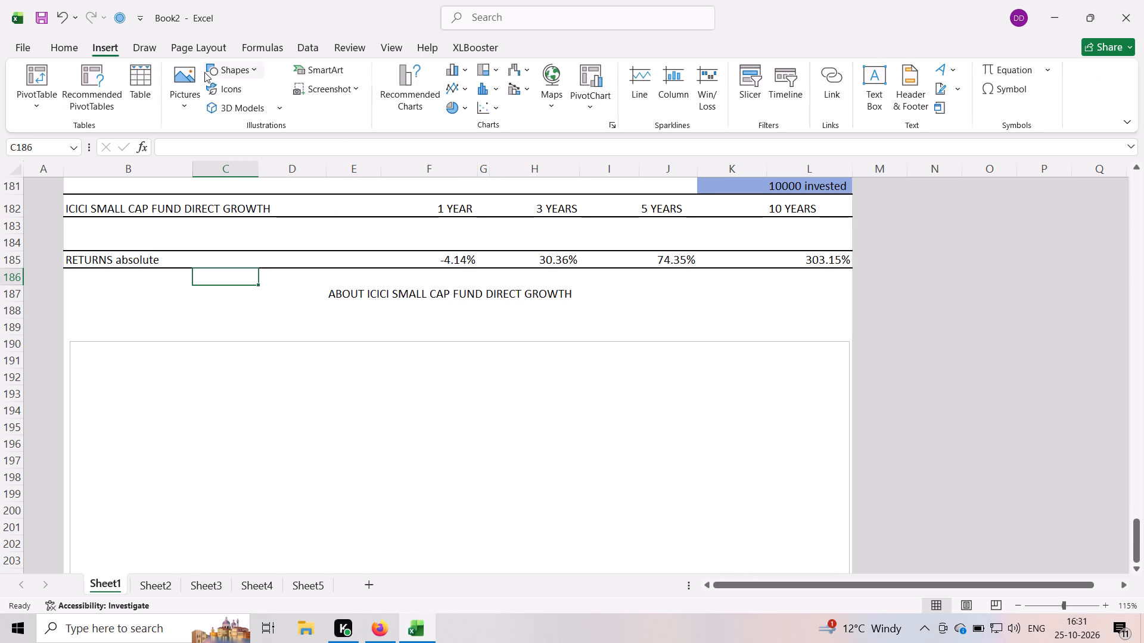
left_click(327, 292)
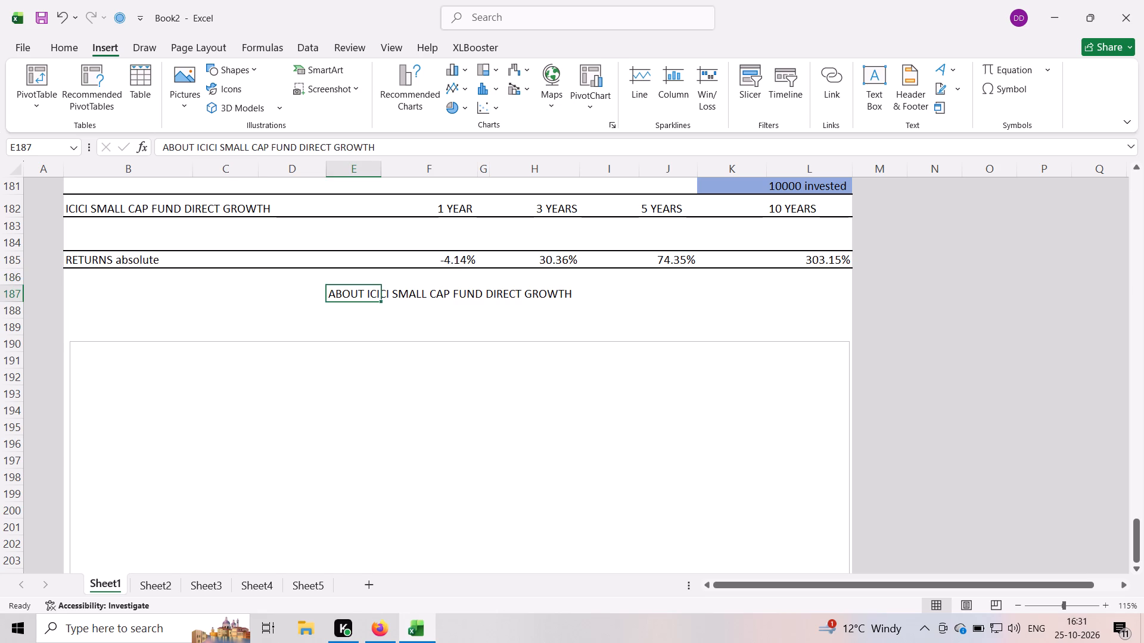
left_click(97, 370)
Switch to Firefox, search for RUPEEVEST in a new tab and open the RupeeVest website.
left_click(391, 621)
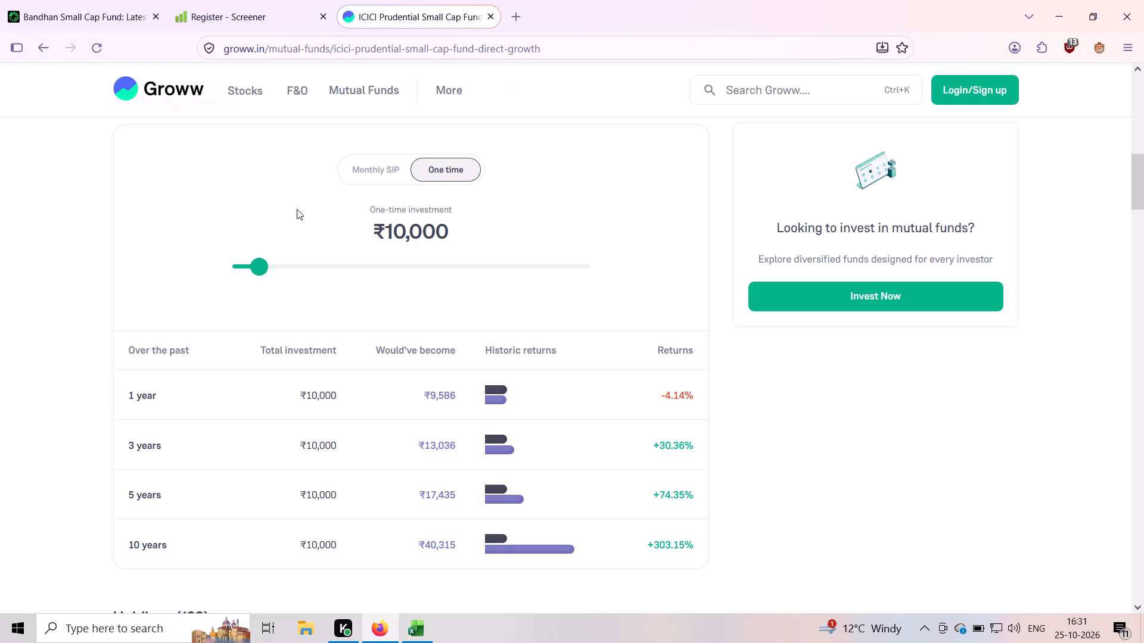
scroll(381, 208, "up", 12)
left_click(526, 5)
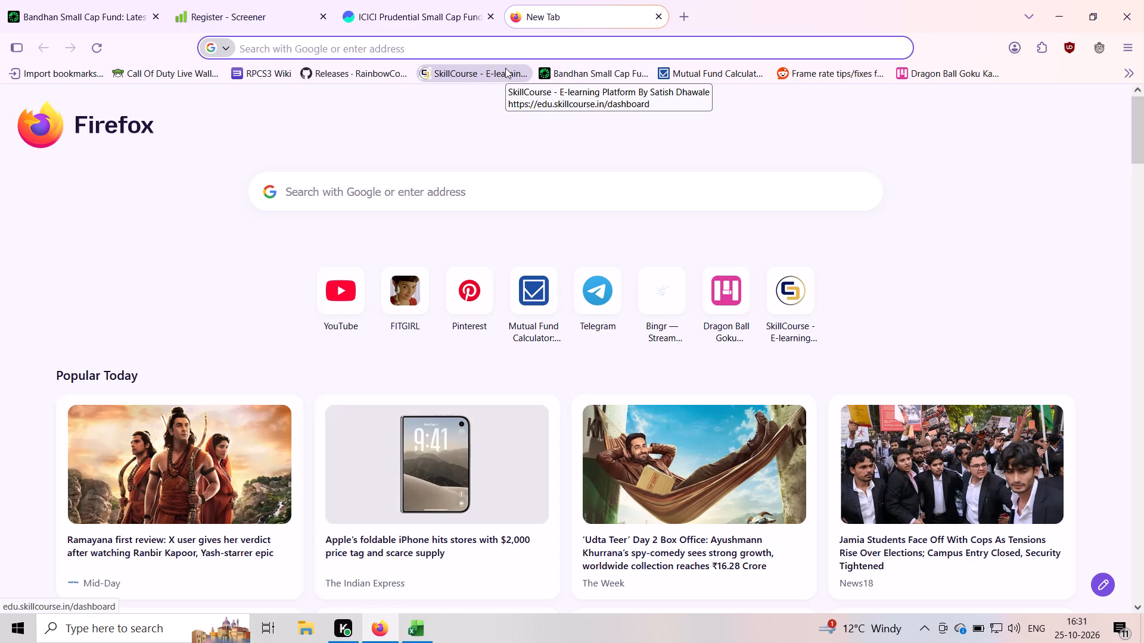
type("RUPEEVEST")
key("Return")
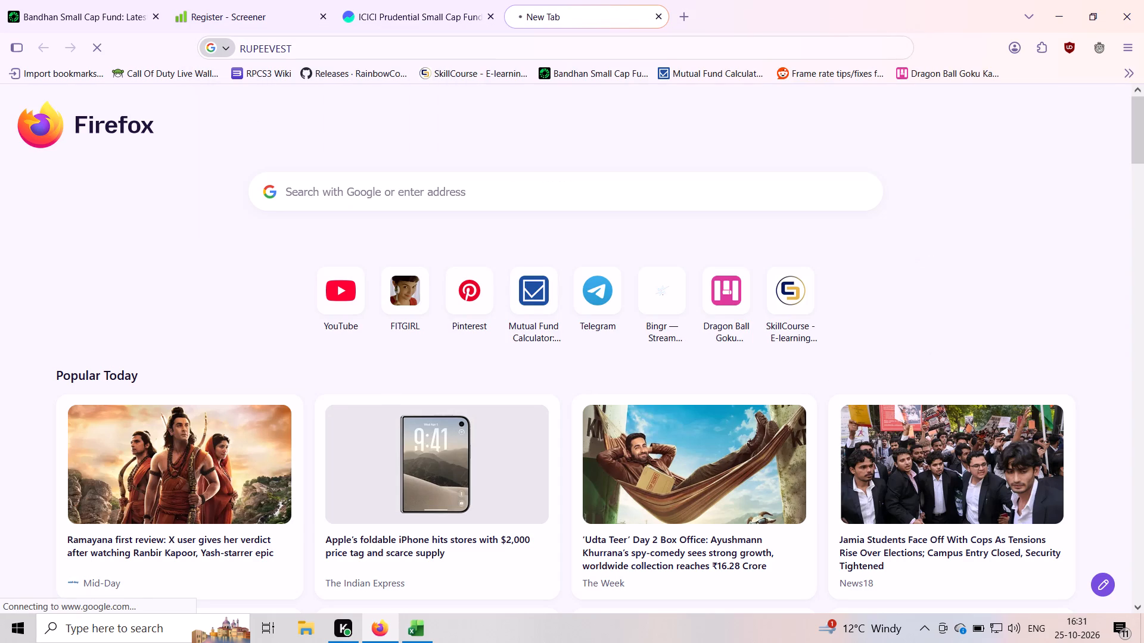
left_click(281, 256)
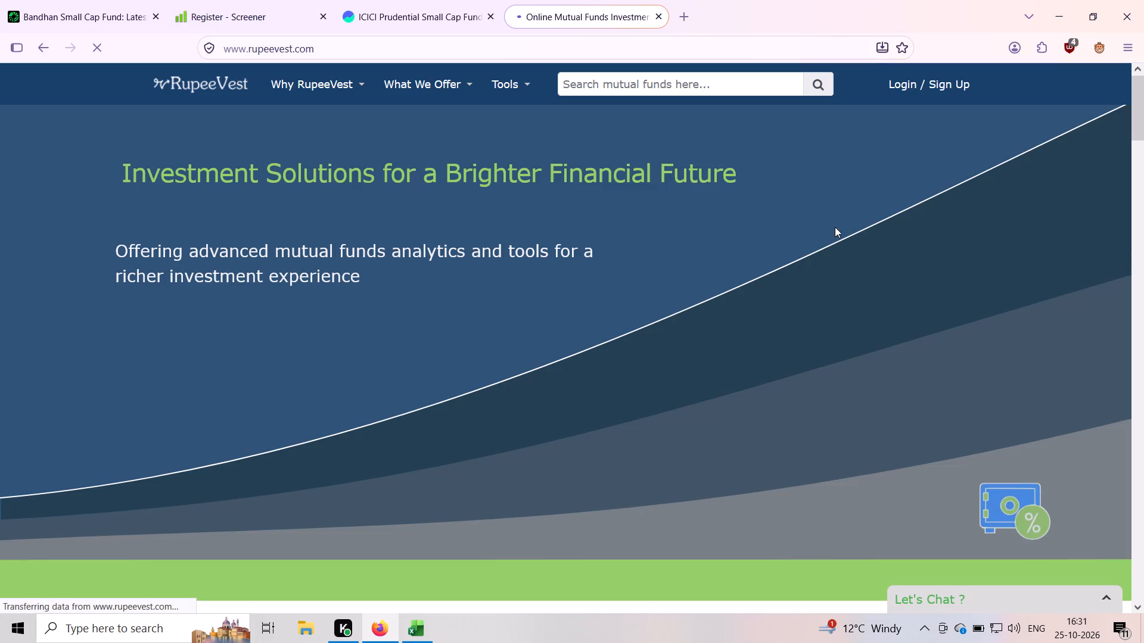
Search RupeeVest for icici small and open the ICICI Pru Small Cap Fund(G) page.
left_click(665, 86)
key("i")
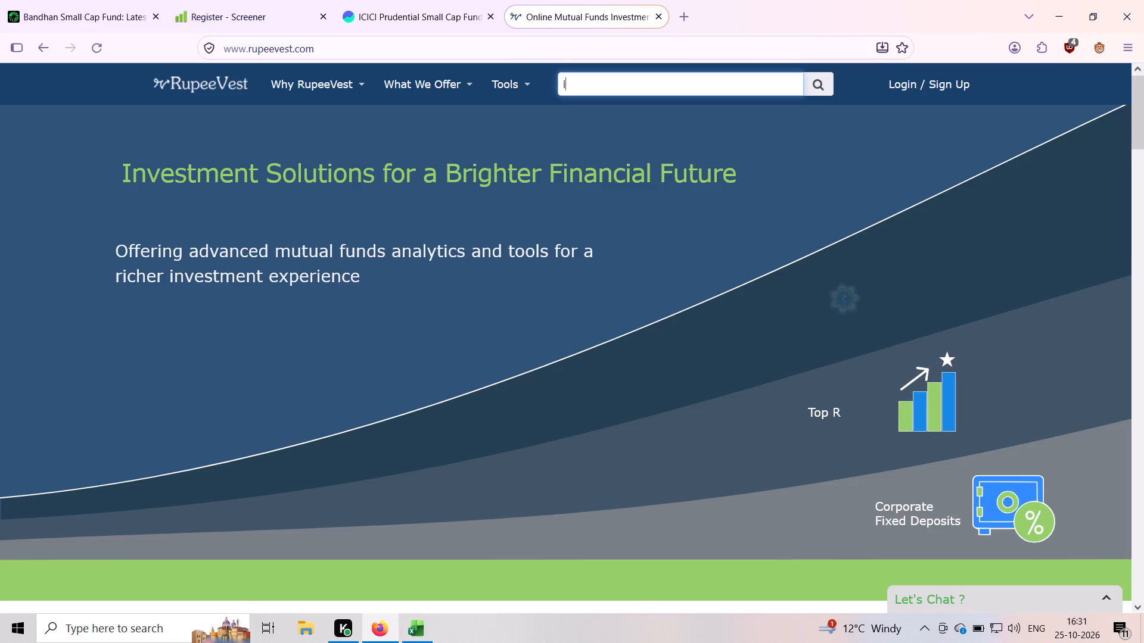
type("ciic")
key("BackSpace")
key("BackSpace")
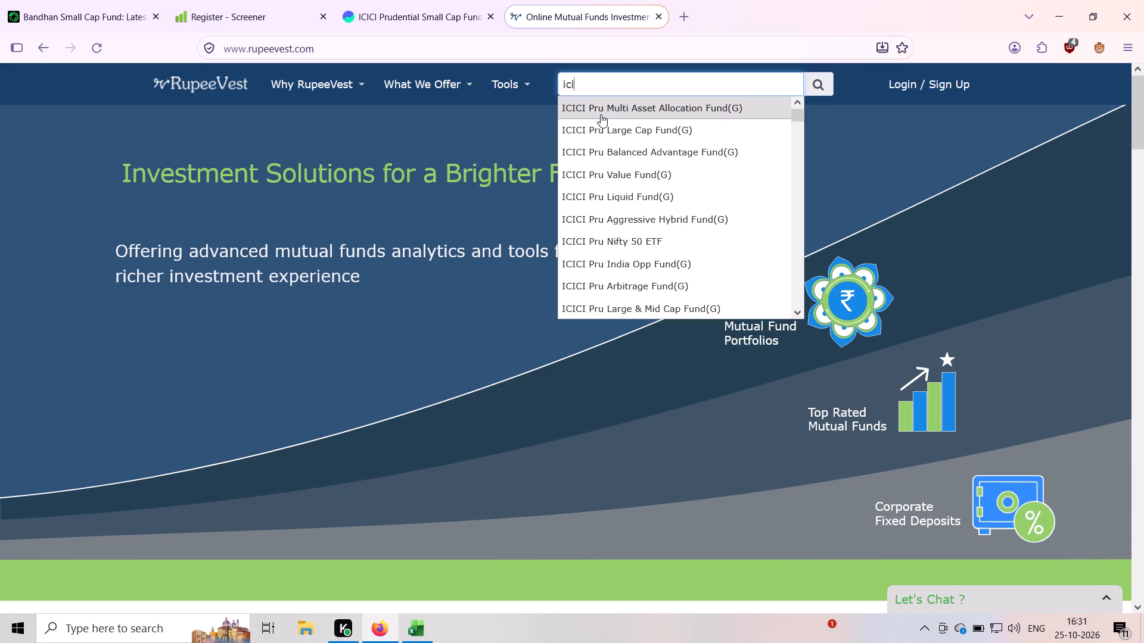
type("ci small")
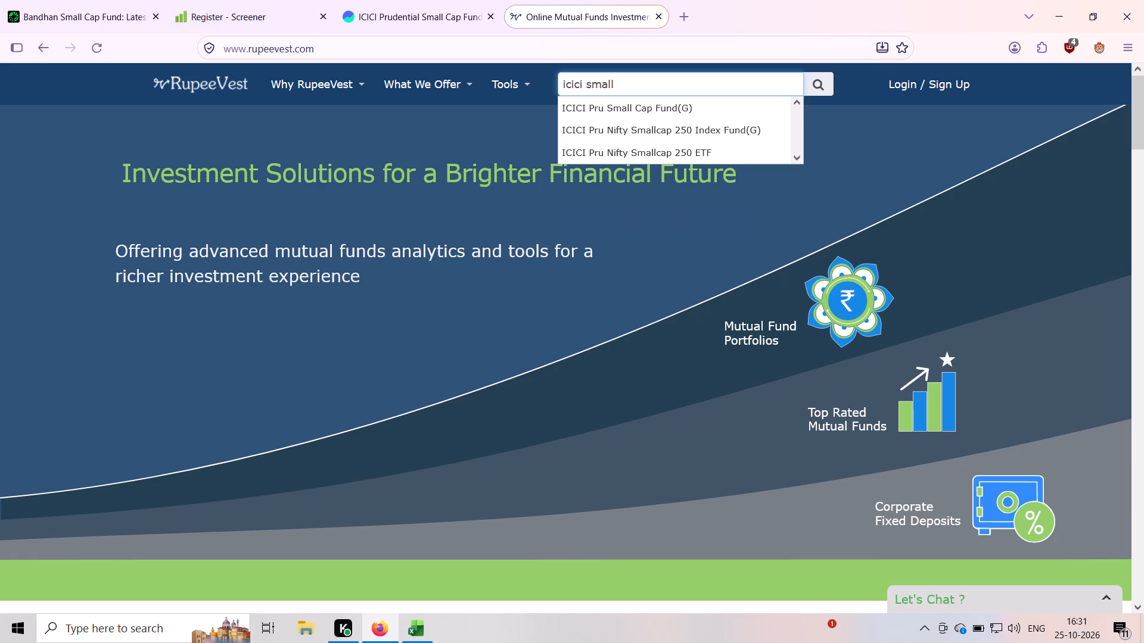
left_click(645, 96)
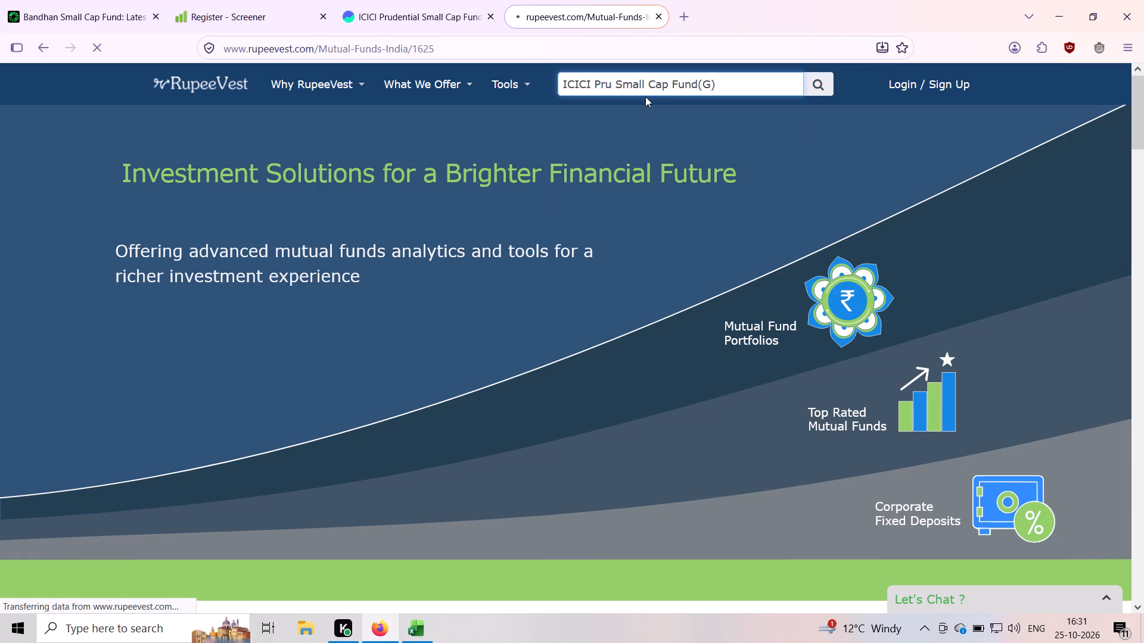
Look through the RupeeVest page of ICICI Pru Small Cap Fund(G), from the investment objective down to historical performance and key contacts.
scroll(380, 278, "down", 1)
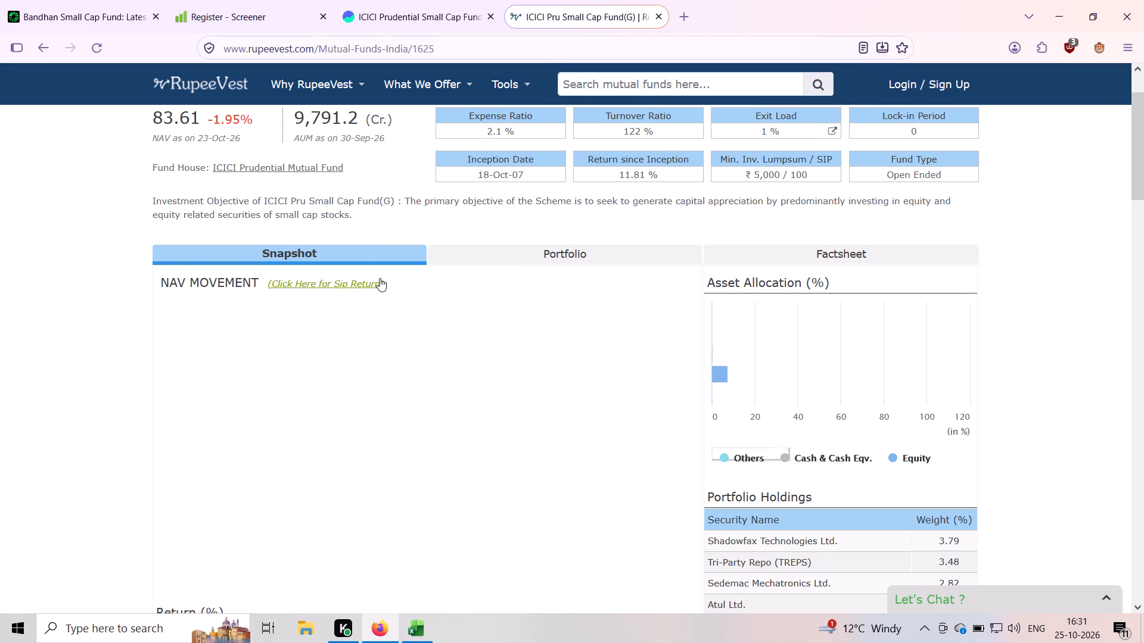
scroll(624, 214, "up", 1)
scroll(624, 214, "down", 6)
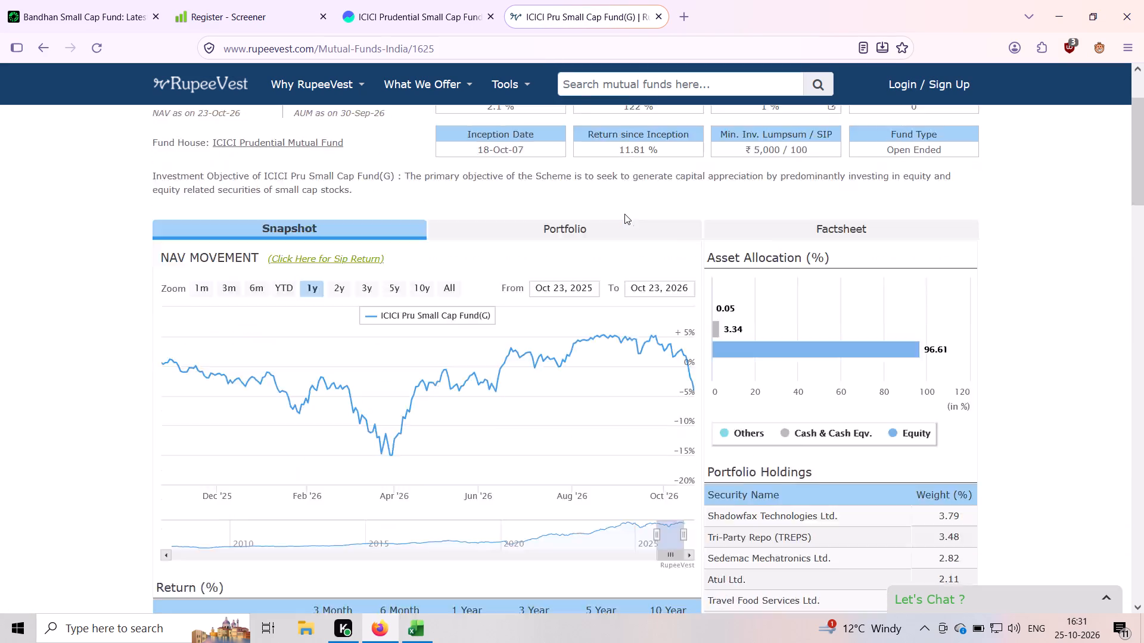
scroll(624, 214, "down", 19)
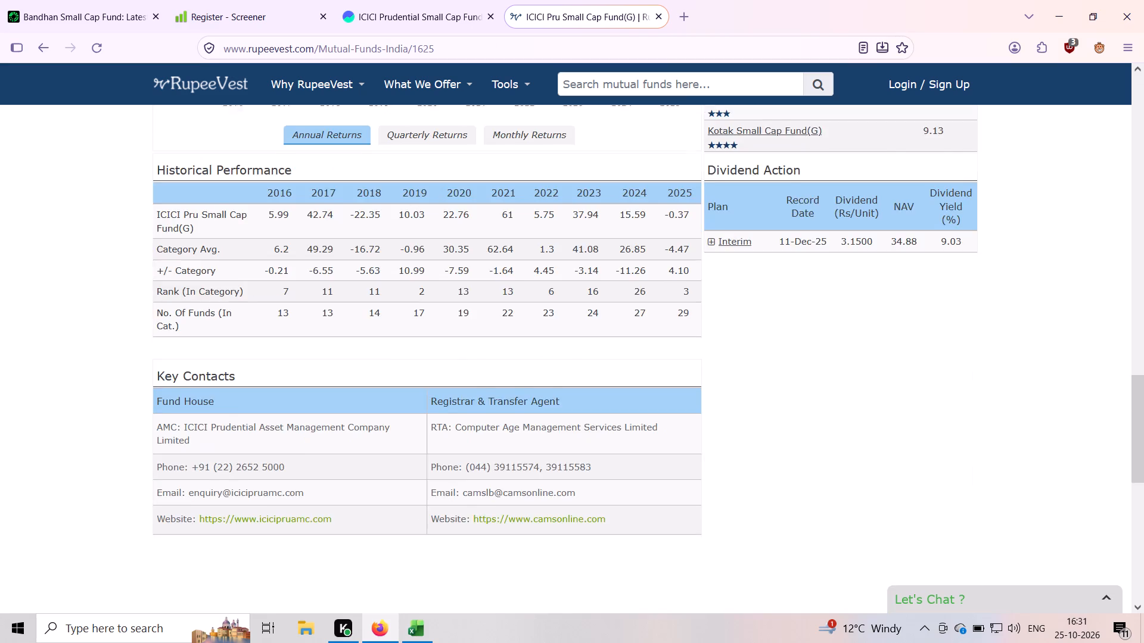
scroll(564, 154, "up", 3)
Search Google in a new tab for icici small cap fund investment philosophy and open the ICICI Prudential Smallcap Fund page on icicipruamc.com.
left_click(687, 15)
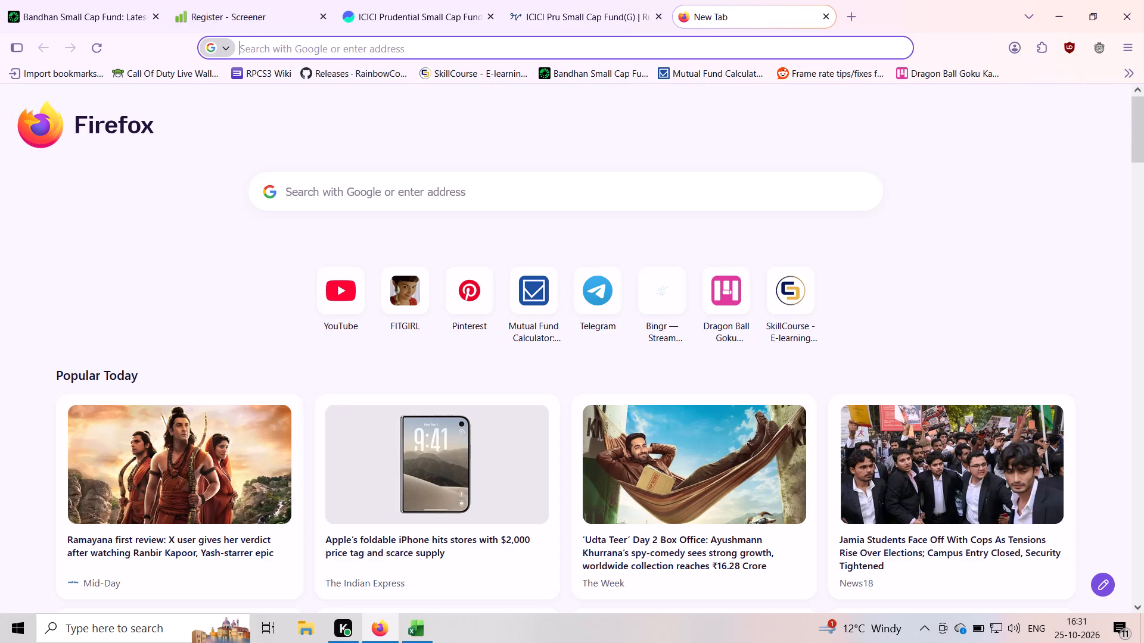
type("icici small cap fund investment philosophy")
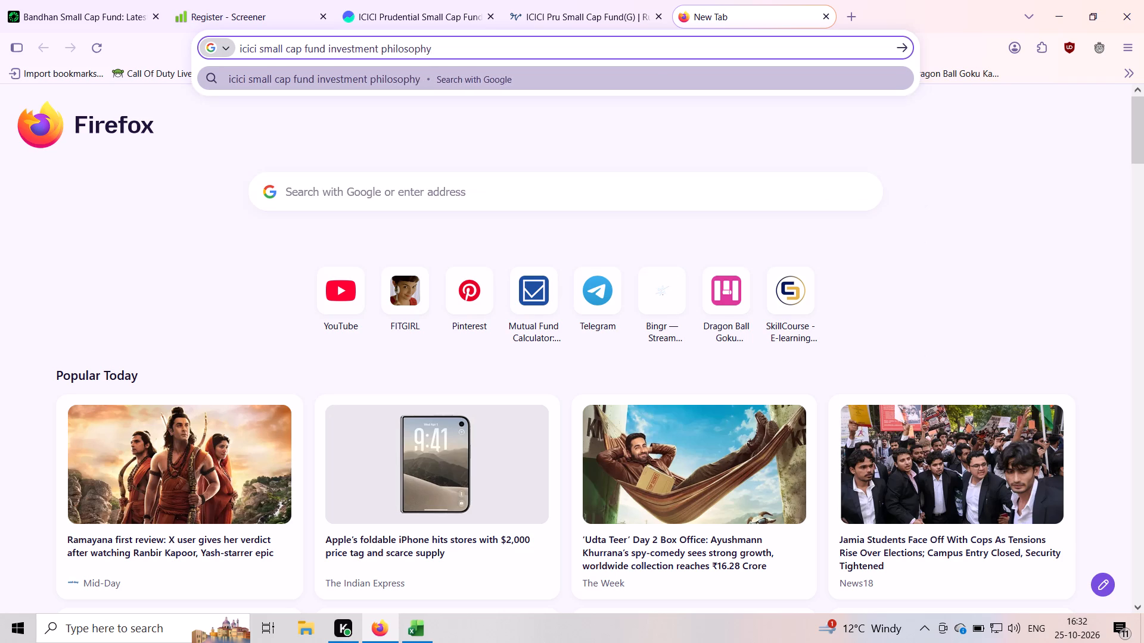
key("Return")
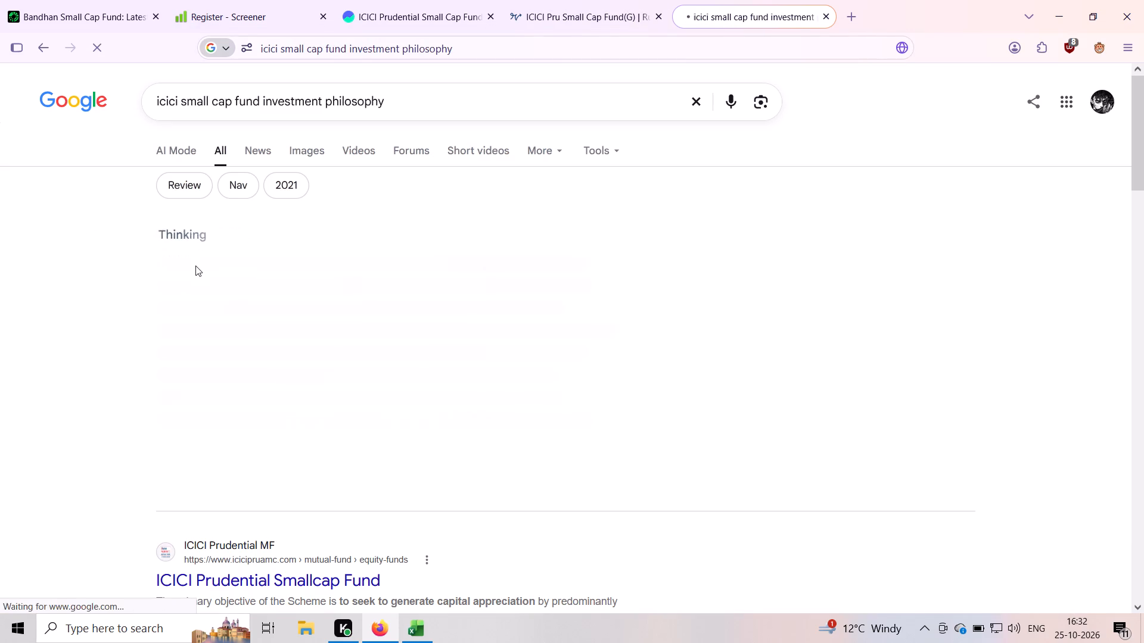
scroll(269, 414, "down", 1)
left_click(273, 490)
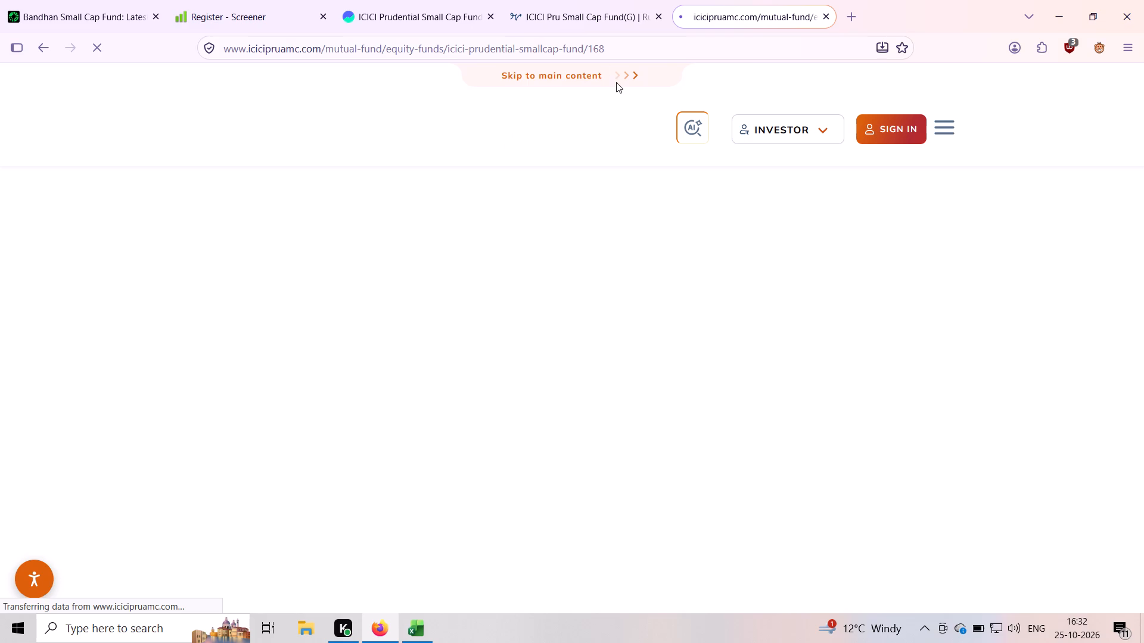
left_click(595, 77)
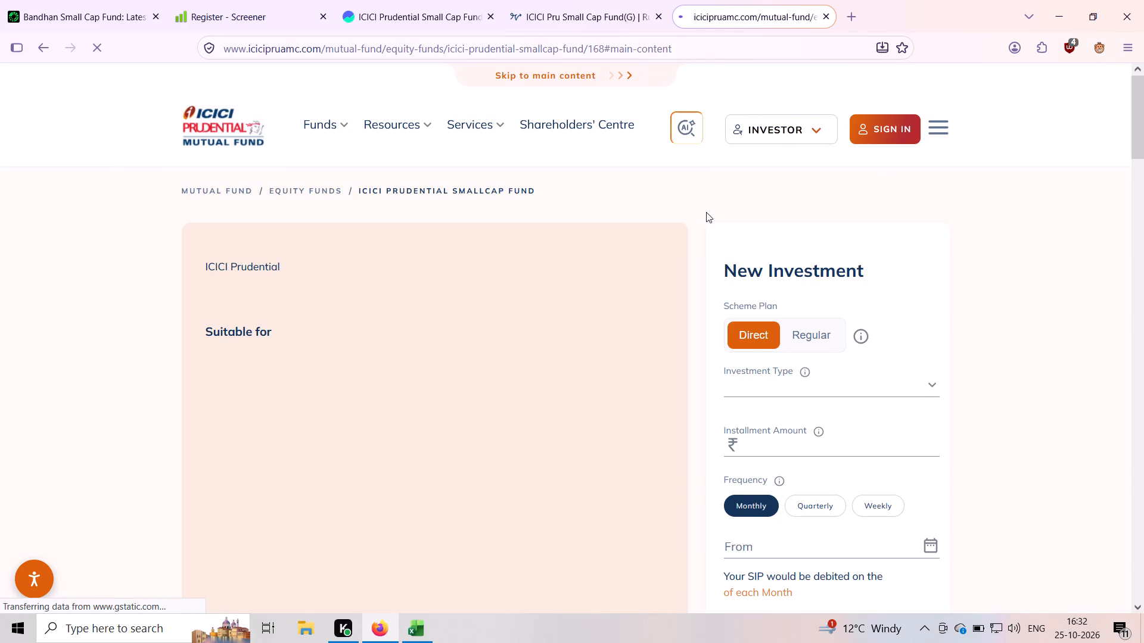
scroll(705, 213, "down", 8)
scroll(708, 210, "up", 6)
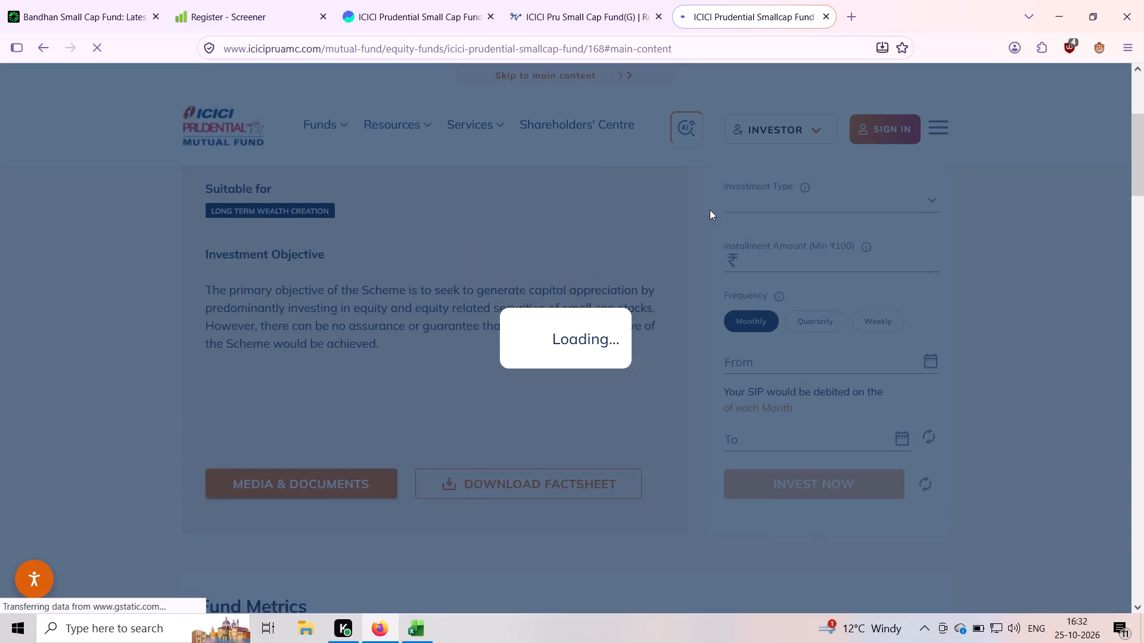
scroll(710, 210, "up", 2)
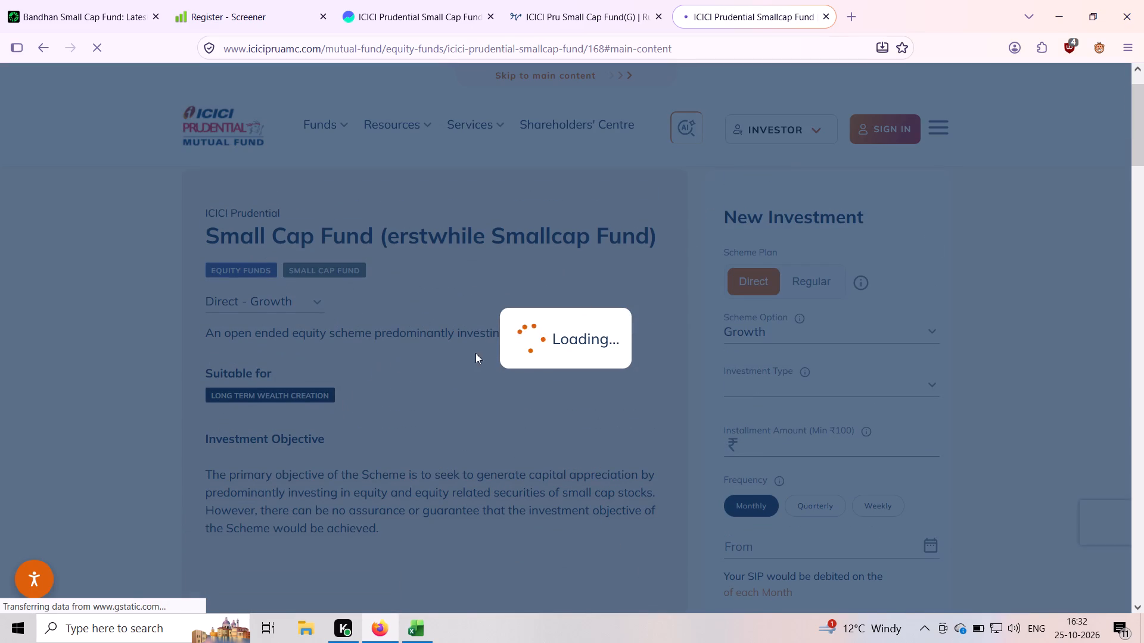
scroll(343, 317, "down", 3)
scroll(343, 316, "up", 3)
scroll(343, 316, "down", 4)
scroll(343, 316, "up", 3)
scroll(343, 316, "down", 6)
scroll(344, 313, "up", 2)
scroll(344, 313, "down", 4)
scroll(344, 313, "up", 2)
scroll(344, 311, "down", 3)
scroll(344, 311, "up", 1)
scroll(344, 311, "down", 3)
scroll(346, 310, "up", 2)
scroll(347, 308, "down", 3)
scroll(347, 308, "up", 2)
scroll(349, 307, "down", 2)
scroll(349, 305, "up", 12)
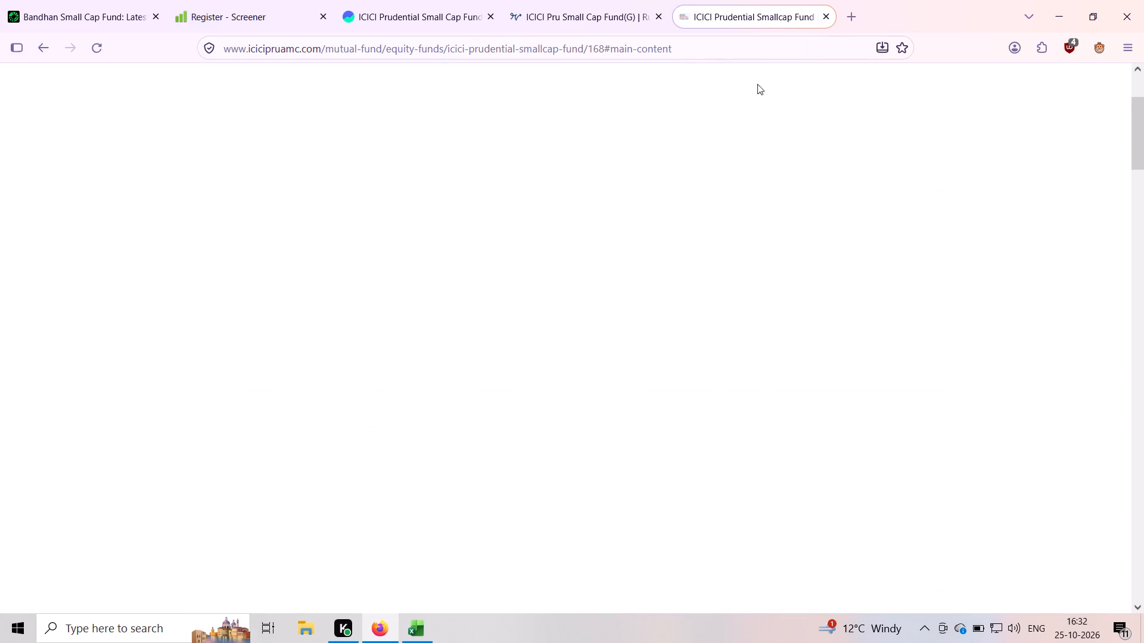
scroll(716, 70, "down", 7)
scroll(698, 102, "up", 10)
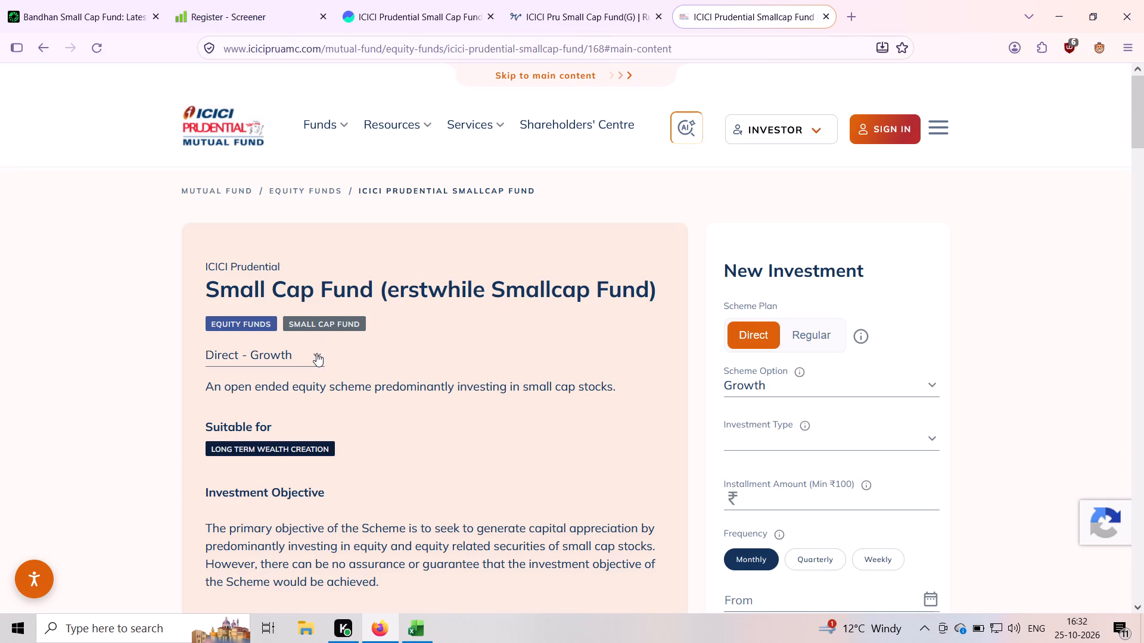
Copy the full Investment Objective paragraph from the fund page and paste it into the About text box on Sheet1 in Excel.
scroll(233, 486, "down", 1)
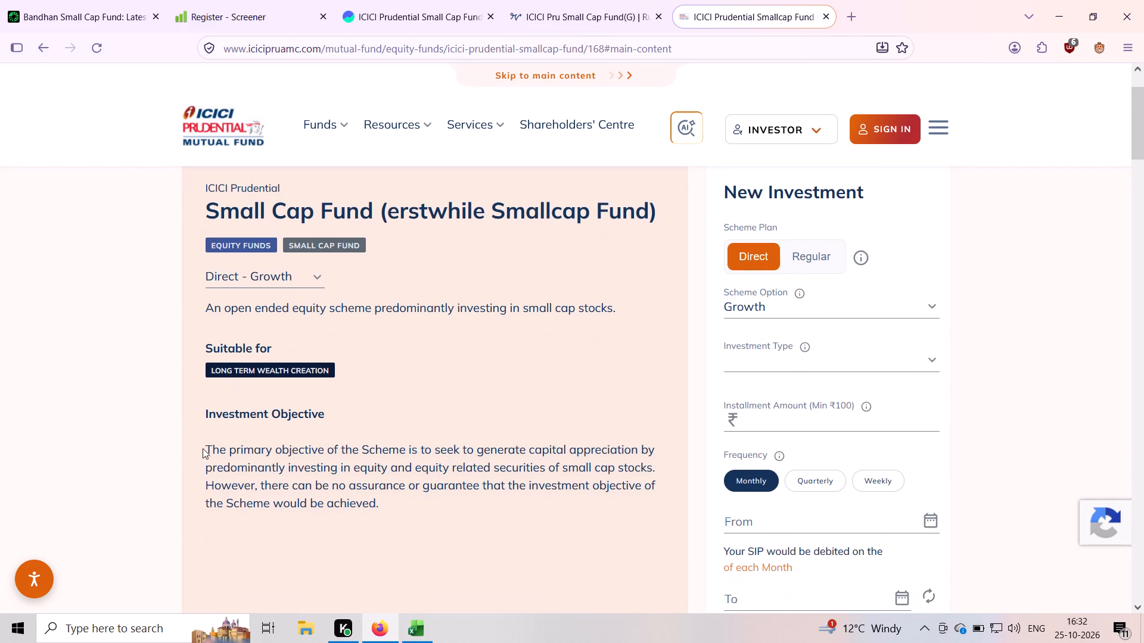
left_click_drag(203, 448, 653, 498)
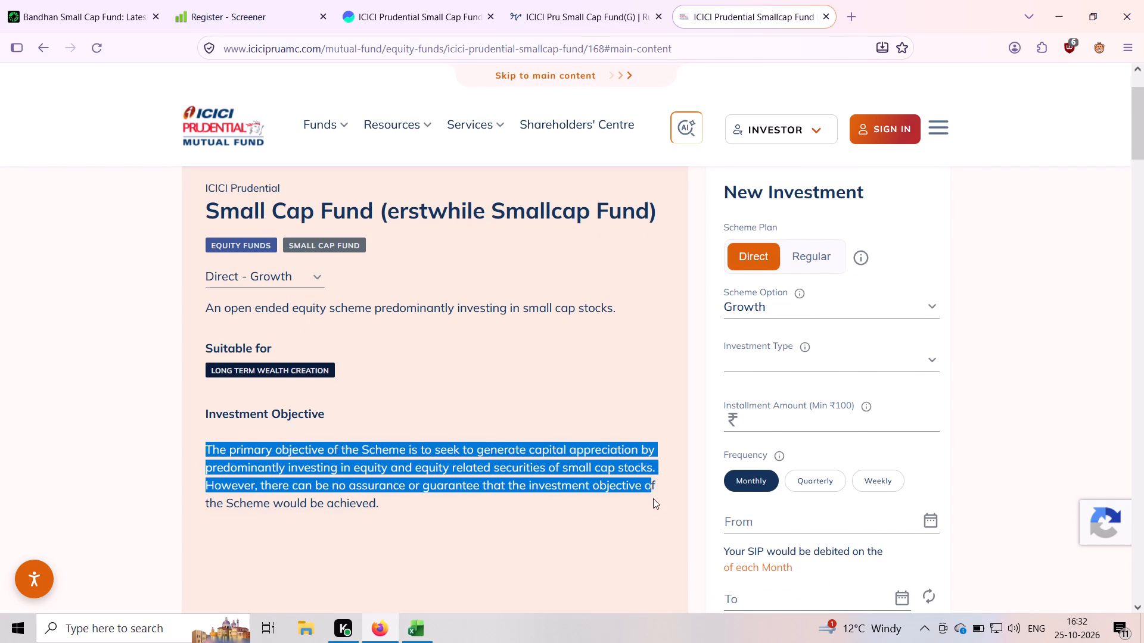
left_click_drag(653, 498, 653, 502)
key("ctrl+c")
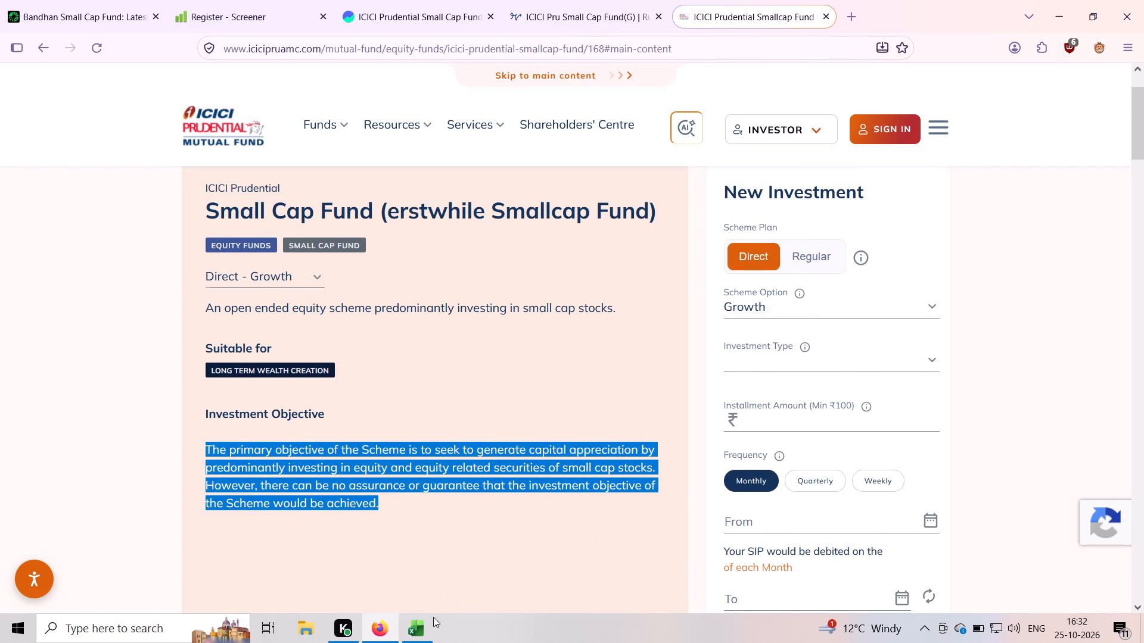
left_click(428, 621)
key("ctrl+v")
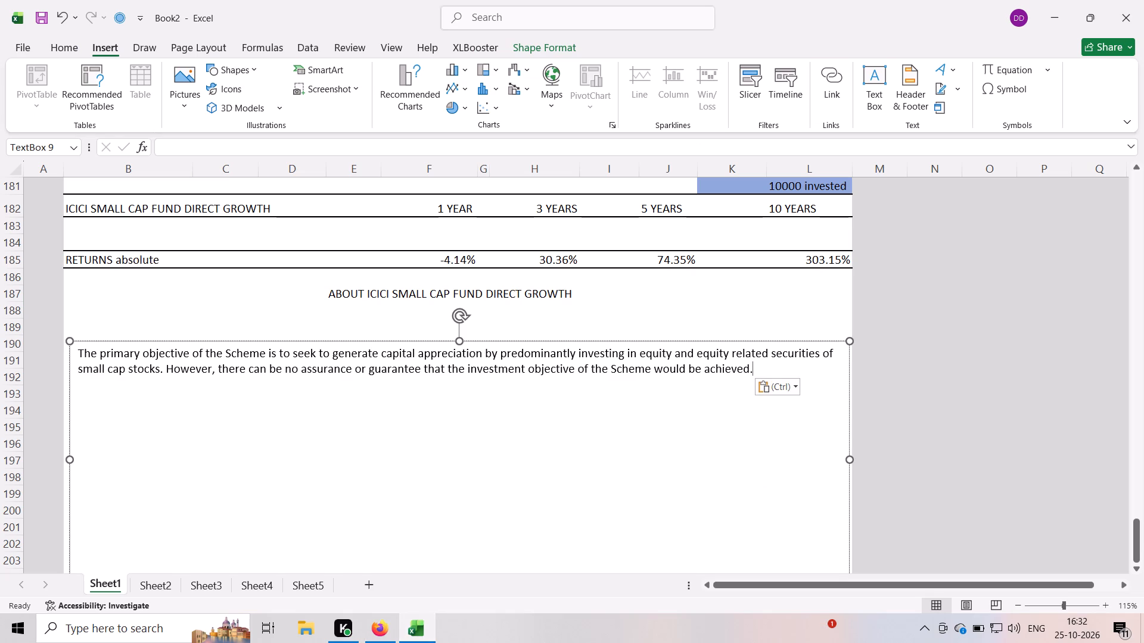
Format the pasted objective paragraph in the text box as Century, size 14, bold, with a black font colour.
left_click_drag(80, 354, 760, 385)
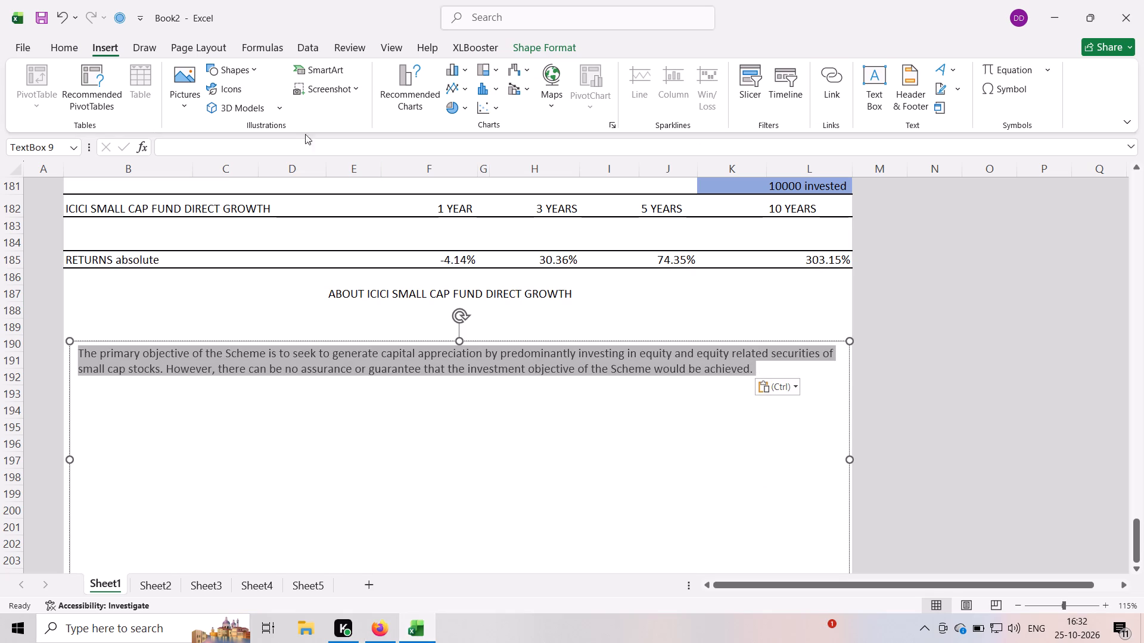
left_click(56, 42)
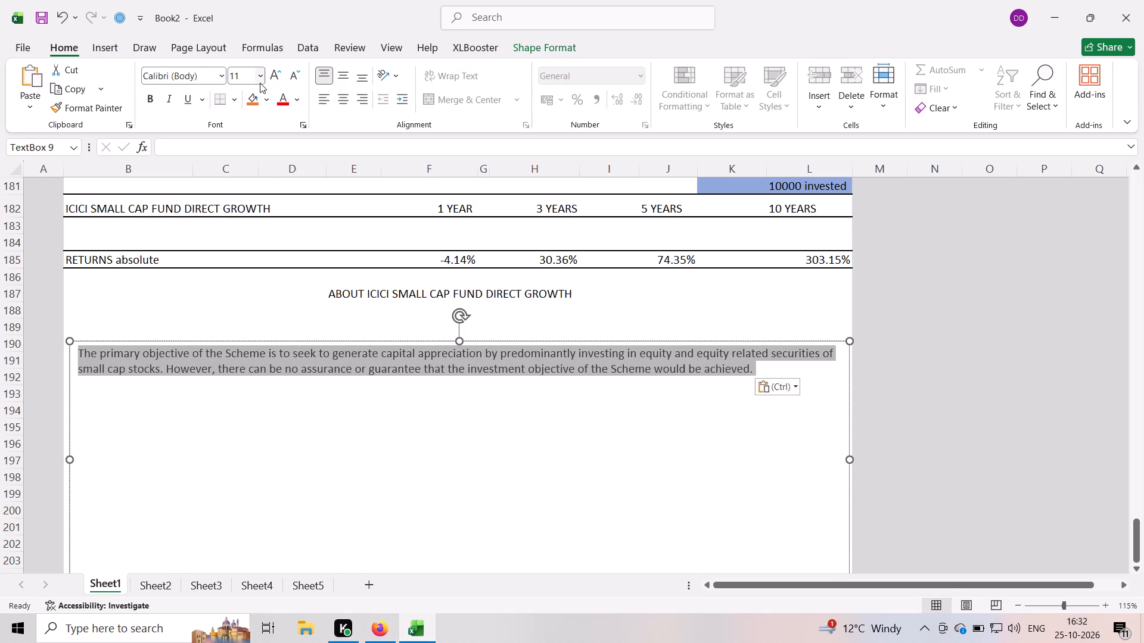
left_click(260, 83)
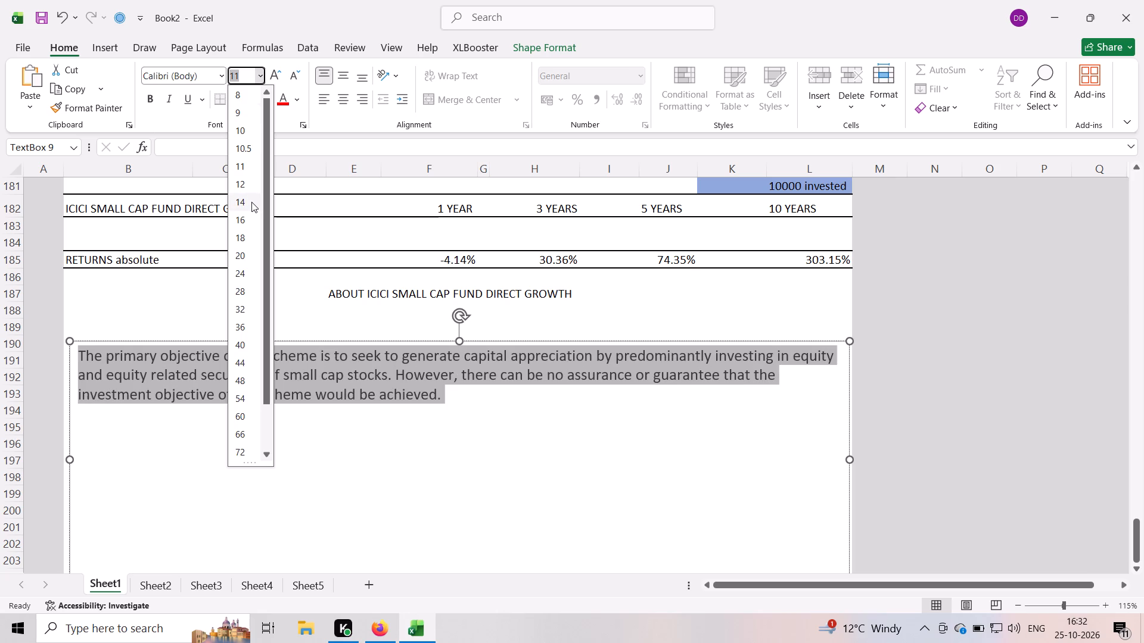
left_click(251, 202)
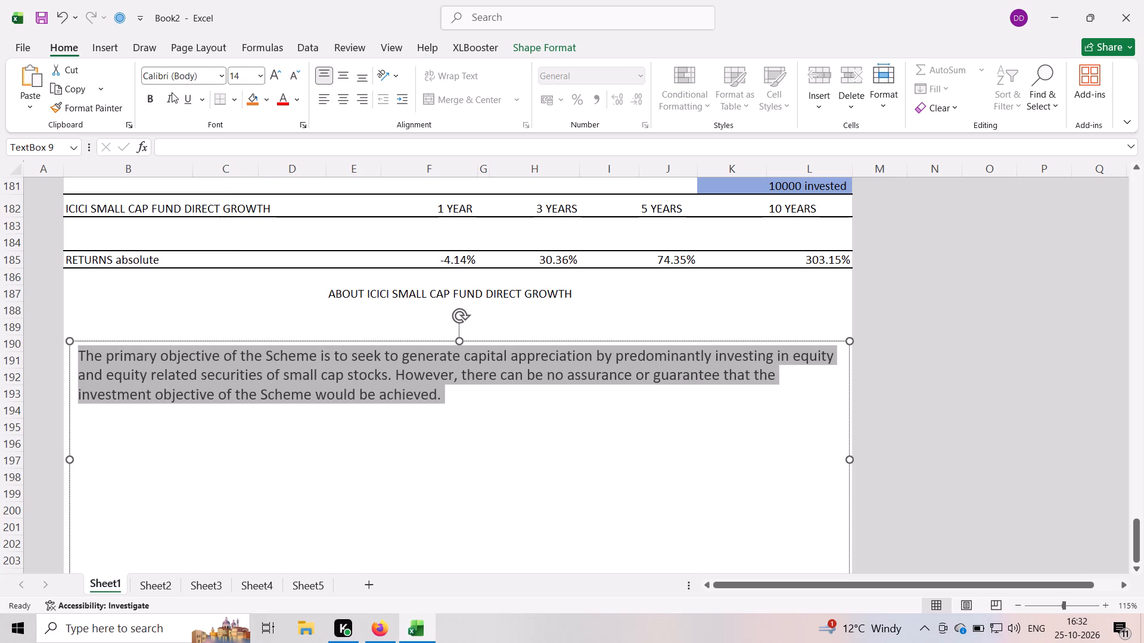
left_click(300, 99)
left_click(308, 195)
left_click(154, 98)
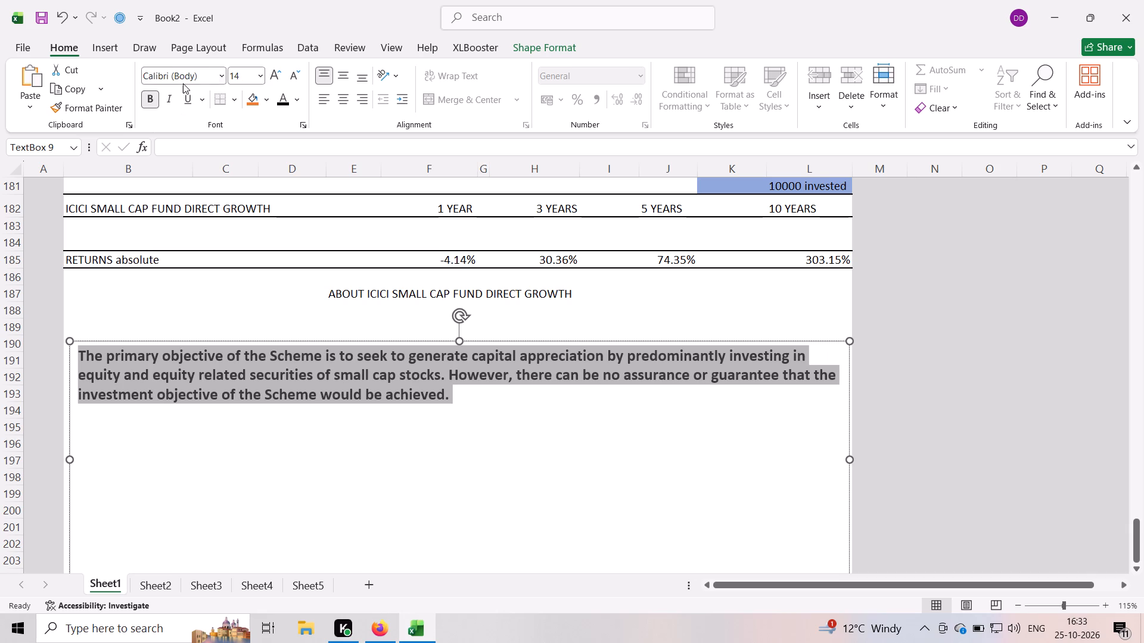
left_click(220, 80)
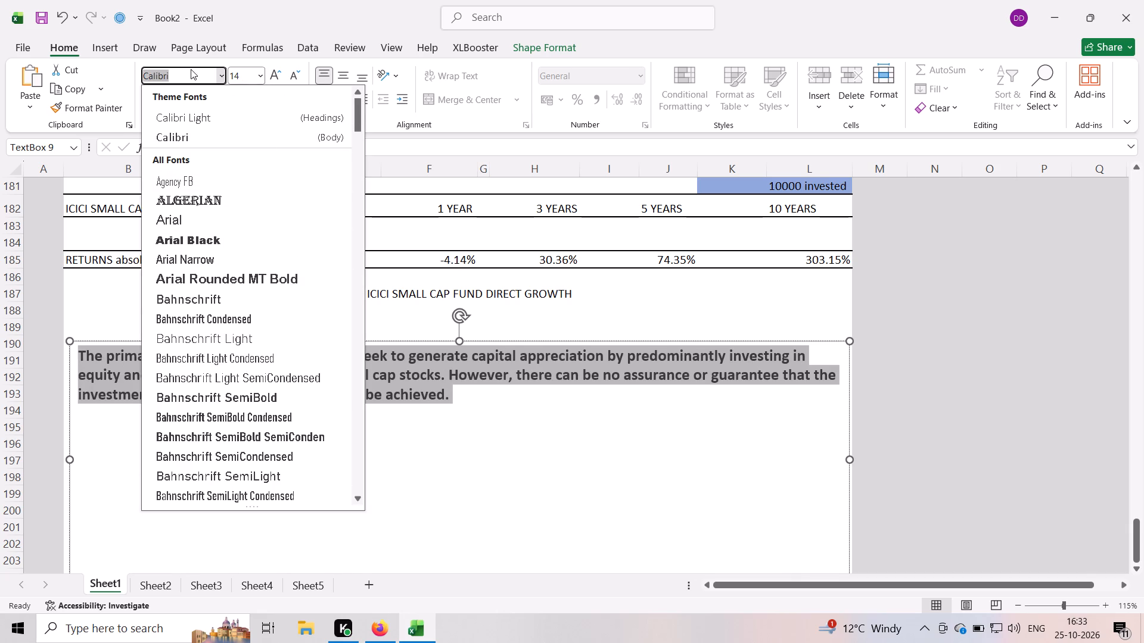
type("century")
key("Return")
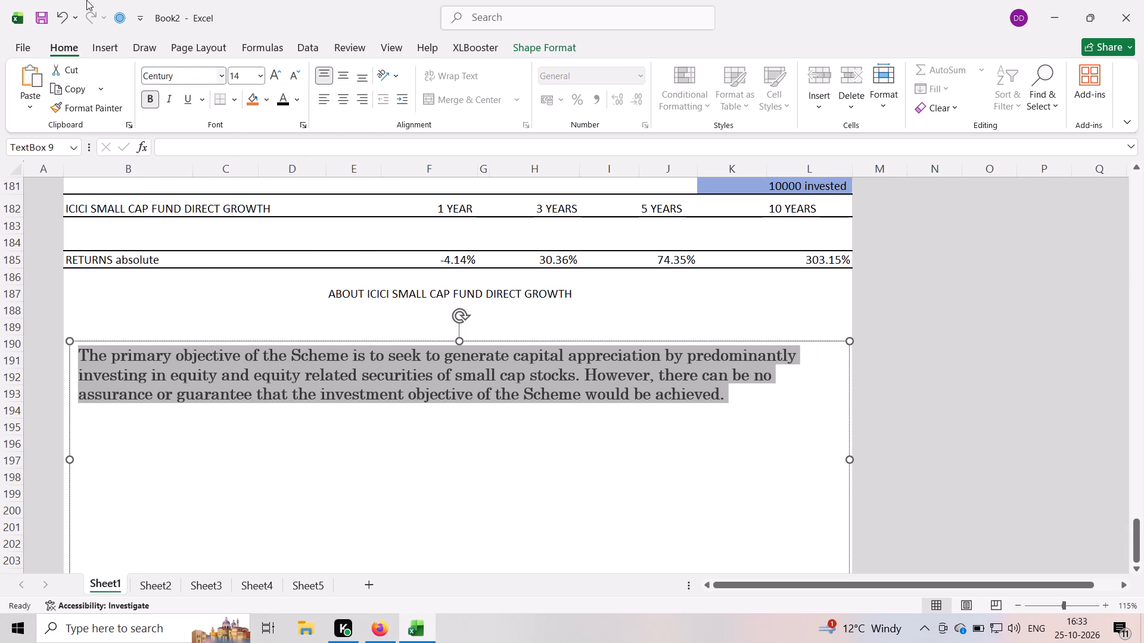
Add two line breaks after the objective paragraph in the text box to start a new paragraph below a blank line.
left_click(111, 427)
scroll(163, 383, "down", 2)
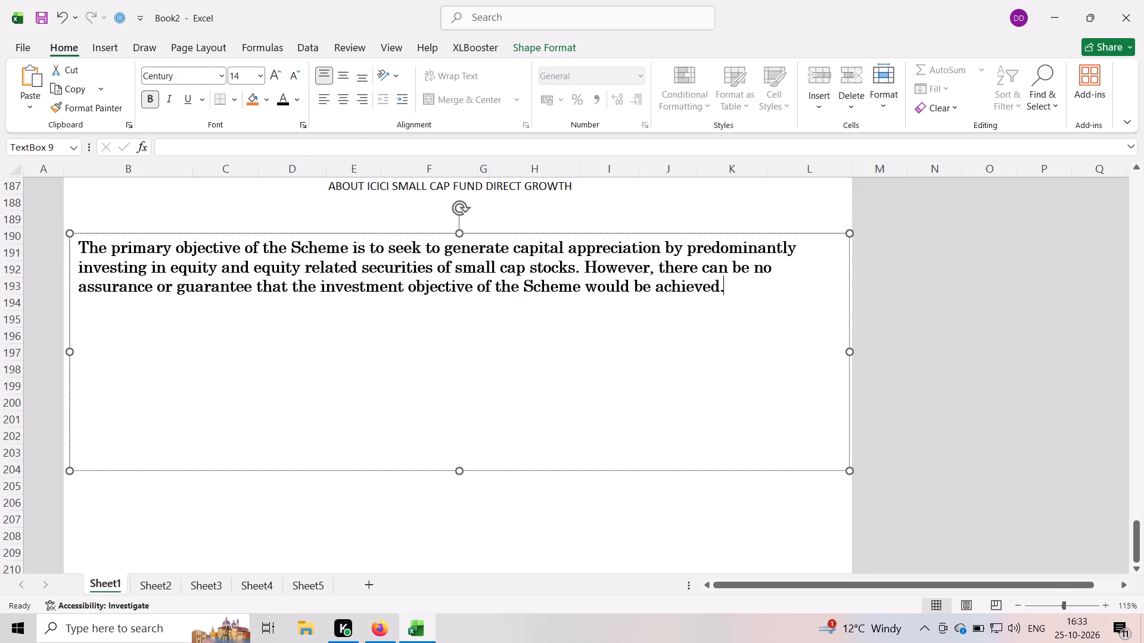
double_click(84, 329)
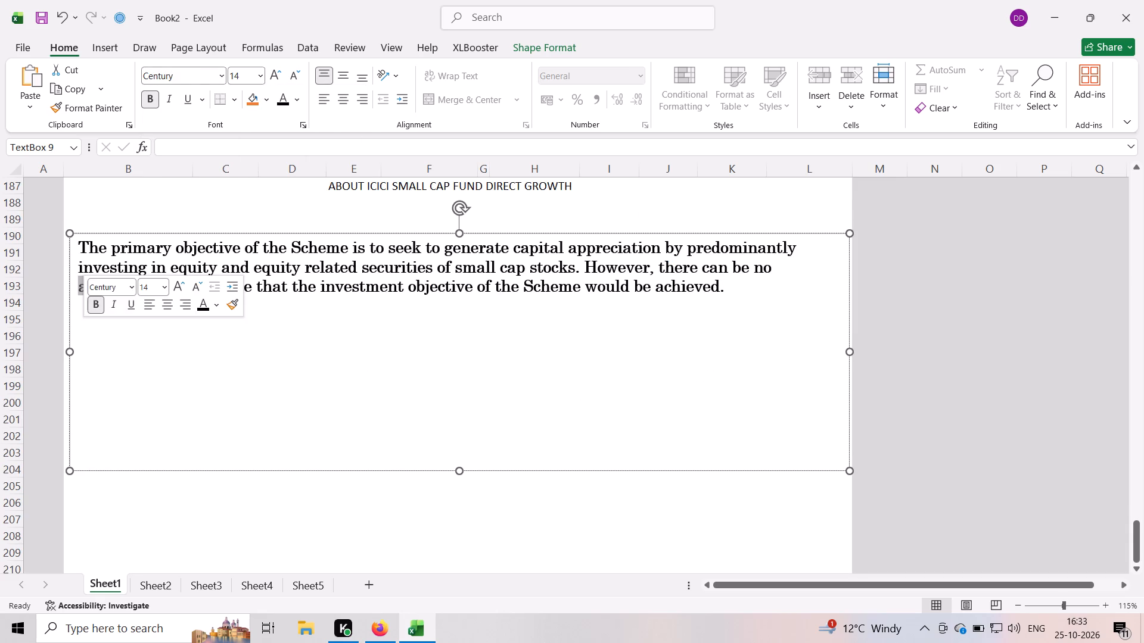
left_click(745, 299)
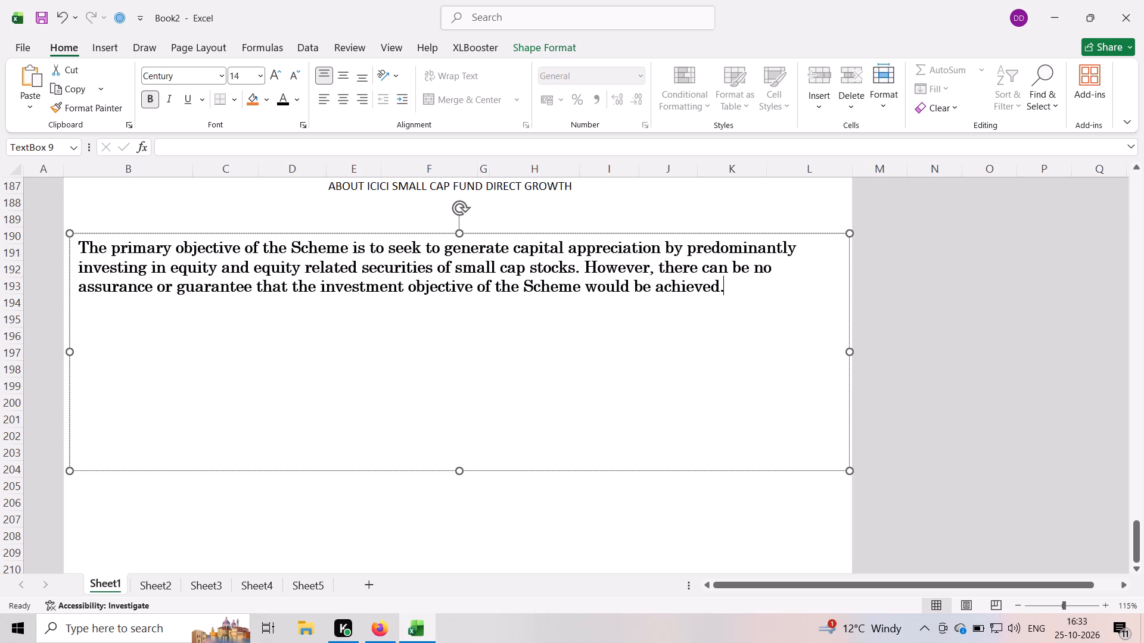
key("Return")
key("Return")
Switch back to Firefox and examine the rest of the ICICI Prudential Smallcap Fund page, from fund metrics through portfolio to the riskometers.
scroll(486, 333, "down", 1)
left_click(385, 642)
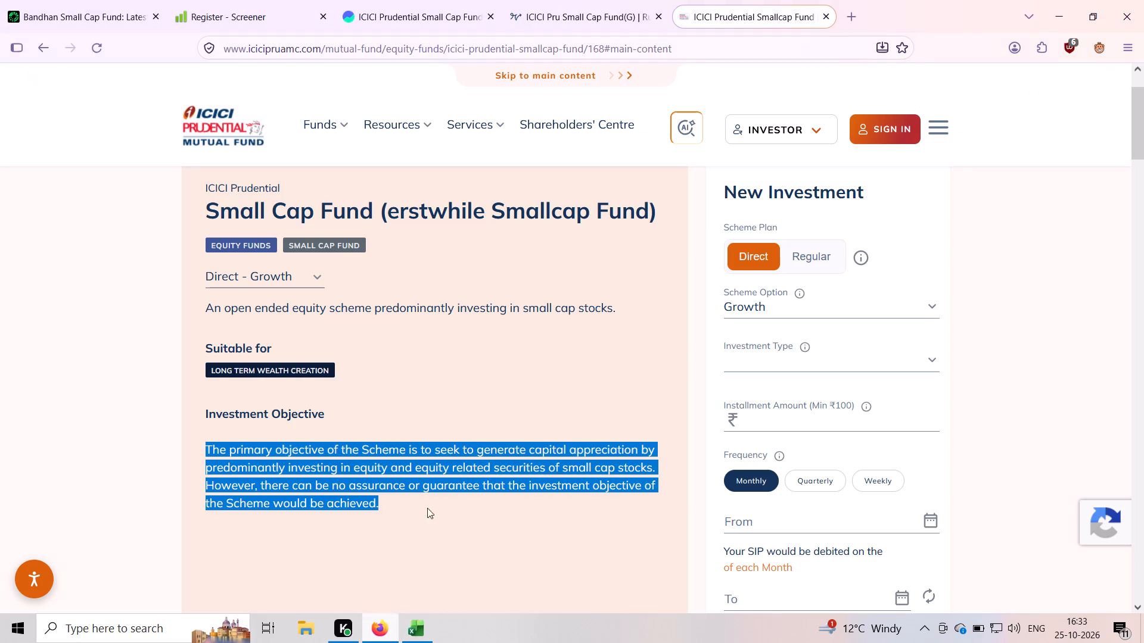
scroll(431, 466, "down", 7)
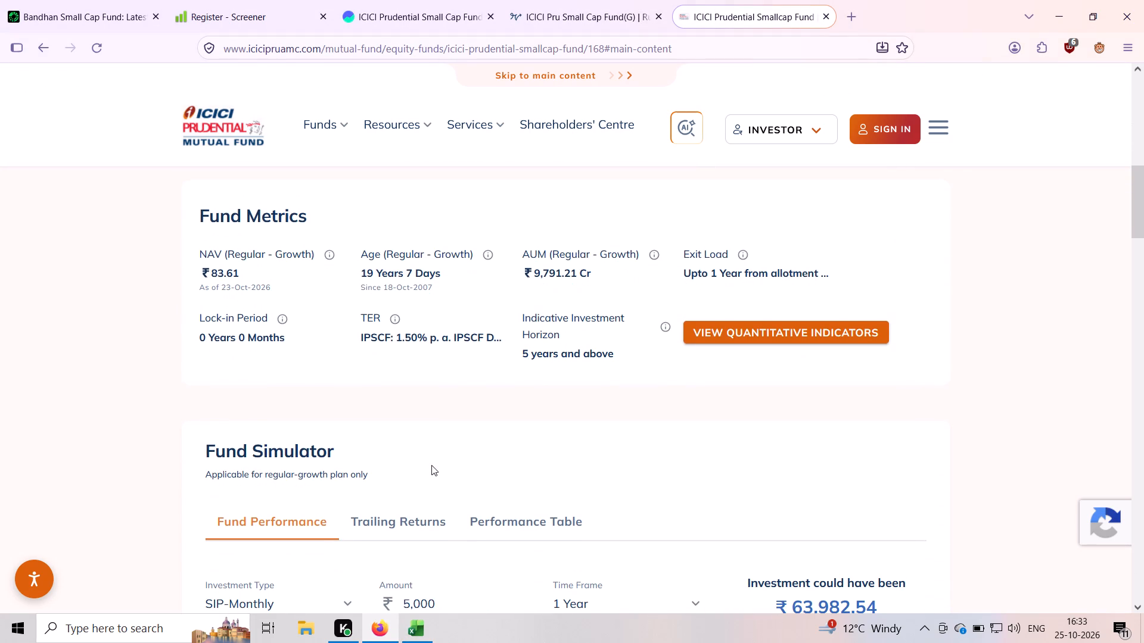
scroll(431, 465, "down", 5)
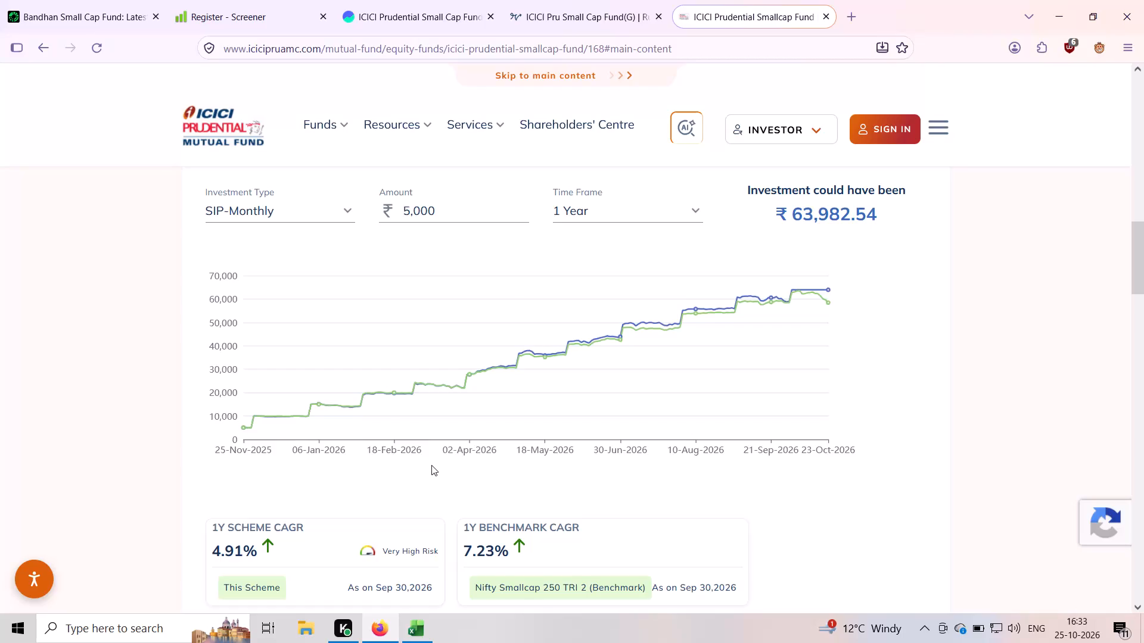
scroll(431, 465, "down", 5)
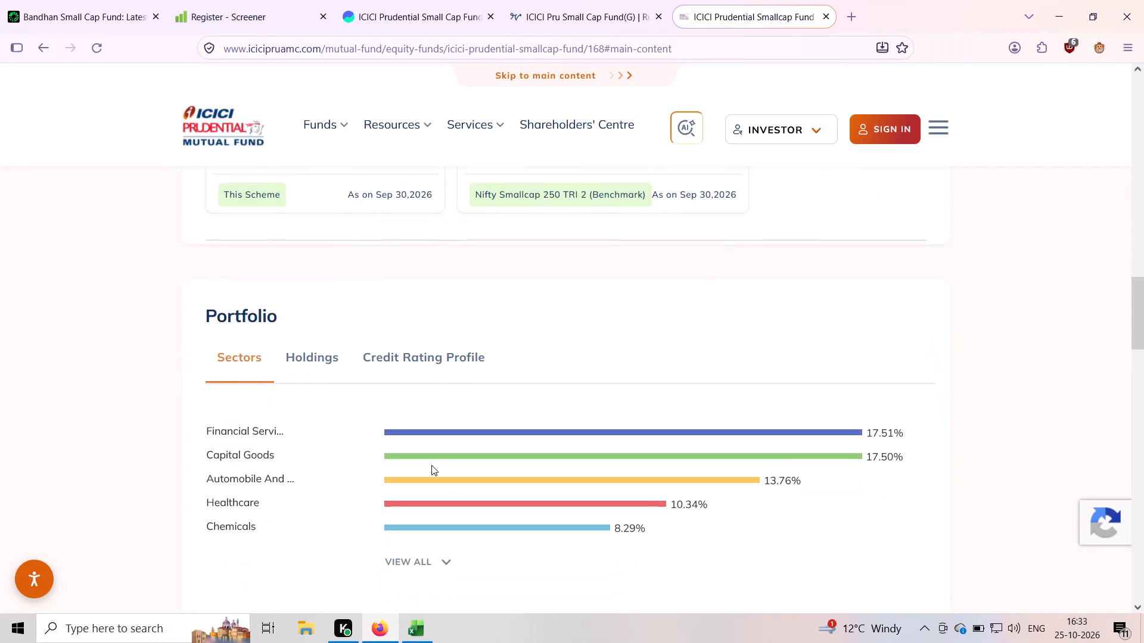
scroll(431, 465, "down", 6)
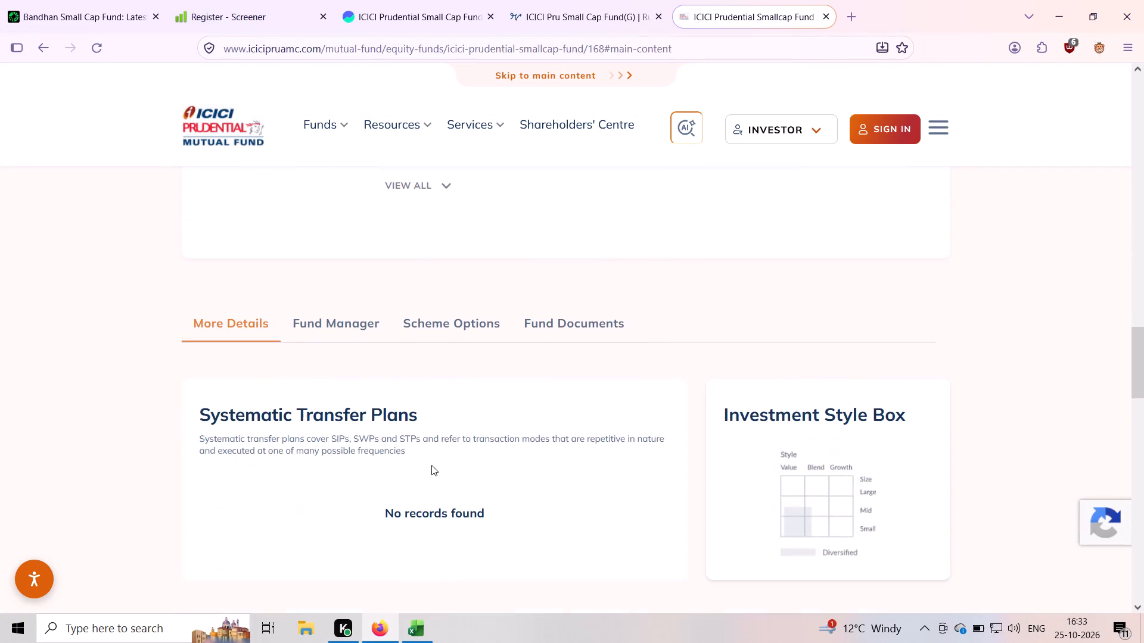
scroll(431, 465, "down", 3)
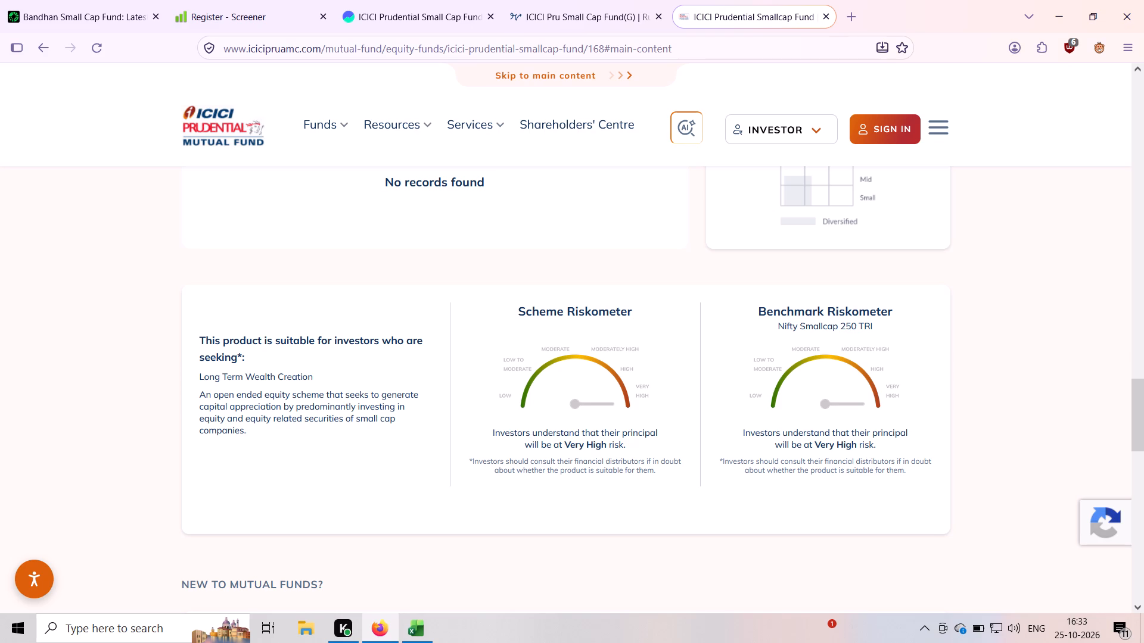
Copy the product suitability text from the fund page into Excel's About text box, below the objective, and add a blank line after its heading.
left_click_drag(201, 342, 421, 435)
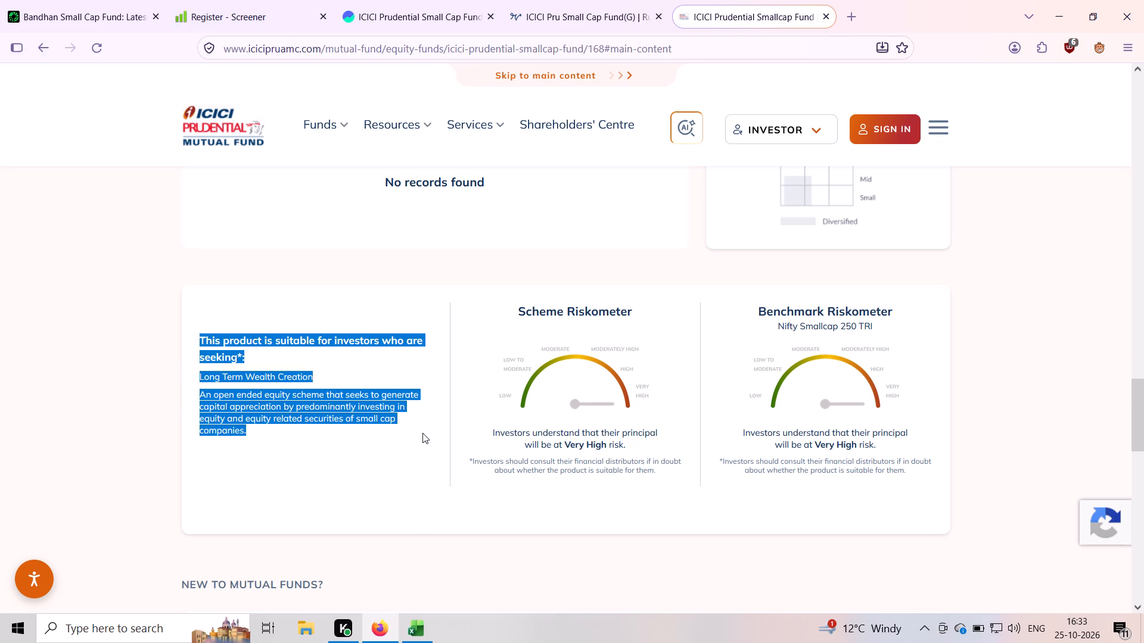
key("ctrl+c")
left_click(426, 627)
key("ctrl+v")
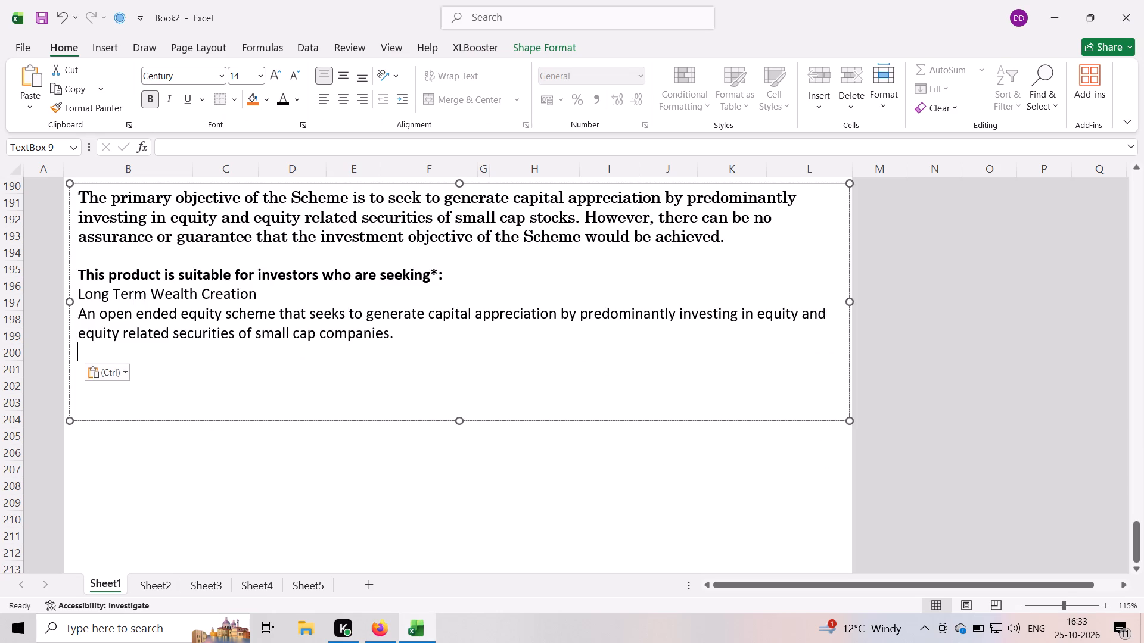
left_click(387, 370)
left_click(464, 271)
key("Return")
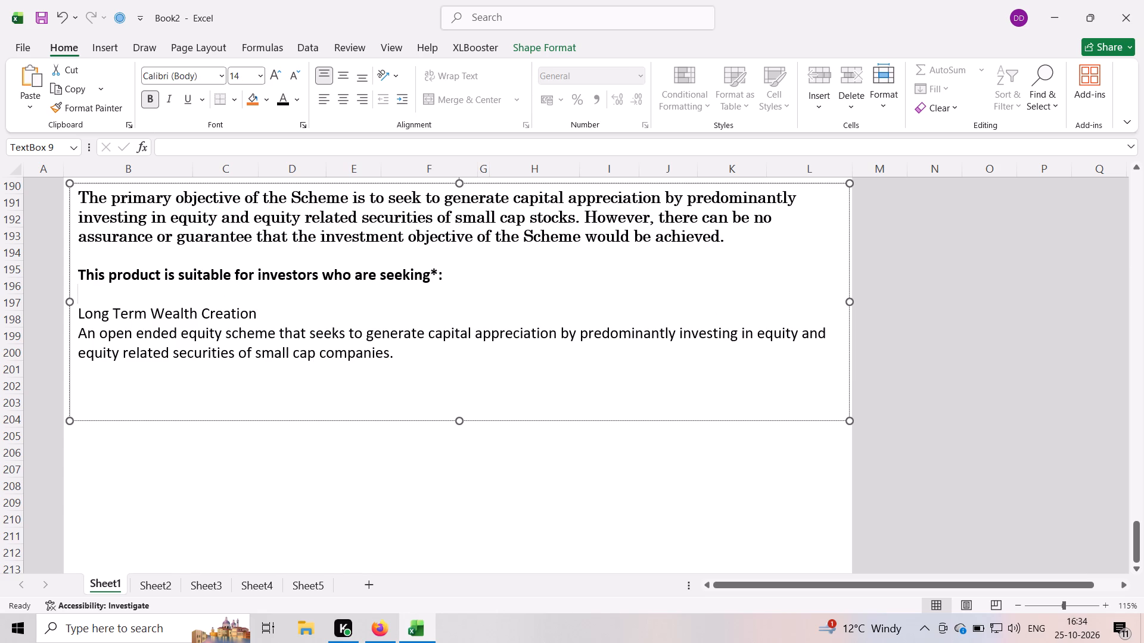
Format the Long Term Wealth Creation line and the open ended scheme description in the text box as Century, bold.
left_click_drag(76, 316, 821, 335)
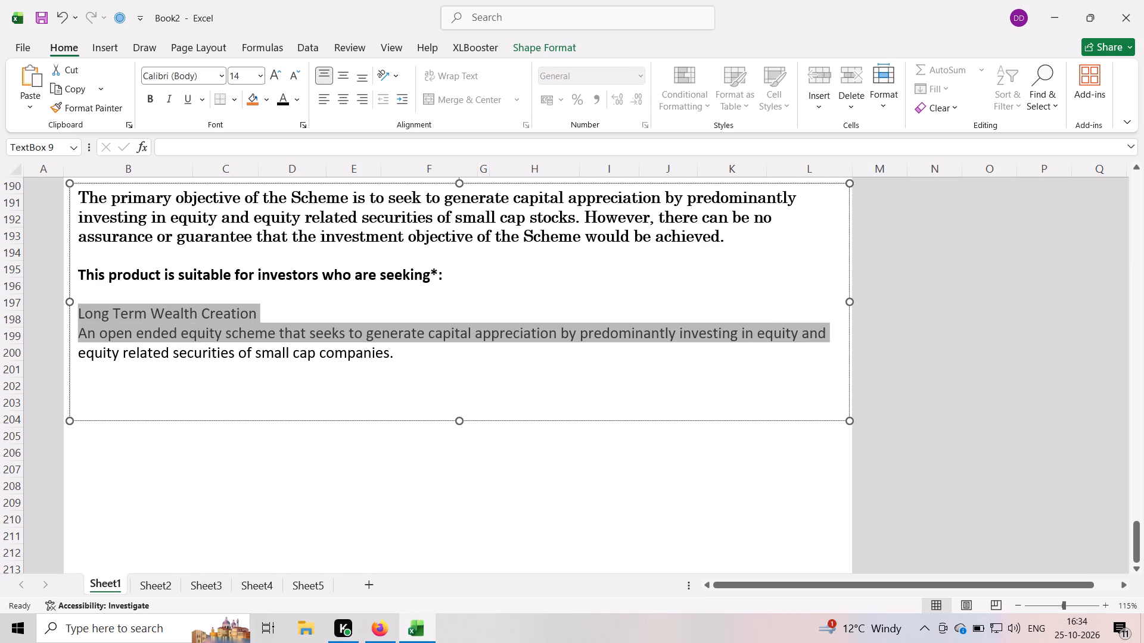
left_click_drag(821, 335, 834, 357)
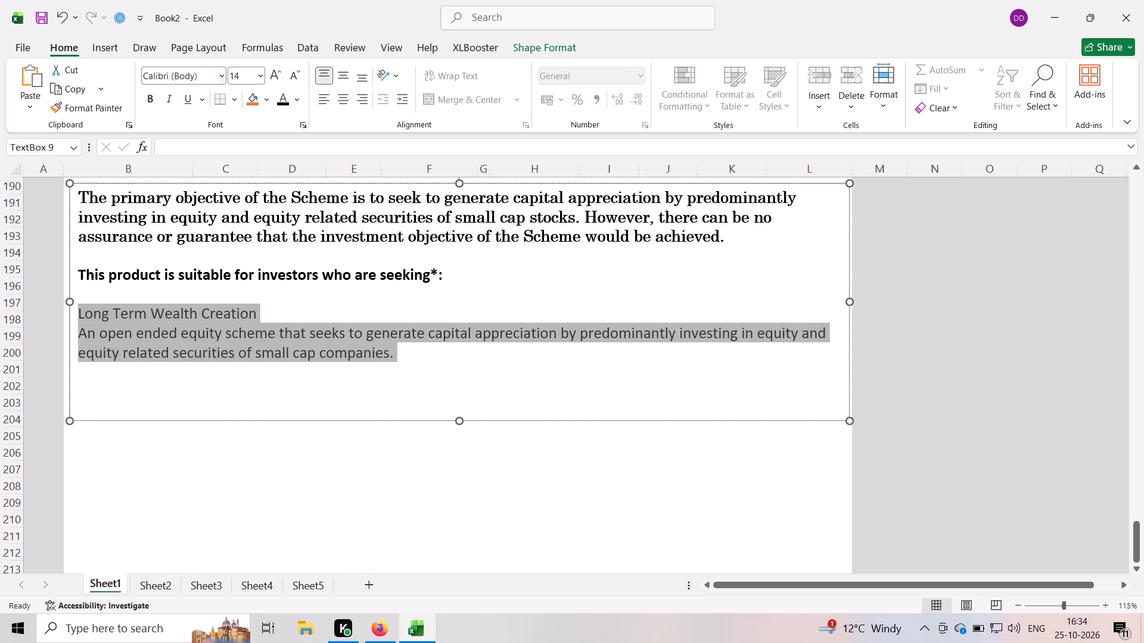
left_click(201, 82)
type("century")
key("Return")
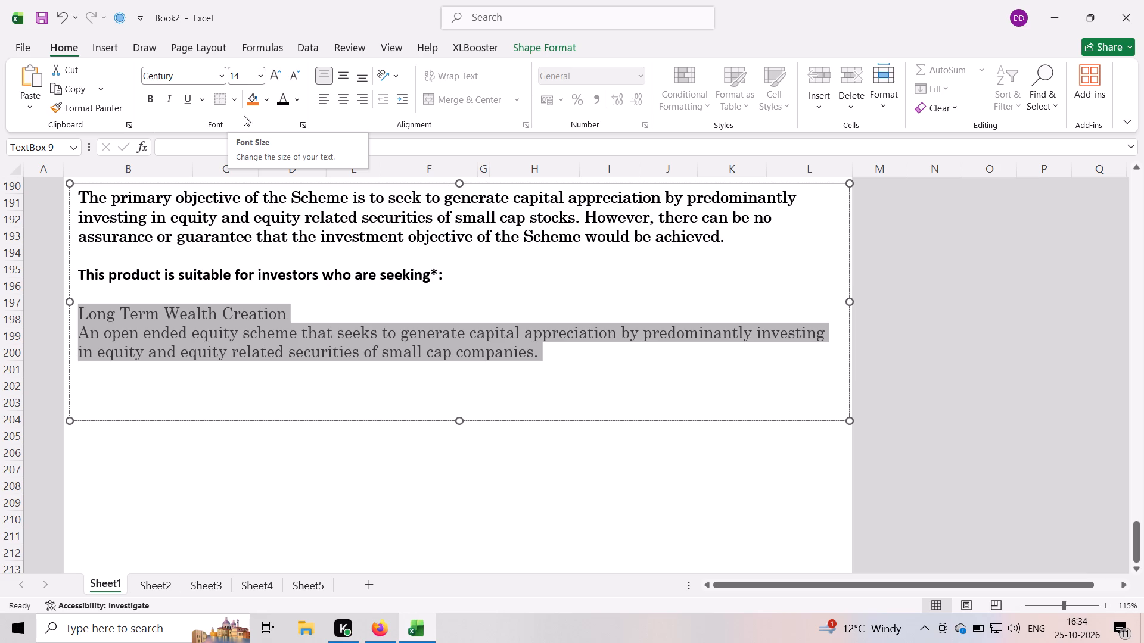
left_click(155, 102)
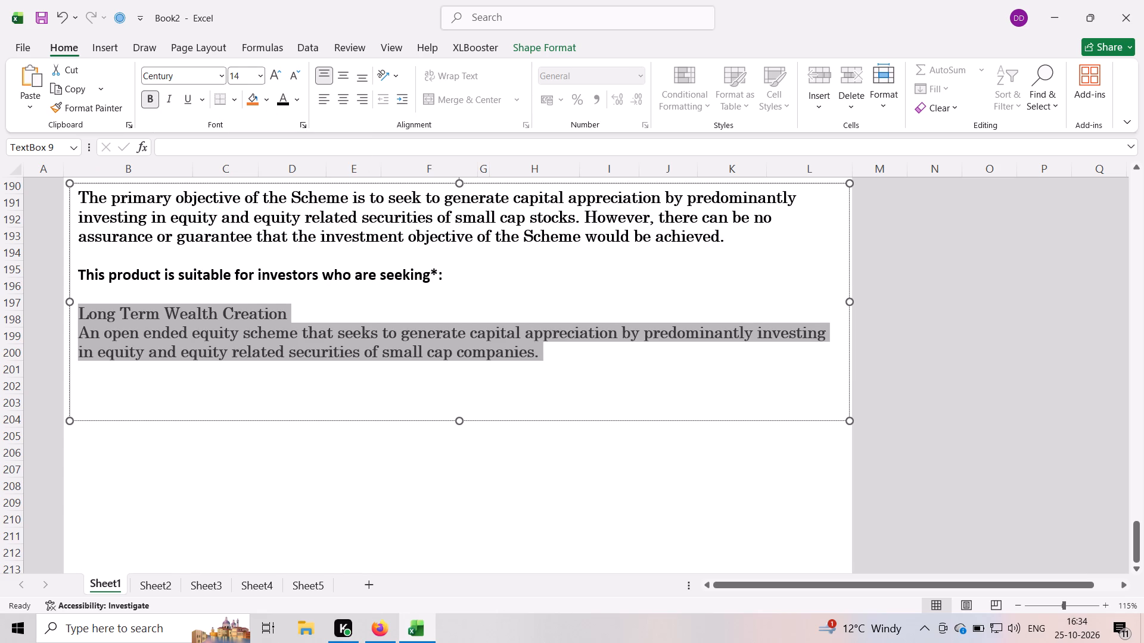
left_click(263, 383)
Review the Sheet1 report from the Bandhan fund details and charts down to the About text box, then open empty cell B207 below it.
scroll(332, 294, "down", 2)
scroll(332, 293, "up", 6)
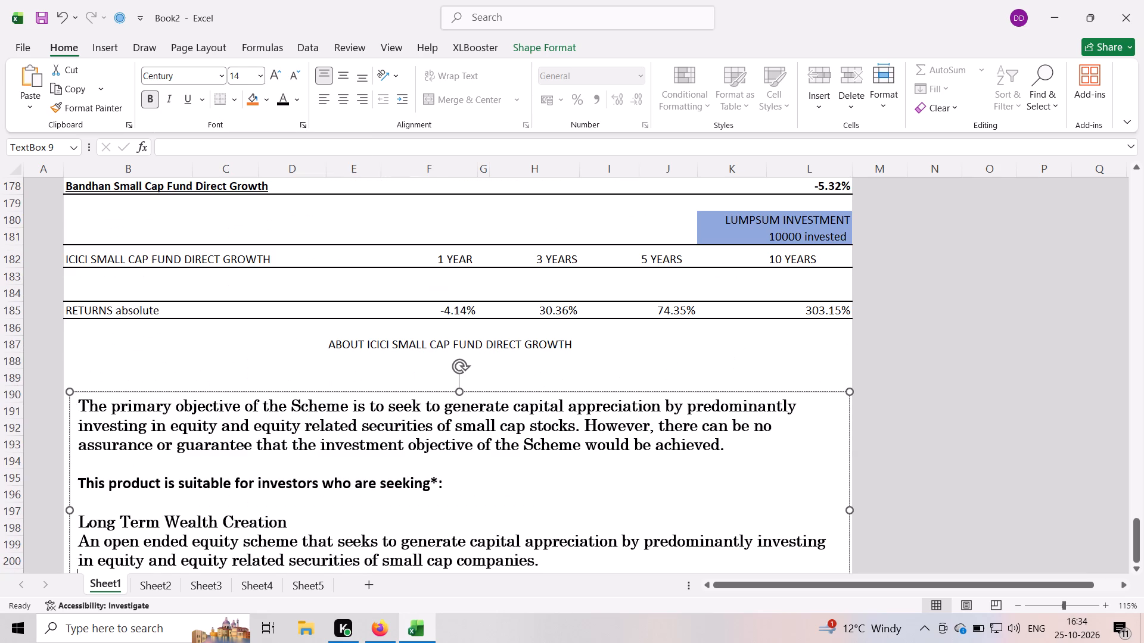
scroll(353, 320, "down", 1)
scroll(453, 396, "down", 2)
scroll(455, 390, "up", 20)
scroll(455, 390, "up", 20)
scroll(455, 390, "up", 16)
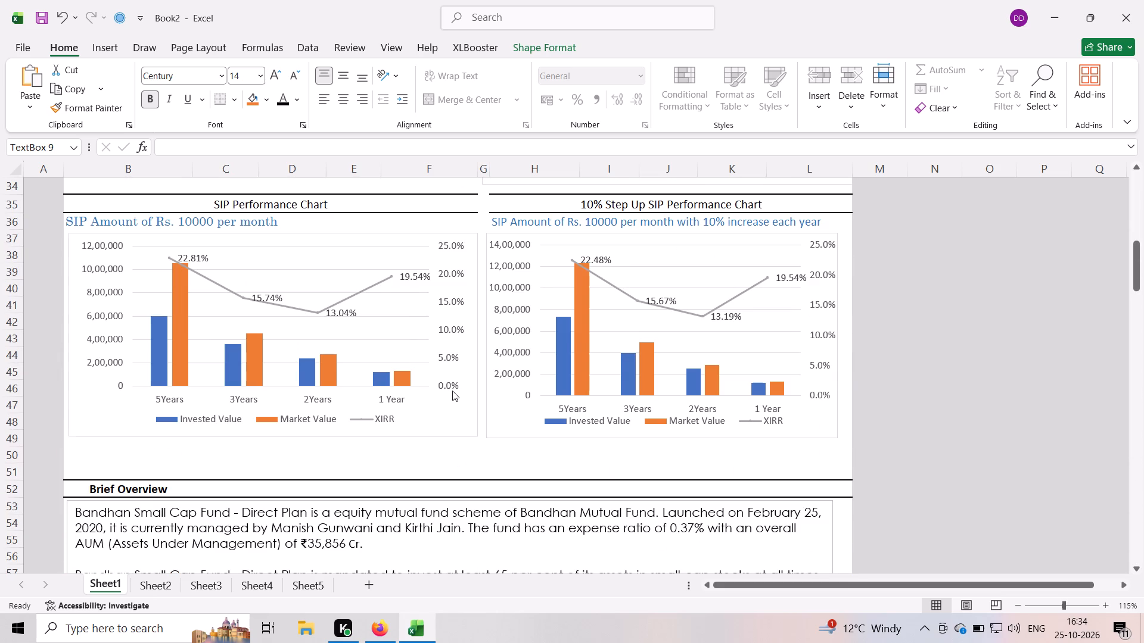
scroll(452, 391, "up", 20)
scroll(452, 391, "up", 6)
left_click_drag(1136, 247, 1141, 197)
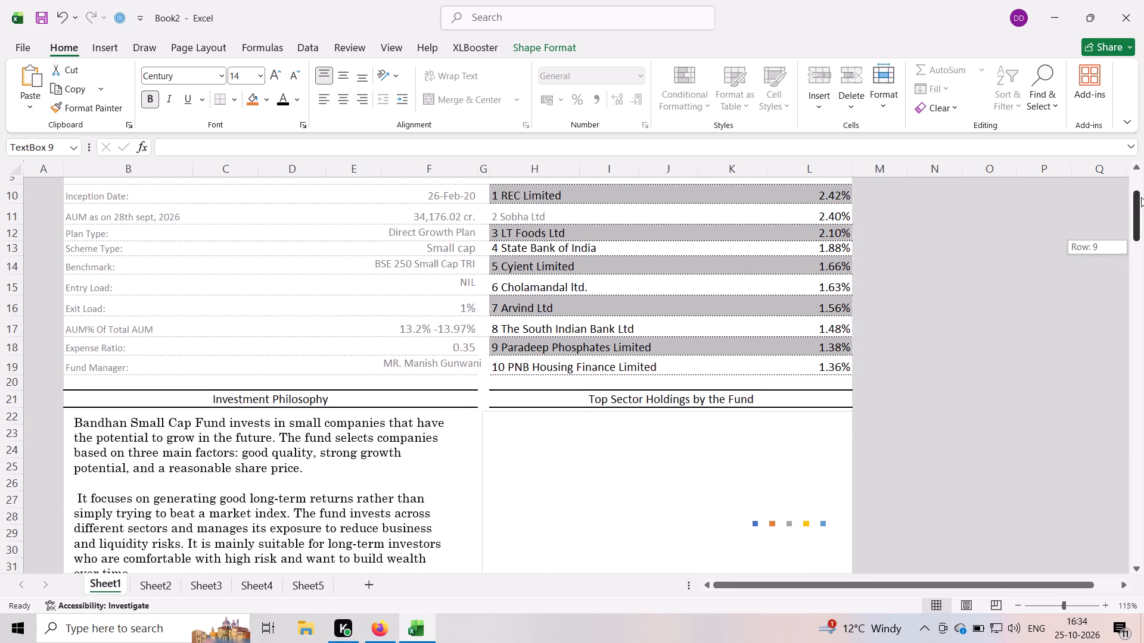
left_click_drag(1141, 197, 1136, 219)
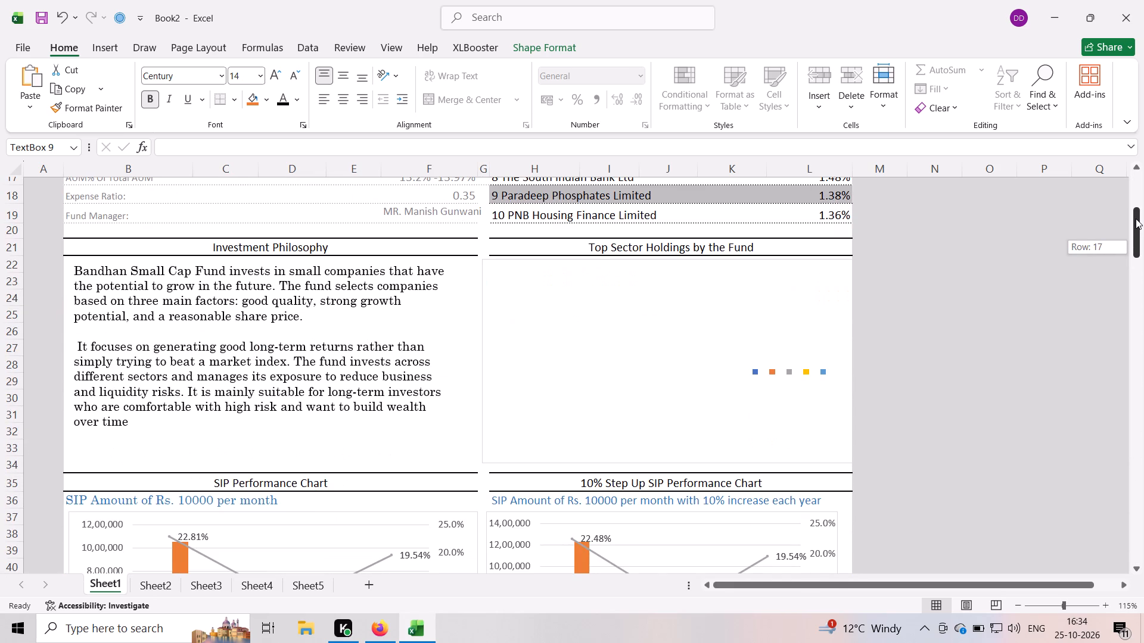
left_click_drag(1136, 219, 1143, 549)
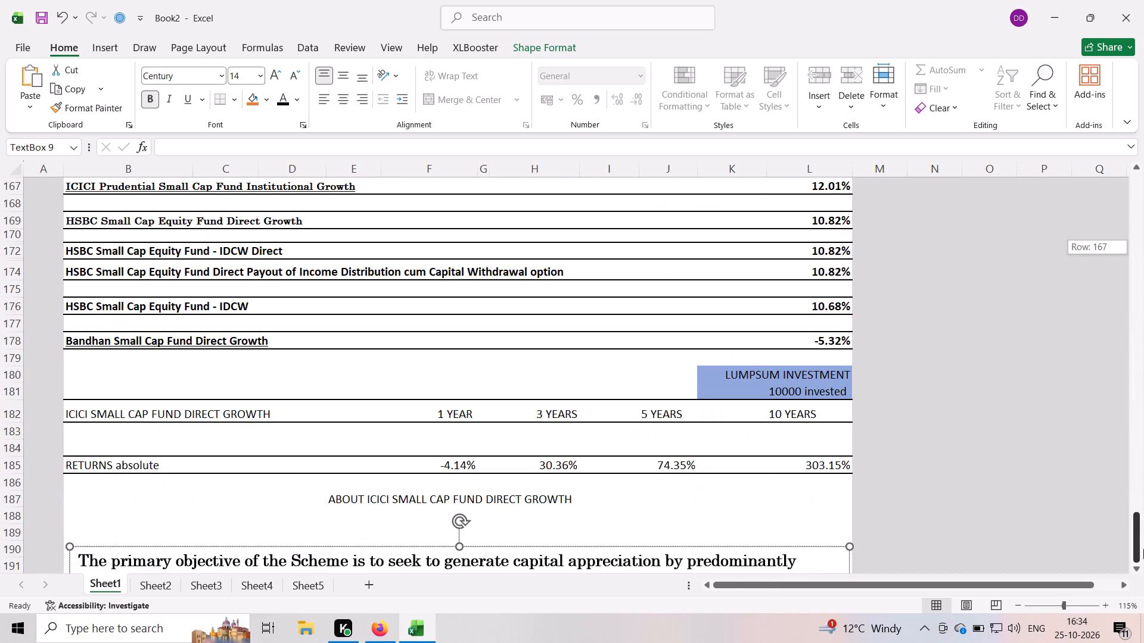
left_click_drag(1143, 549, 1143, 551)
left_click_drag(1134, 526, 1131, 532)
scroll(673, 413, "down", 10)
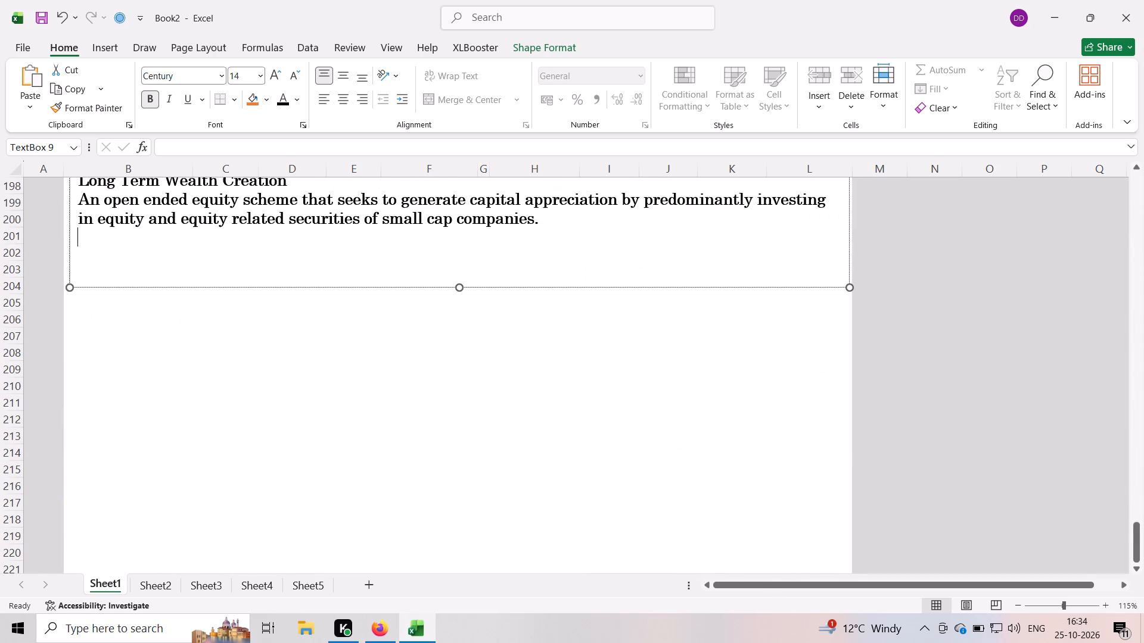
left_click(120, 344)
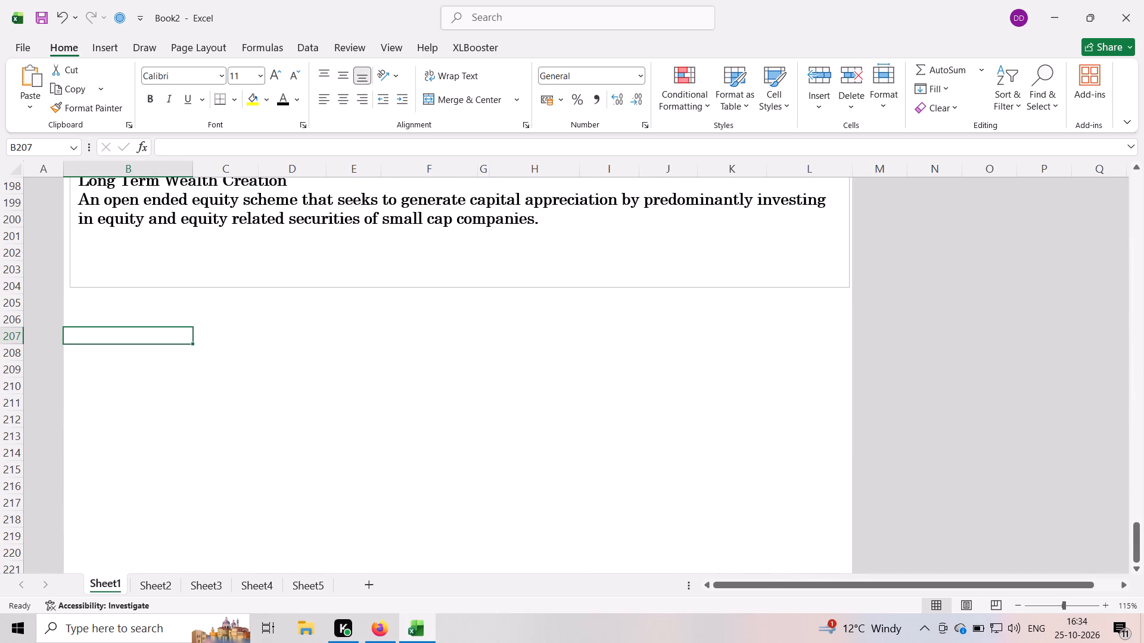
double_click(102, 340)
Switch to Firefox, open a new tab, and examine the MF Ratios table on the RupeeVest ICICI Pru Small Cap Fund page, especially standard deviation and beta.
left_click(372, 631)
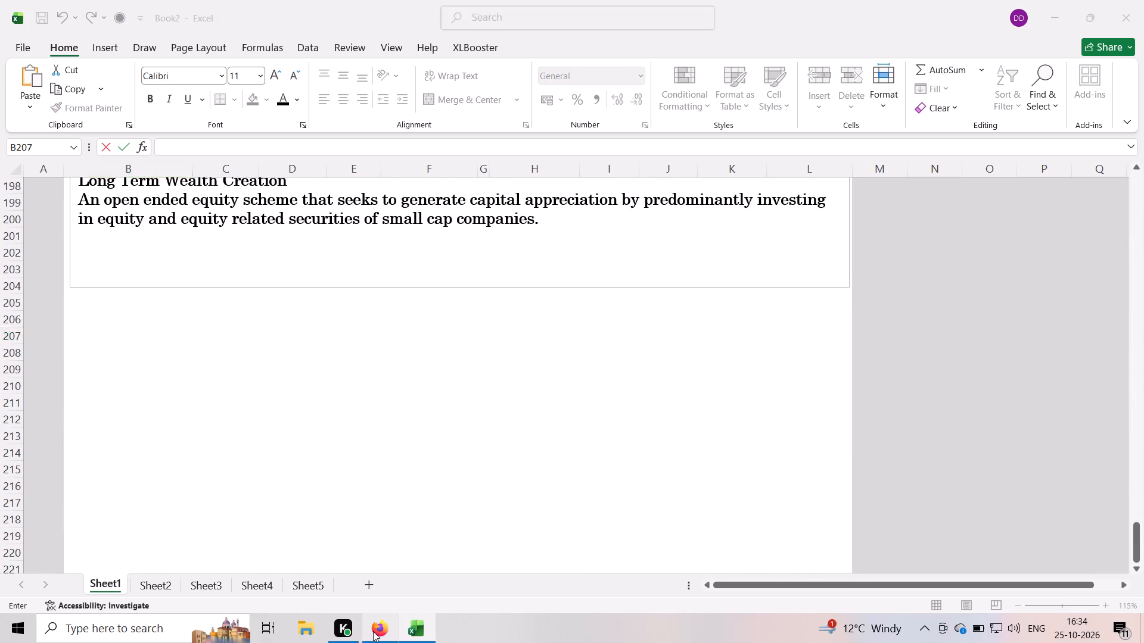
left_click(840, 13)
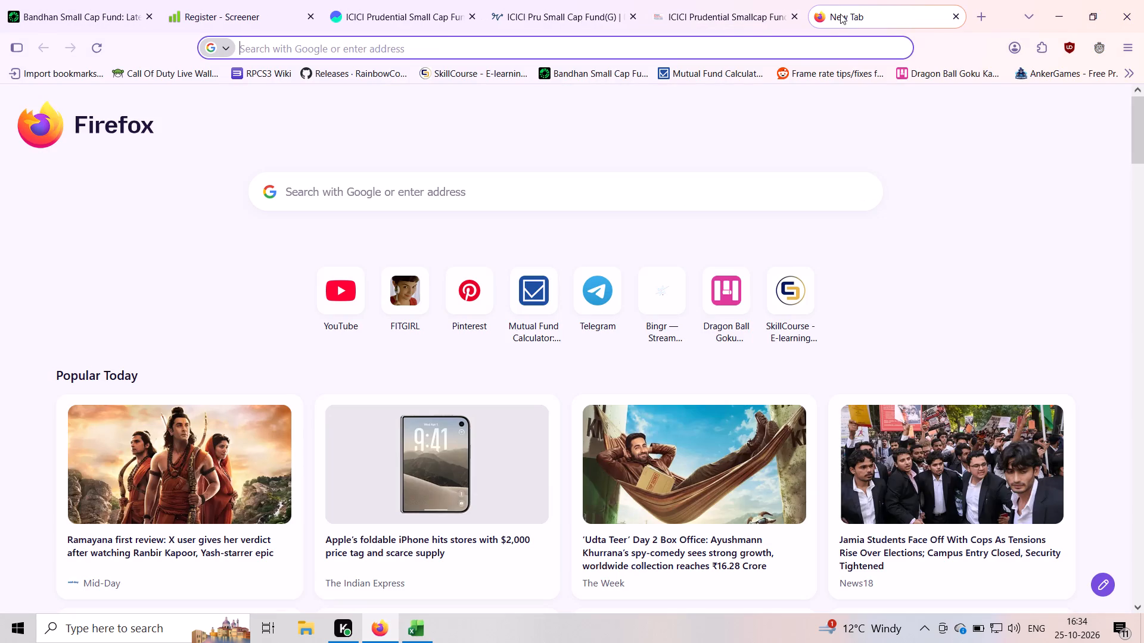
left_click(582, 14)
scroll(534, 203, "down", 1)
scroll(537, 250, "up", 8)
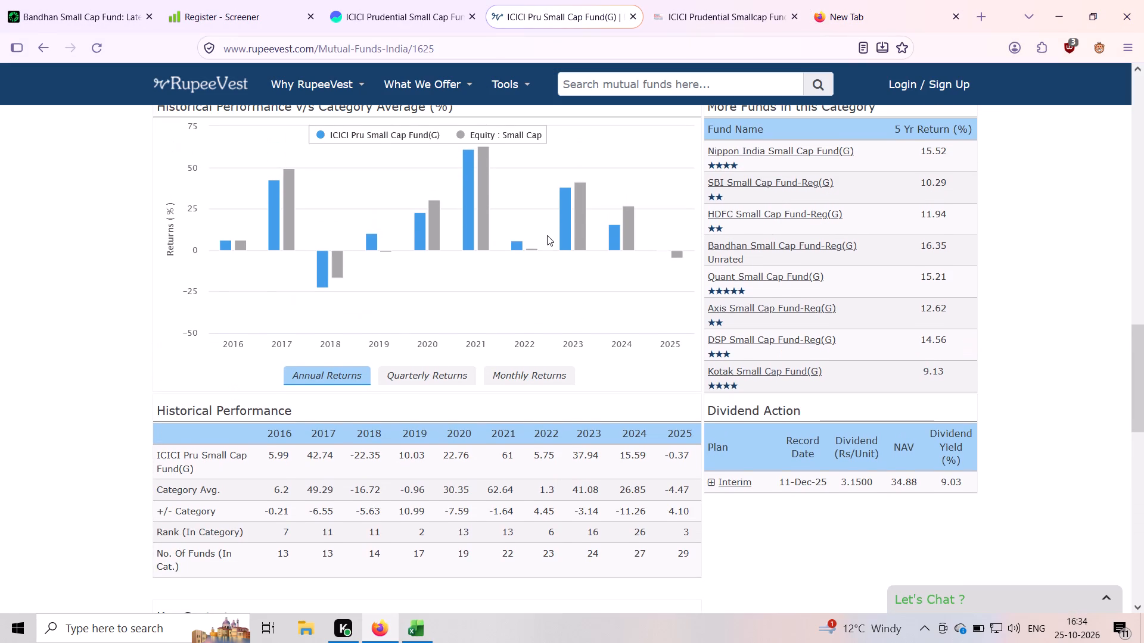
scroll(547, 235, "up", 6)
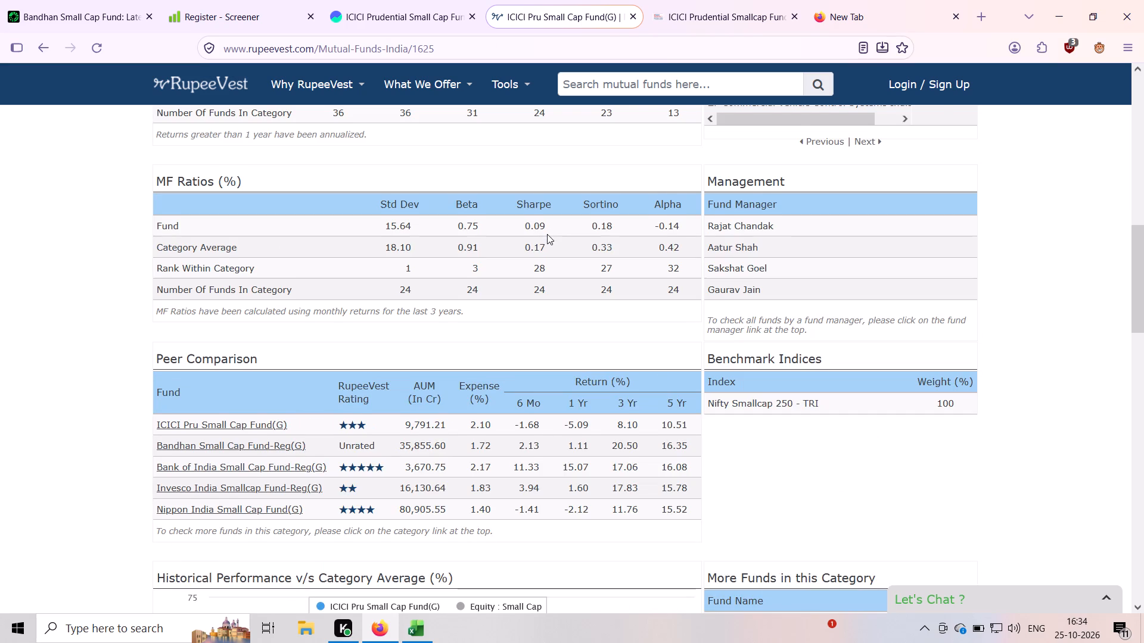
scroll(547, 234, "up", 1)
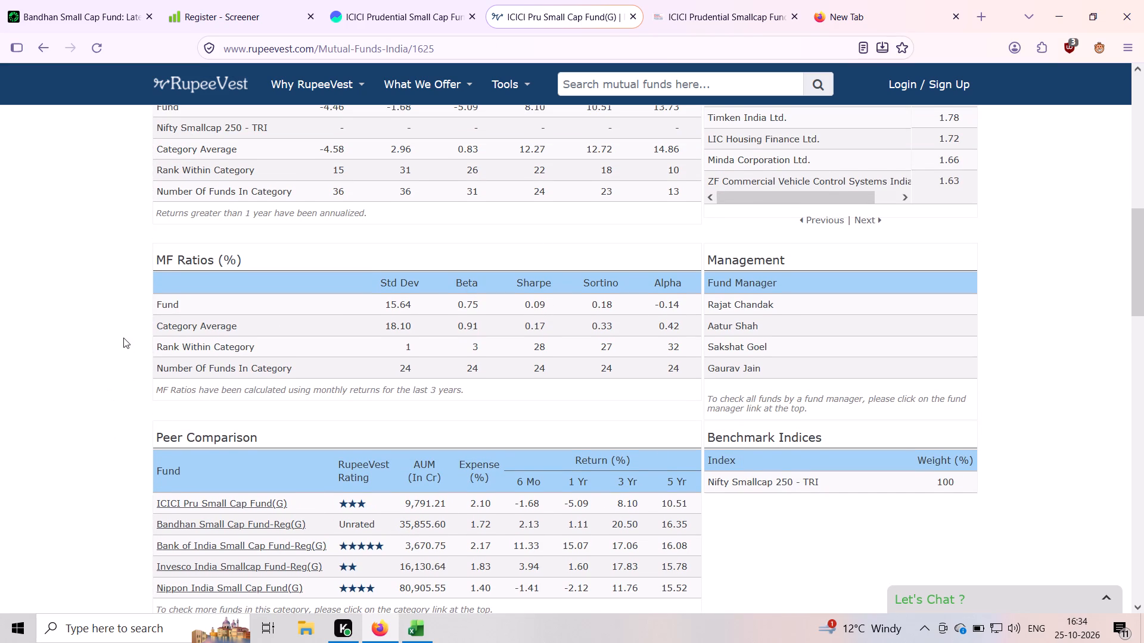
scroll(232, 313, "up", 2)
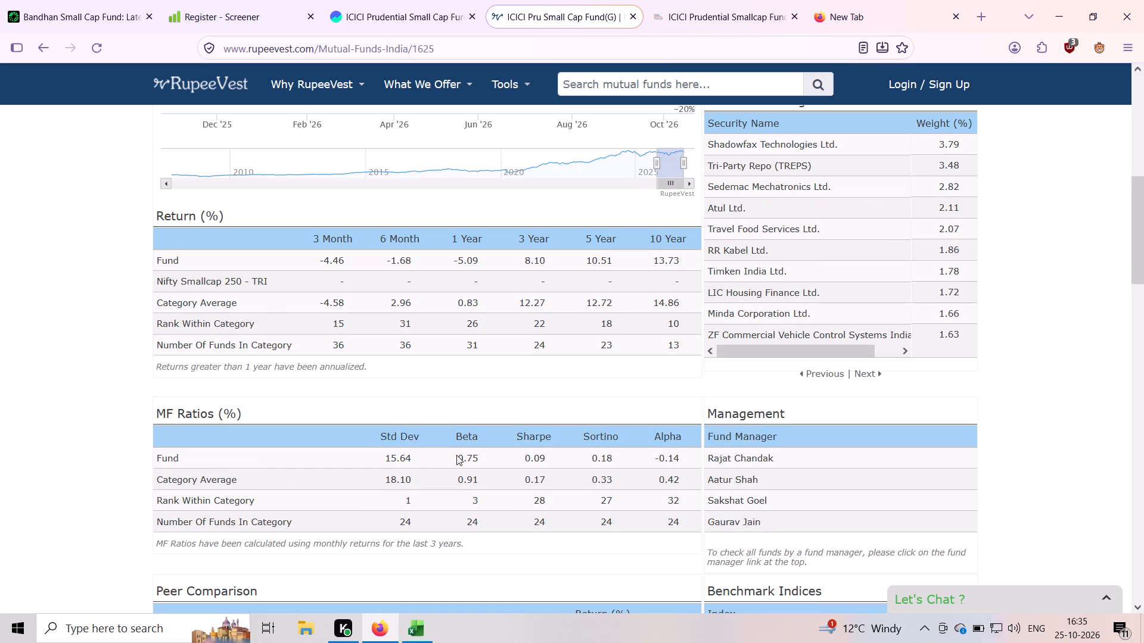
left_click_drag(375, 460, 436, 454)
left_click(500, 548)
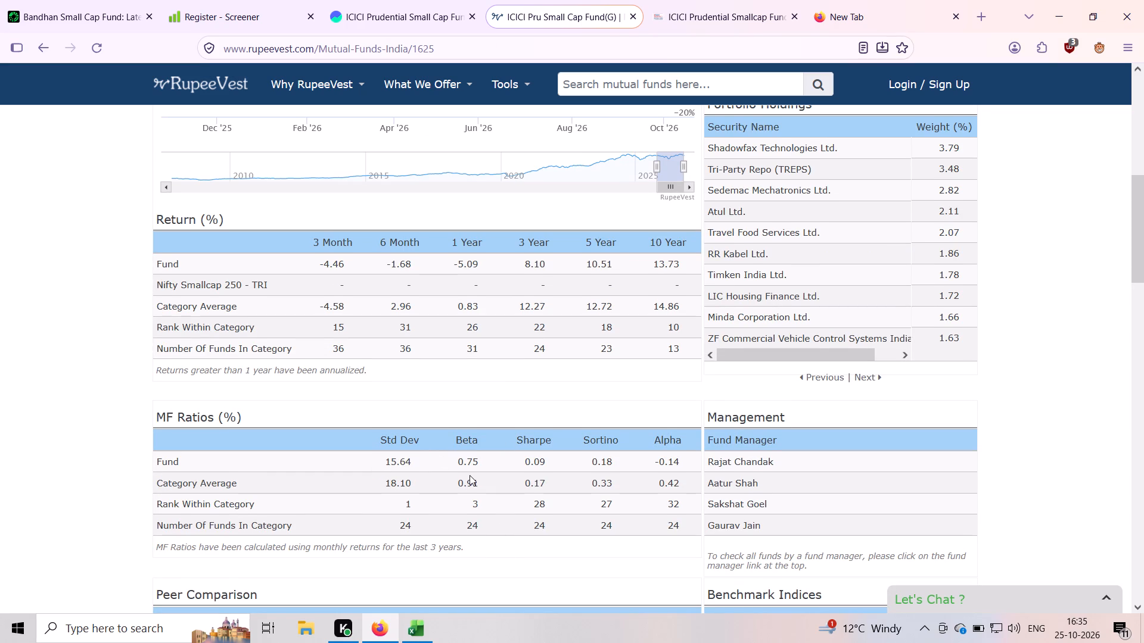
left_click_drag(457, 463, 509, 461)
left_click(611, 564)
Search Google for "beta 0.75 means in mutual fund" and read the full AI Overview explanation.
left_click(870, 10)
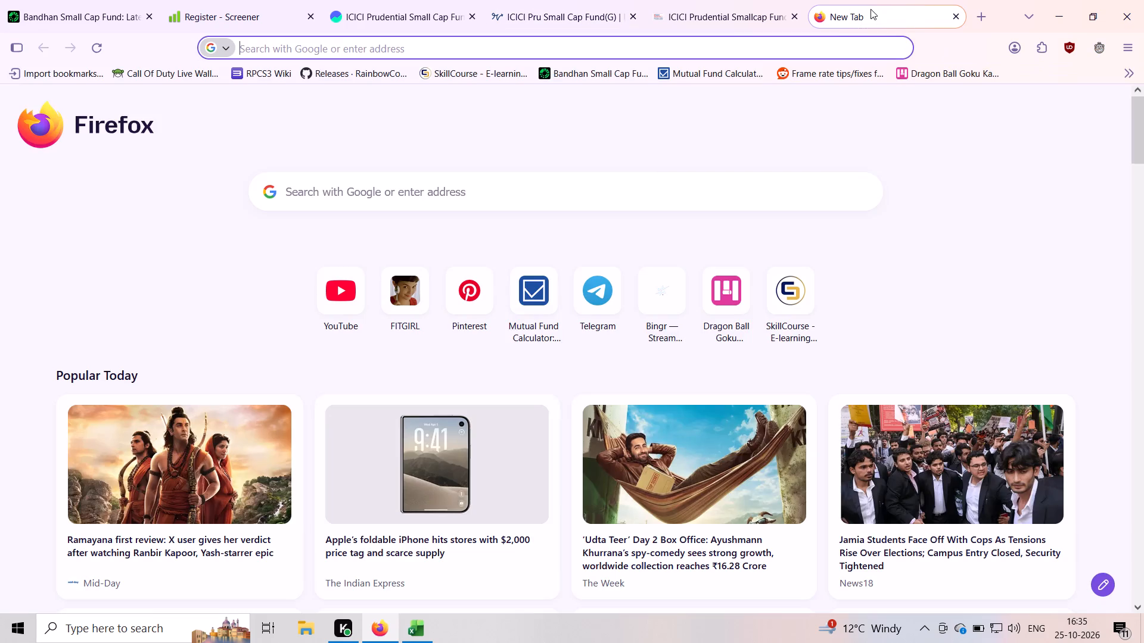
type("beta 0.75")
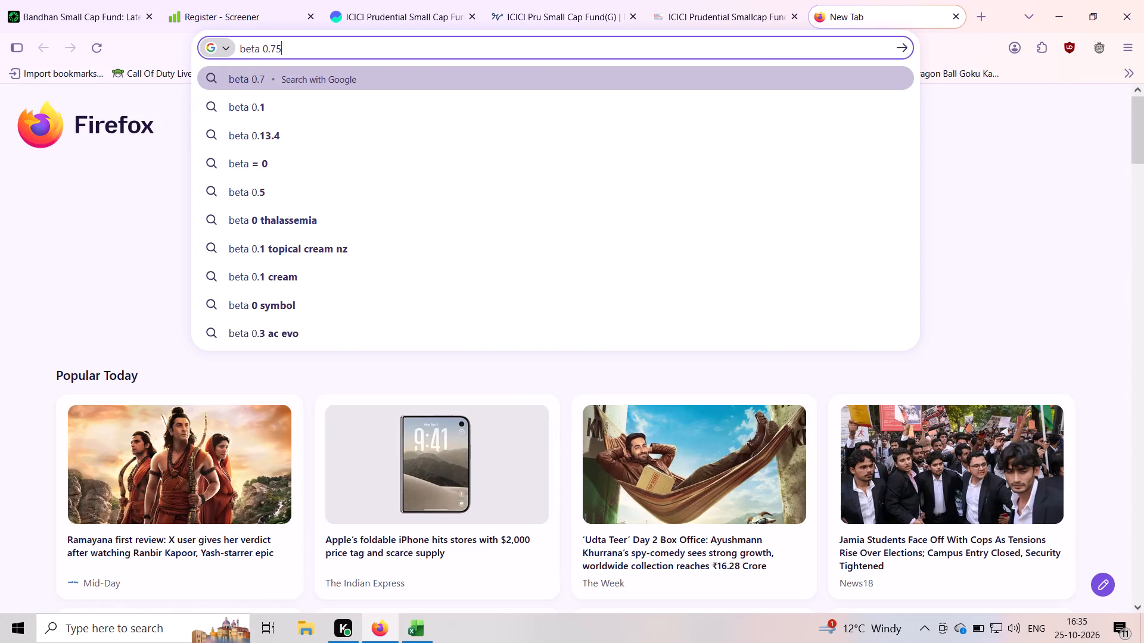
key("space")
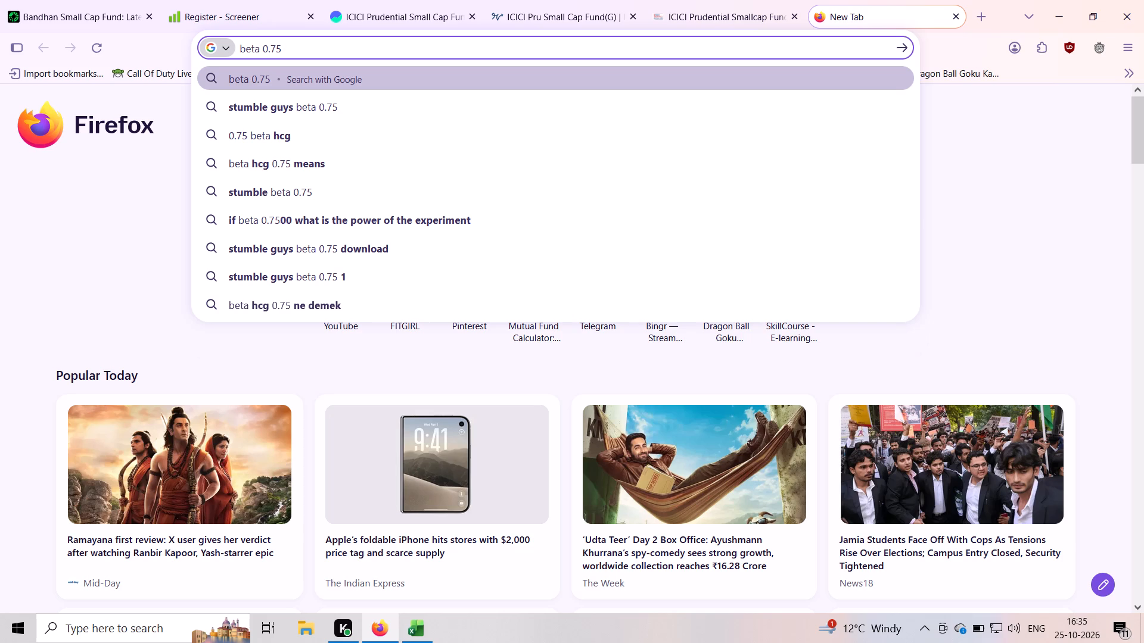
type("means in mutual fund")
key("Return")
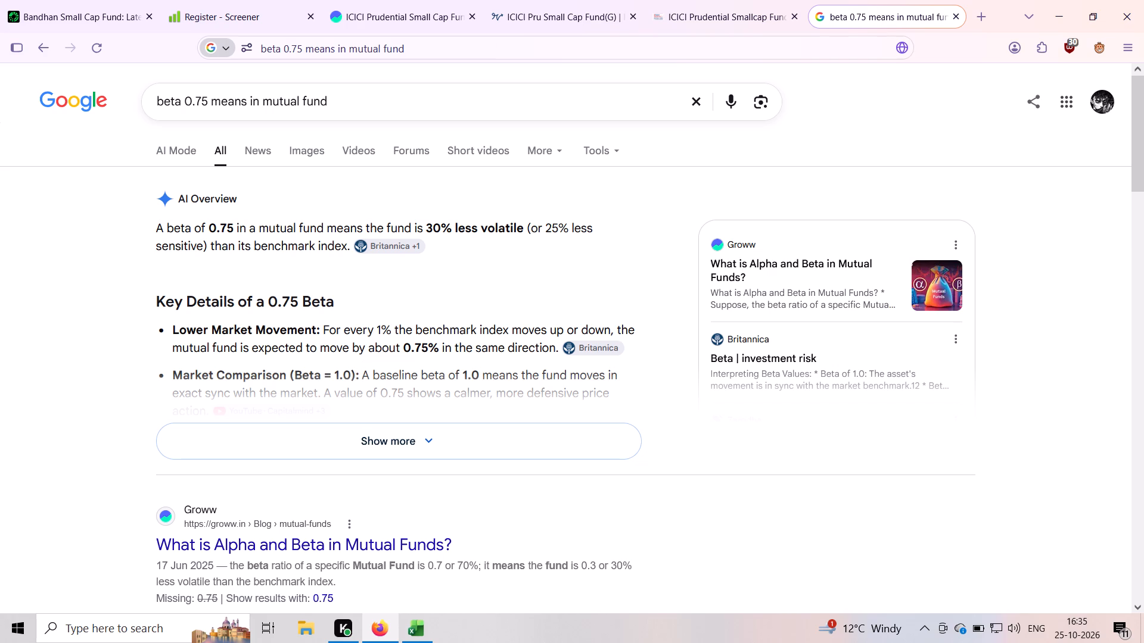
left_click(378, 432)
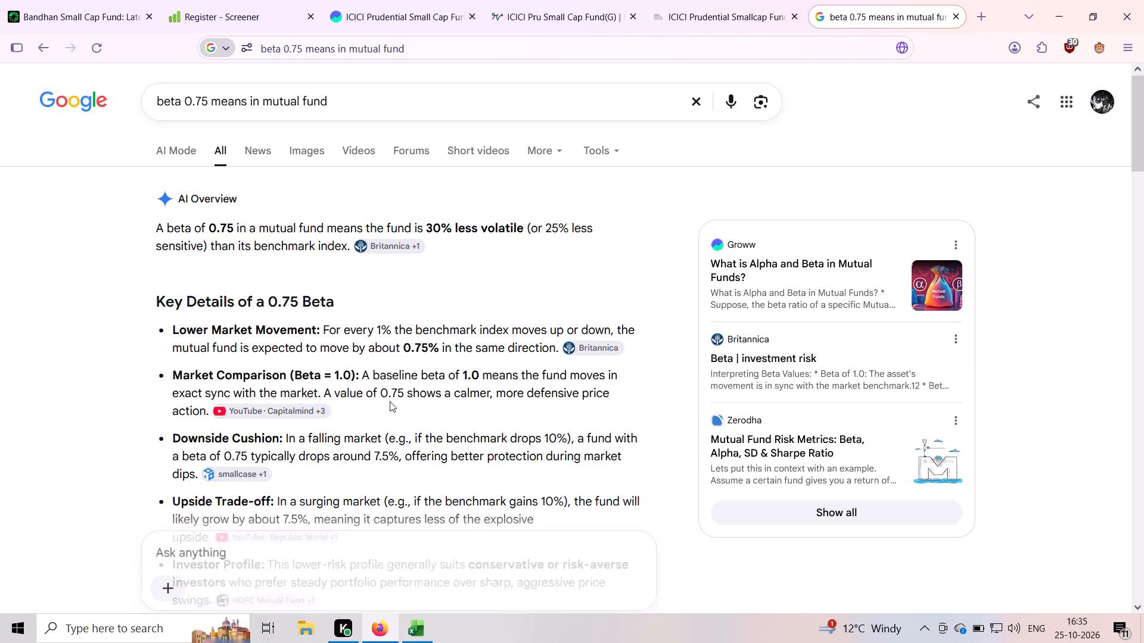
scroll(453, 392, "down", 2)
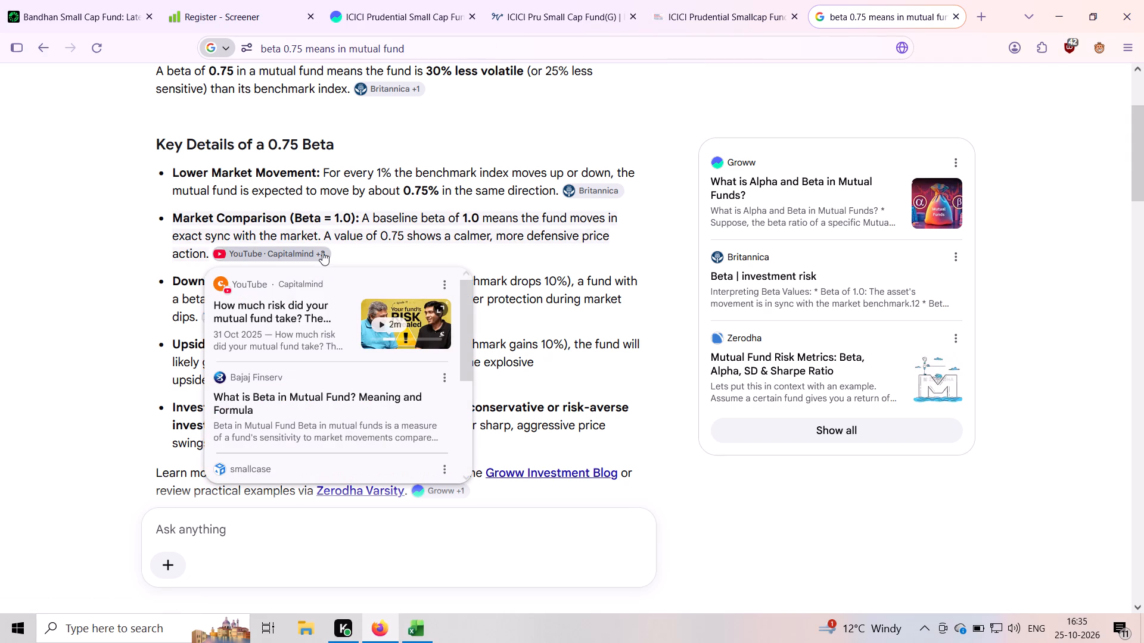
right_click(709, 204)
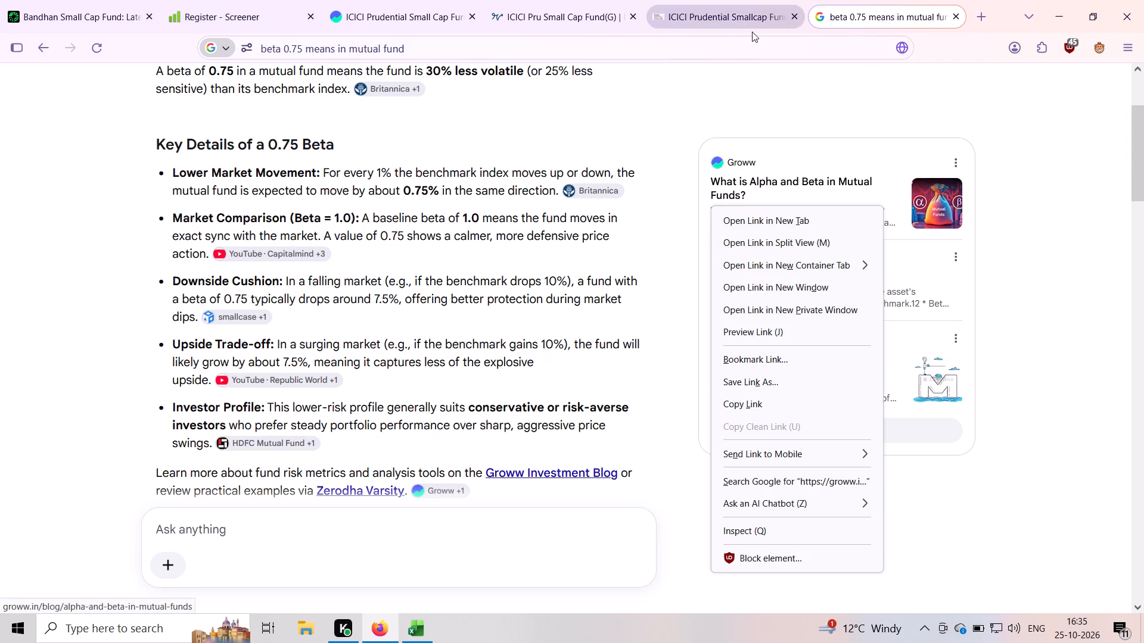
Return to the ICICI Prudential Smallcap Fund page and examine the performance chart, scheme and benchmark CAGR, and portfolio sectors.
left_click(752, 32)
scroll(489, 332, "up", 10)
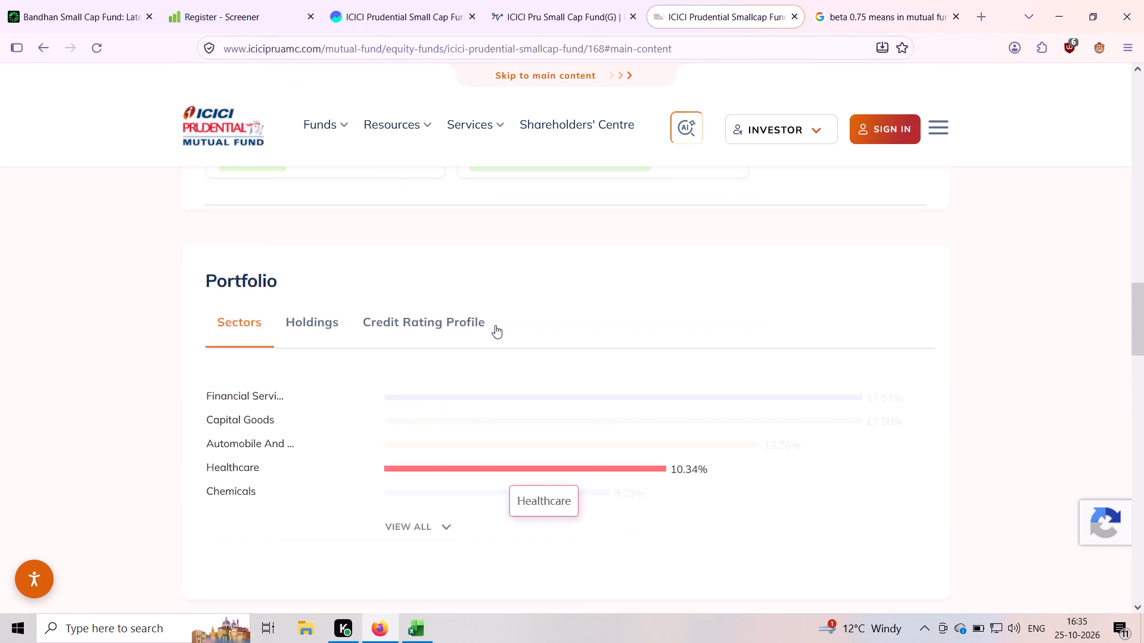
scroll(495, 325, "up", 6)
scroll(495, 325, "down", 3)
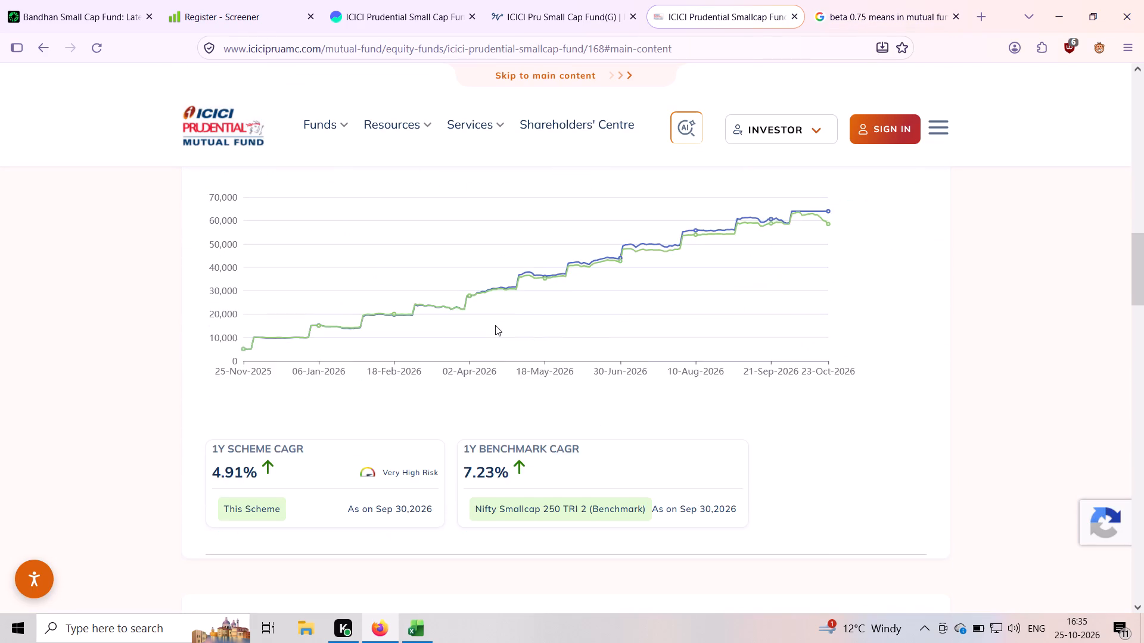
scroll(495, 325, "down", 2)
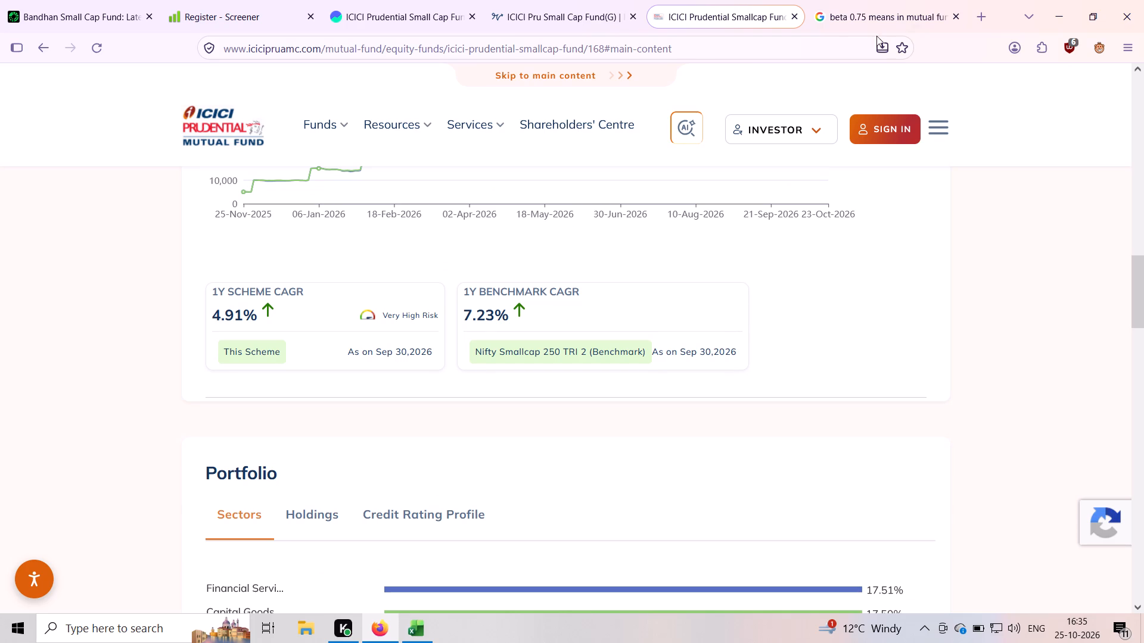
Search Google in a new tab for "icici pru small cap fund benchmark" and read the AI Overview and top results.
left_click(974, 2)
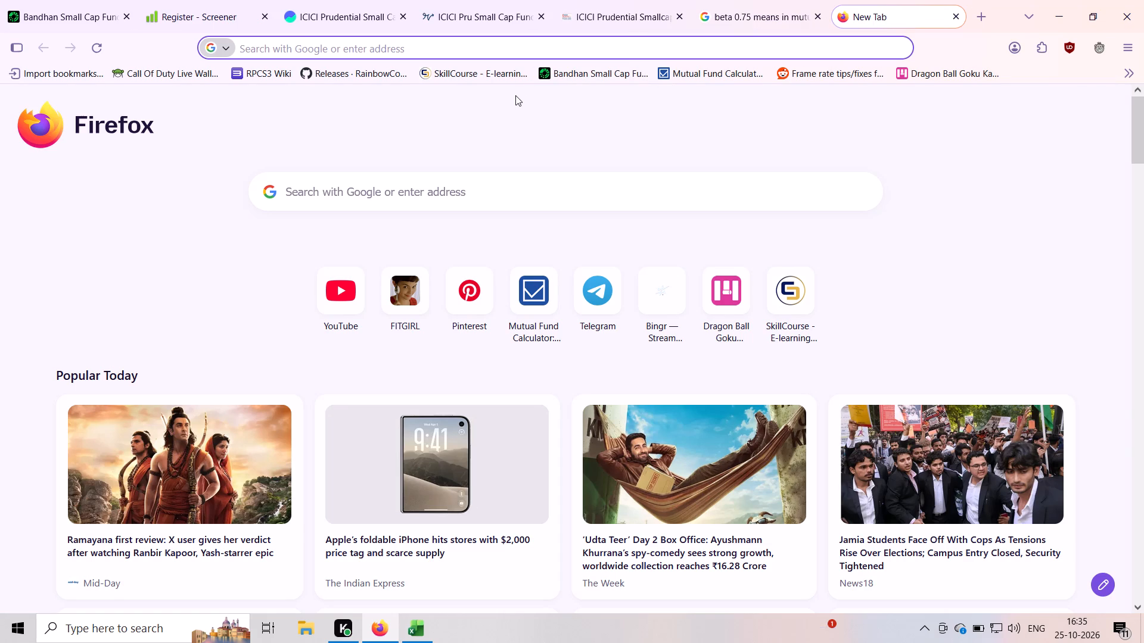
type("icici pru small cap fund benchma")
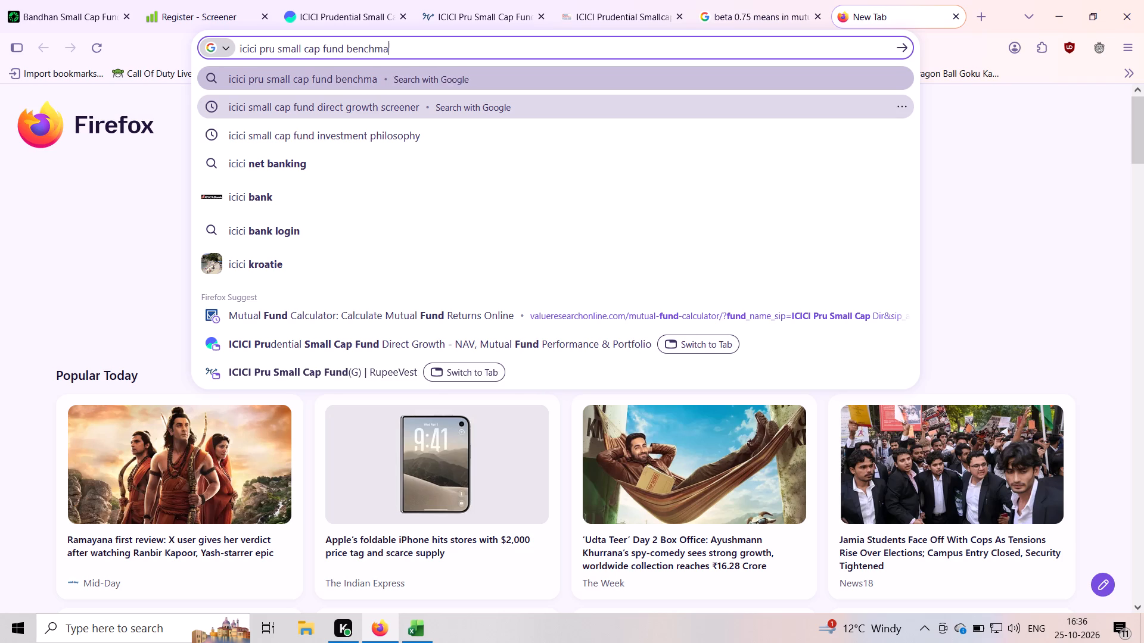
type("rk")
key("Return")
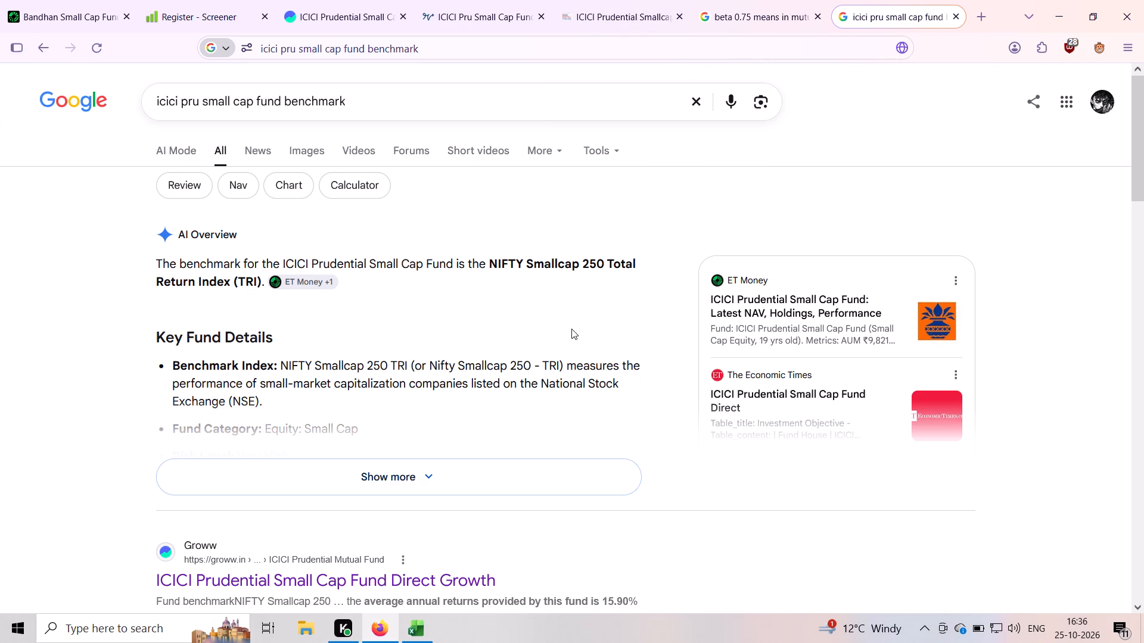
scroll(296, 314, "down", 3)
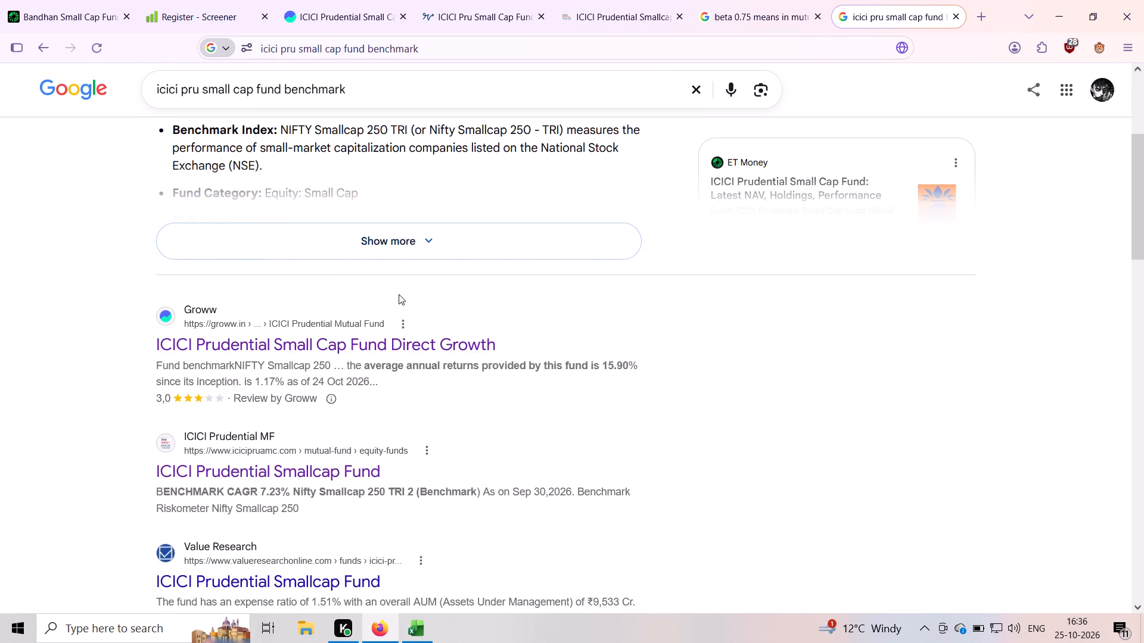
scroll(424, 286, "up", 5)
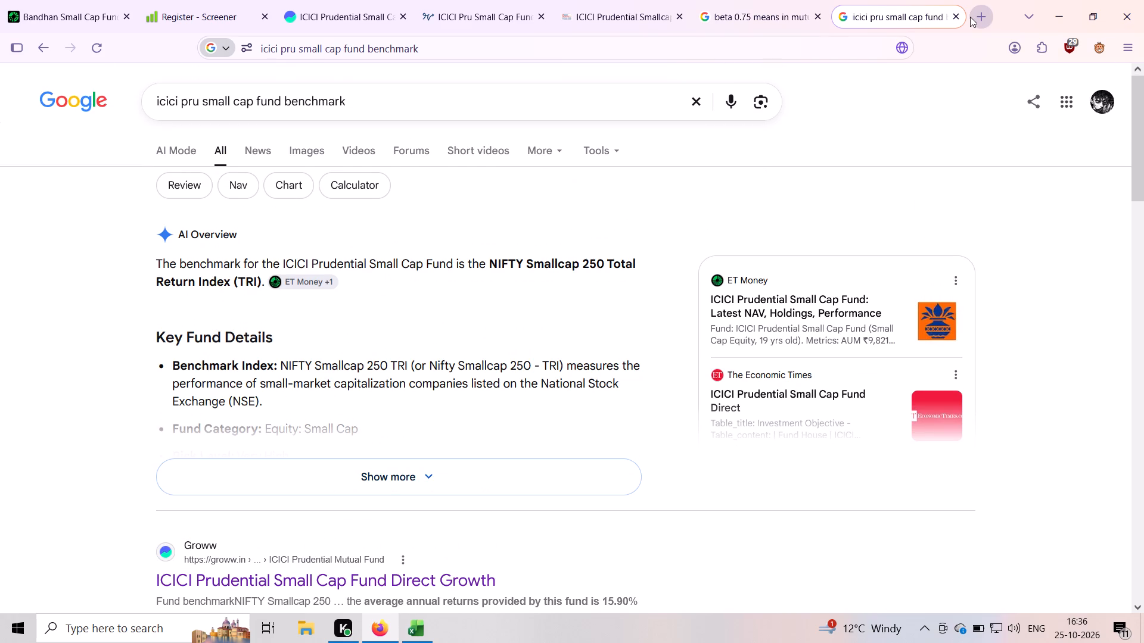
Search Google in another new tab for "nifty small cap 250 tri perfromance".
left_click(970, 17)
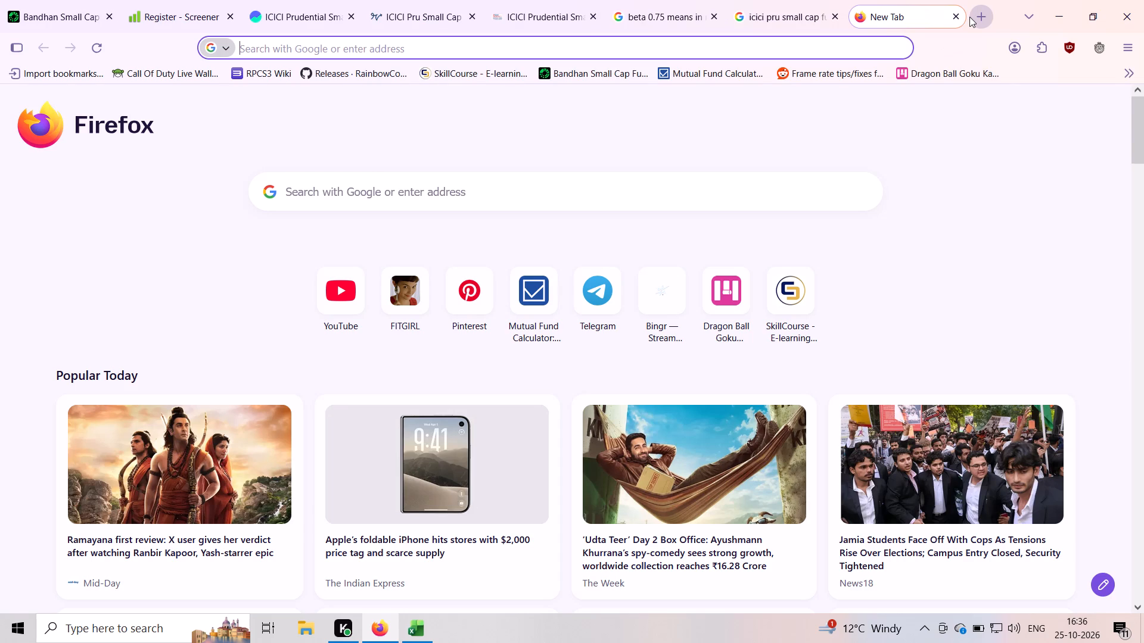
key("n")
key("u")
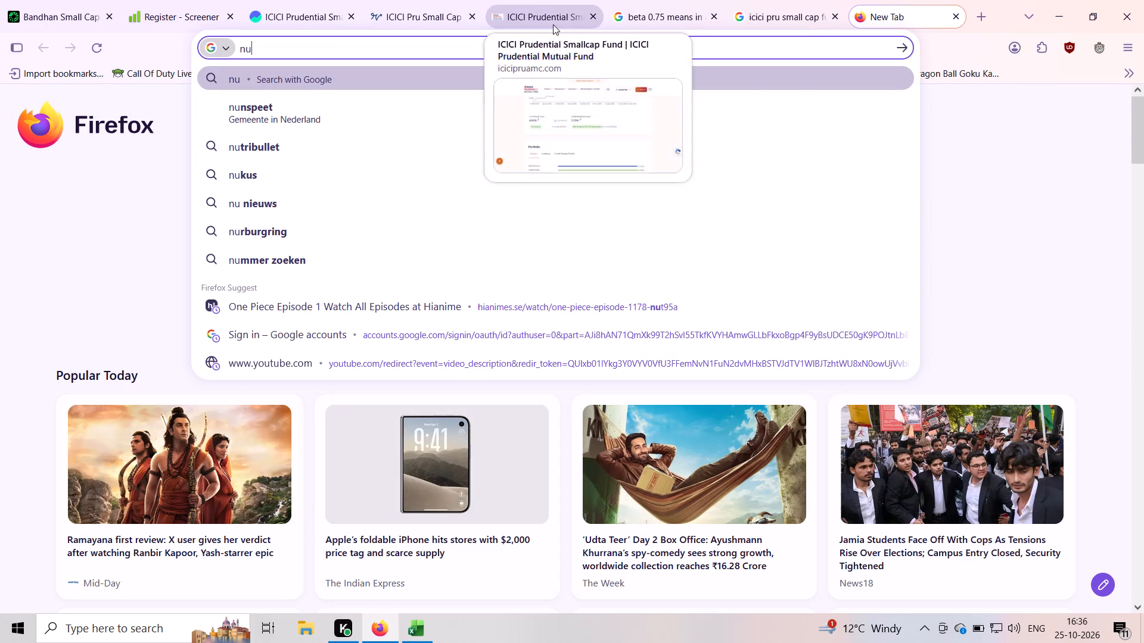
key("BackSpace")
type("ifty small cap 250 tri")
key("space")
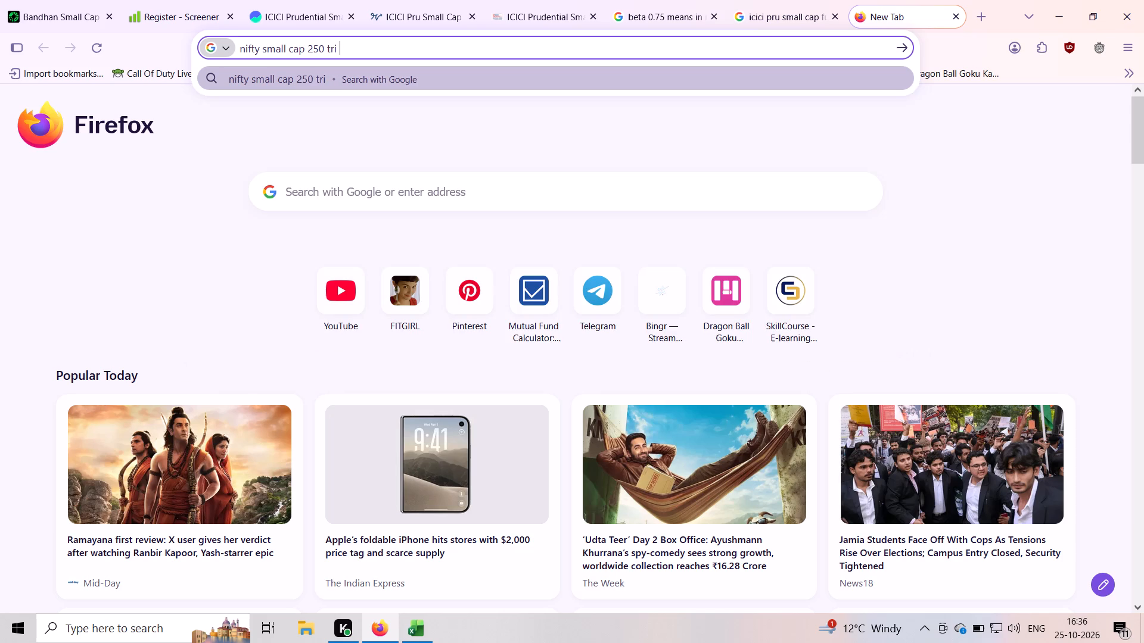
type("benchma")
key("backslash")
key("BackSpace")
key("BackSpace")
key("BackSpace")
key("BackSpace")
key("BackSpace")
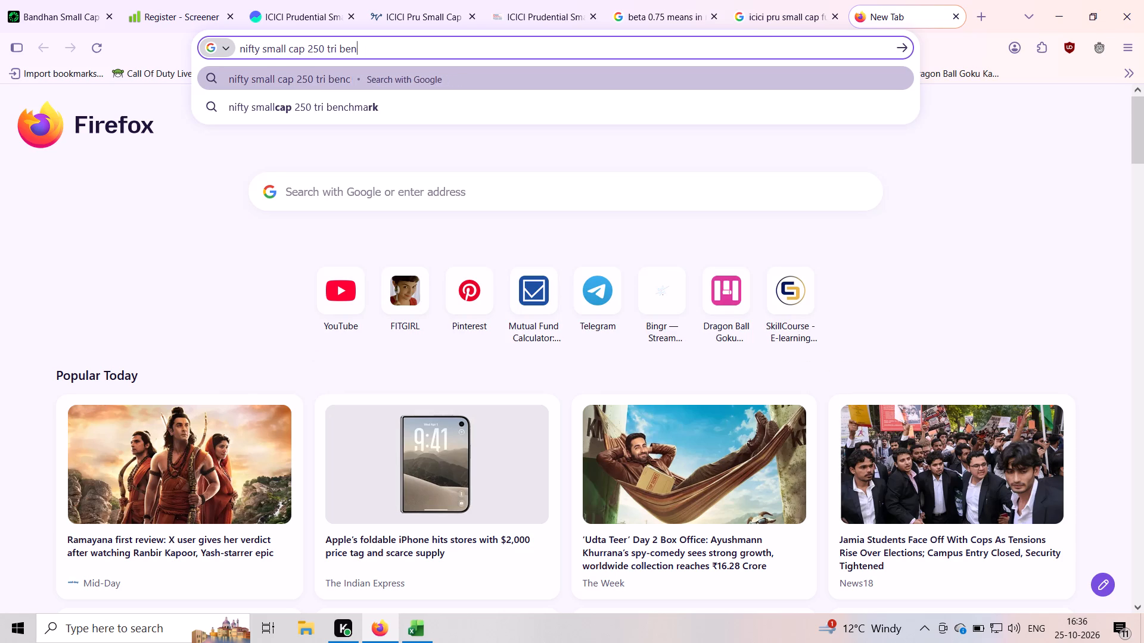
key("BackSpace")
key("BackSpace")
key("BackSpace")
type("perfroma")
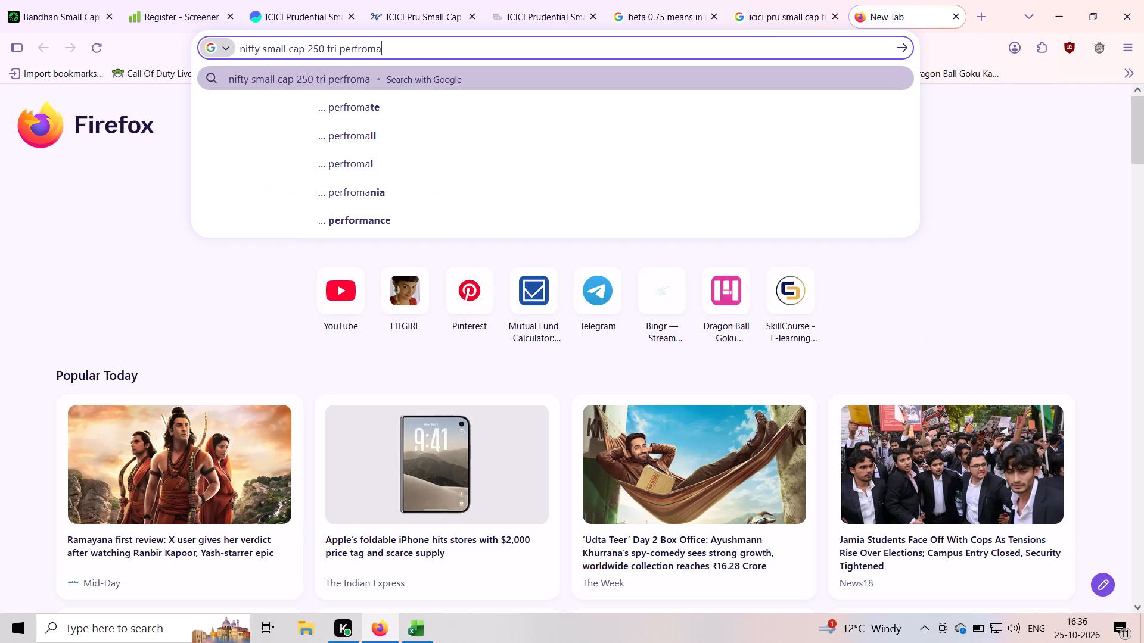
key("BackSpace")
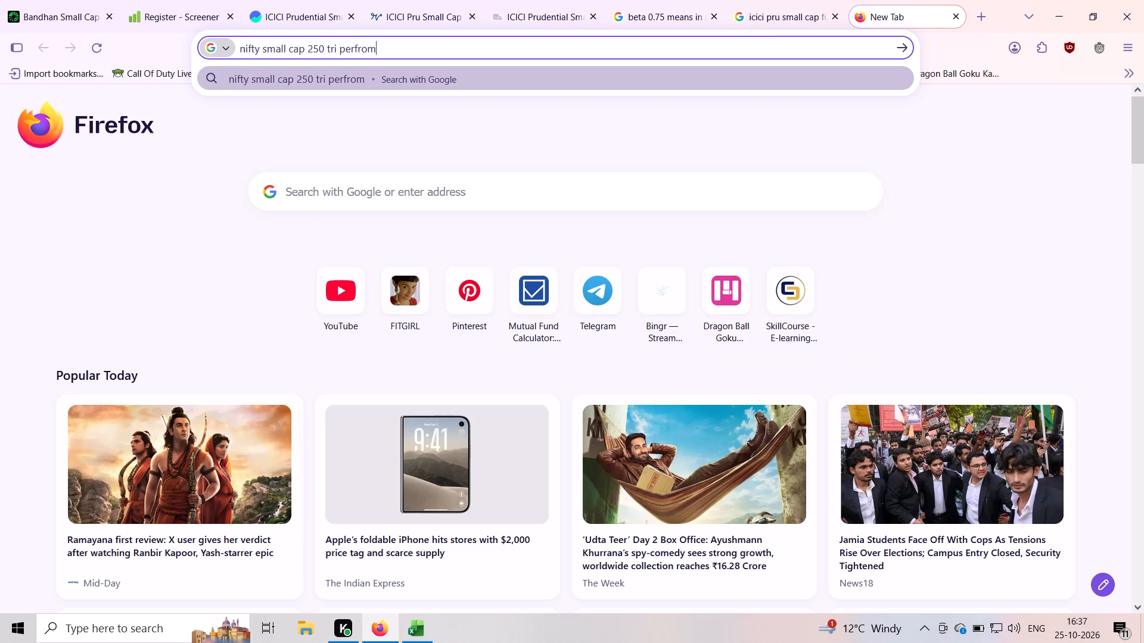
type("ance")
key("Return")
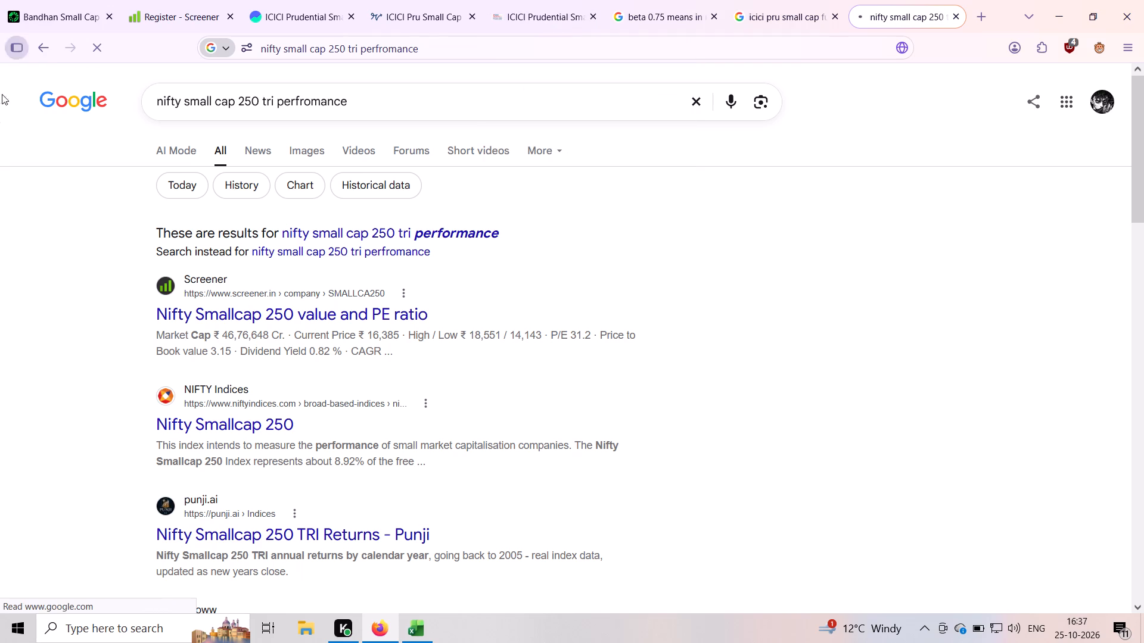
Open the Screener result "Nifty Smallcap 250 value and PE ratio".
left_click(316, 325)
left_click(323, 314)
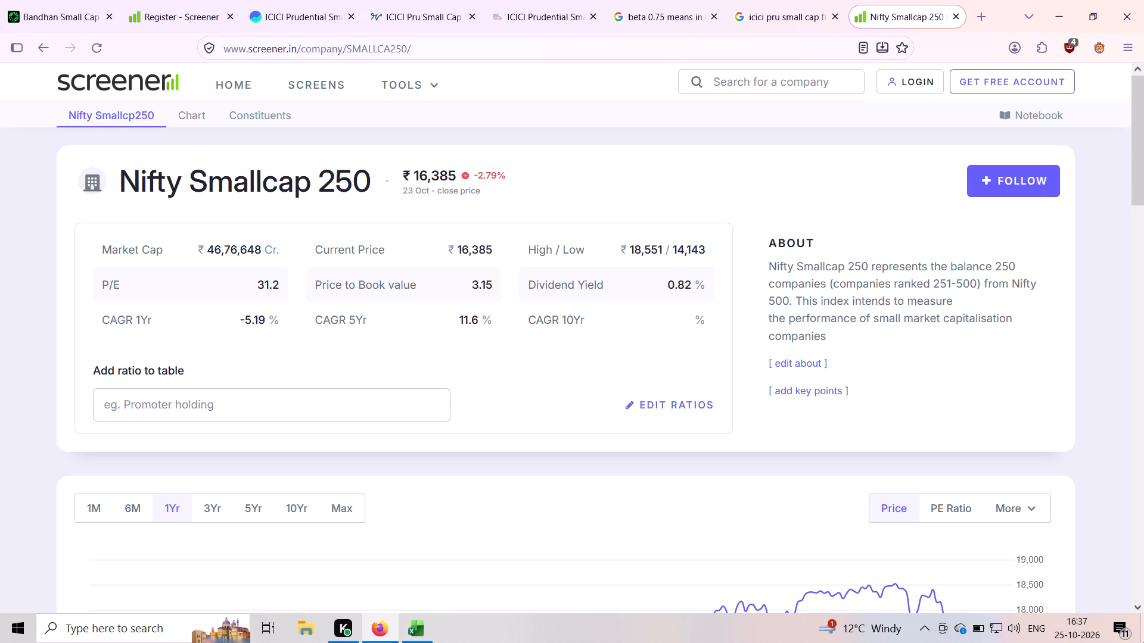
scroll(1113, 642, "down", 3)
Lower the system speaker volume to 78.
right_click_drag(1027, 642, 1011, 642)
left_click(1012, 642)
right_click(1012, 642)
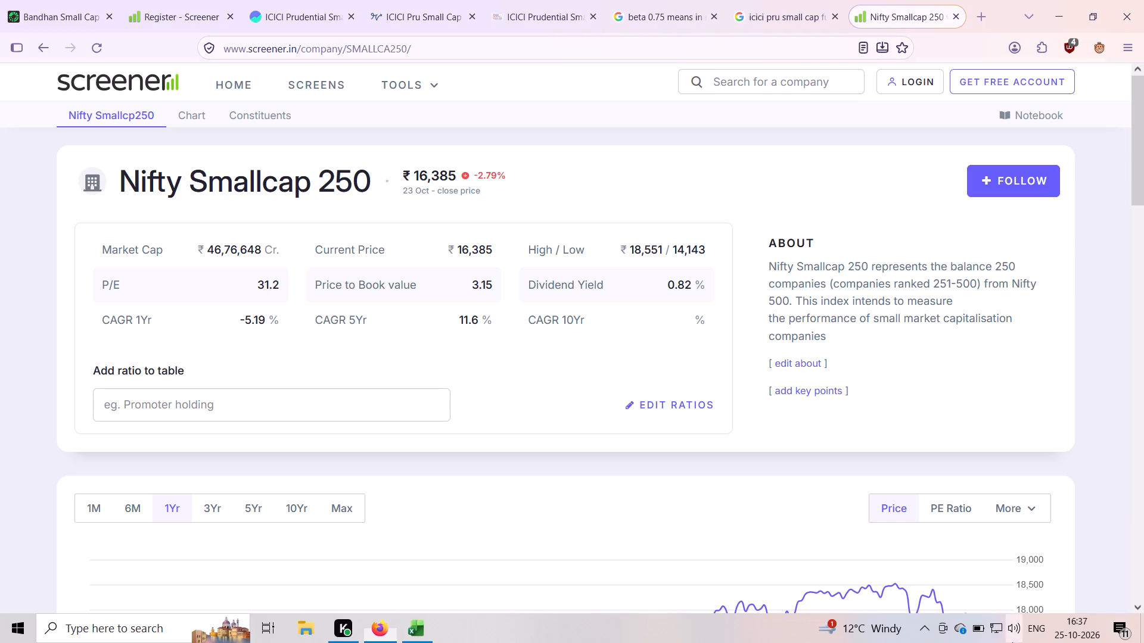
left_click_drag(1012, 642, 1057, 642)
right_click(1012, 642)
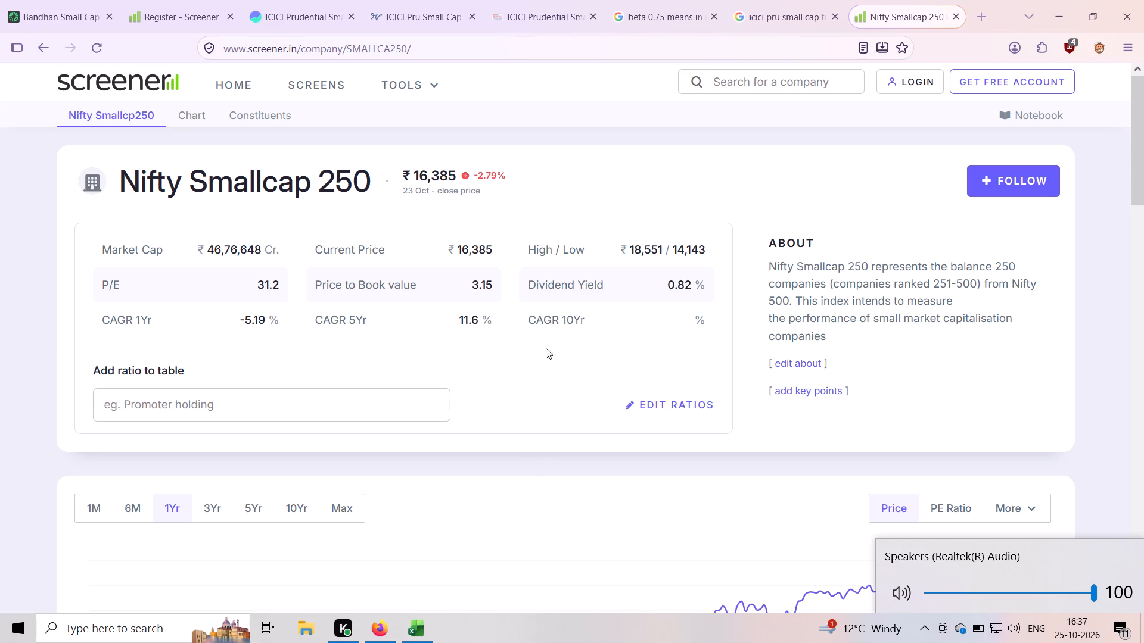
scroll(464, 175, "down", 1)
scroll(342, 301, "down", 5)
scroll(969, 82, "down", 5)
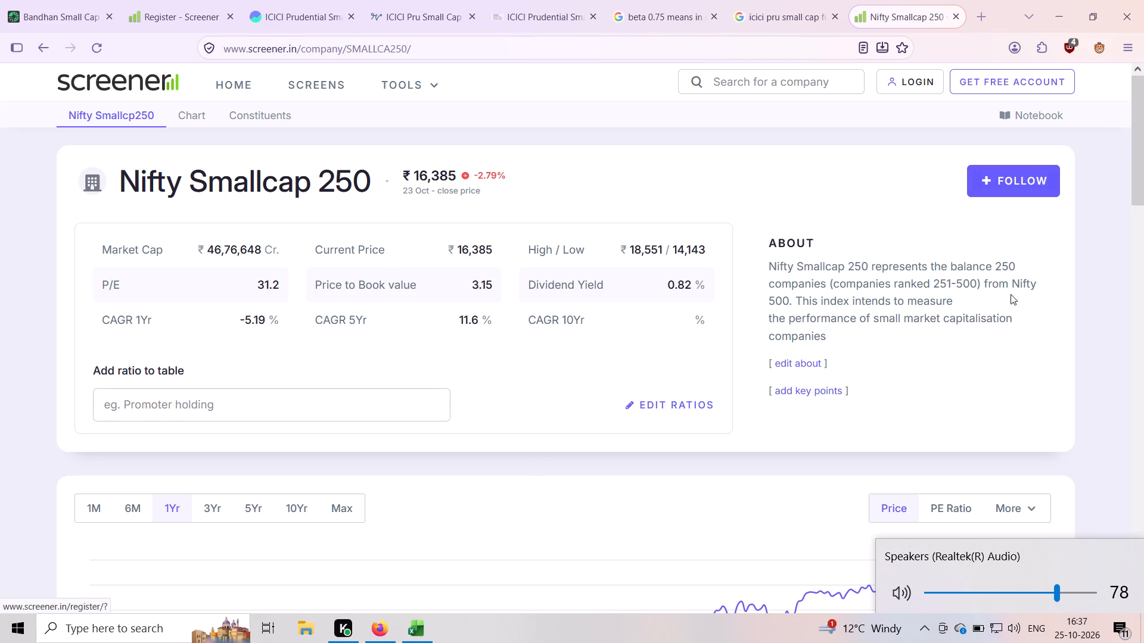
left_click(1076, 326)
Examine the index value chart and the Companies in Nifty Smallcp250 table on the Screener page.
left_click_drag(1143, 144, 1142, 238)
left_click_drag(1142, 224, 1143, 241)
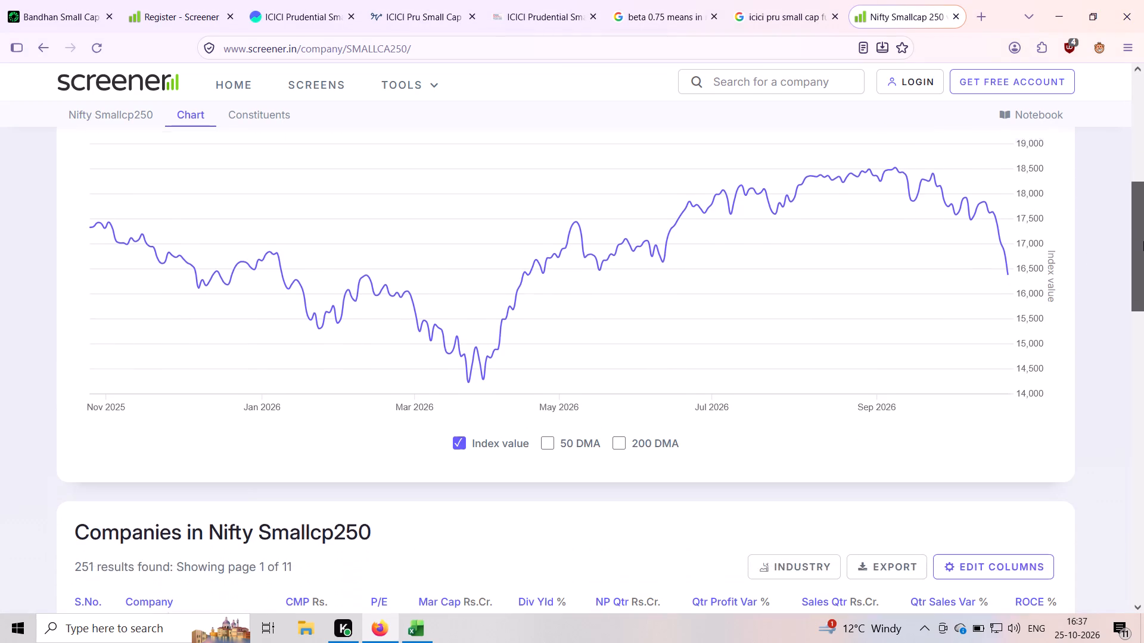
left_click_drag(1143, 241, 1143, 242)
scroll(620, 505, "down", 6)
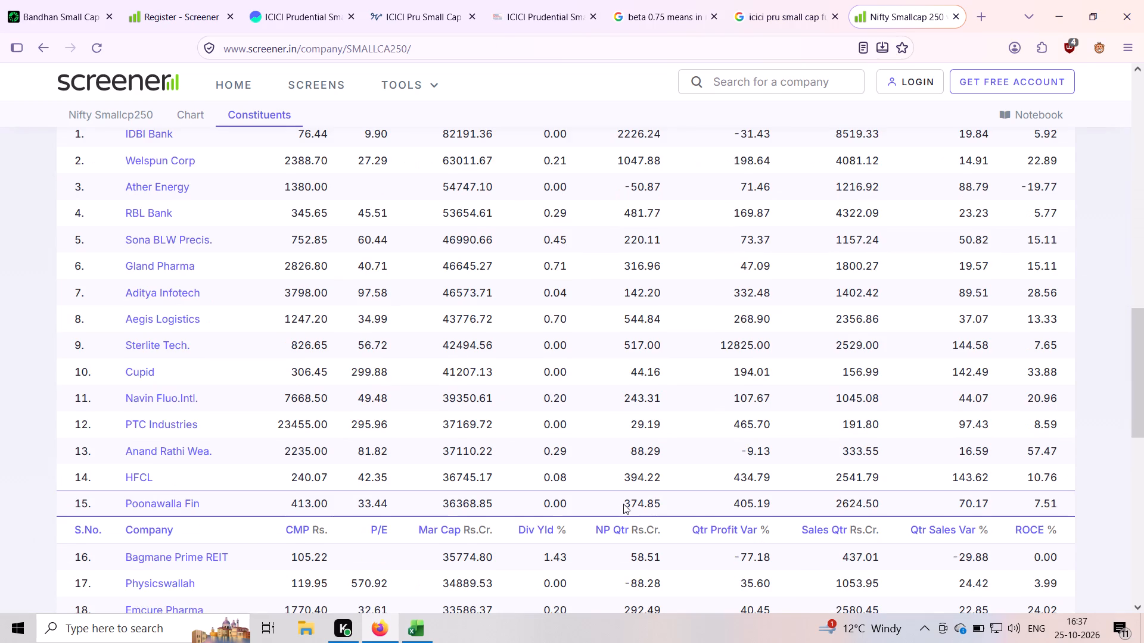
scroll(623, 498, "up", 2)
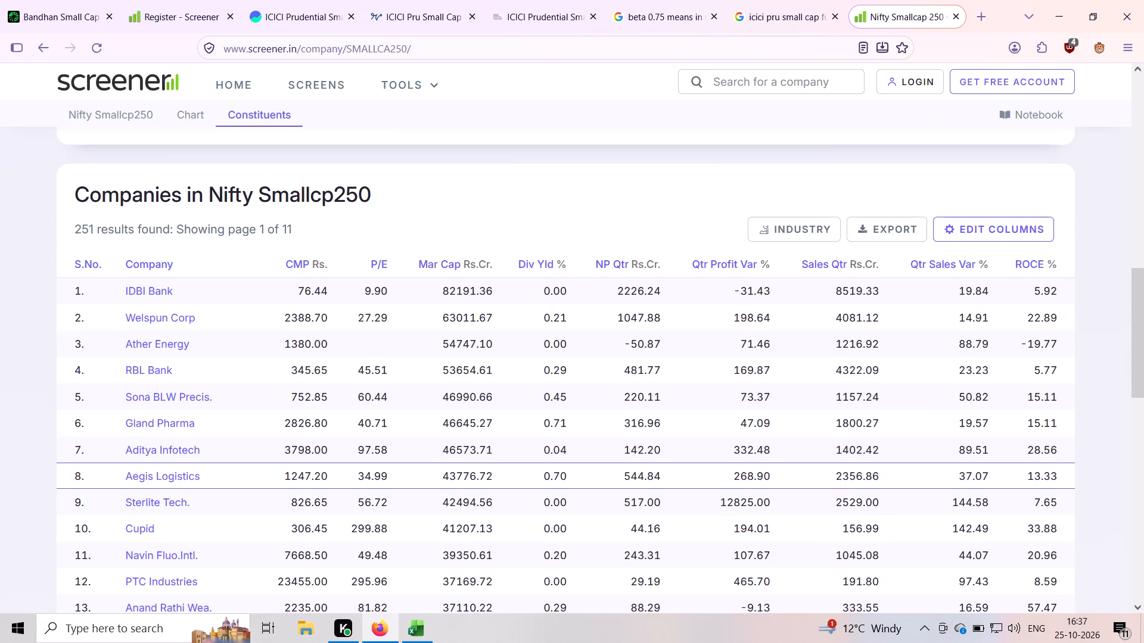
scroll(291, 365, "down", 2)
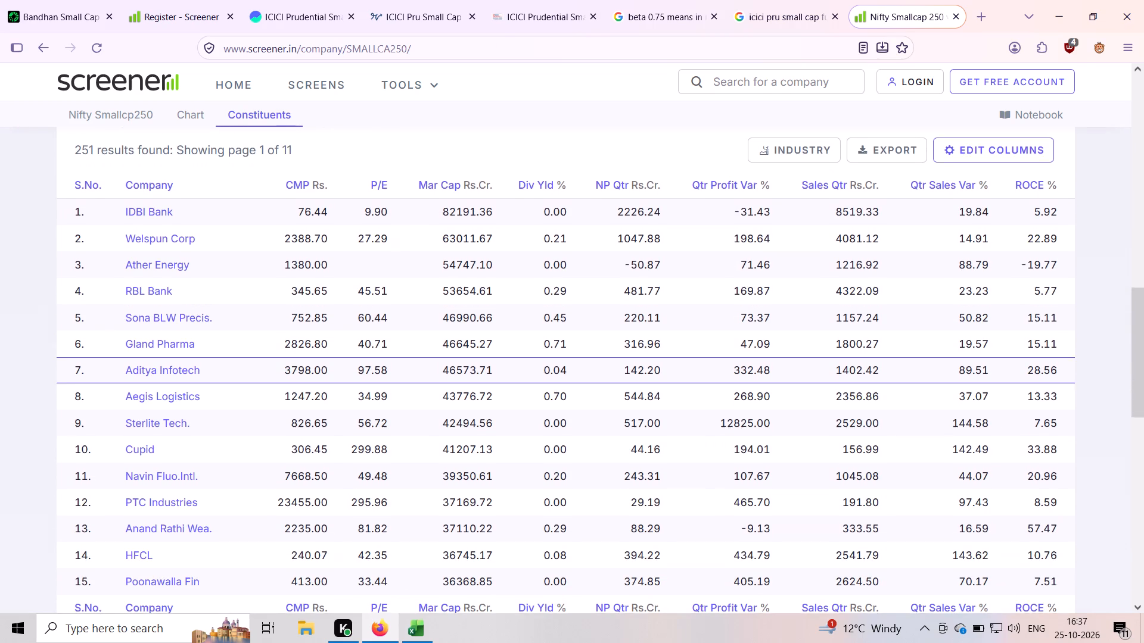
scroll(294, 365, "up", 1)
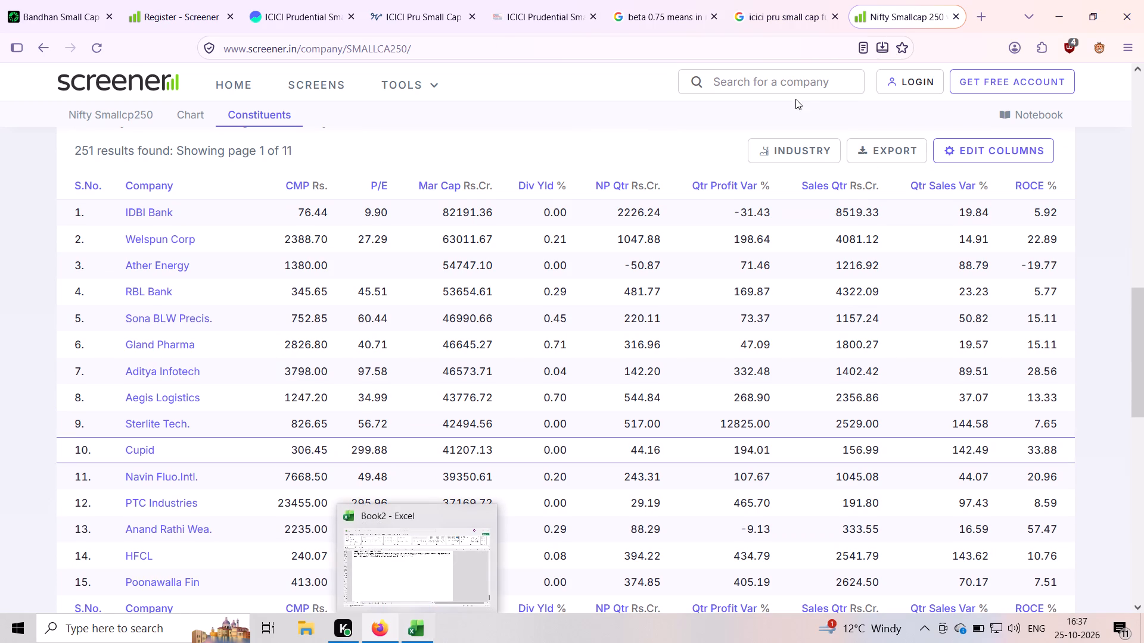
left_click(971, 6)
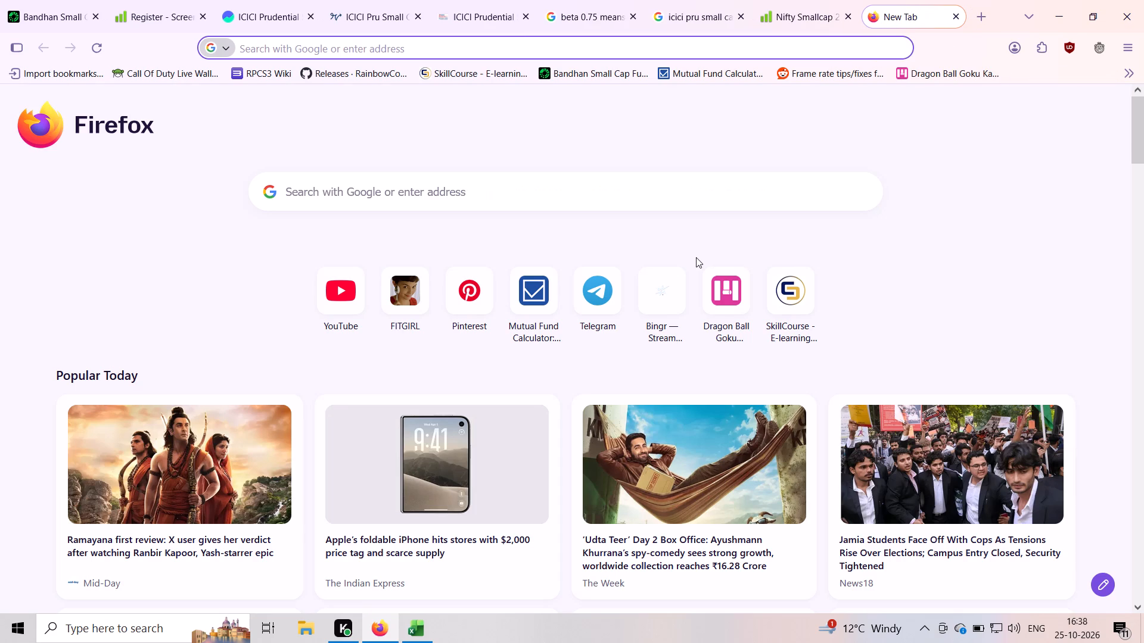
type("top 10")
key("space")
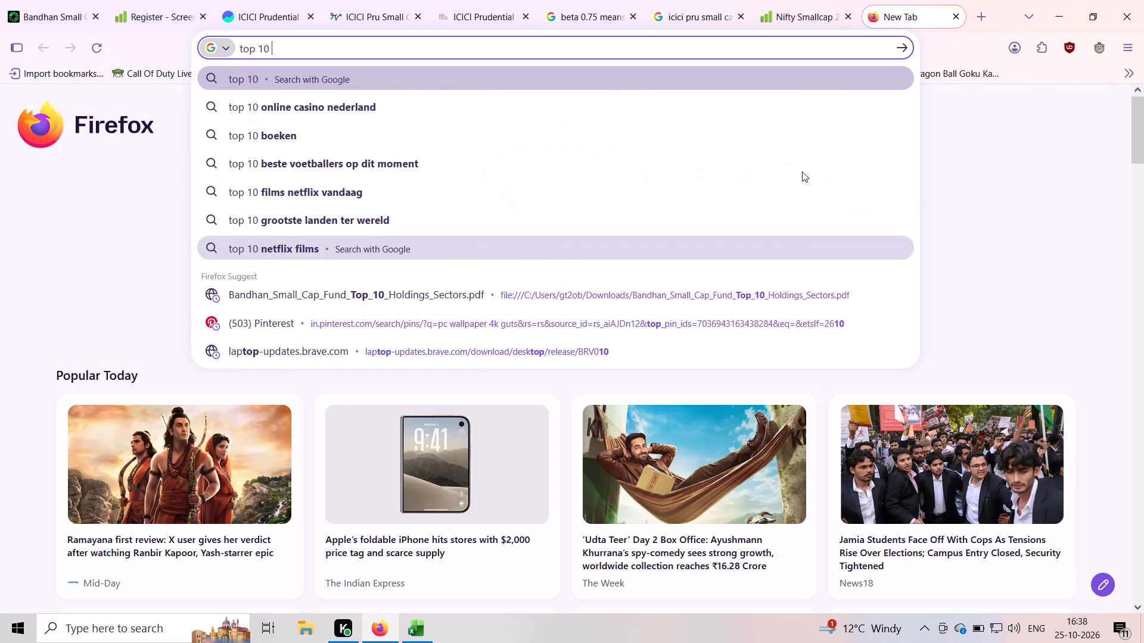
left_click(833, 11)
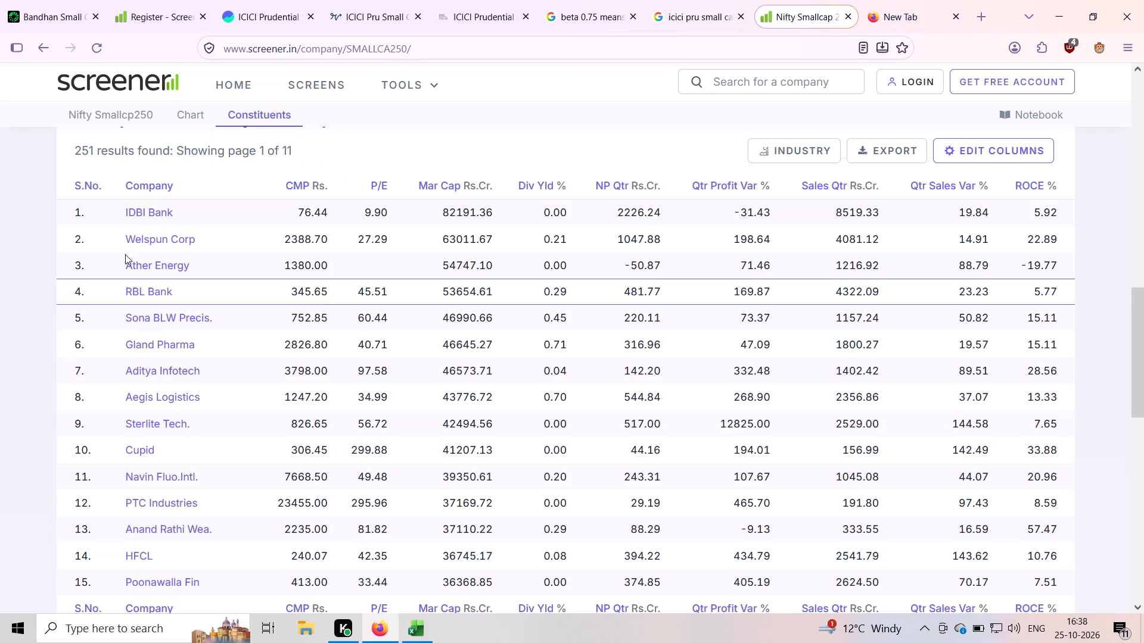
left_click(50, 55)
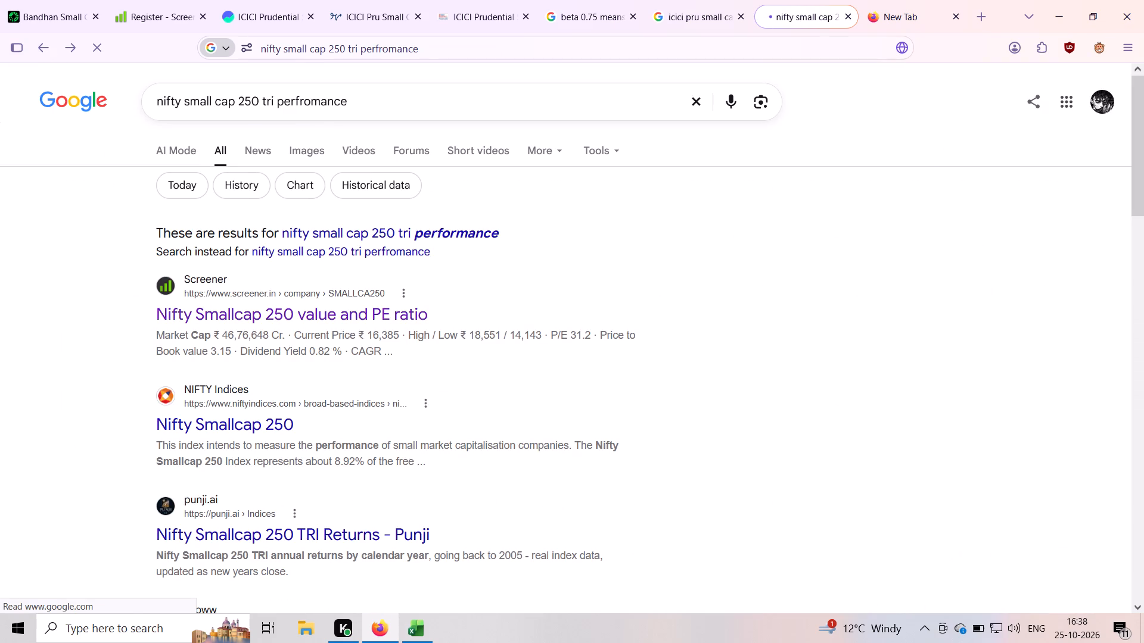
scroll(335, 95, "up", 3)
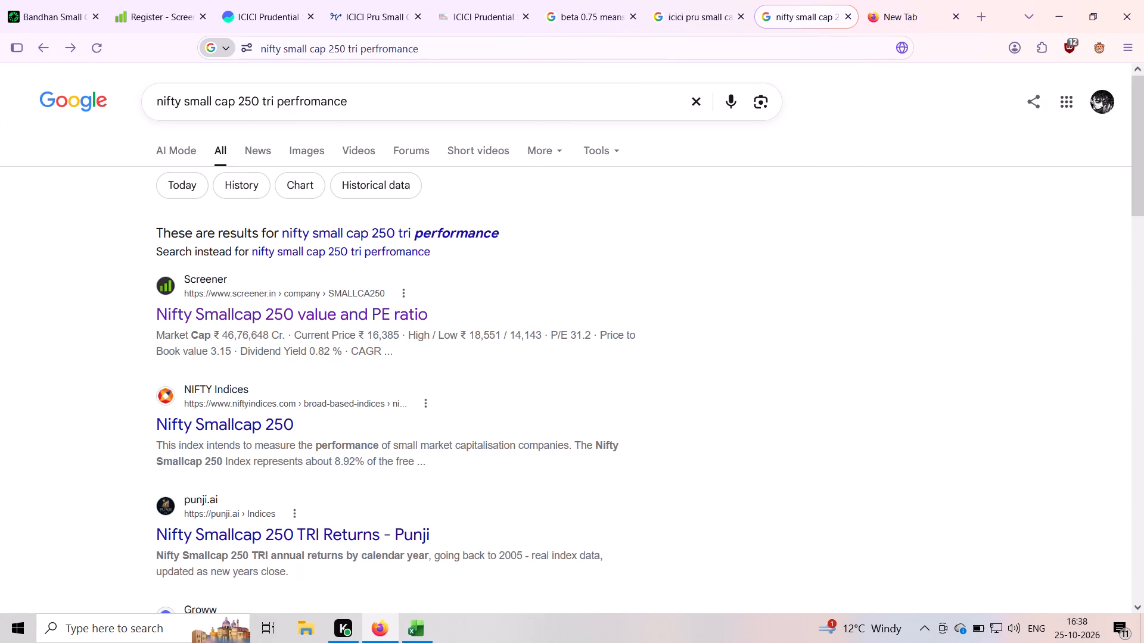
Return to the RupeeVest ICICI Pru Small Cap Fund page and examine its Return and Portfolio Holdings tables.
left_click(396, 25)
scroll(538, 395, "up", 6)
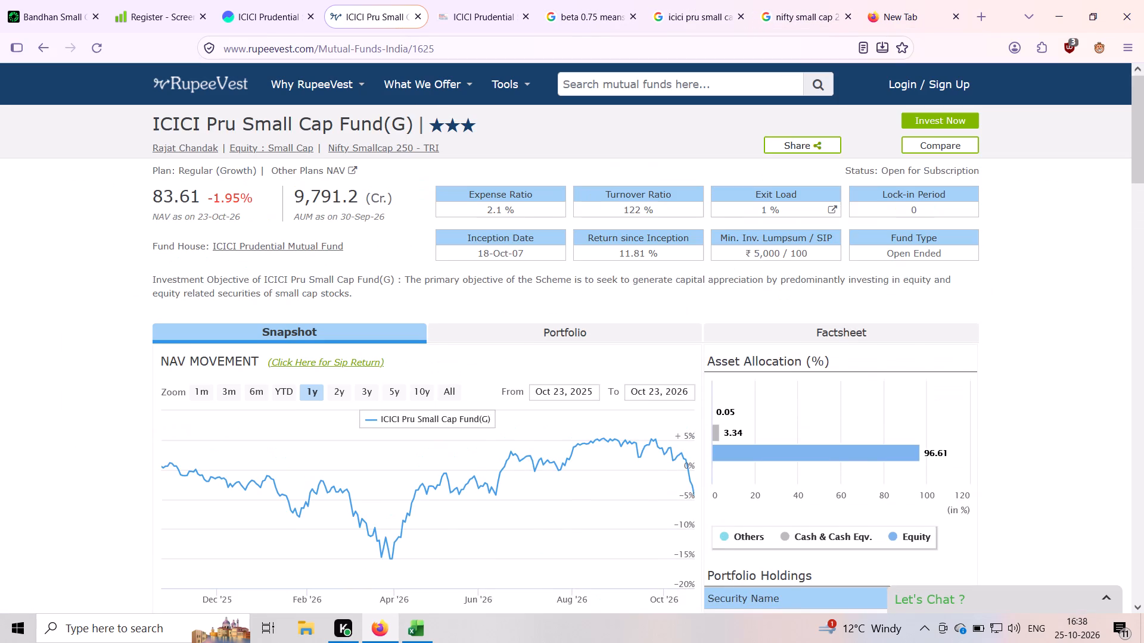
scroll(538, 394, "down", 4)
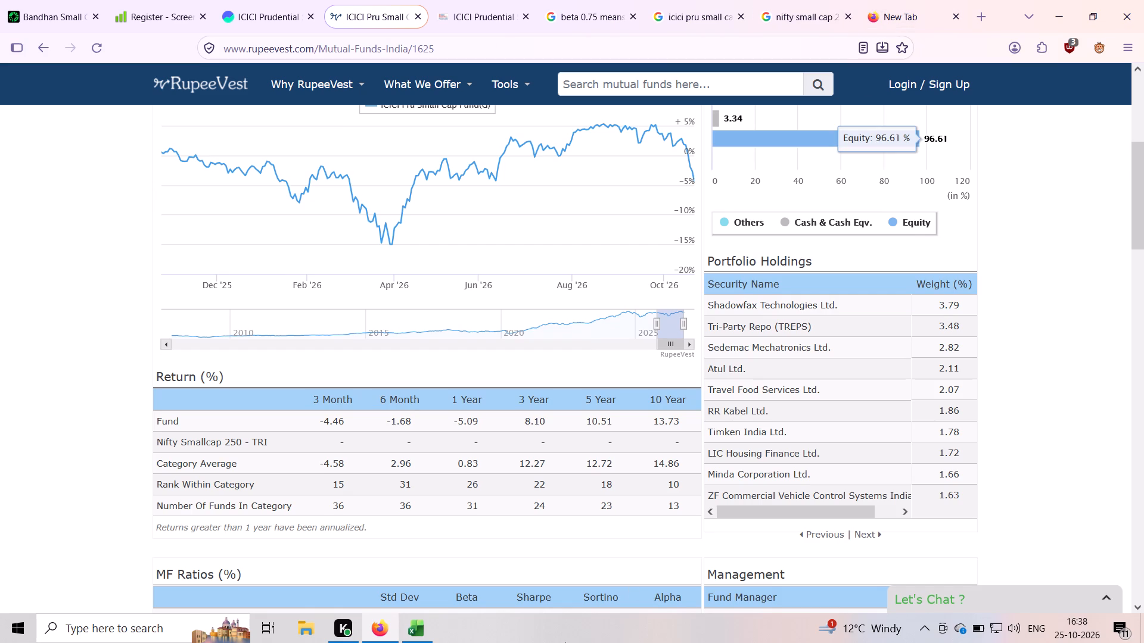
Switch to the Excel workbook and enter the heading "portfolio holdings { top-10}" in cell B207 of Sheet1.
left_click(433, 640)
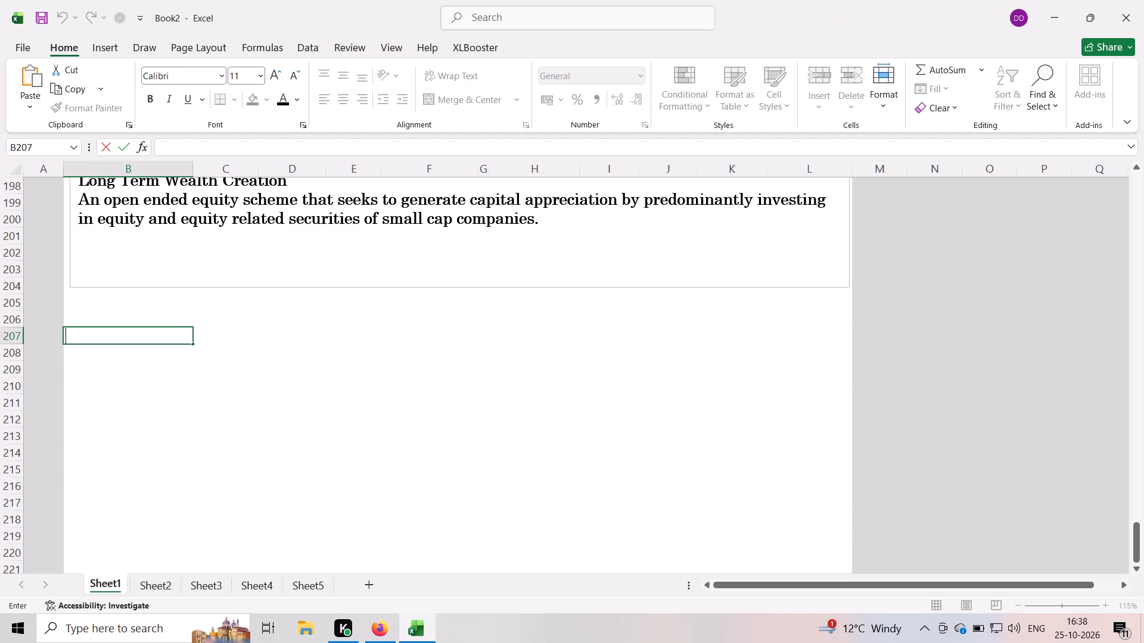
type("portfolio holdings")
key("space")
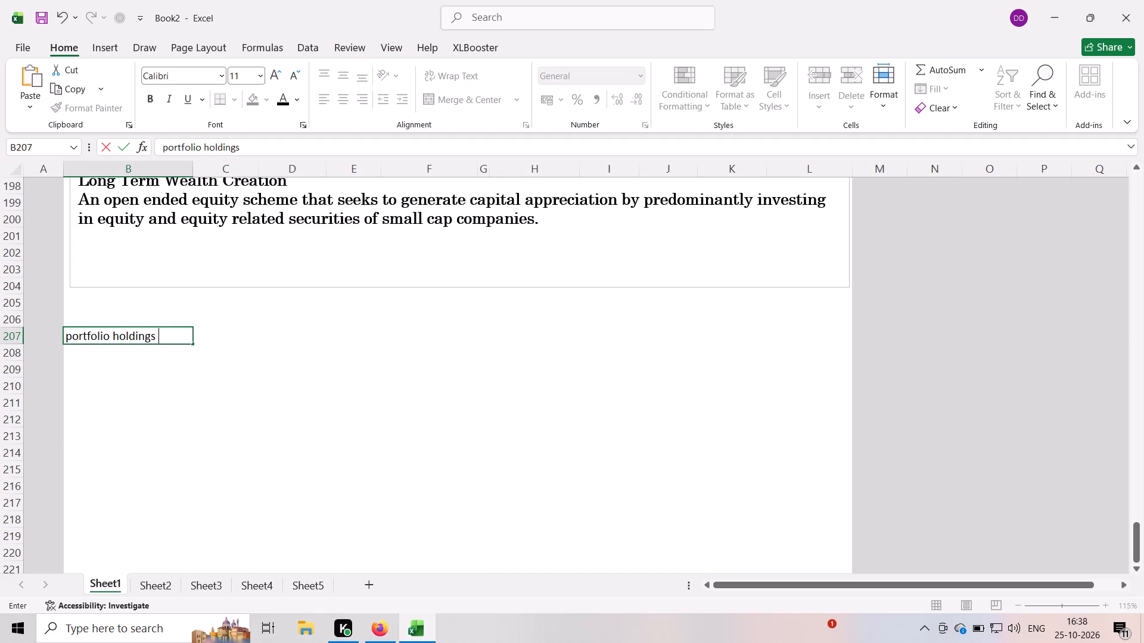
type("{")
key("space")
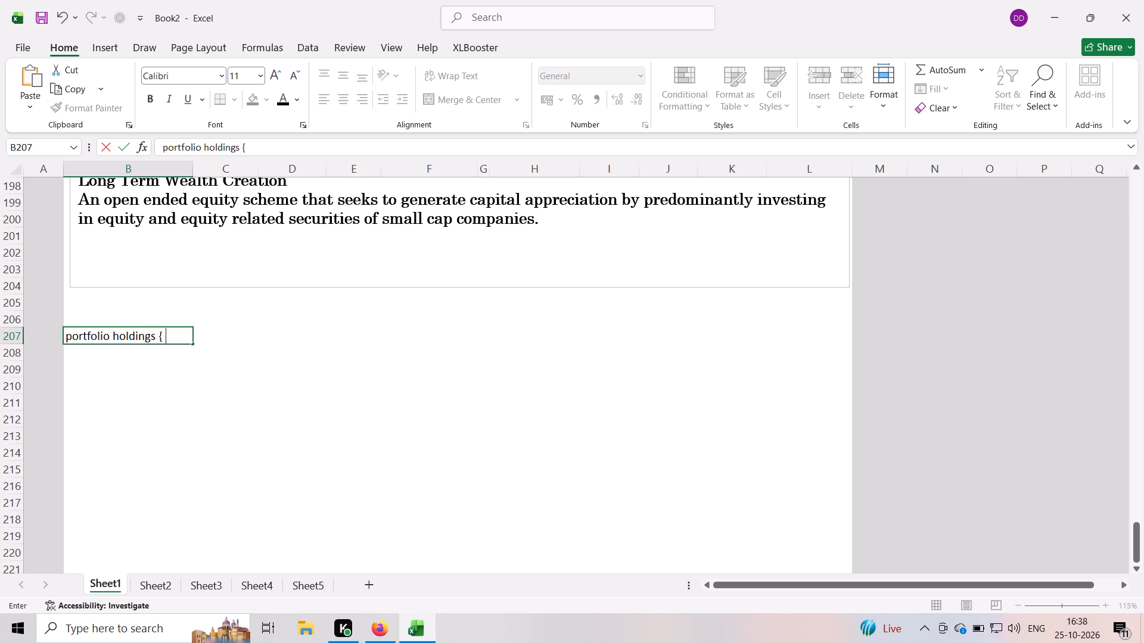
type("top")
type("-010")
key("BackSpace")
key("BackSpace")
key("BackSpace")
key("BackSpace")
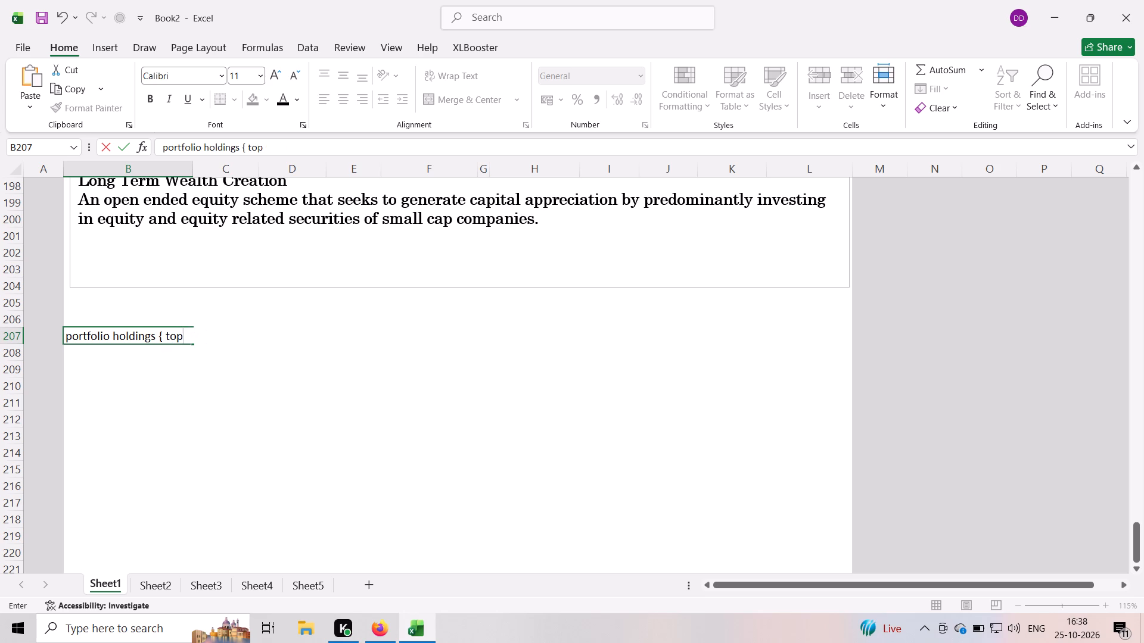
key("minus")
type("10")
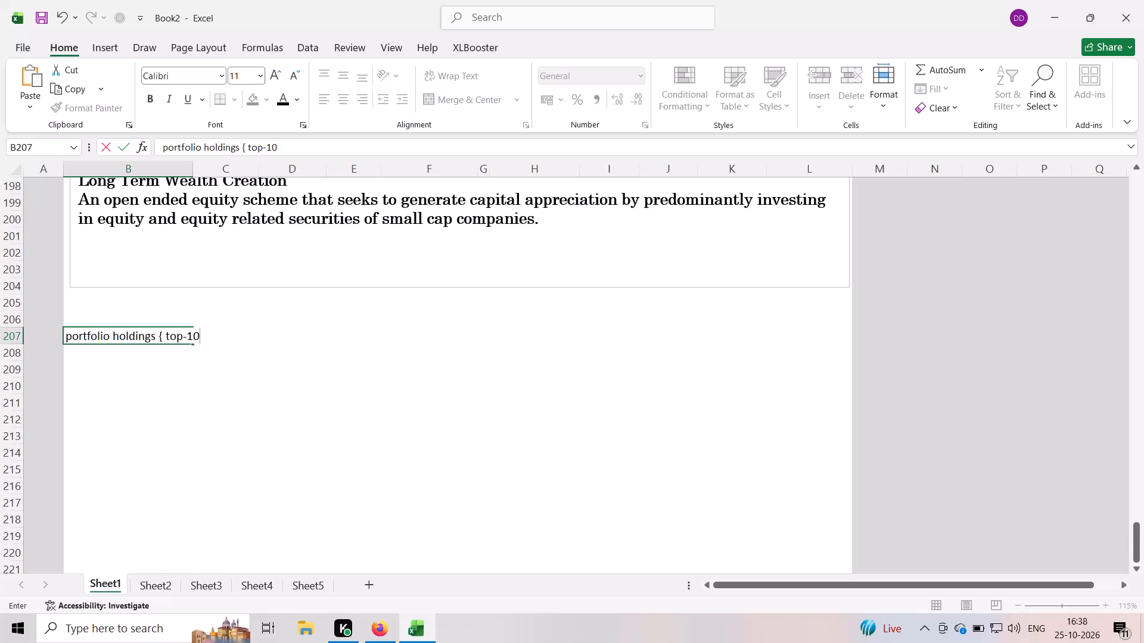
key("shift+braceright")
key("Return")
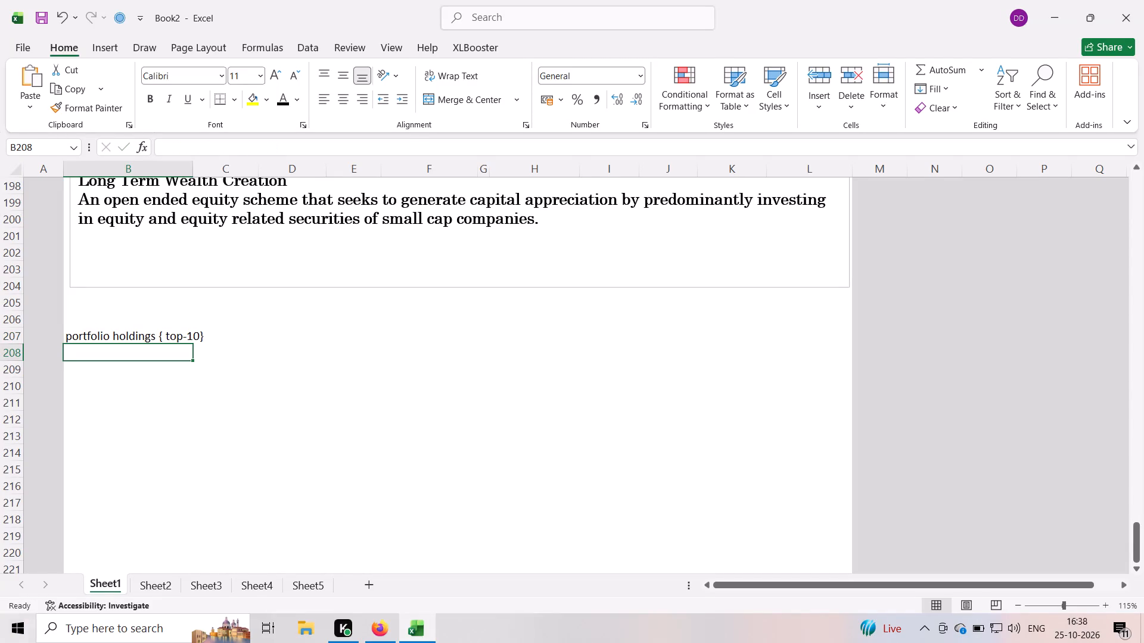
Copy the security name "Shadowfax Technologies Ltd." from RupeeVest's Portfolio Holdings table in Firefox into cell B209 of Sheet1 in Excel.
key("Return")
key("Return")
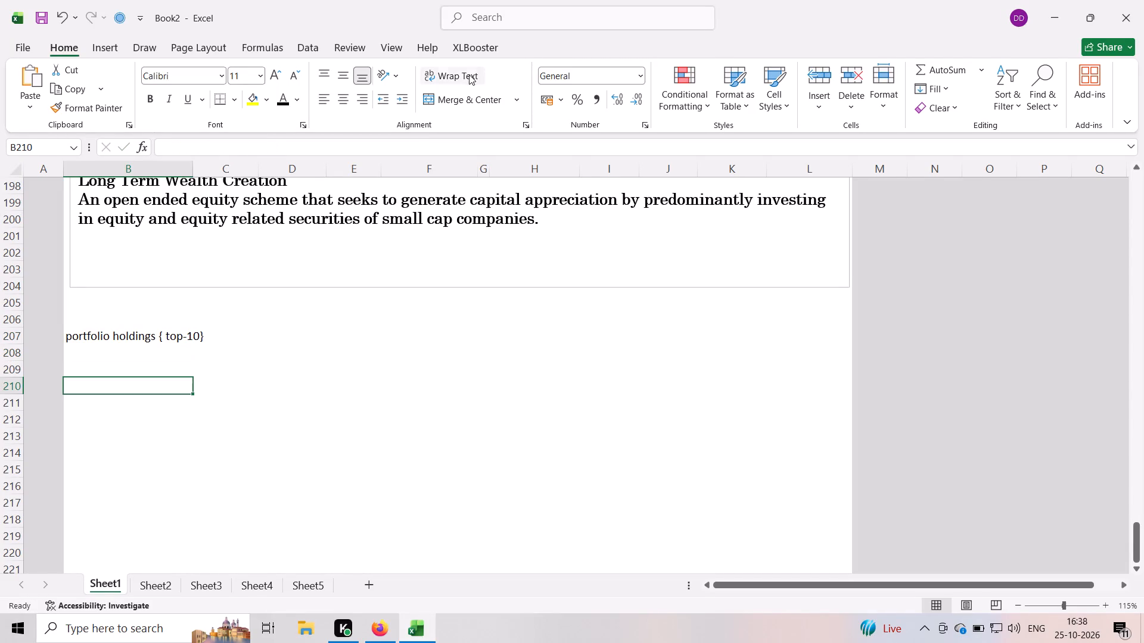
left_click(101, 369)
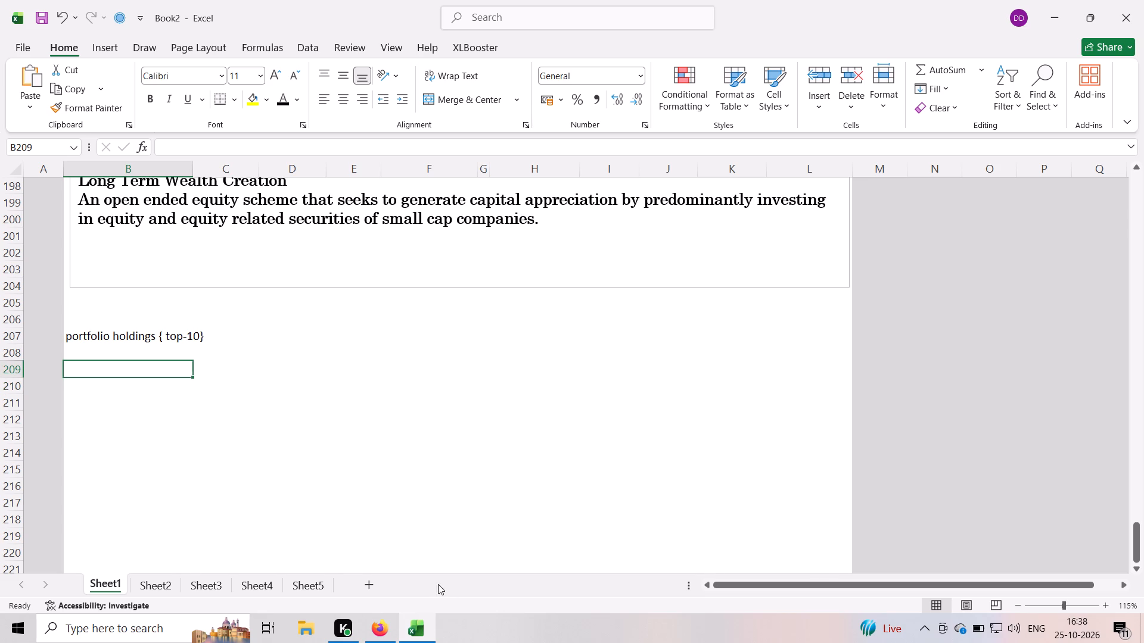
left_click(392, 636)
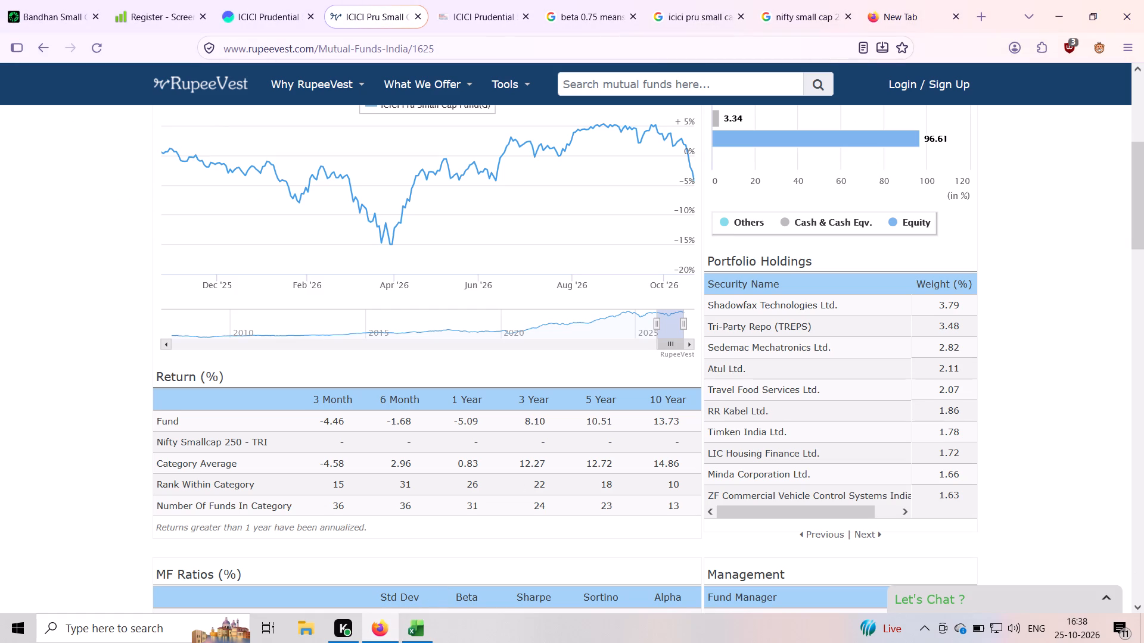
left_click_drag(710, 305, 825, 311)
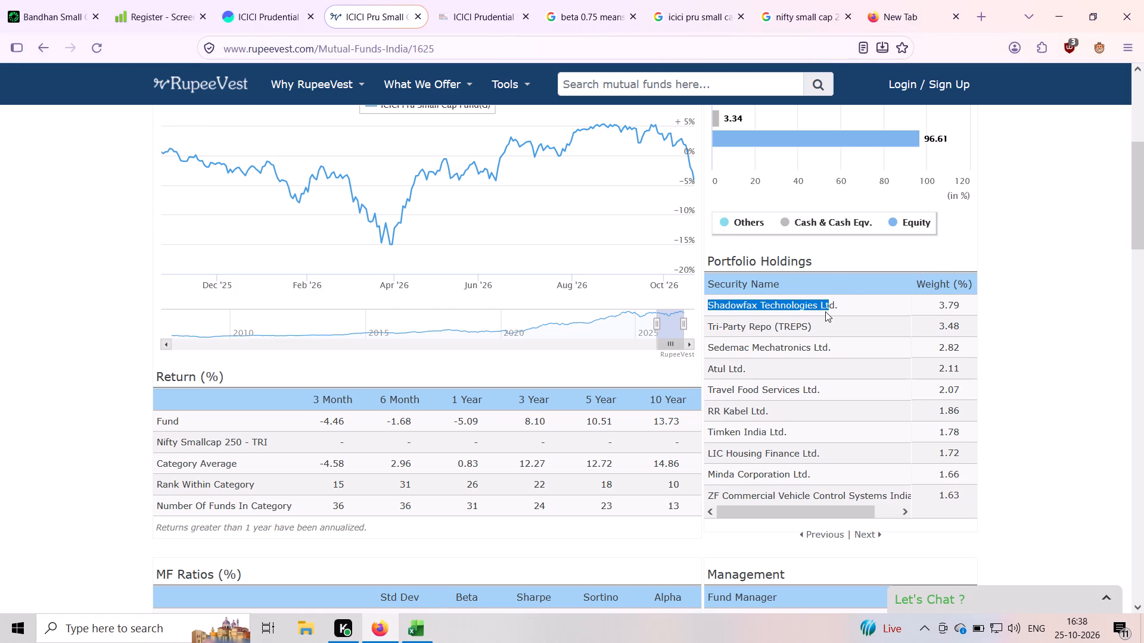
left_click_drag(825, 311, 839, 302)
key("ctrl+c")
scroll(776, 388, "down", 2)
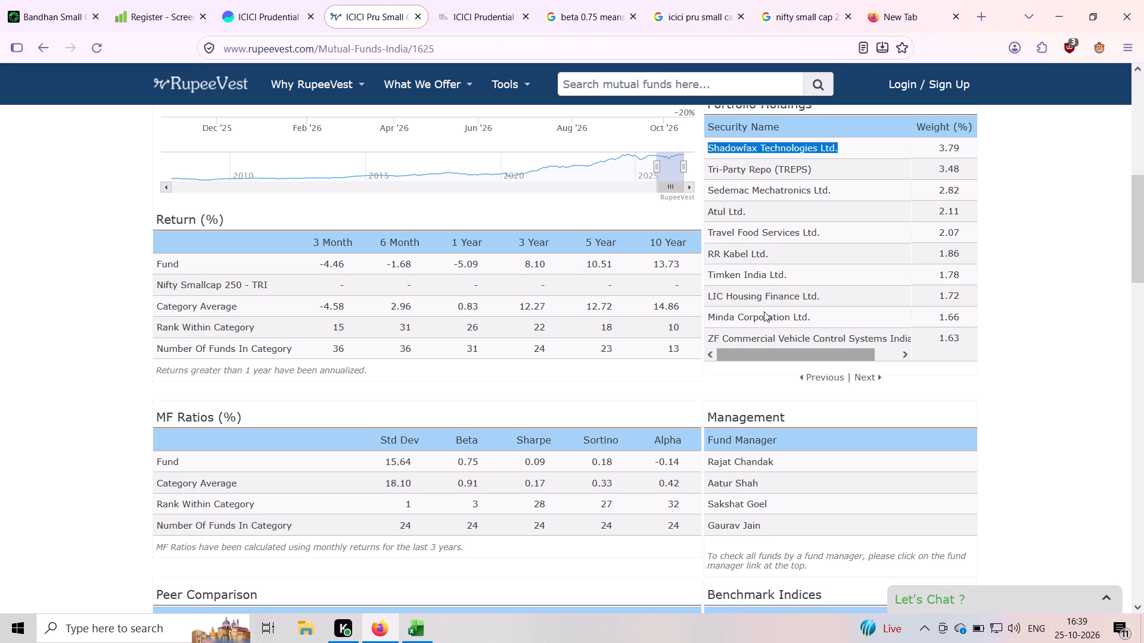
scroll(731, 386, "up", 2)
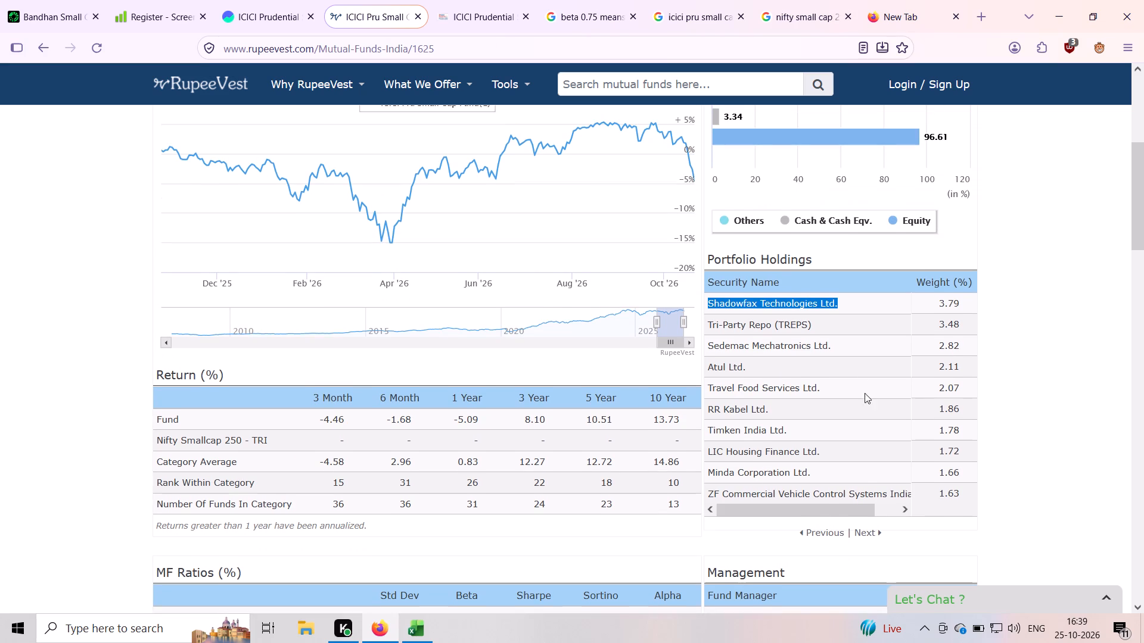
left_click_drag(838, 511, 910, 476)
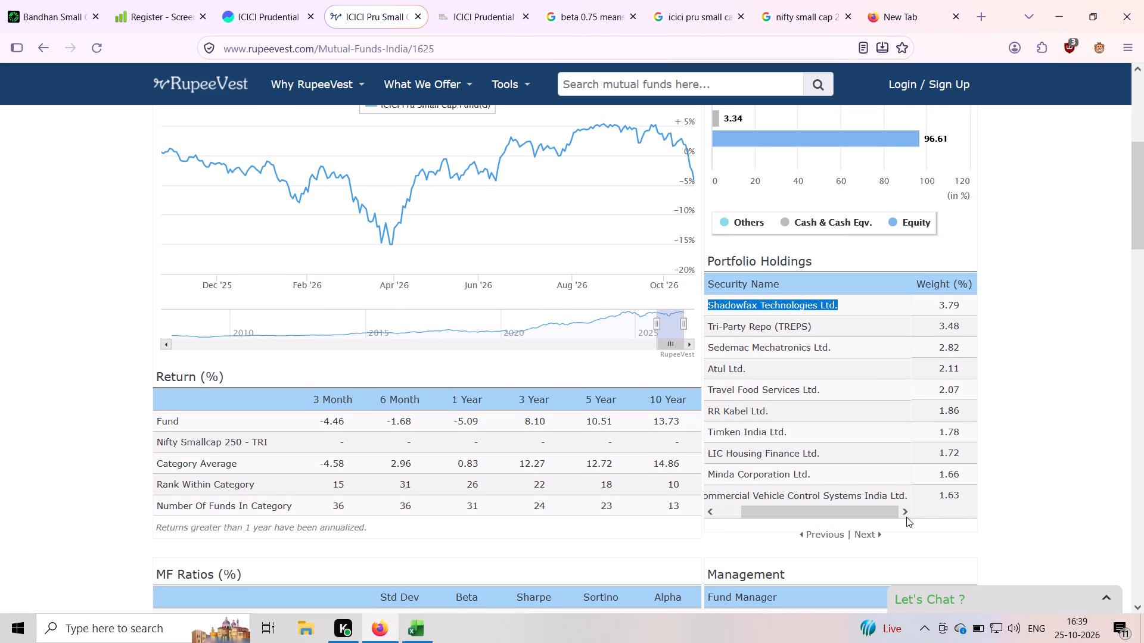
triple_click(906, 517)
triple_click(907, 516)
triple_click(909, 517)
key("ctrl+c")
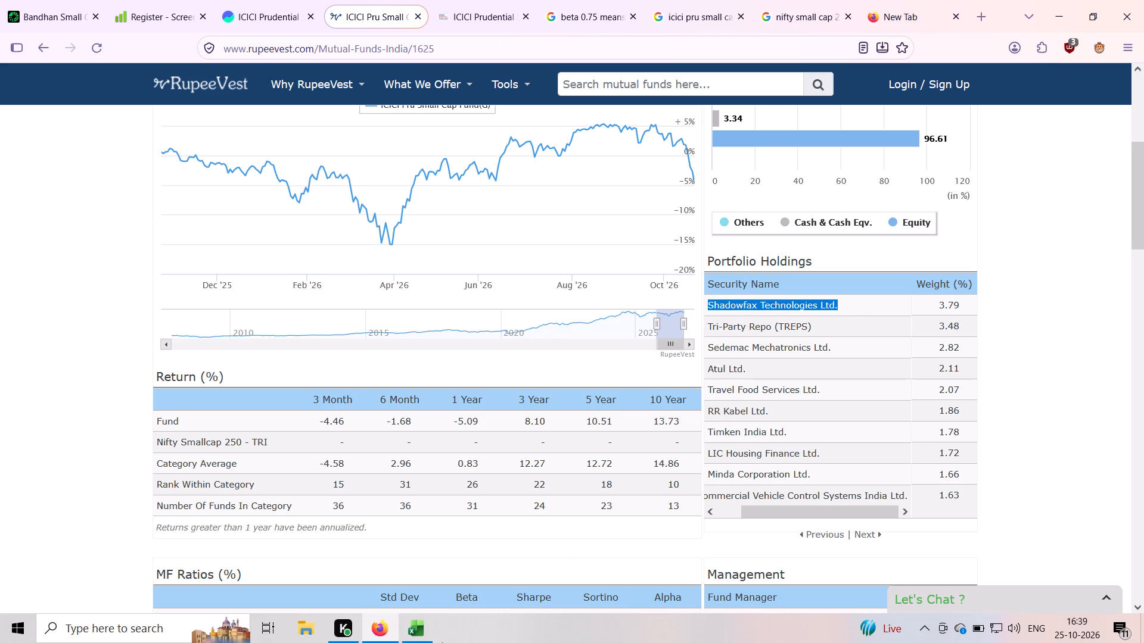
left_click(432, 642)
key("ctrl+v")
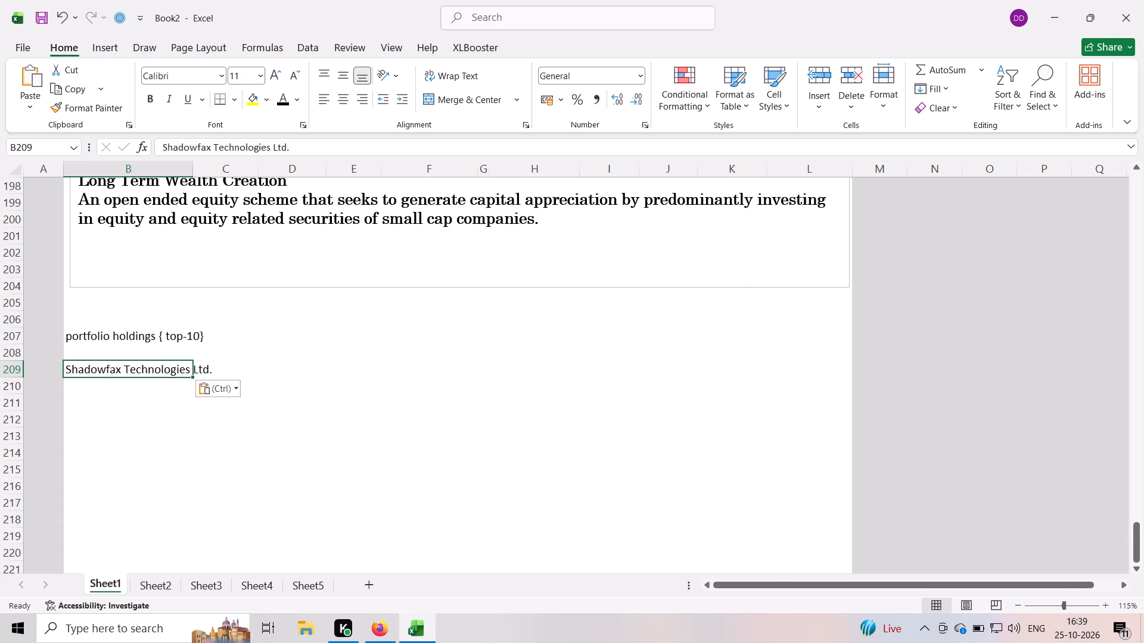
Copy the holding name "Tri-Party Repo (TREPS)" from the RupeeVest page in Firefox into cell B211 of the Excel sheet.
left_click(384, 625)
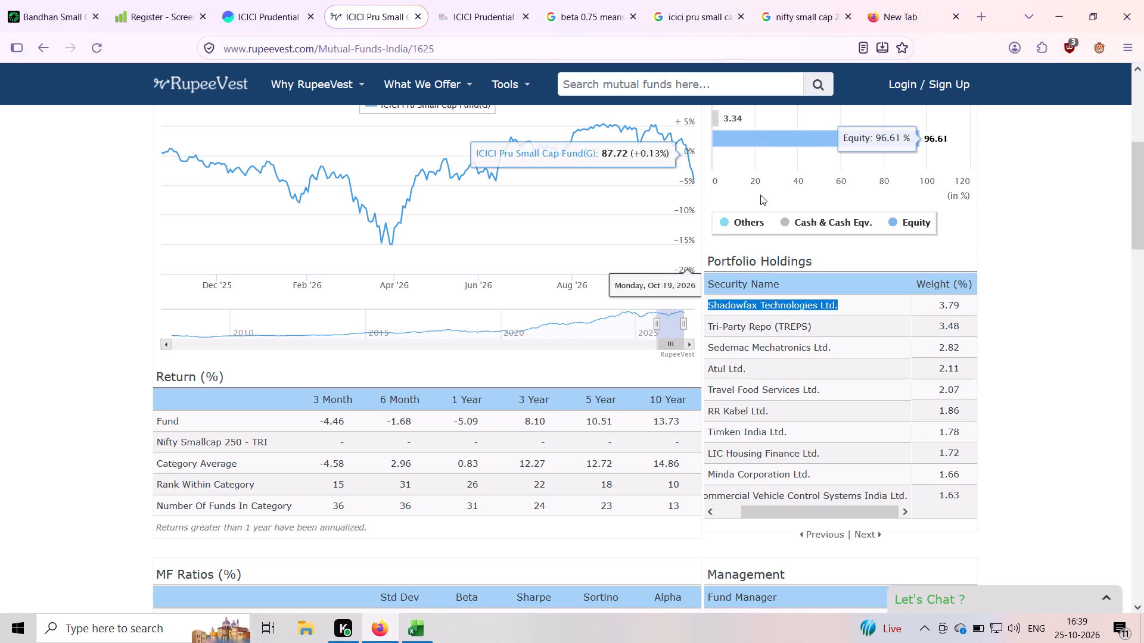
left_click_drag(710, 326, 798, 302)
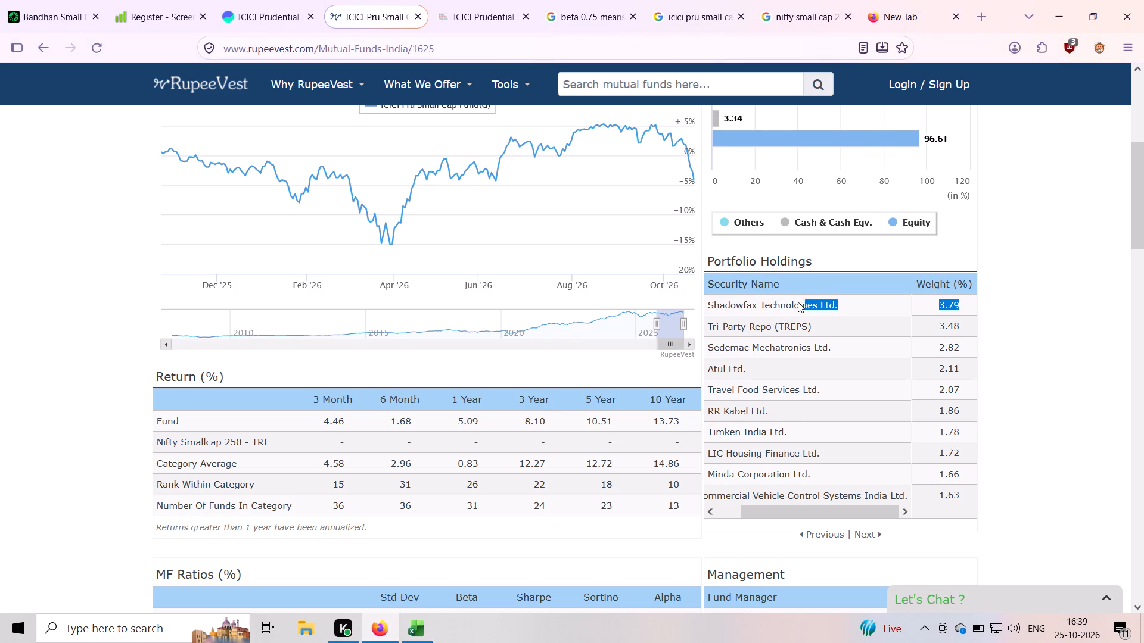
left_click_drag(798, 302, 817, 317)
key("ctrl+c")
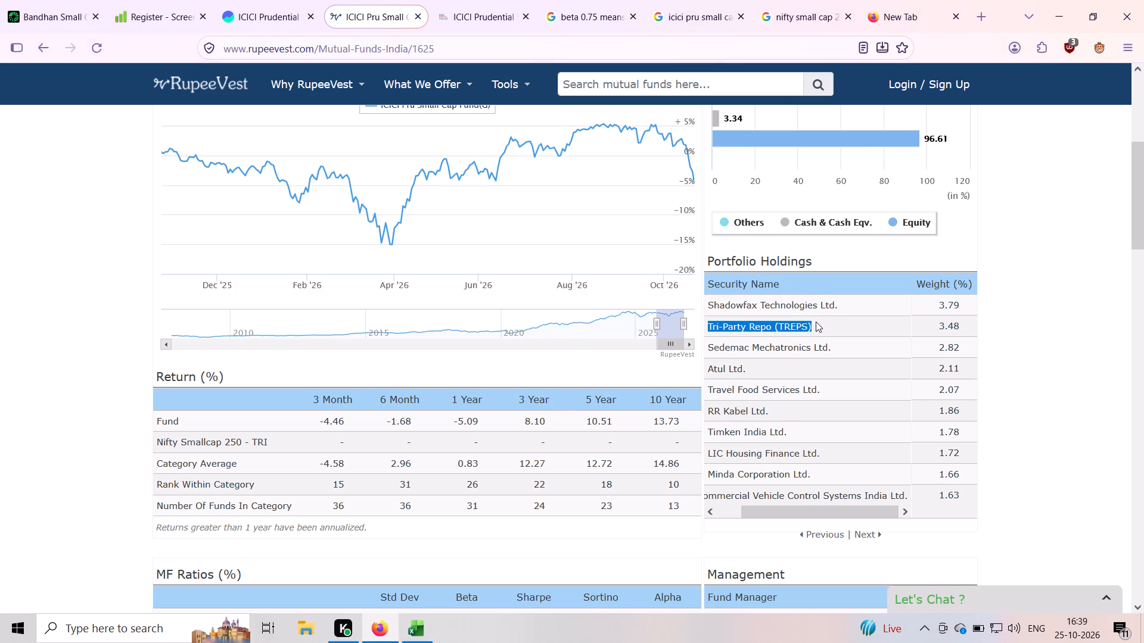
left_click(433, 639)
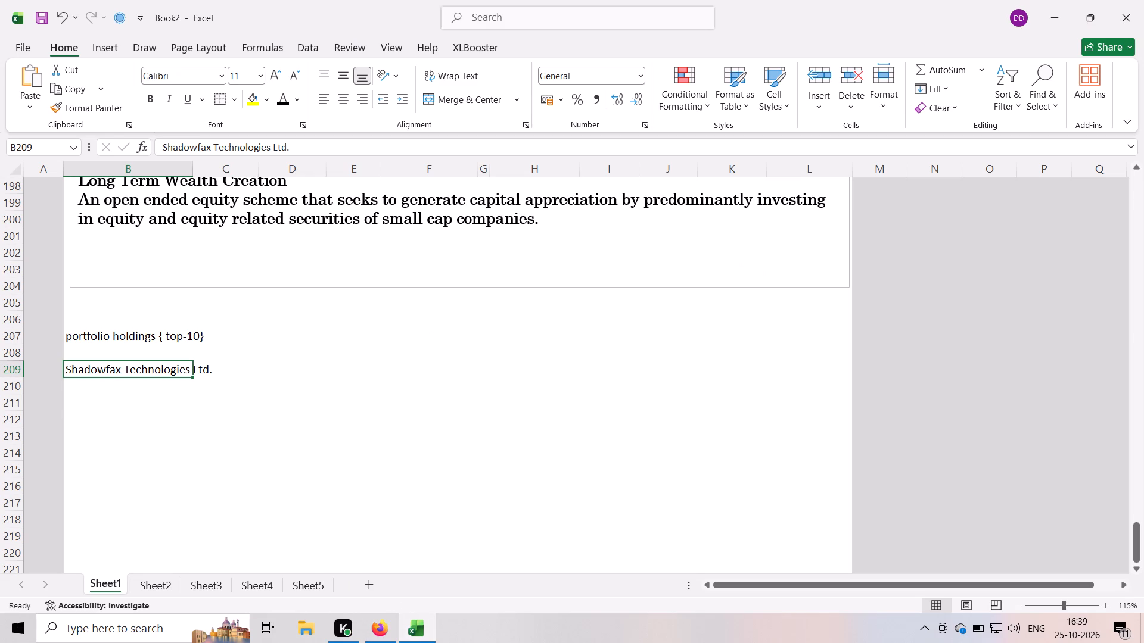
left_click(92, 403)
key("ctrl+v")
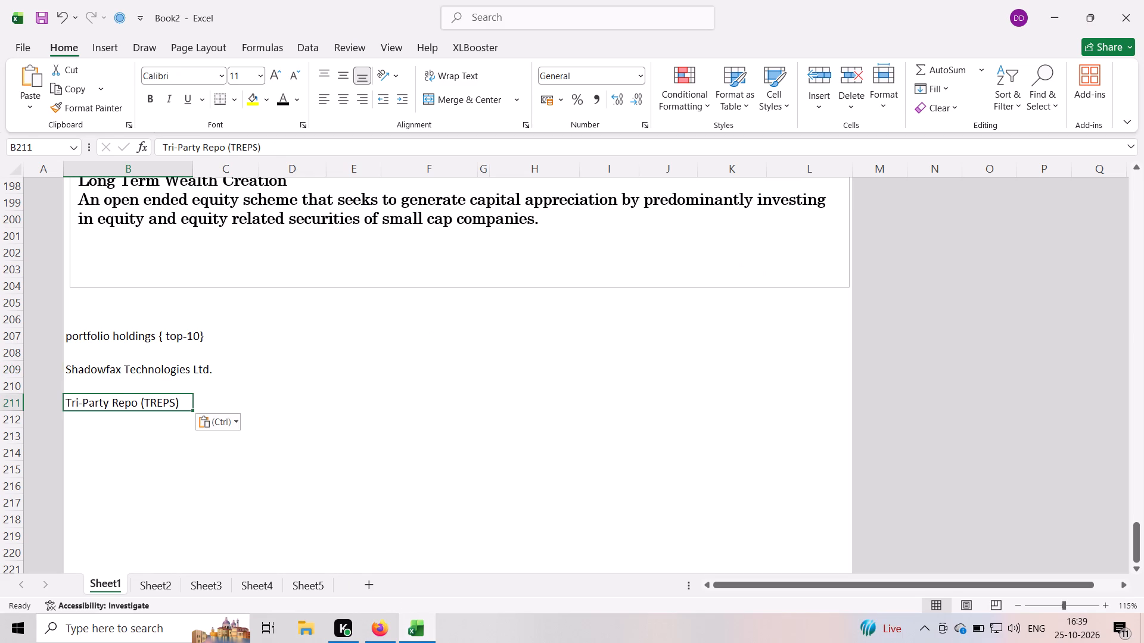
Copy the holding name "Sedemac Mechatronics Ltd." from the RupeeVest page in Firefox into cell B213 of the Excel sheet.
left_click(107, 432)
left_click(376, 630)
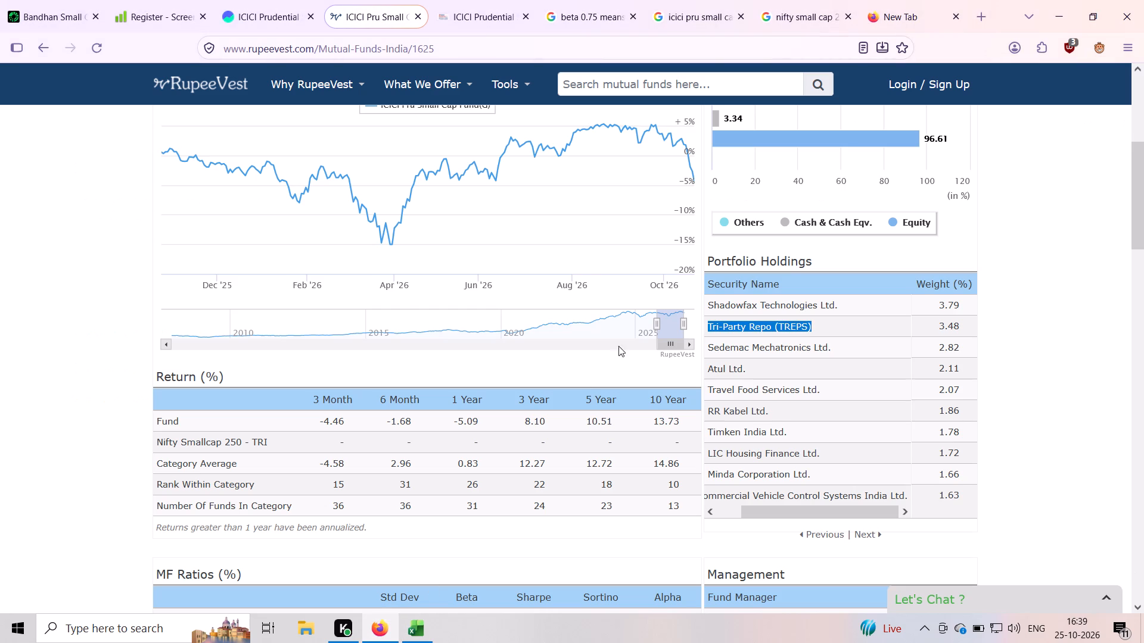
left_click_drag(700, 342, 727, 335)
left_click_drag(706, 351, 707, 351)
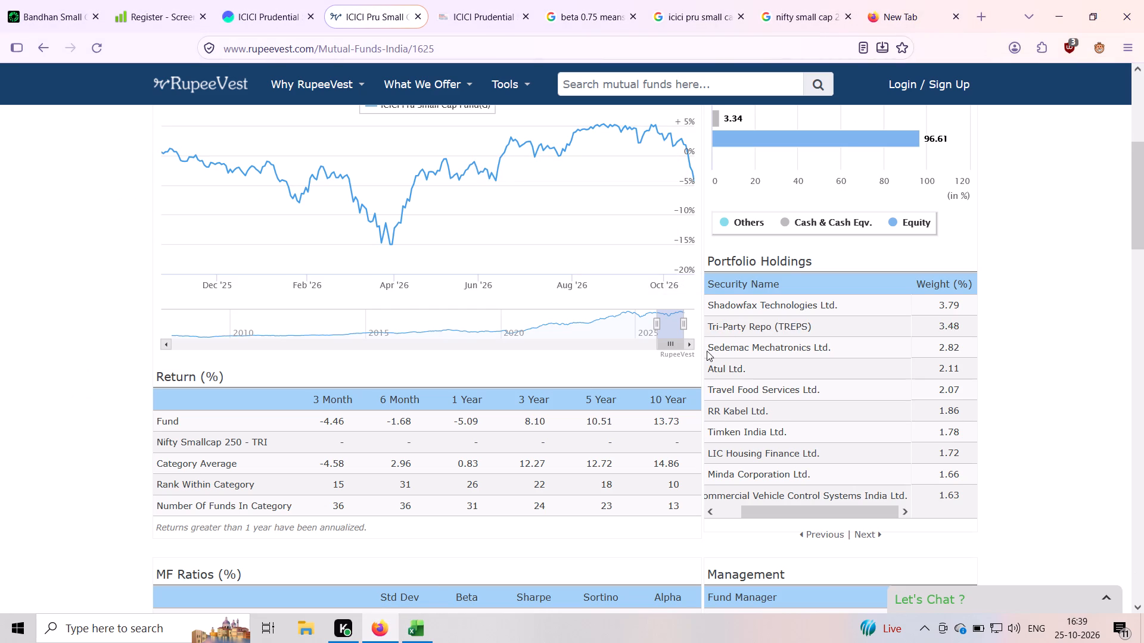
left_click_drag(707, 351, 796, 339)
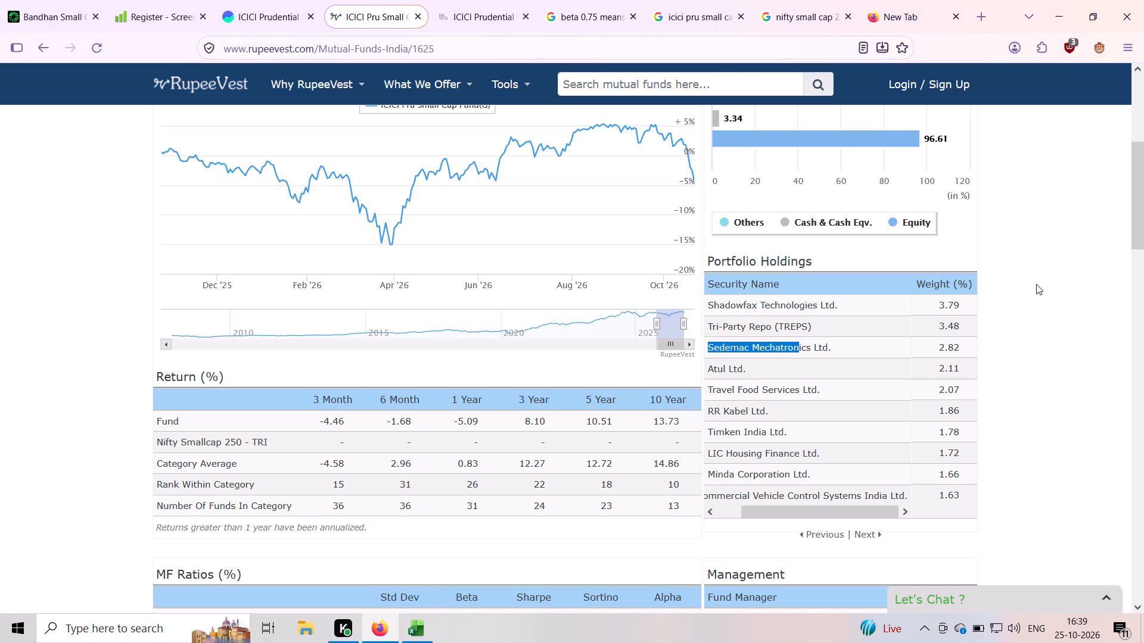
left_click(1036, 284)
left_click_drag(708, 350, 708, 349)
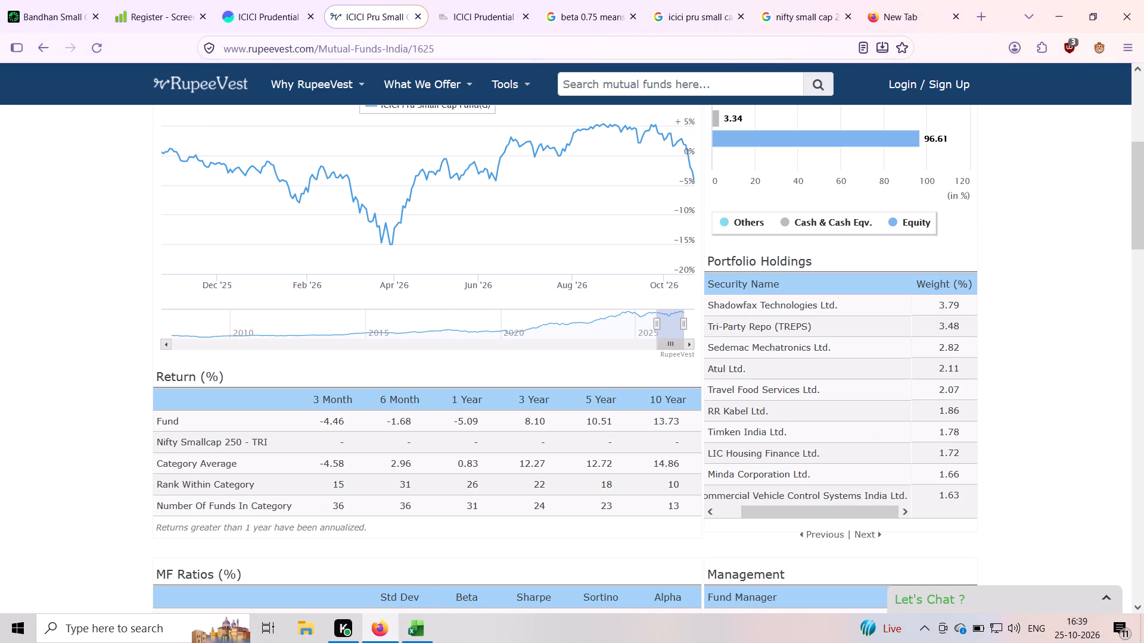
left_click_drag(708, 349, 831, 347)
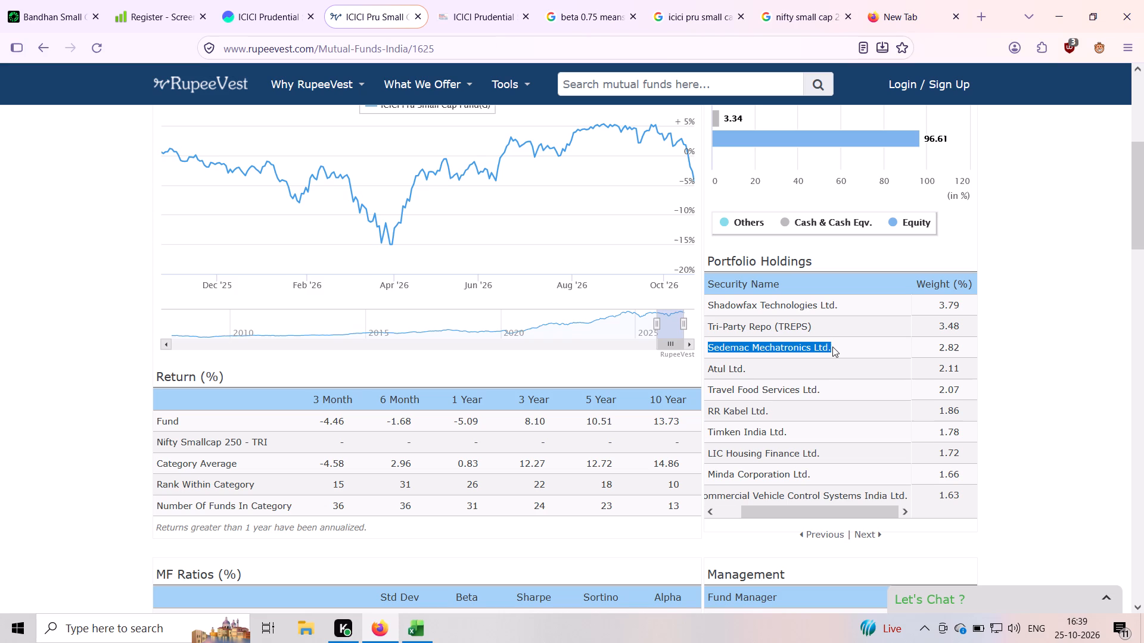
key("ctrl+c")
left_click(439, 633)
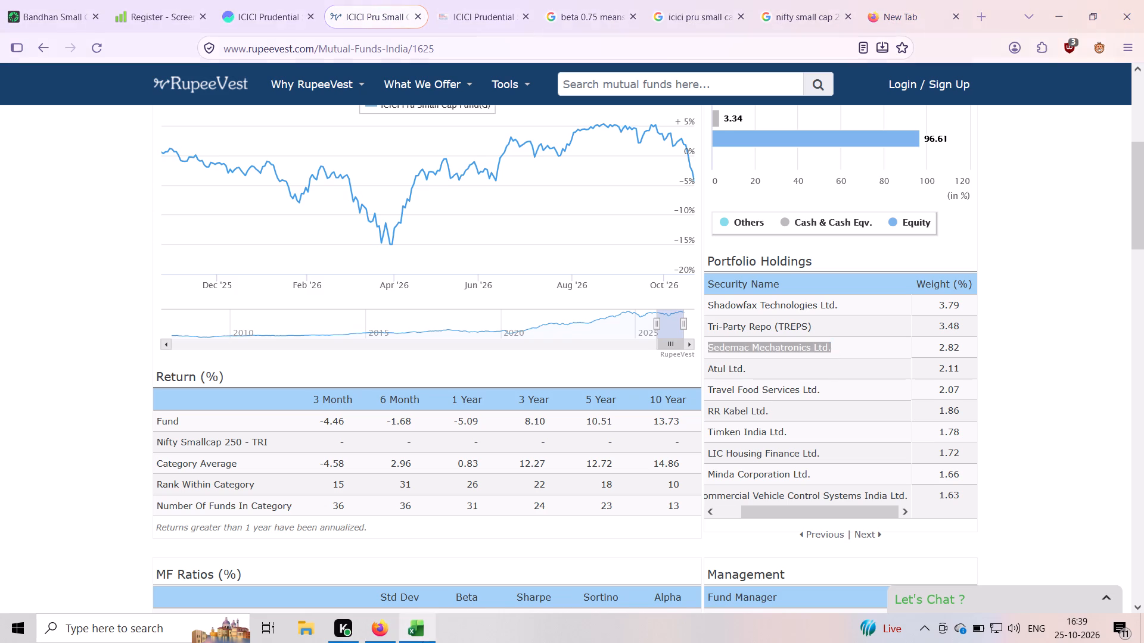
left_click(422, 642)
key("ctrl+v")
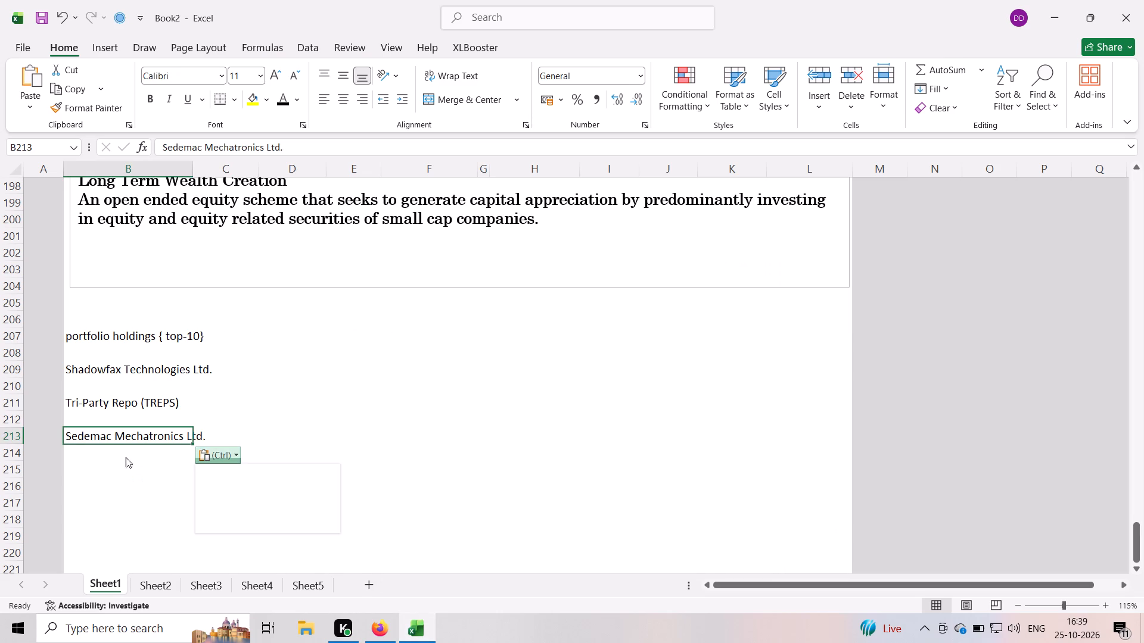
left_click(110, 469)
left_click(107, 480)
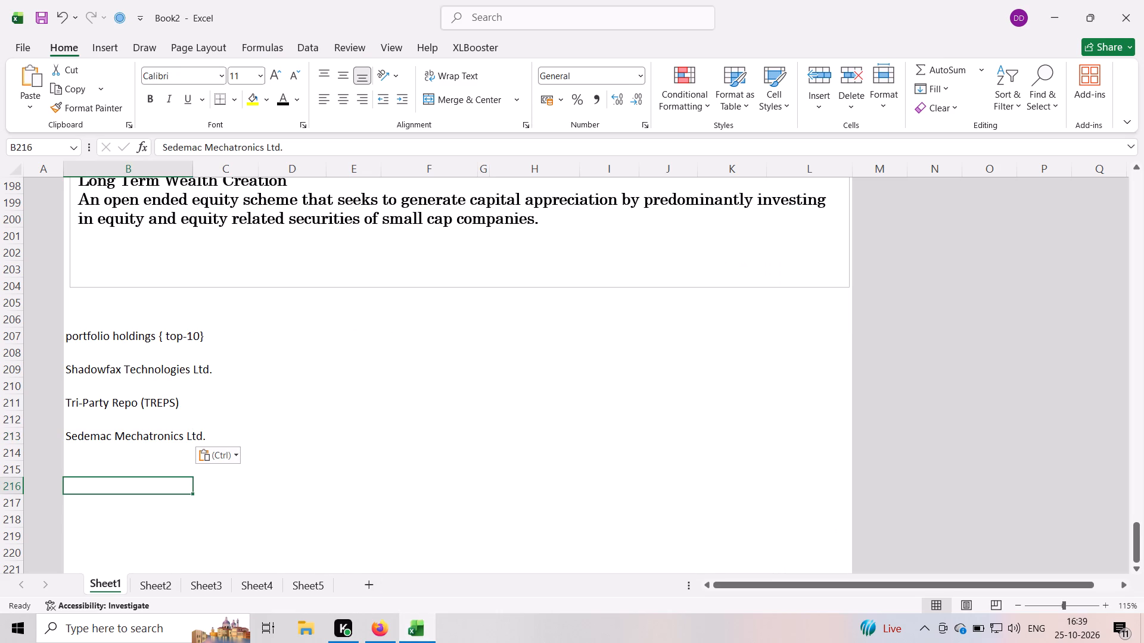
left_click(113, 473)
Apply a thick solid border to all four sides of cell B207, the "portfolio holdings { top-10}" heading.
left_click(92, 336)
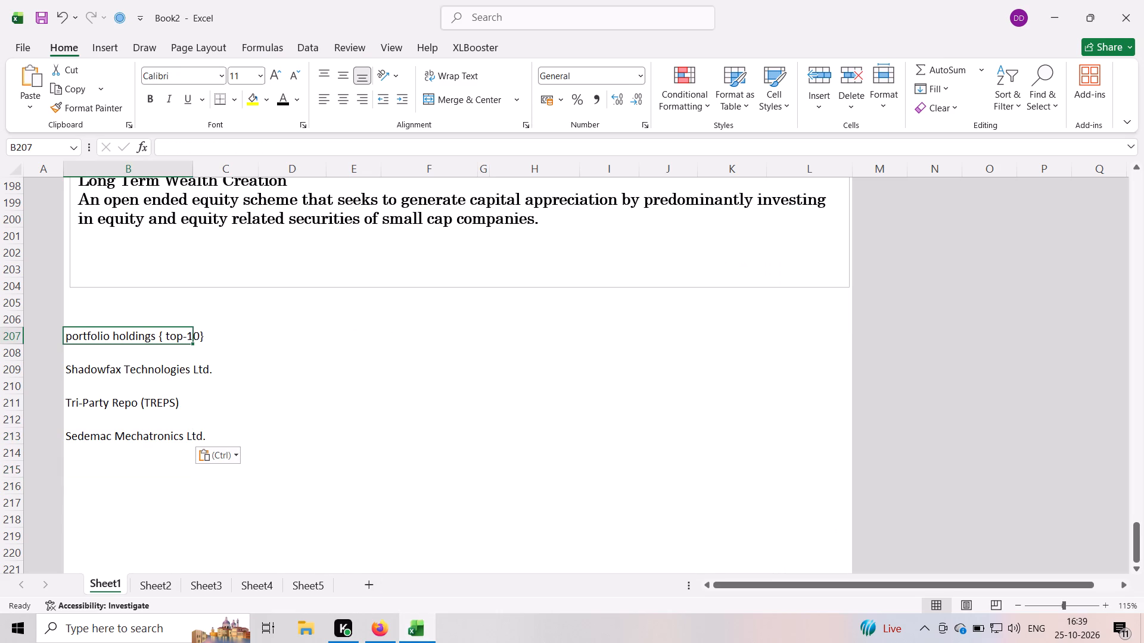
key("ctrl+shift+Right")
key("ctrl+shift+Left")
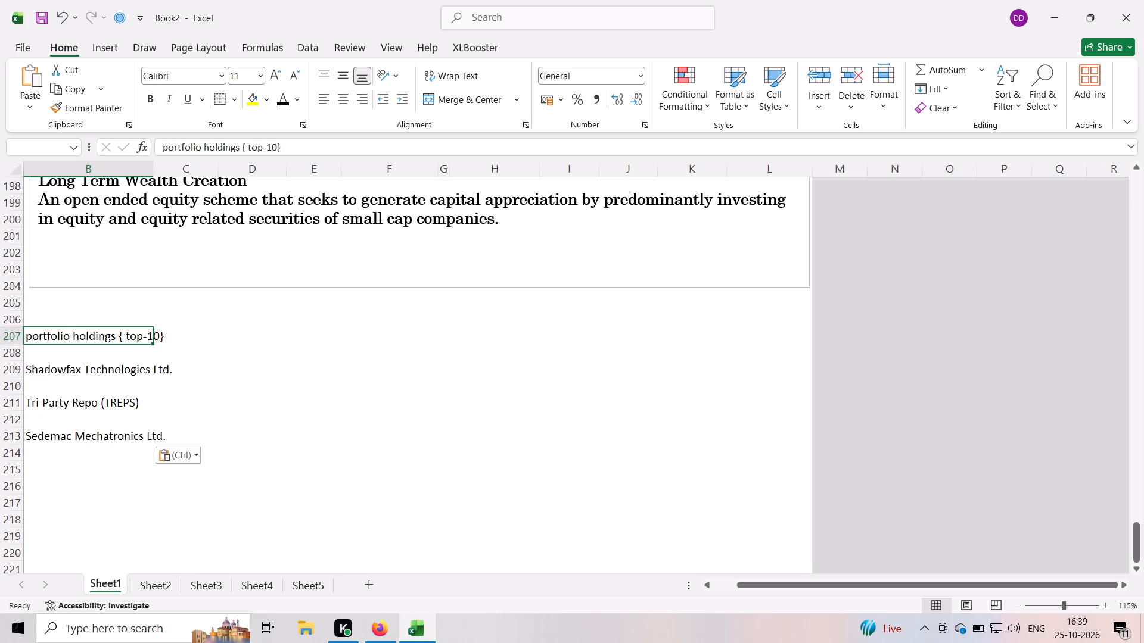
left_click_drag(765, 582, 712, 608)
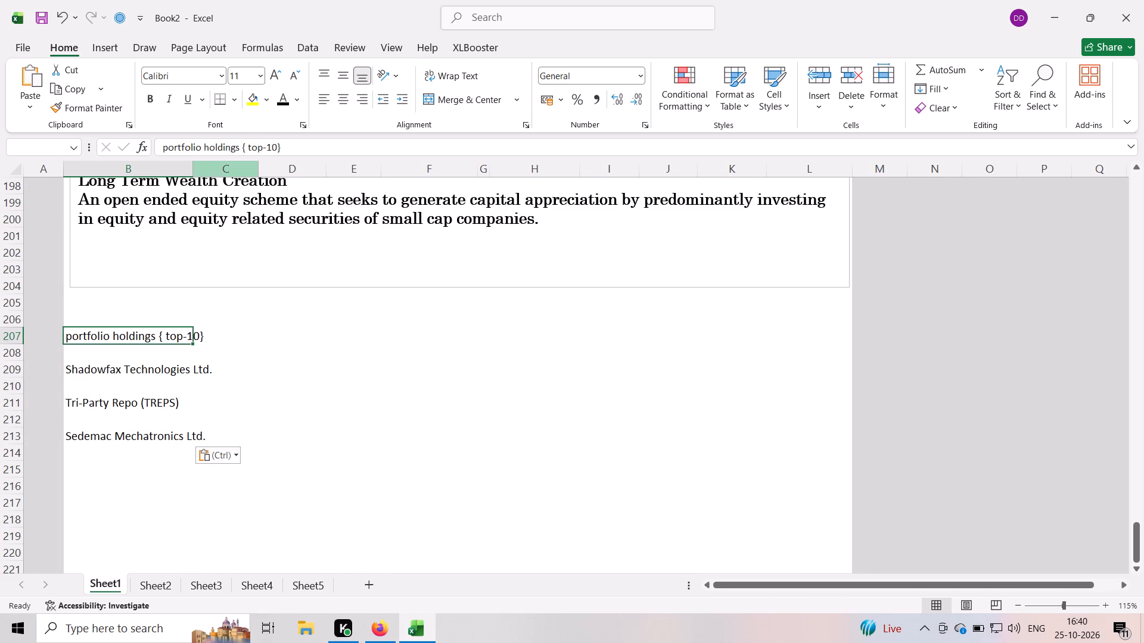
key("ctrl+1")
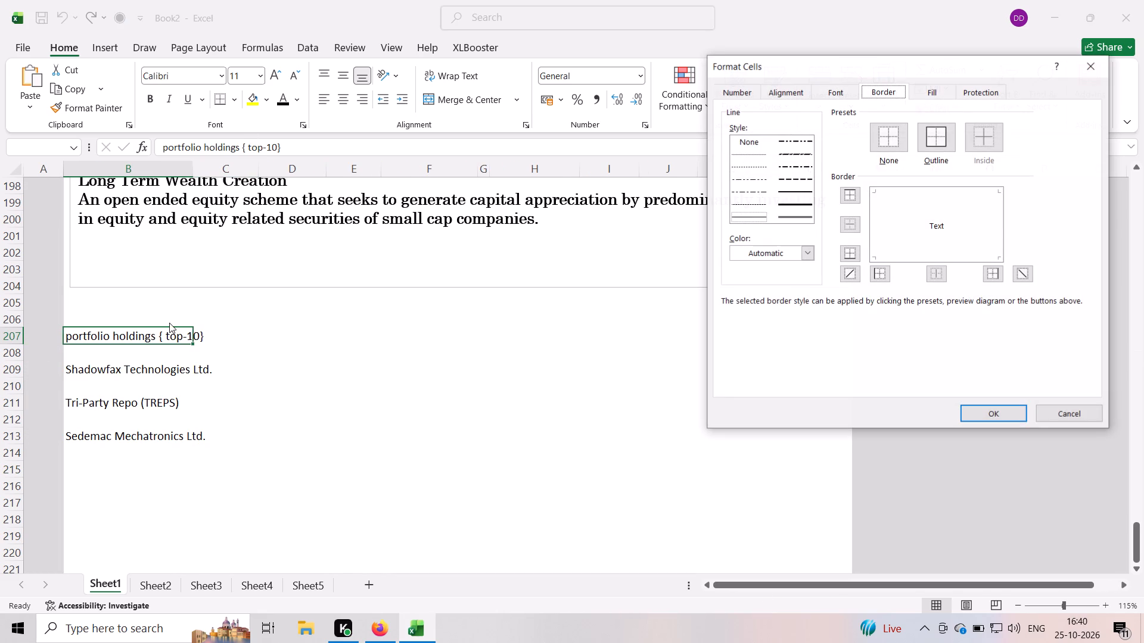
left_click(801, 200)
left_click(876, 188)
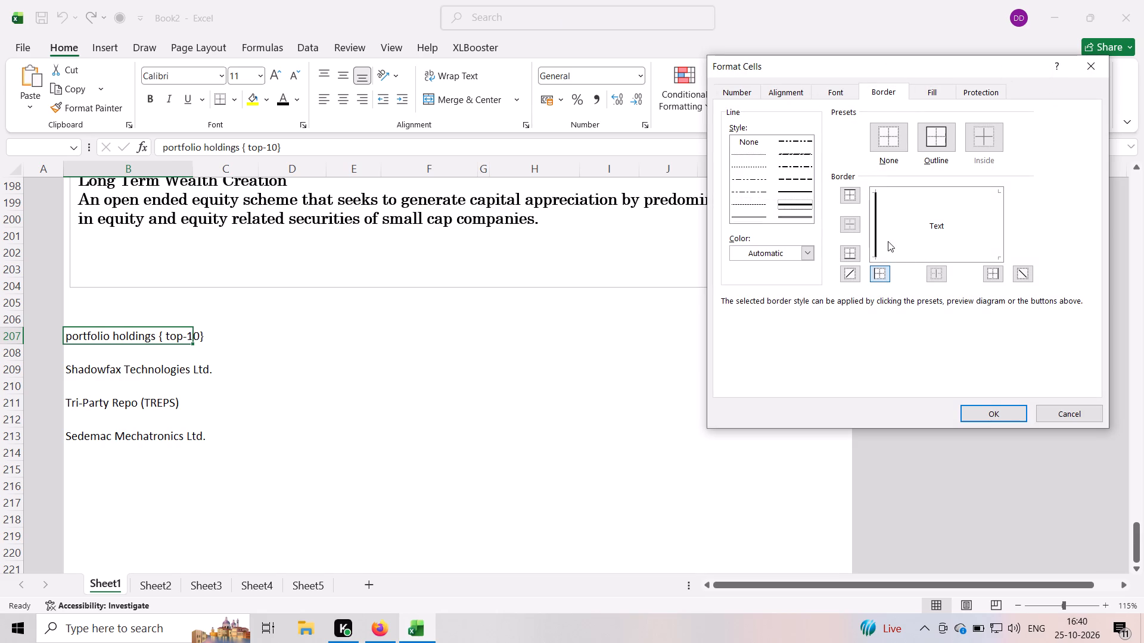
left_click(879, 242)
left_click(915, 193)
left_click(904, 260)
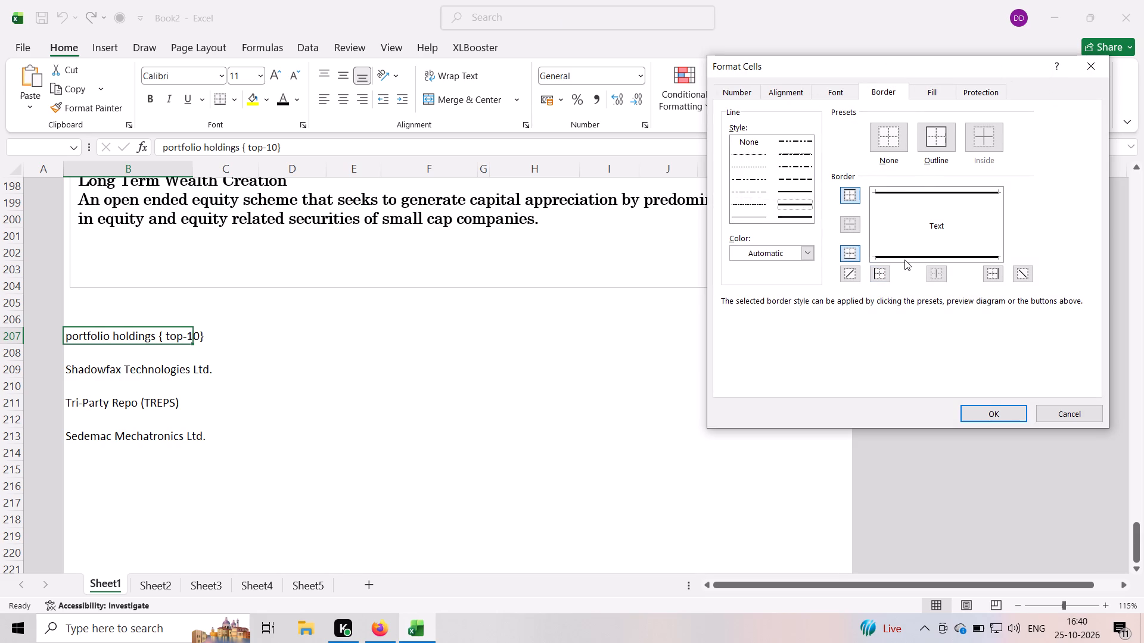
left_click(876, 228)
left_click(997, 214)
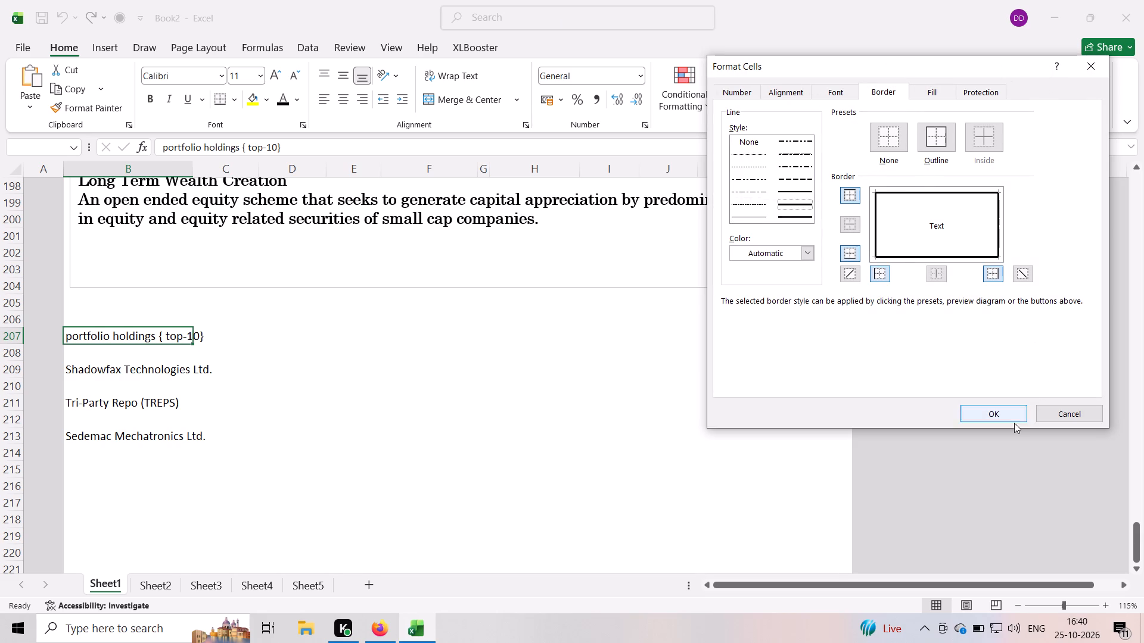
left_click(1012, 413)
left_click(708, 473)
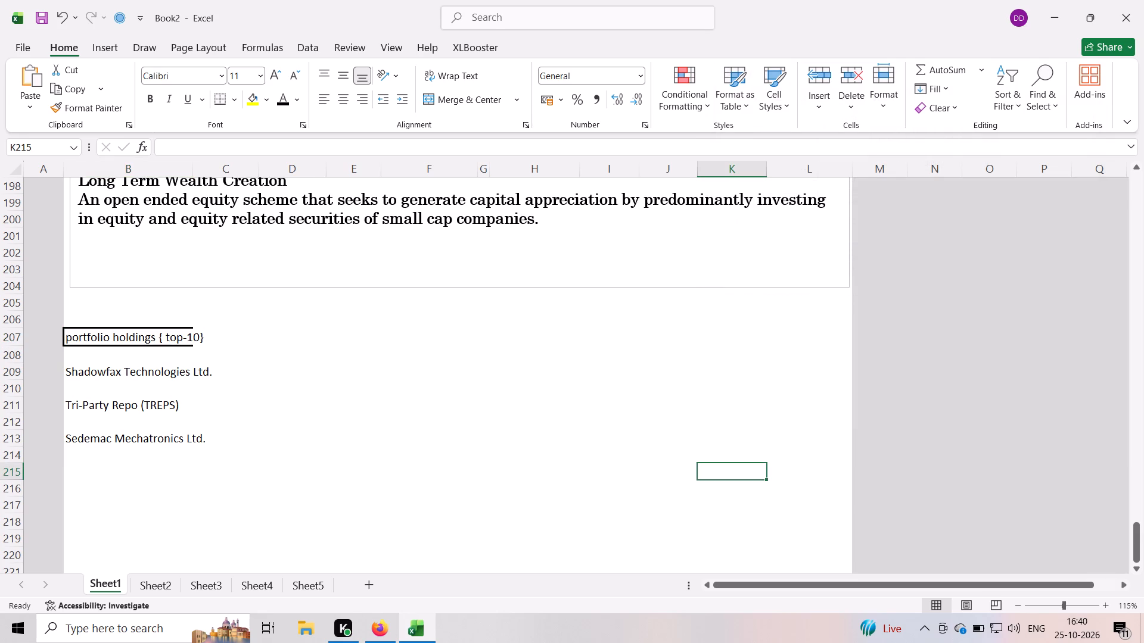
Add thick borders to the right, top and bottom edges of cell C207 to extend the heading box.
left_click(210, 339)
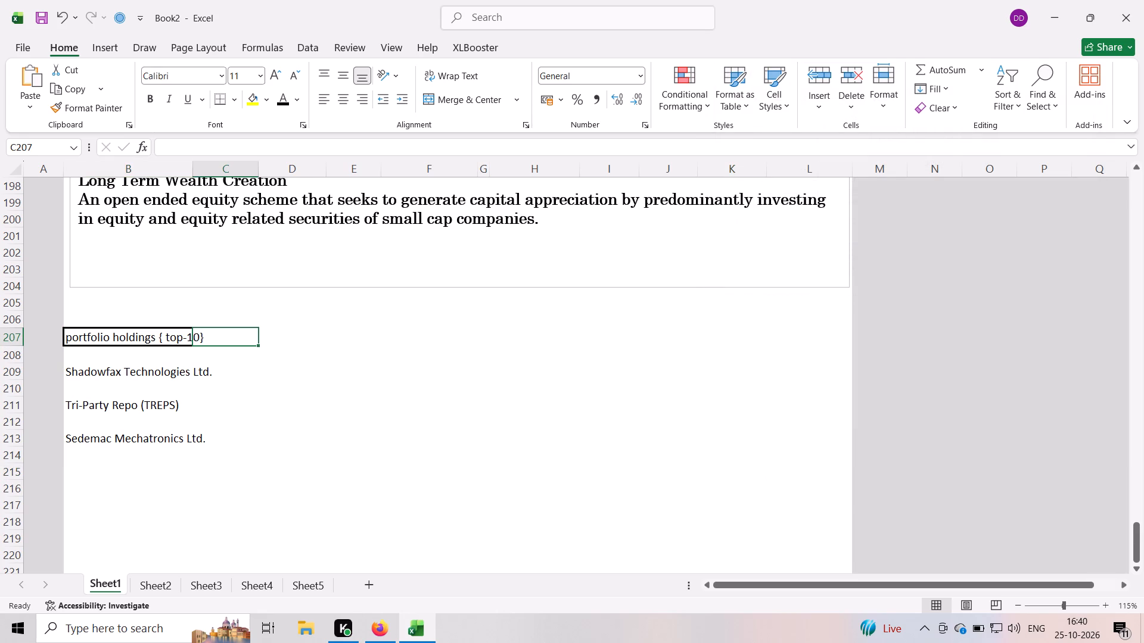
key("ctrl+1")
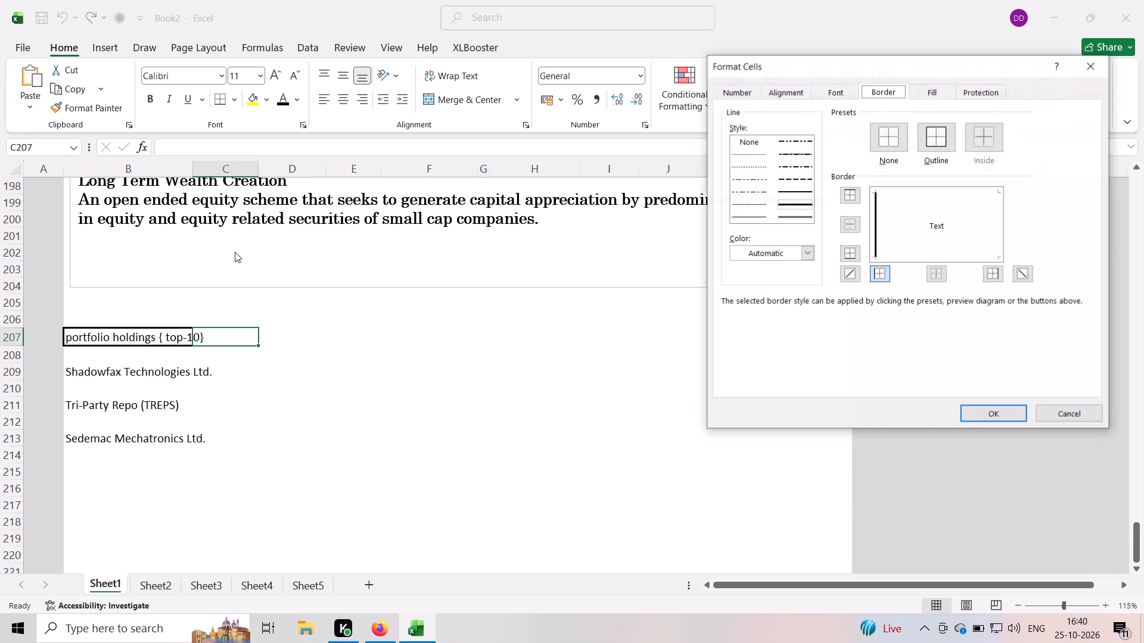
left_click(997, 210)
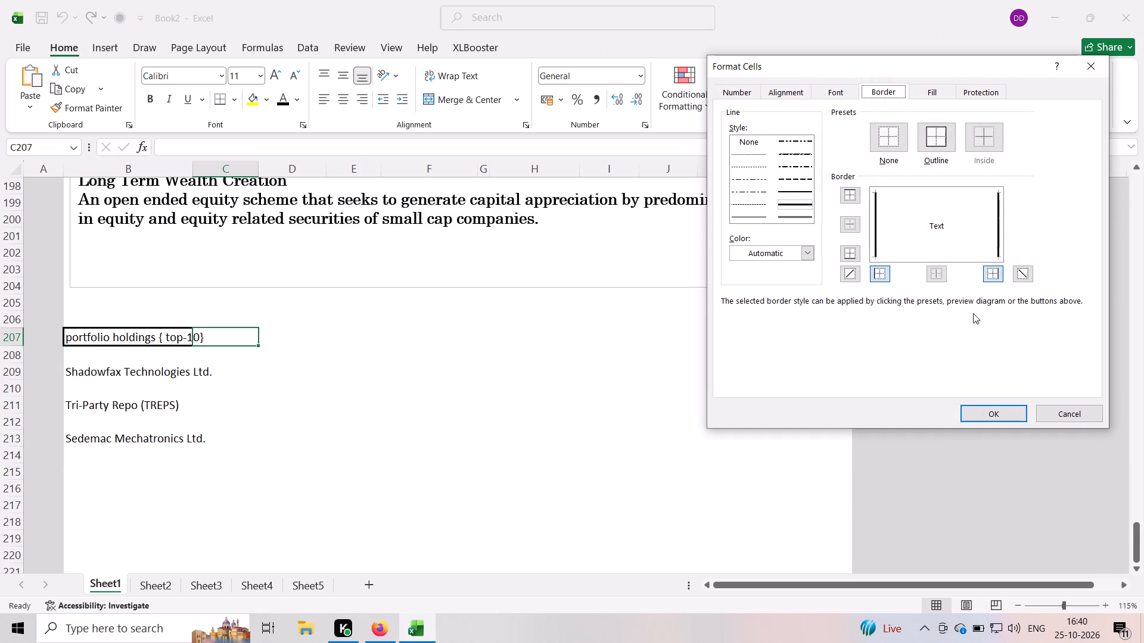
left_click(990, 408)
left_click(871, 398)
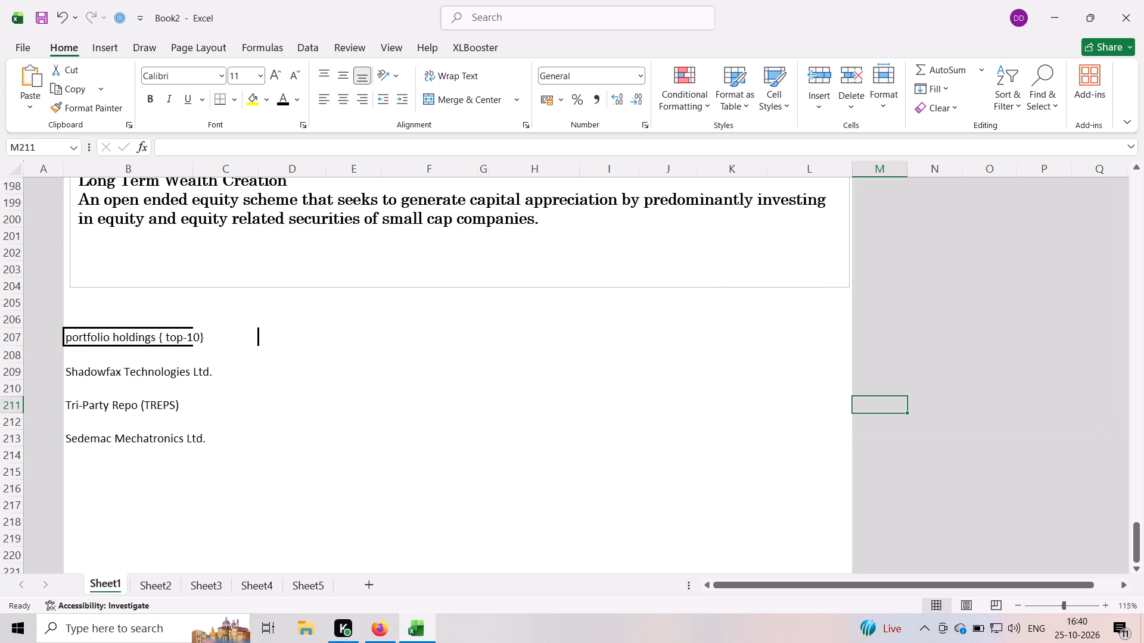
left_click(226, 344)
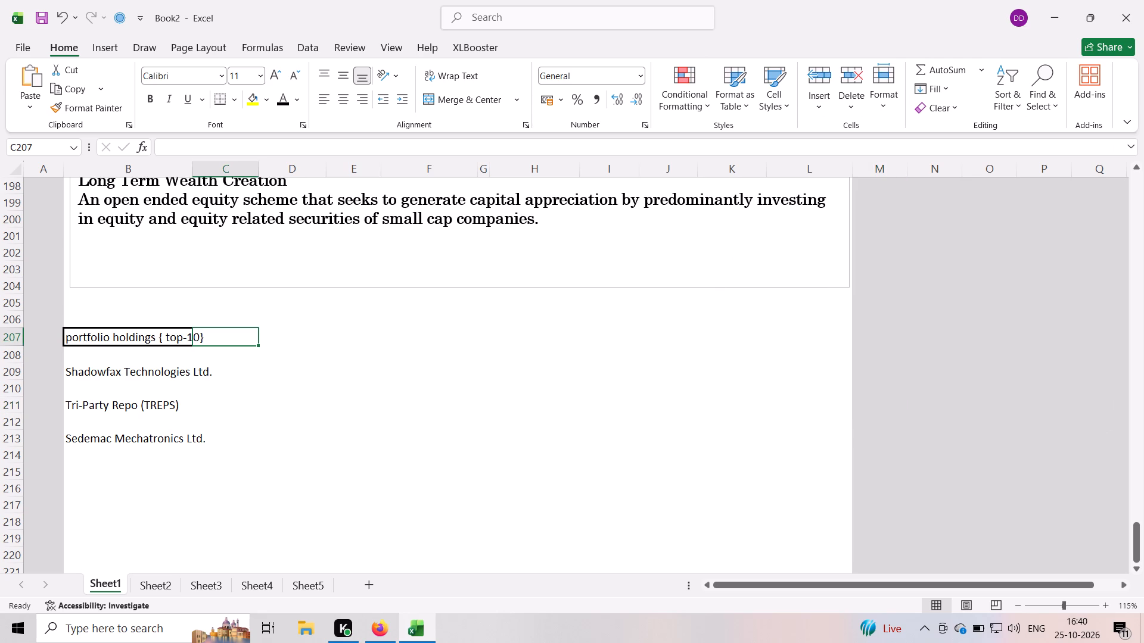
key("ctrl+1")
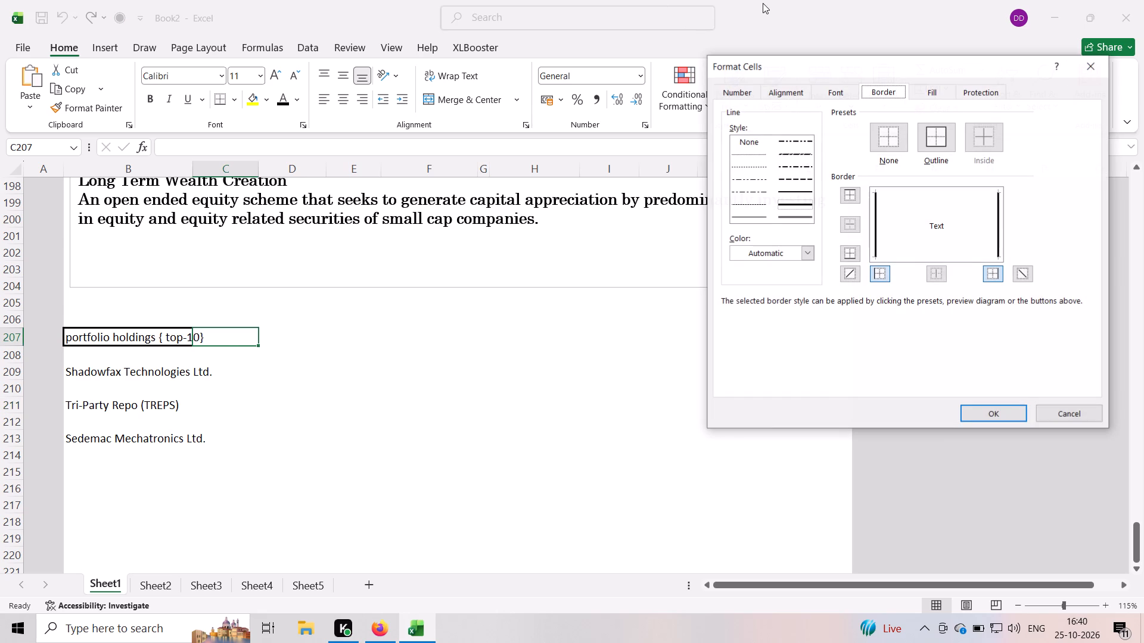
left_click(921, 187)
left_click(937, 254)
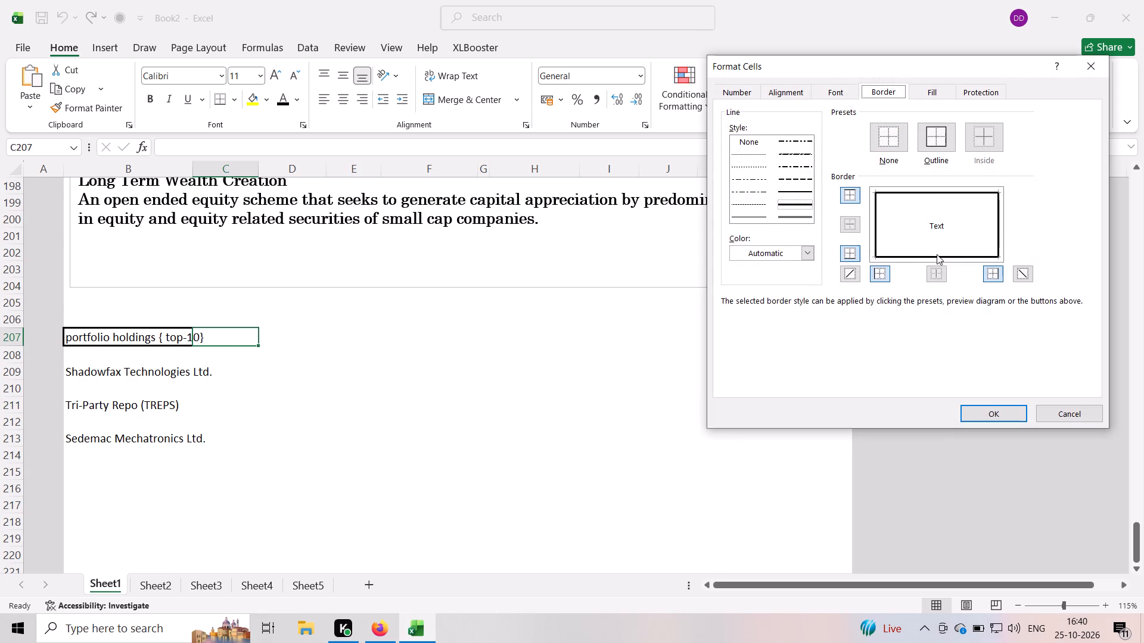
left_click(990, 409)
left_click(674, 402)
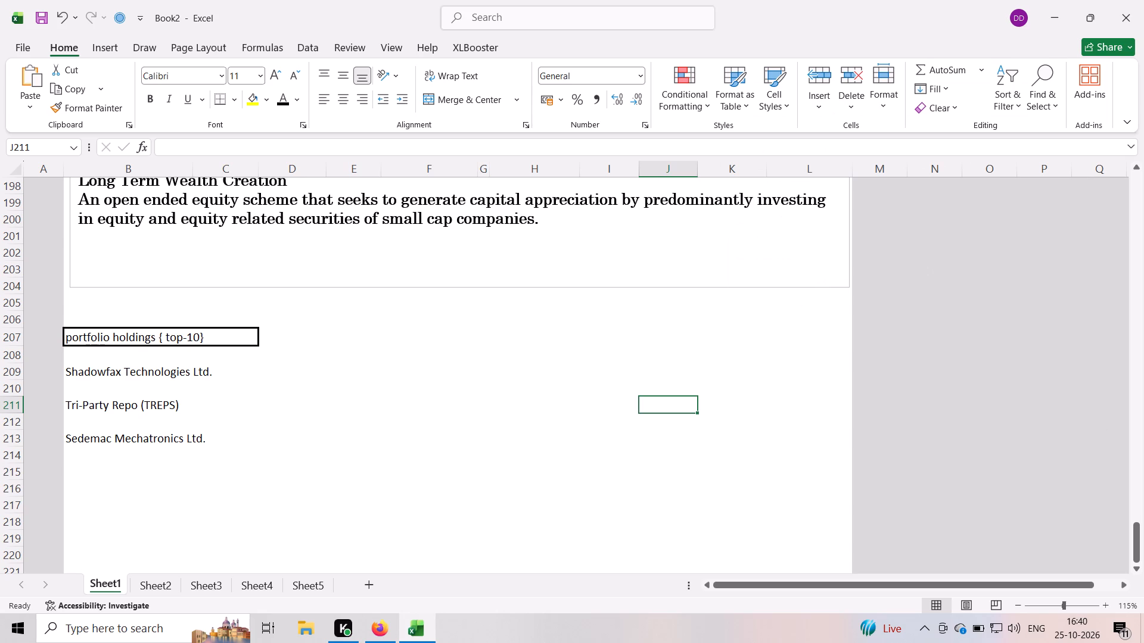
Insert five extra spaces before "{ top-10}" in the heading text of cell B207.
double_click(166, 337)
double_click(158, 340)
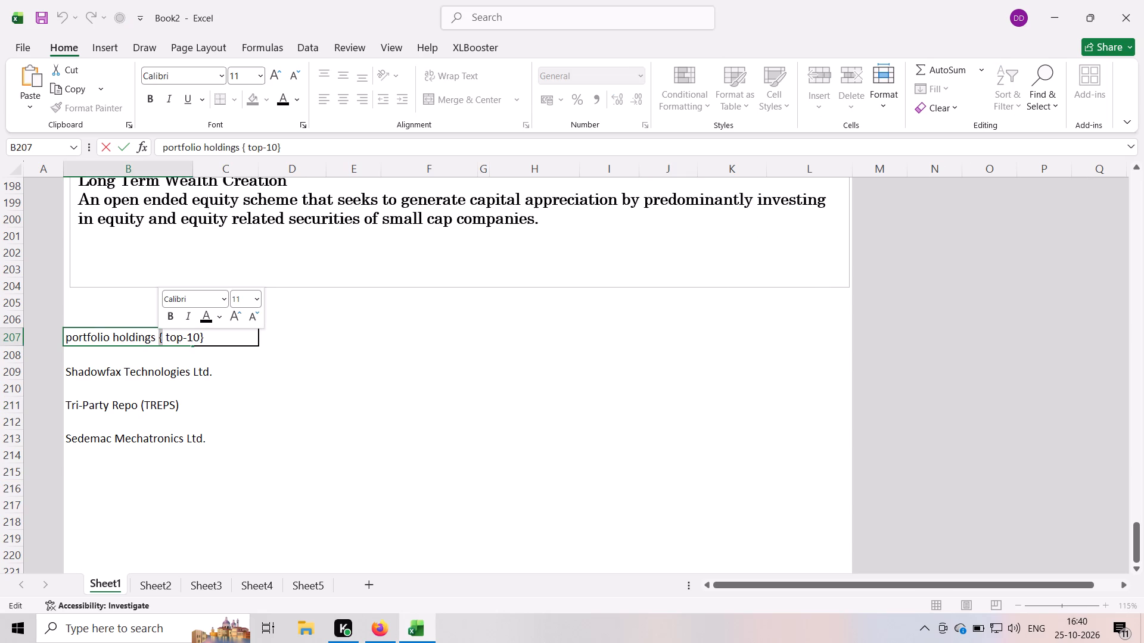
left_click(159, 339)
key("space")
key("space")
key("space")
key("space")
key("space")
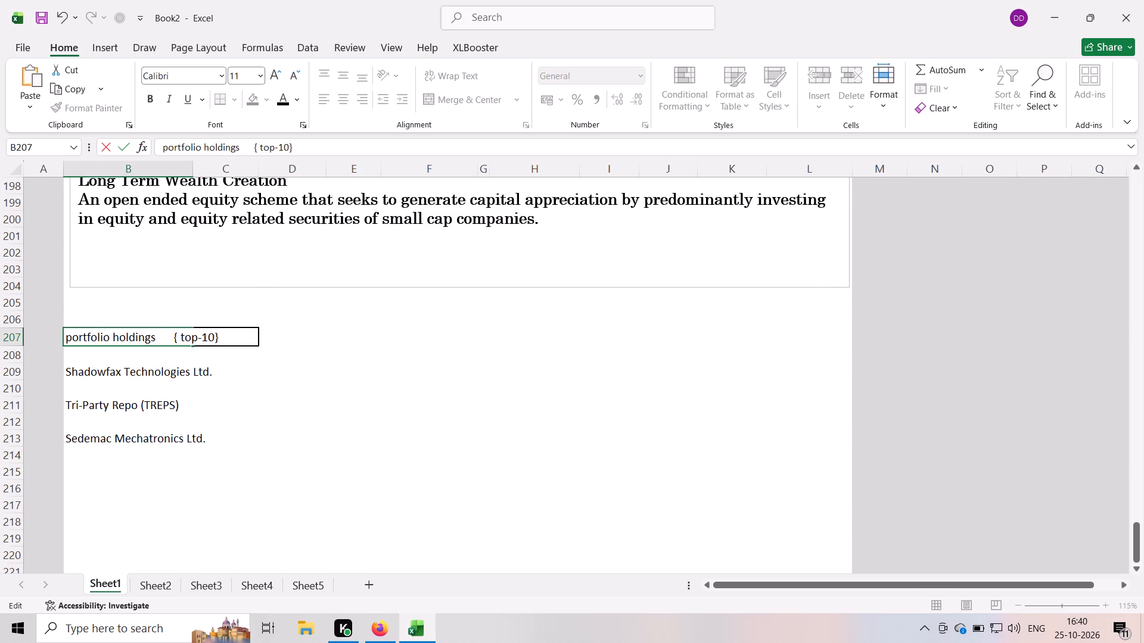
left_click(446, 247)
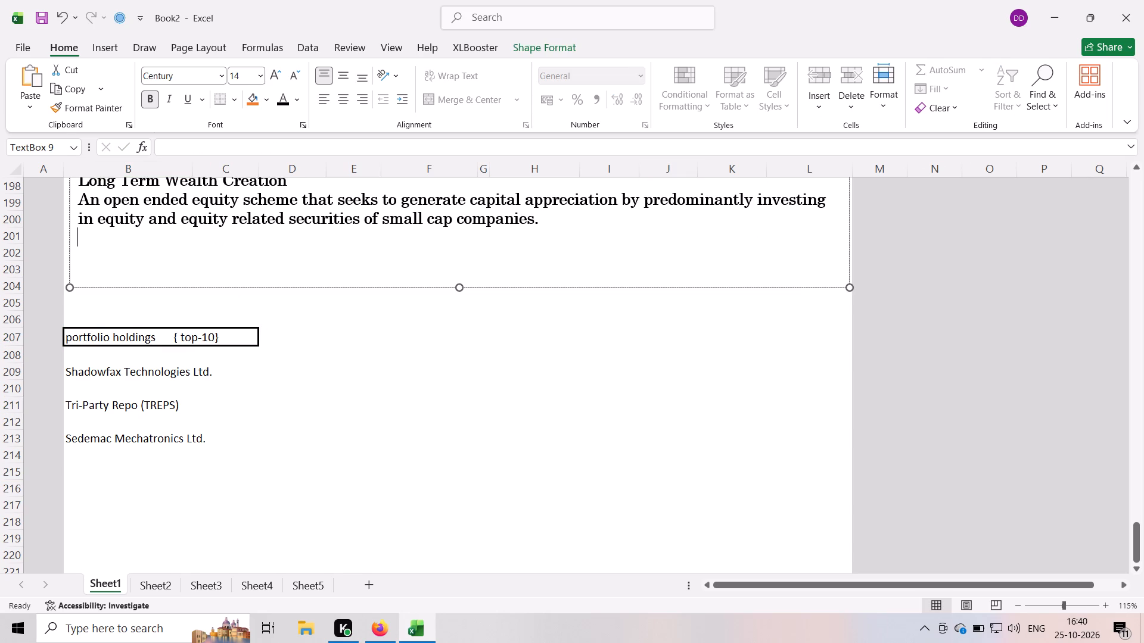
Set the font size of the portfolio holdings heading in B207:C207 to 14.
left_click_drag(237, 339, 200, 336)
left_click(366, 283)
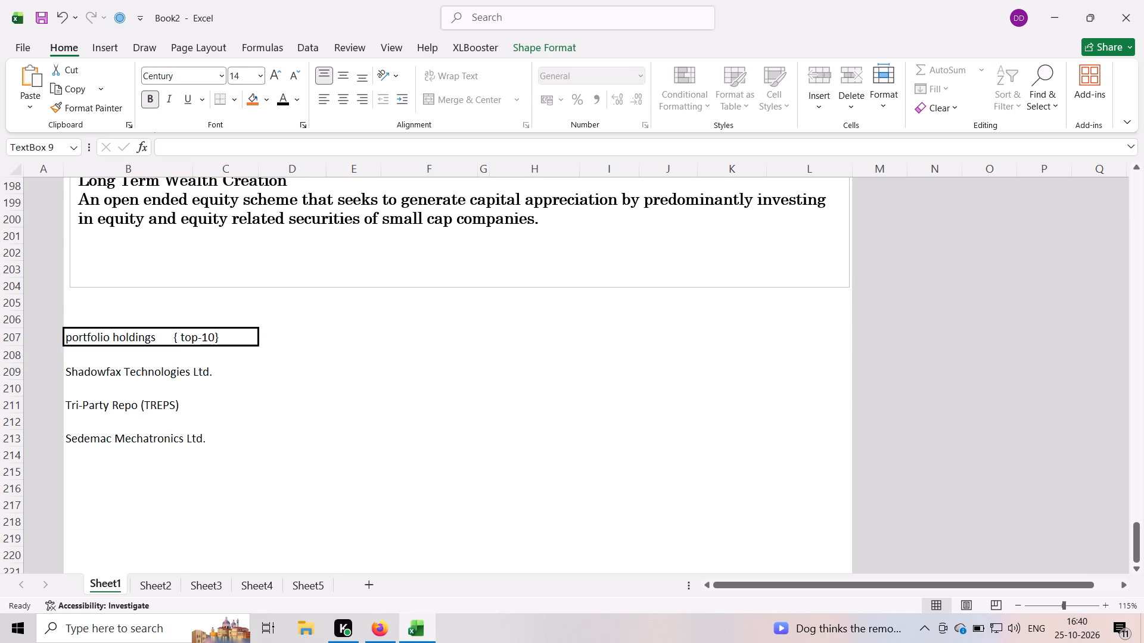
left_click_drag(73, 335, 105, 321)
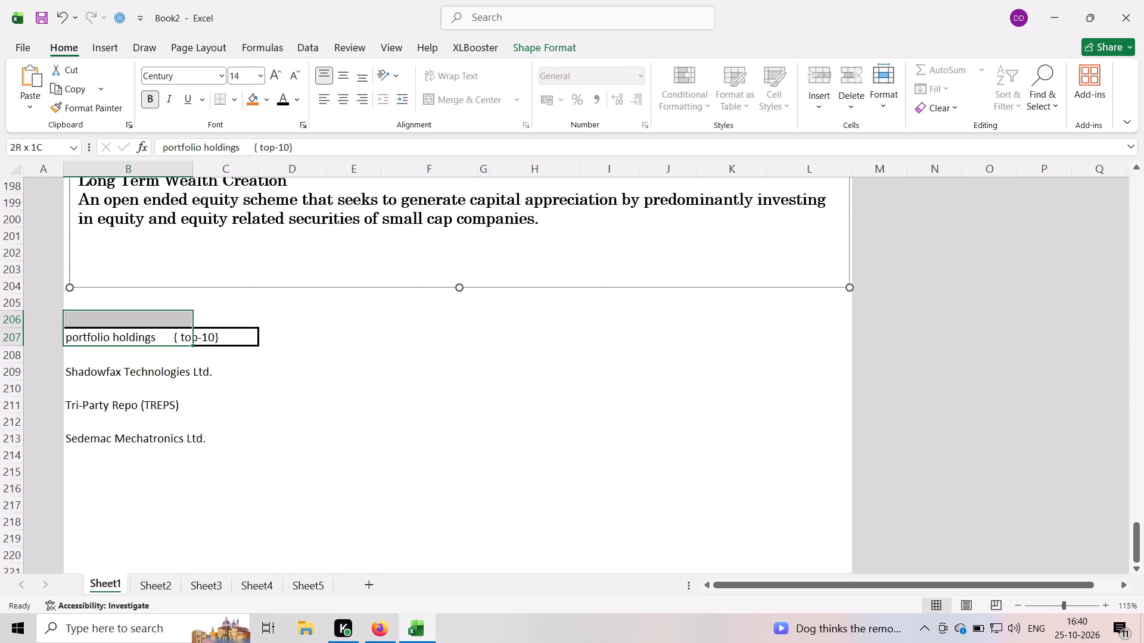
left_click(330, 293)
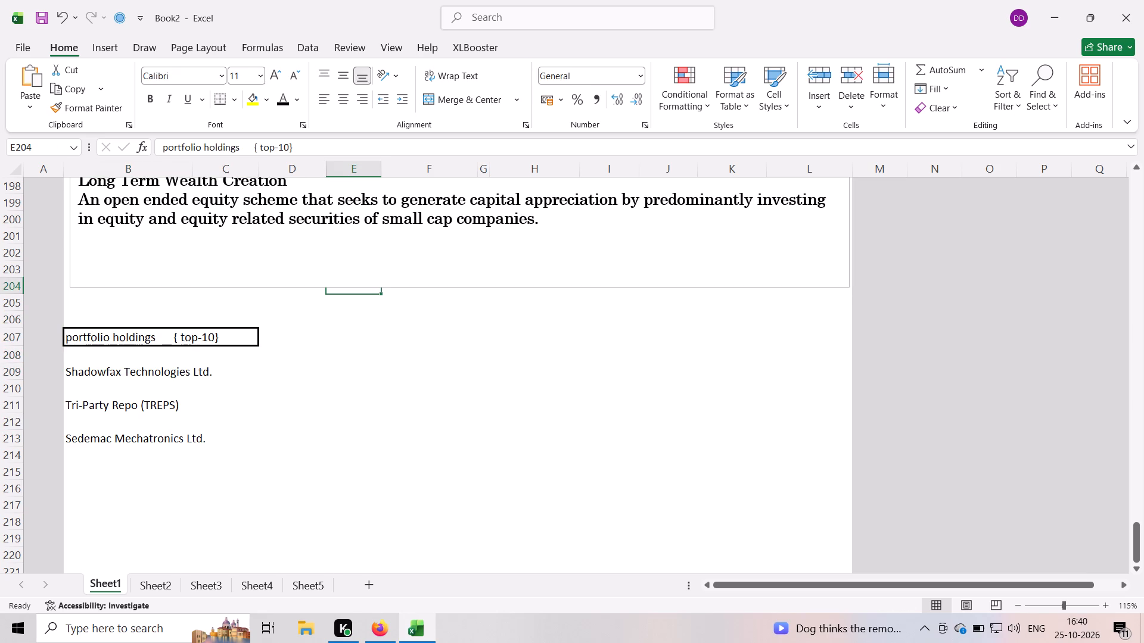
left_click_drag(73, 340, 206, 313)
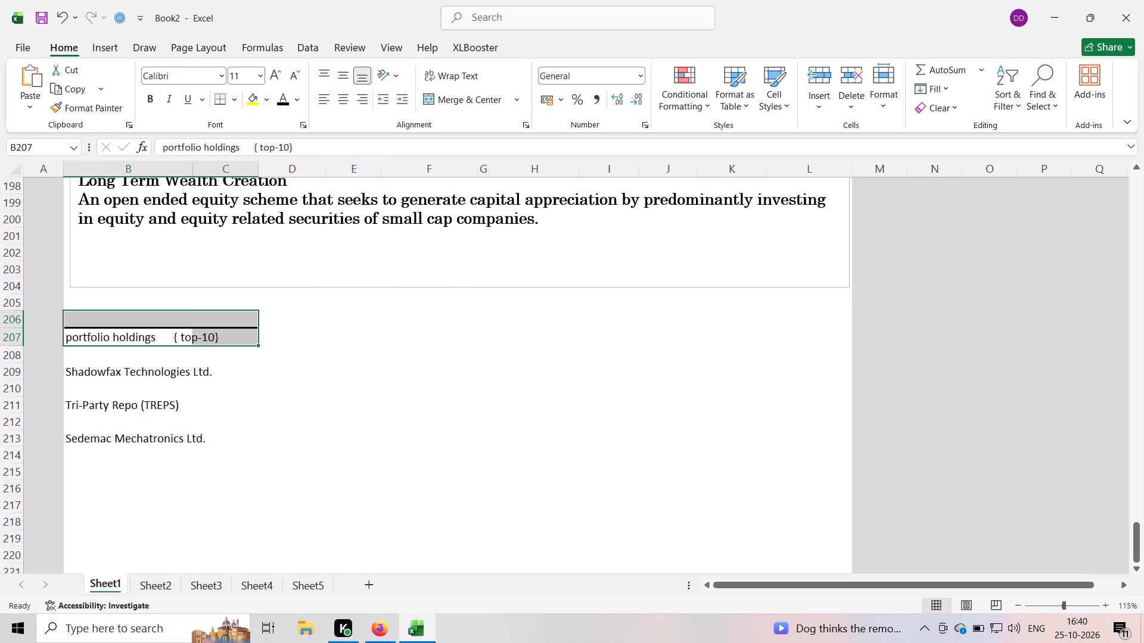
left_click(335, 282)
left_click_drag(66, 340, 74, 338)
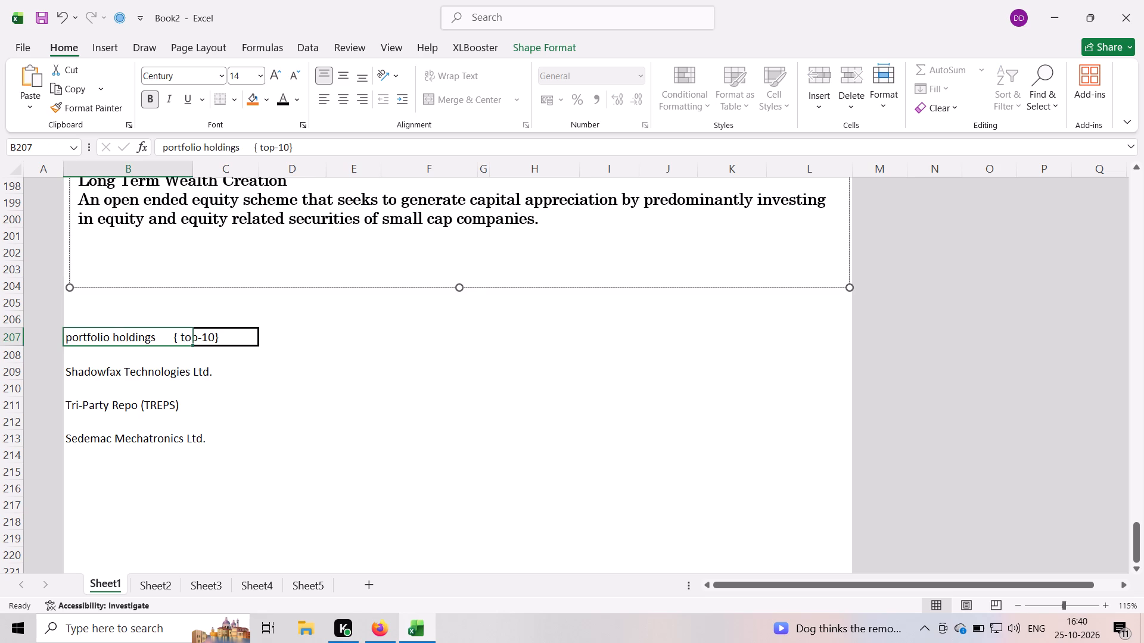
left_click_drag(74, 338, 120, 337)
left_click_drag(120, 337, 212, 334)
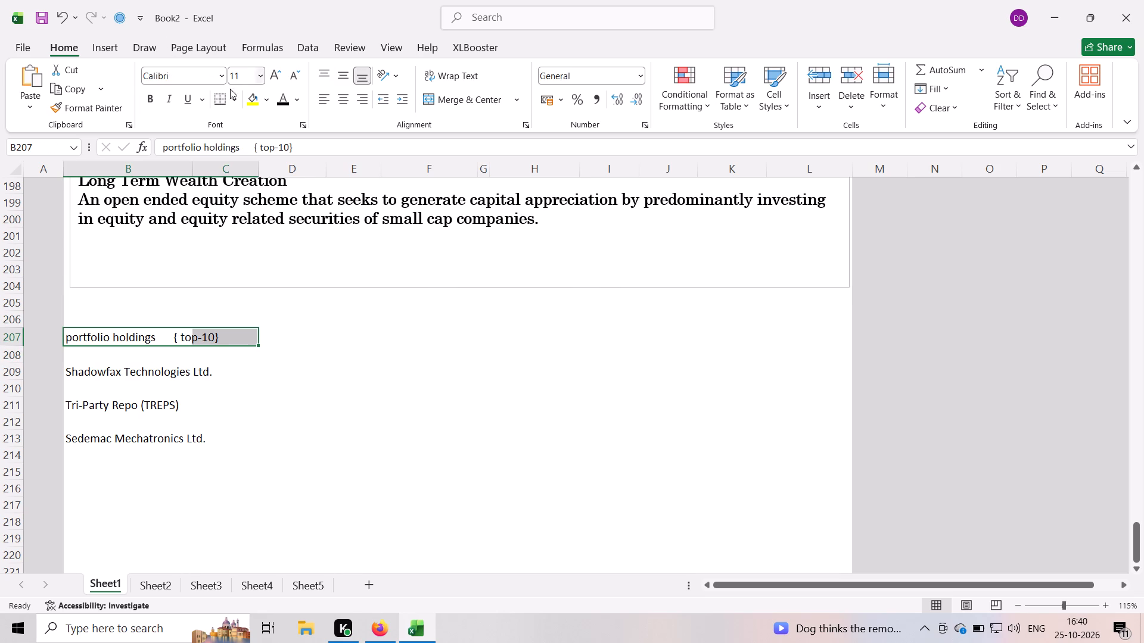
left_click(260, 80)
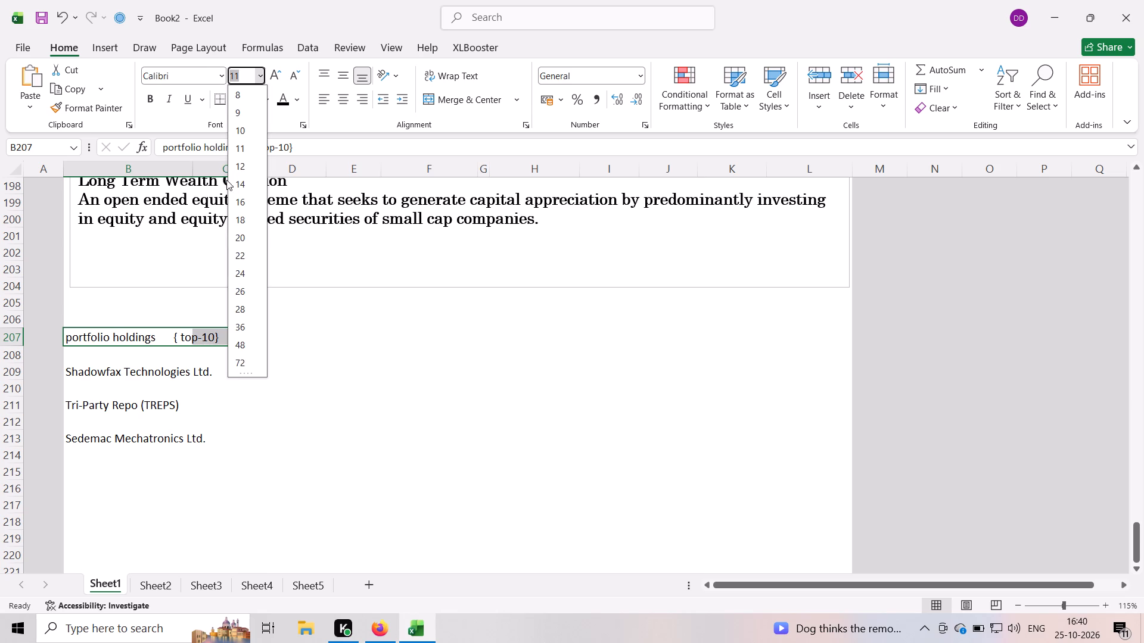
left_click(247, 186)
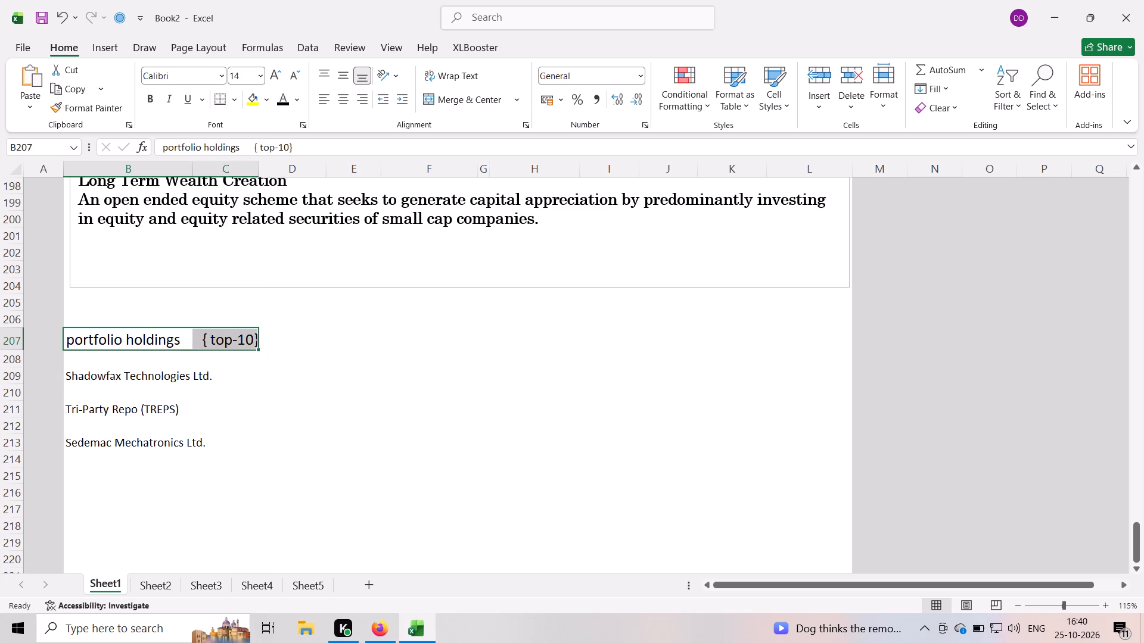
Set the font of the empty cell D205 to Century.
left_click(275, 307)
left_click(200, 76)
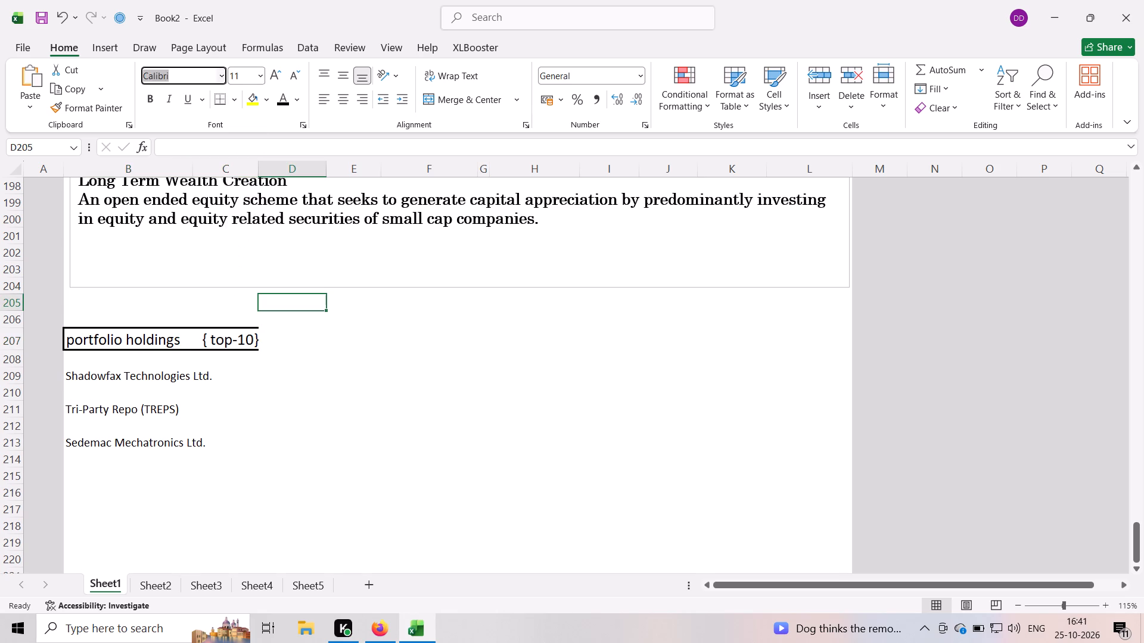
type("century")
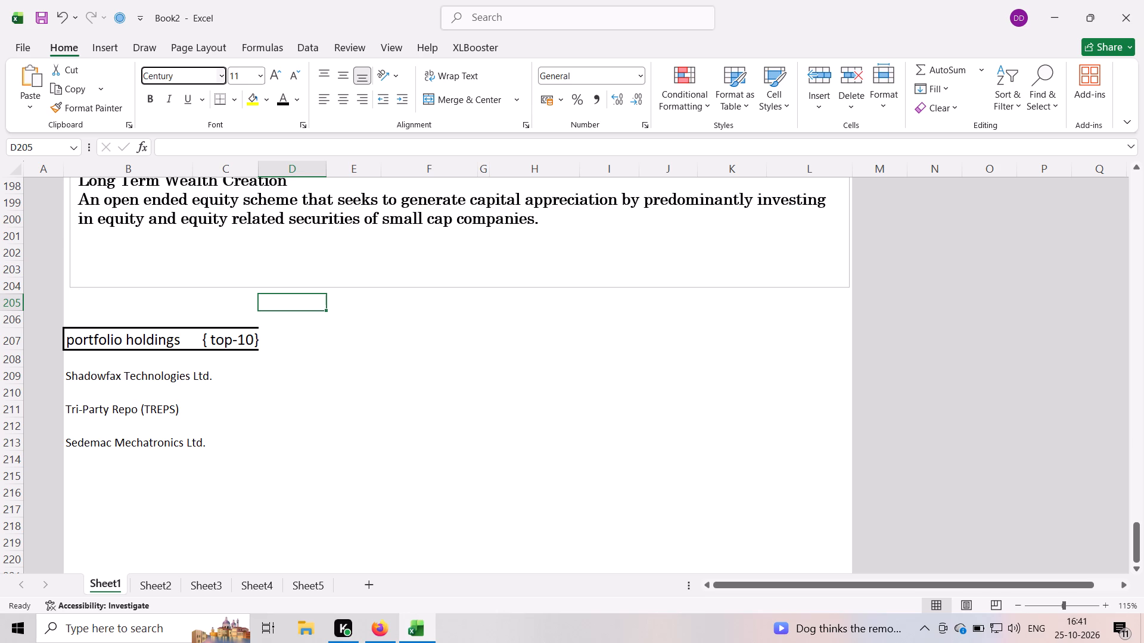
key("Return")
left_click(323, 424)
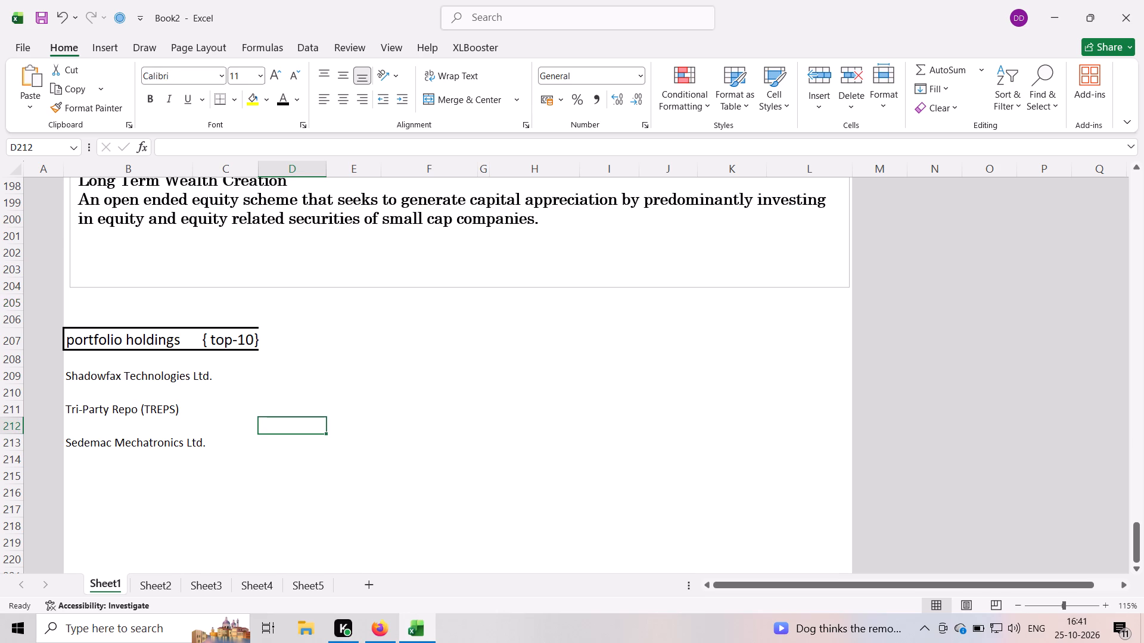
Copy the holding name "Atul Ltd." from RupeeVest's Portfolio Holdings table in Firefox into cell B215 of Sheet1 in Excel.
scroll(169, 417, "down", 1)
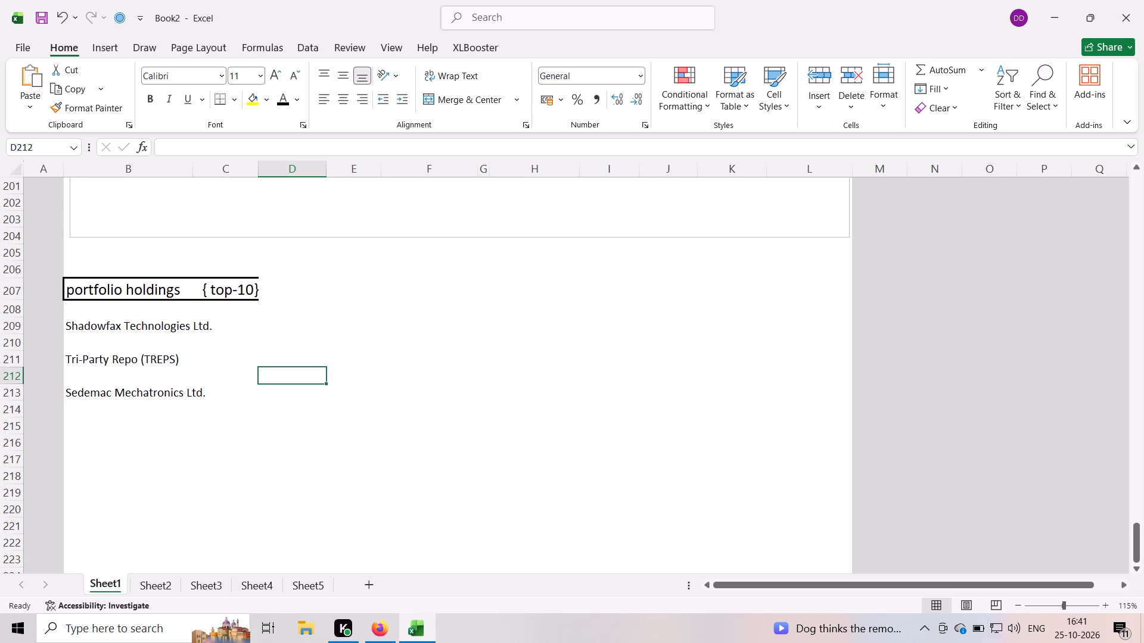
scroll(188, 469, "down", 2)
left_click(381, 631)
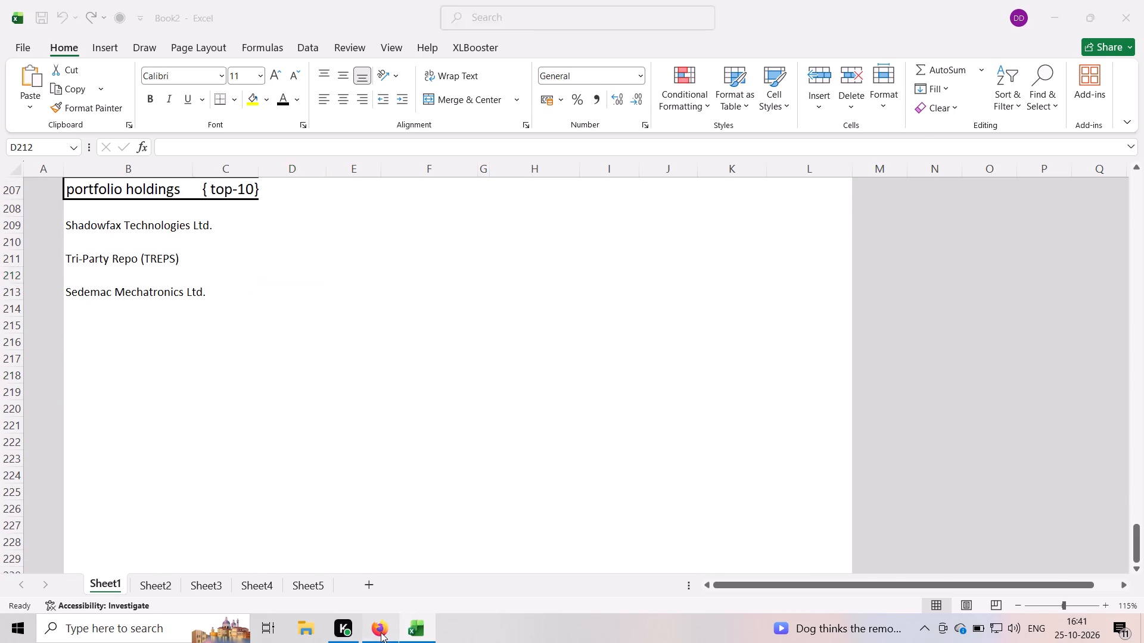
left_click_drag(746, 366, 707, 391)
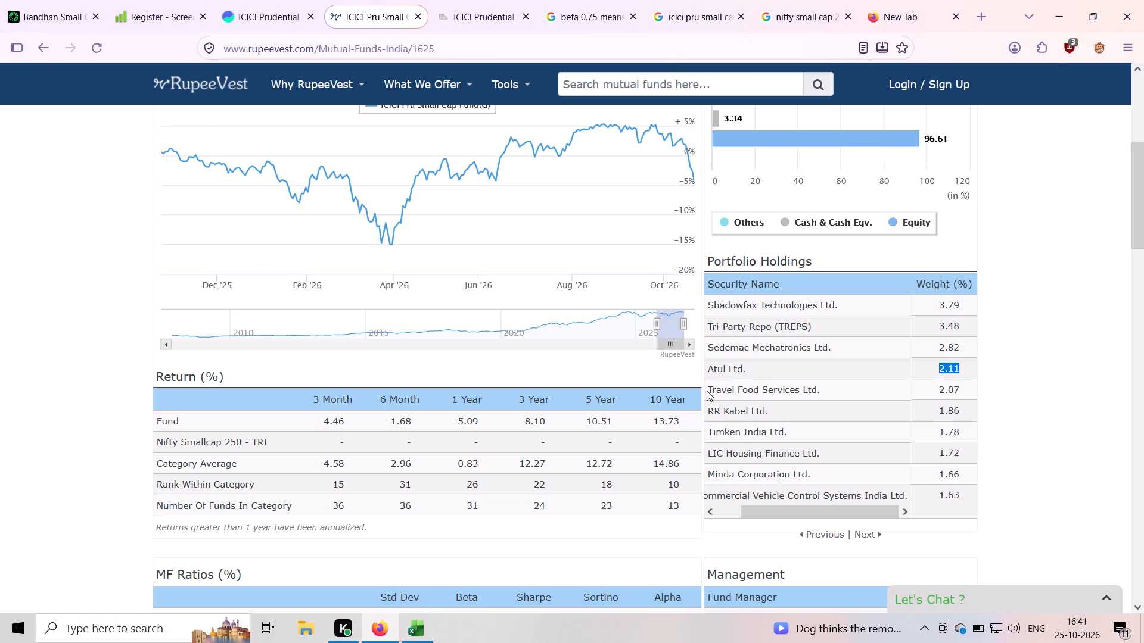
left_click_drag(707, 391, 708, 373)
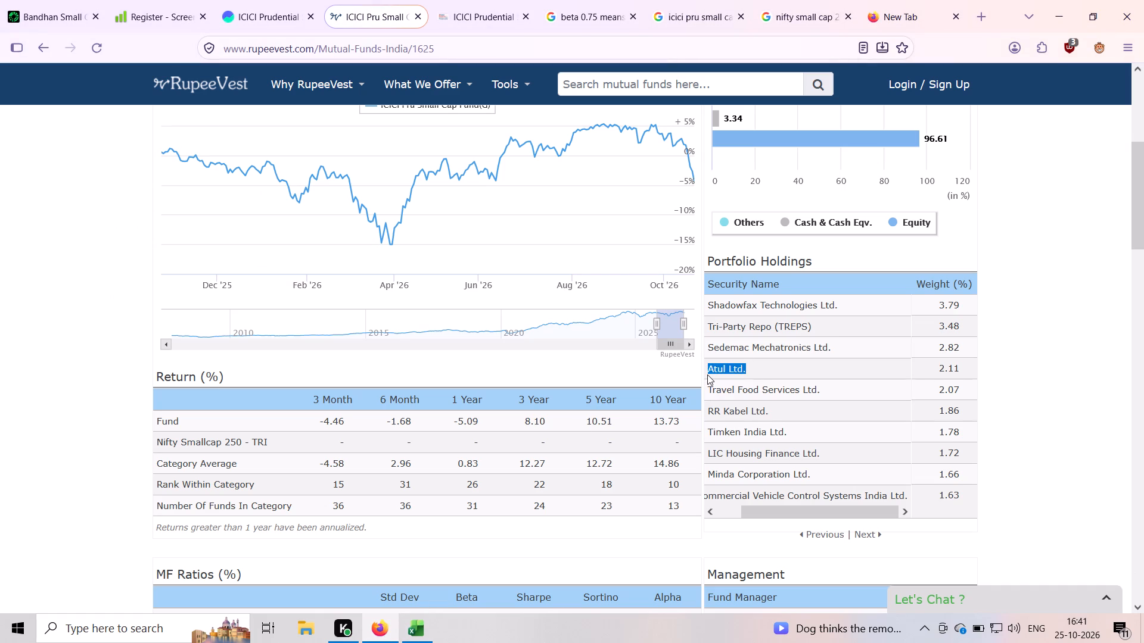
key("ctrl+c")
left_click(425, 633)
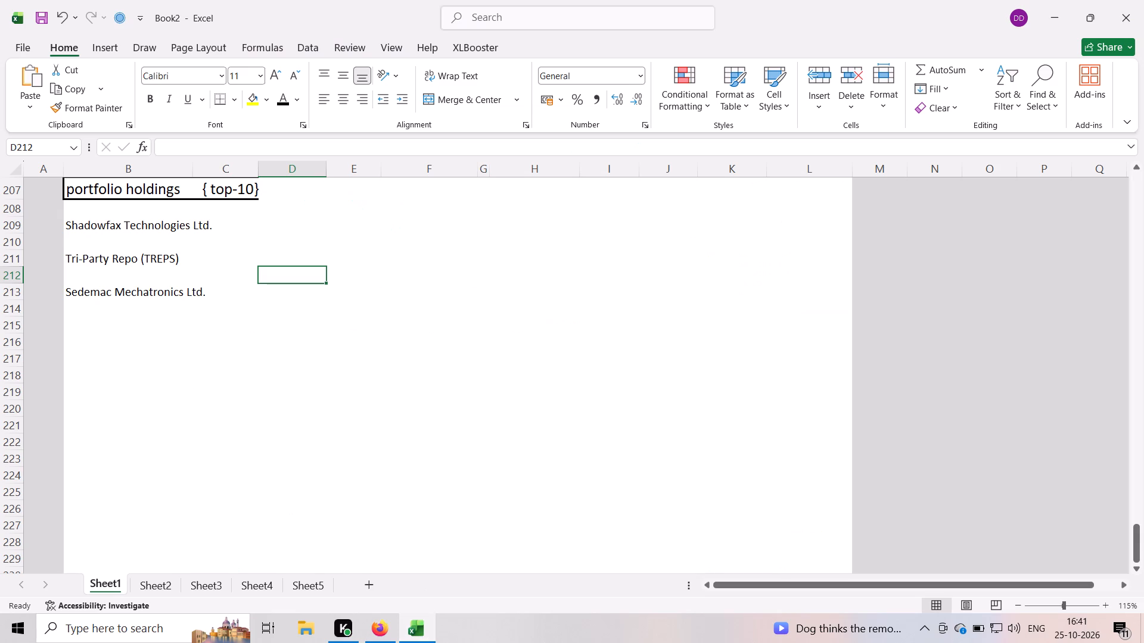
left_click(79, 335)
left_click(84, 327)
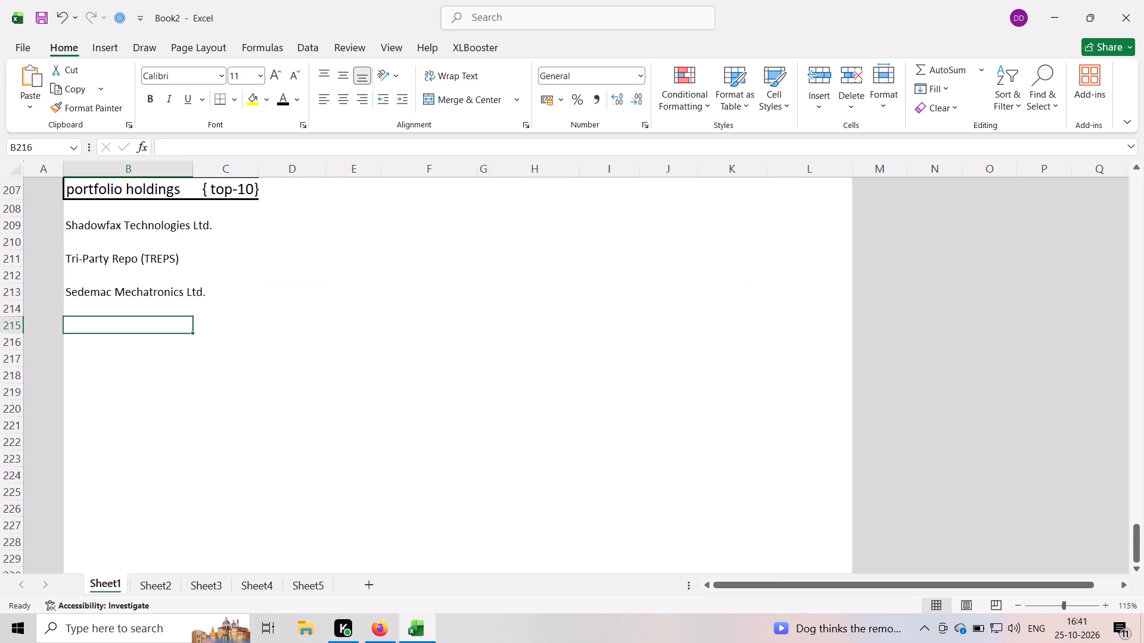
key("ctrl+v")
Copy "Travel Food Services Ltd." from the RupeeVest holdings table in Firefox into cell B217 of the Excel sheet.
left_click(384, 628)
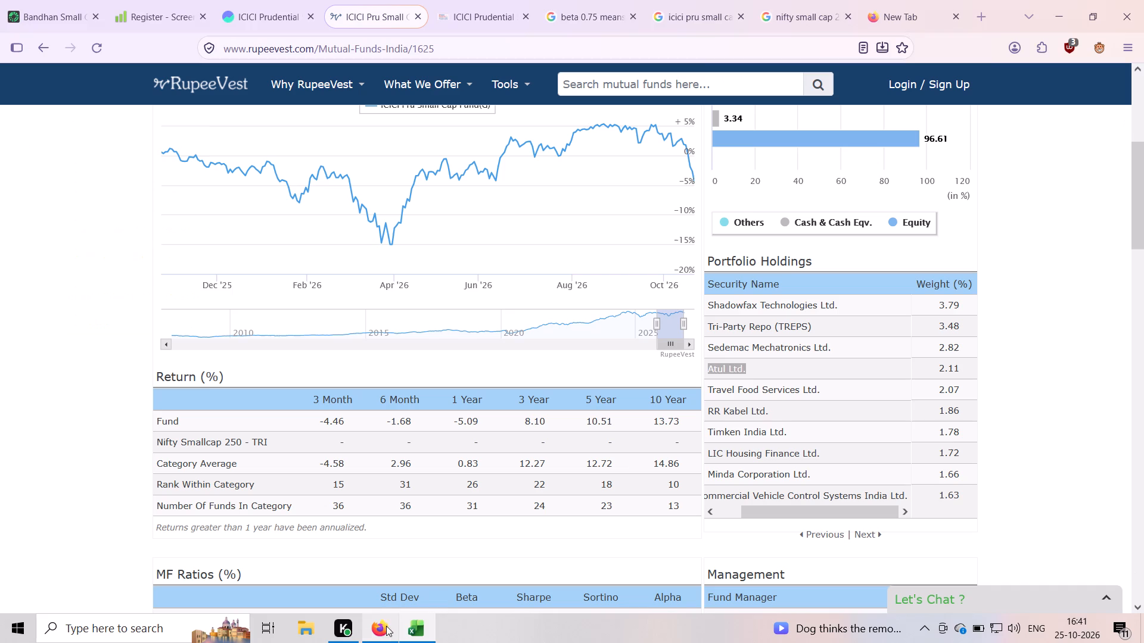
left_click_drag(820, 386, 813, 389)
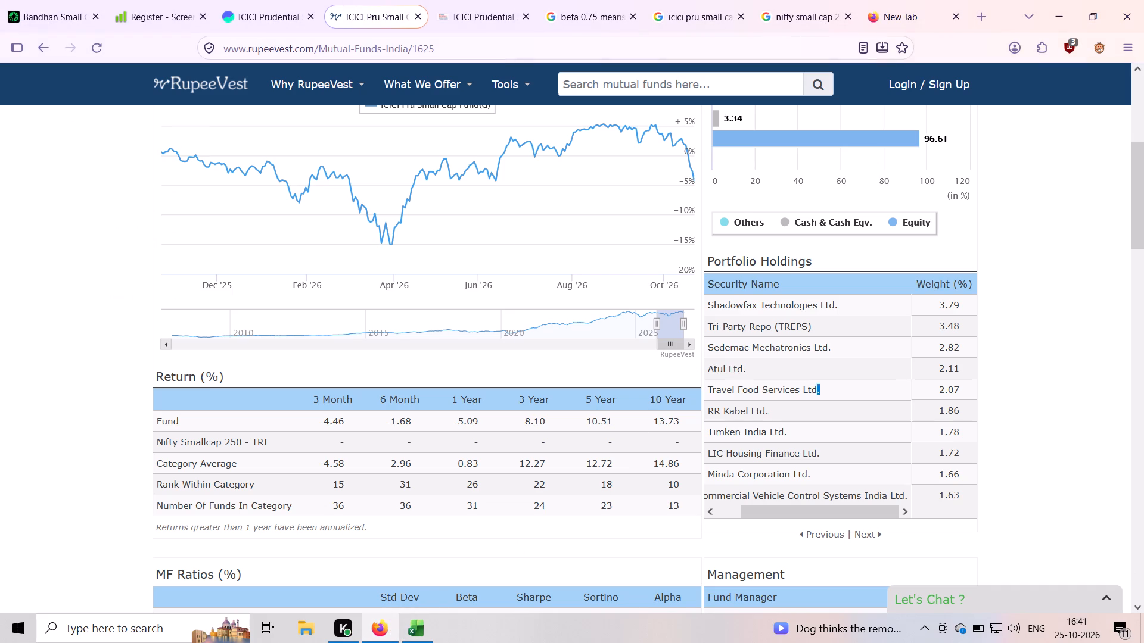
left_click_drag(813, 389, 701, 397)
key("ctrl+c")
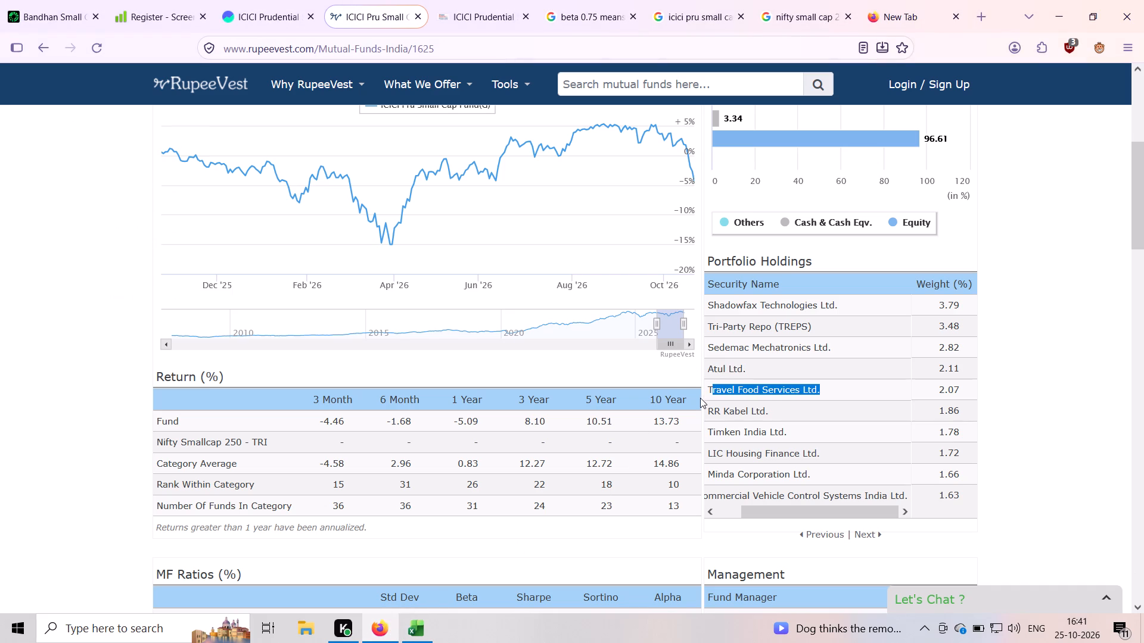
left_click(427, 638)
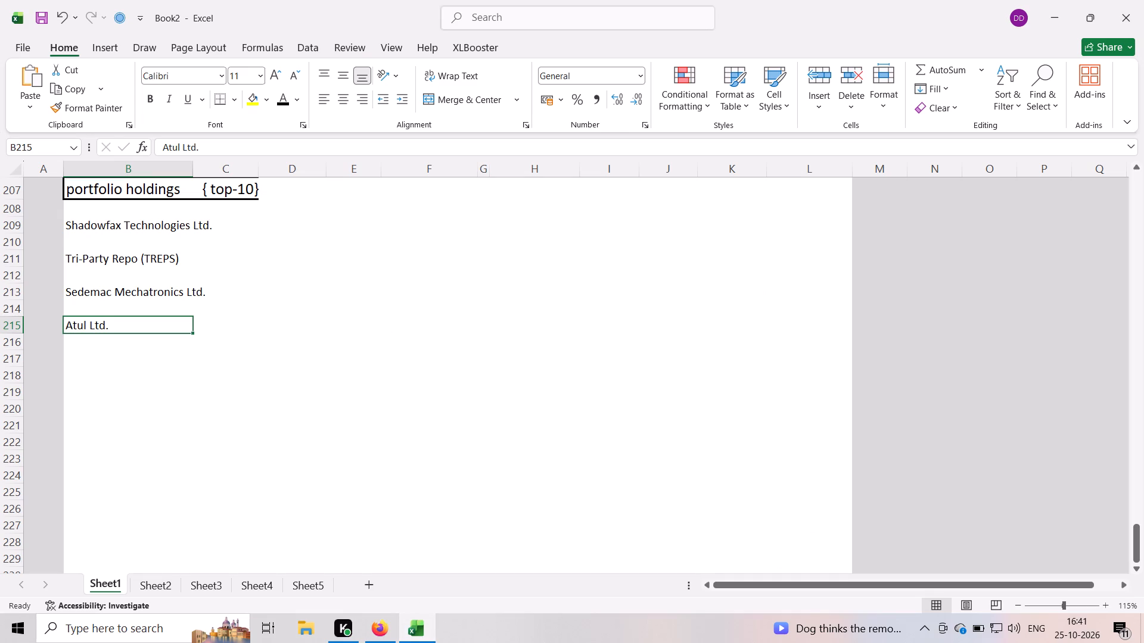
left_click(110, 357)
key("ctrl+v")
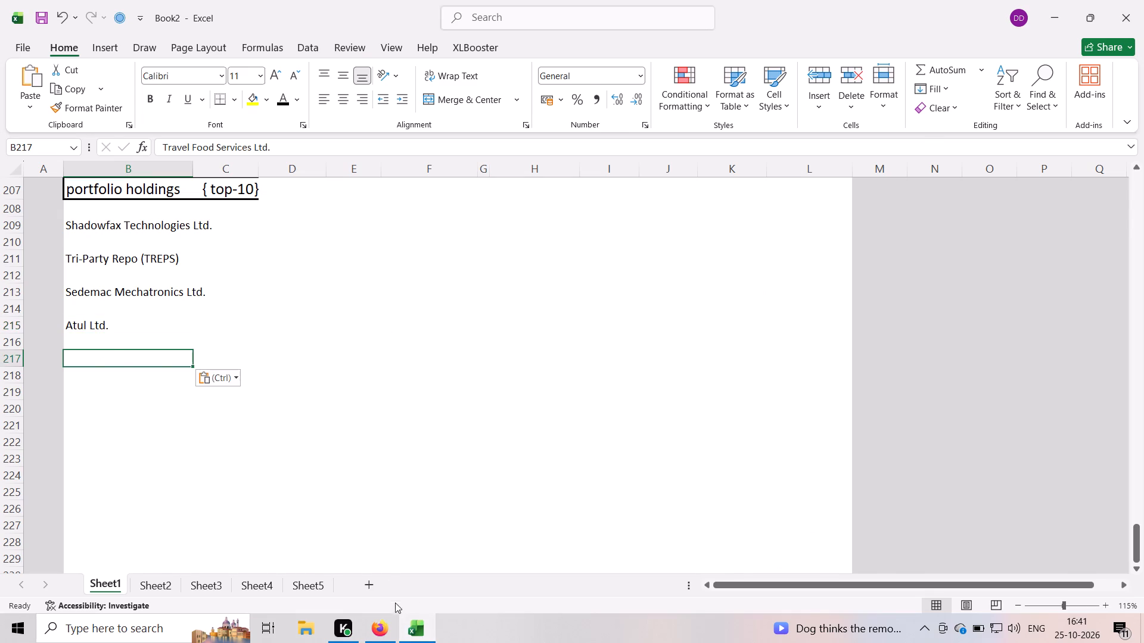
Copy "RR Kabel Ltd." from the RupeeVest holdings table in Firefox into cell B219 of the Excel sheet.
left_click(387, 629)
left_click_drag(777, 403, 737, 426)
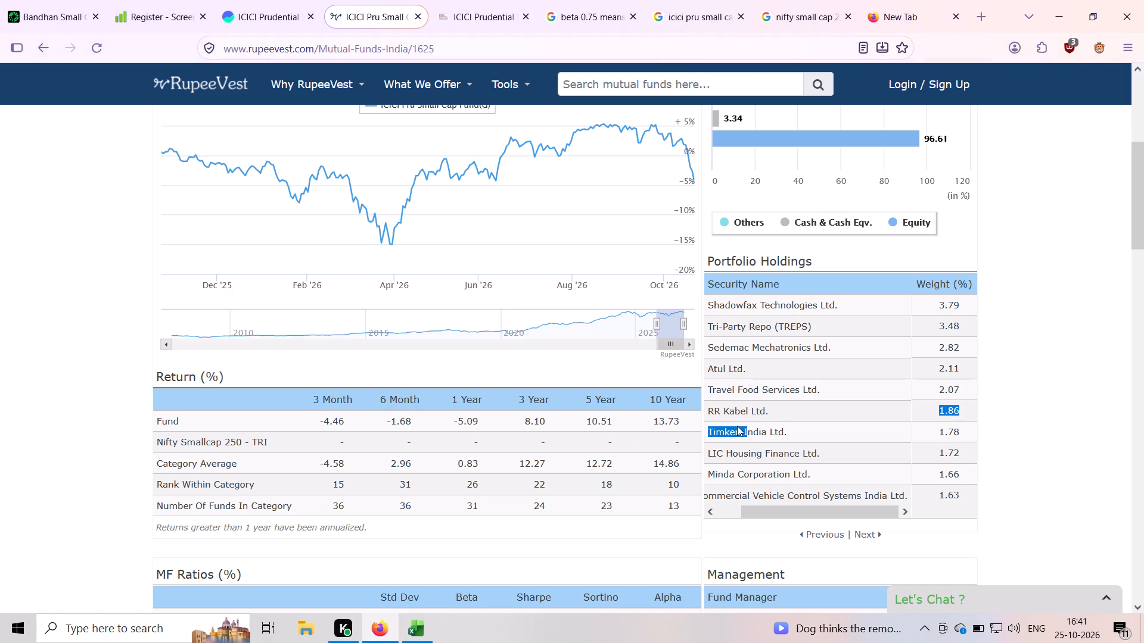
left_click_drag(737, 426, 707, 419)
key("ctrl+c")
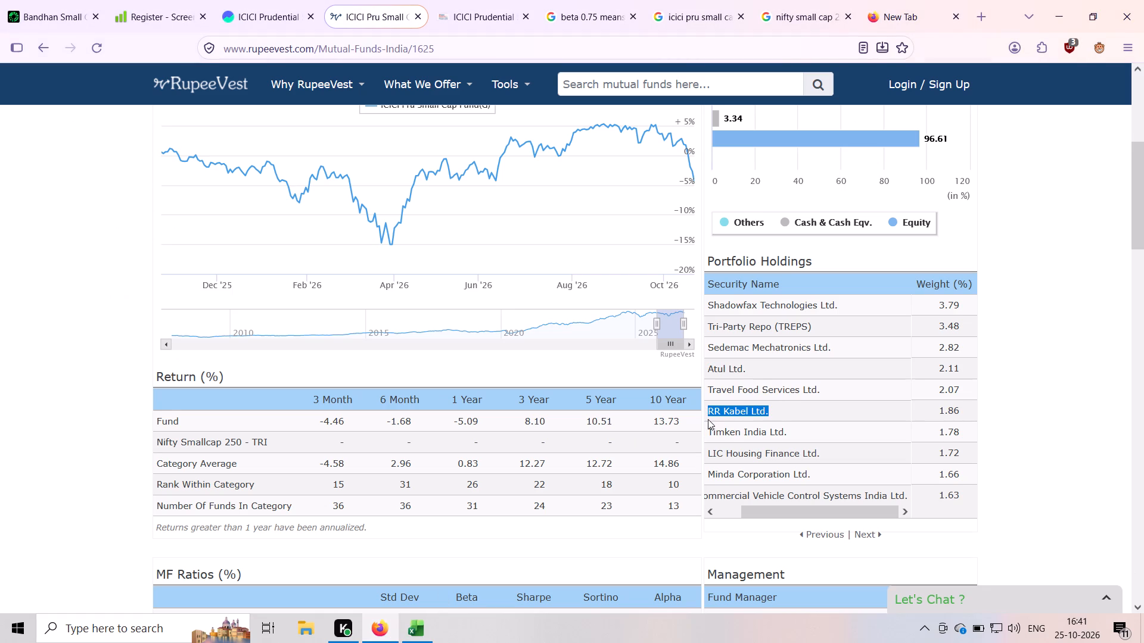
left_click(419, 639)
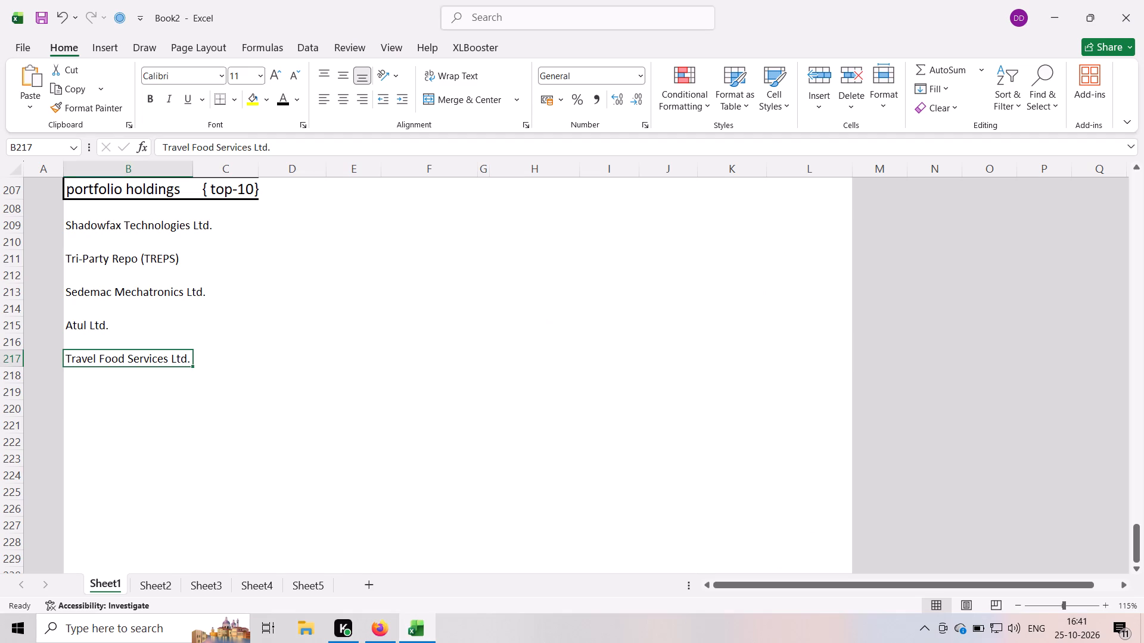
left_click(109, 389)
key("ctrl+v")
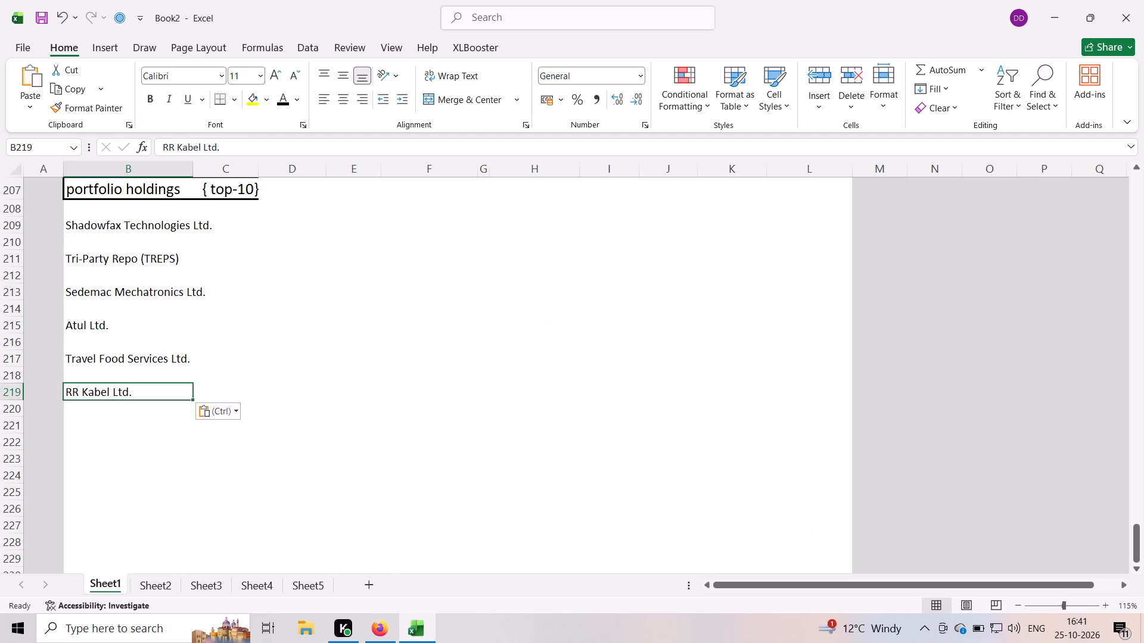
Copy "Timken India Ltd." from the RupeeVest holdings table in Firefox into cell B221 of the Excel sheet.
left_click(378, 633)
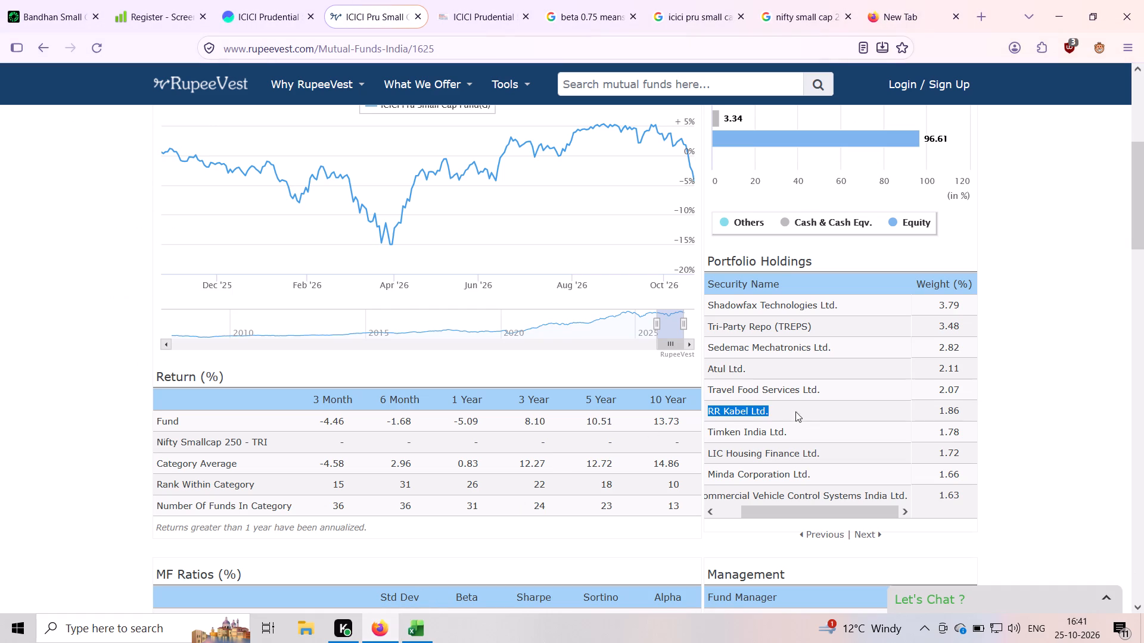
left_click_drag(794, 427, 705, 434)
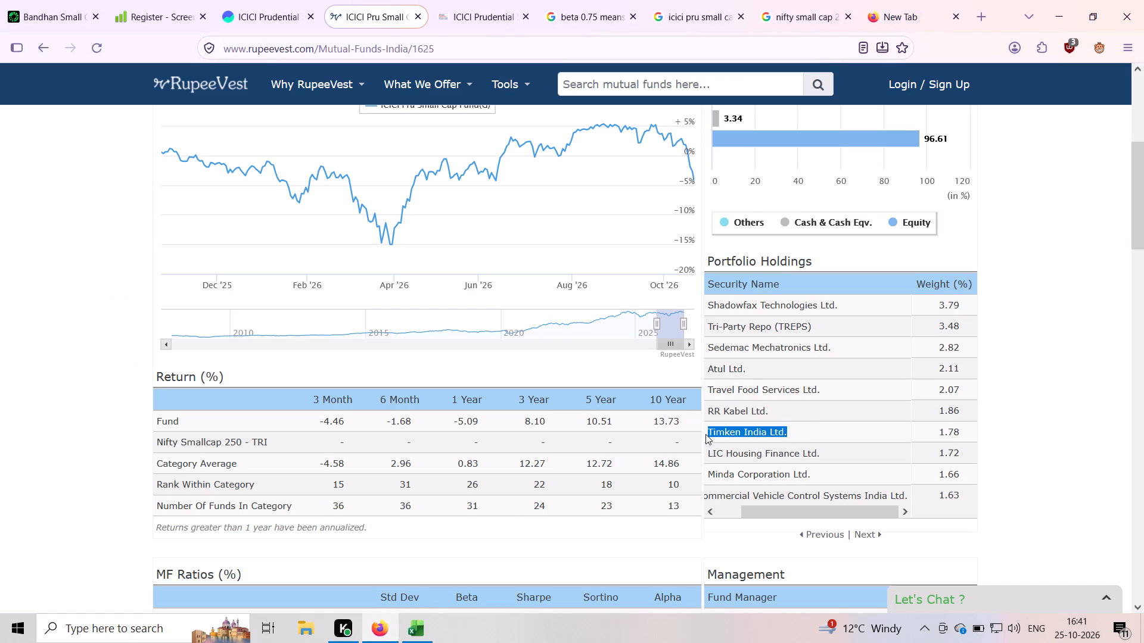
left_click_drag(705, 434, 705, 435)
key("ctrl+c")
left_click(414, 629)
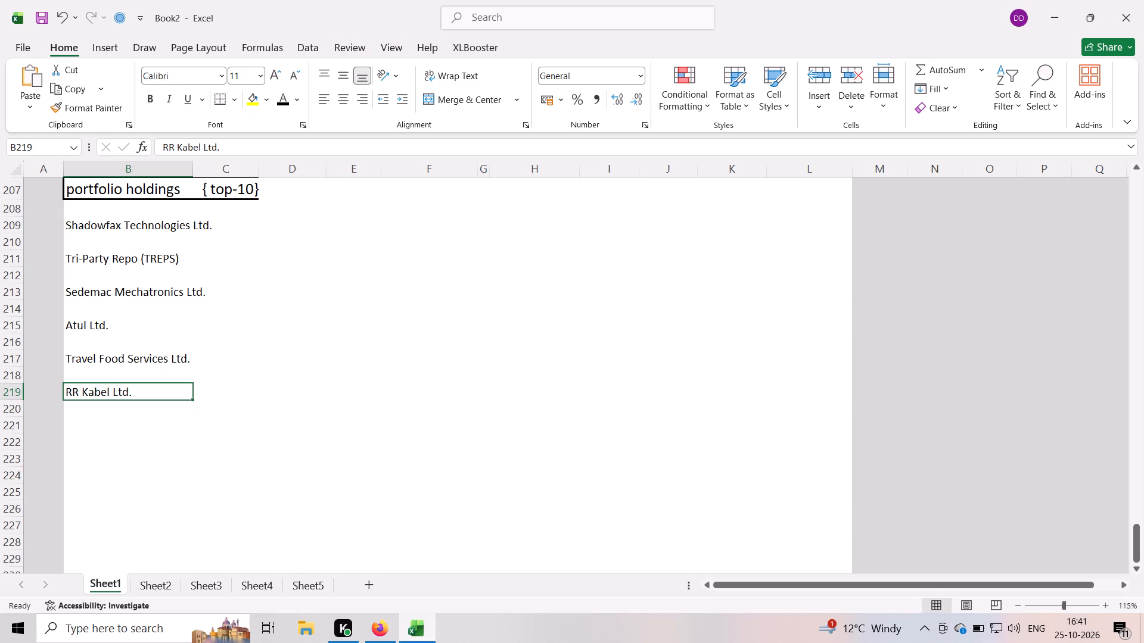
left_click(101, 432)
key("ctrl+v")
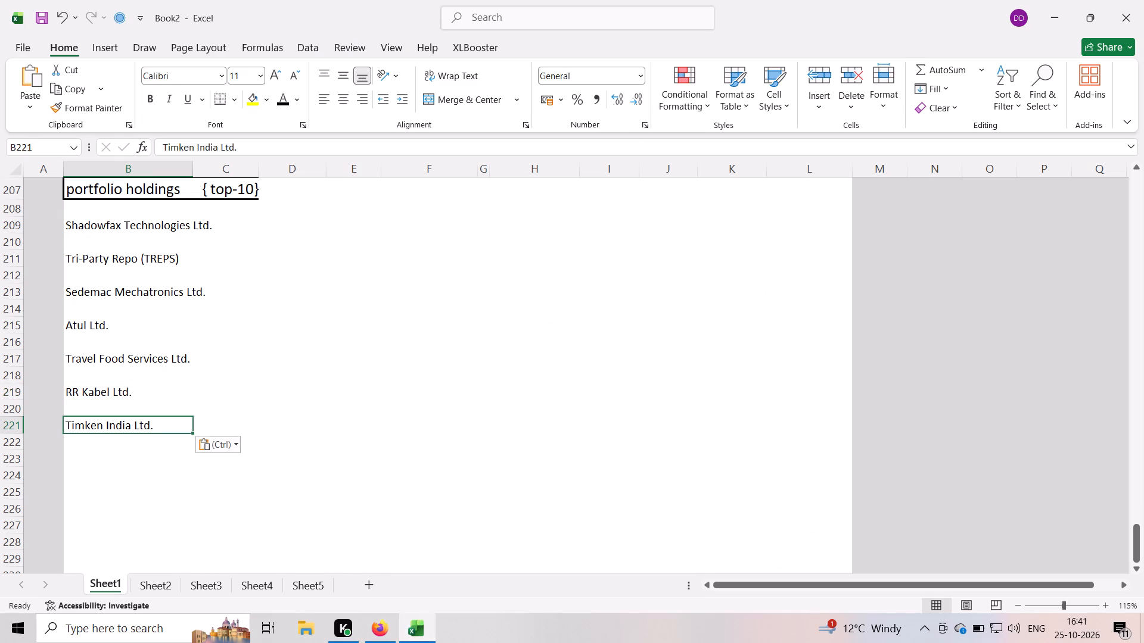
Copy "LIC Housing Finance Ltd." from the RupeeVest holdings table in Firefox into cell B223 of the Excel sheet.
left_click(389, 619)
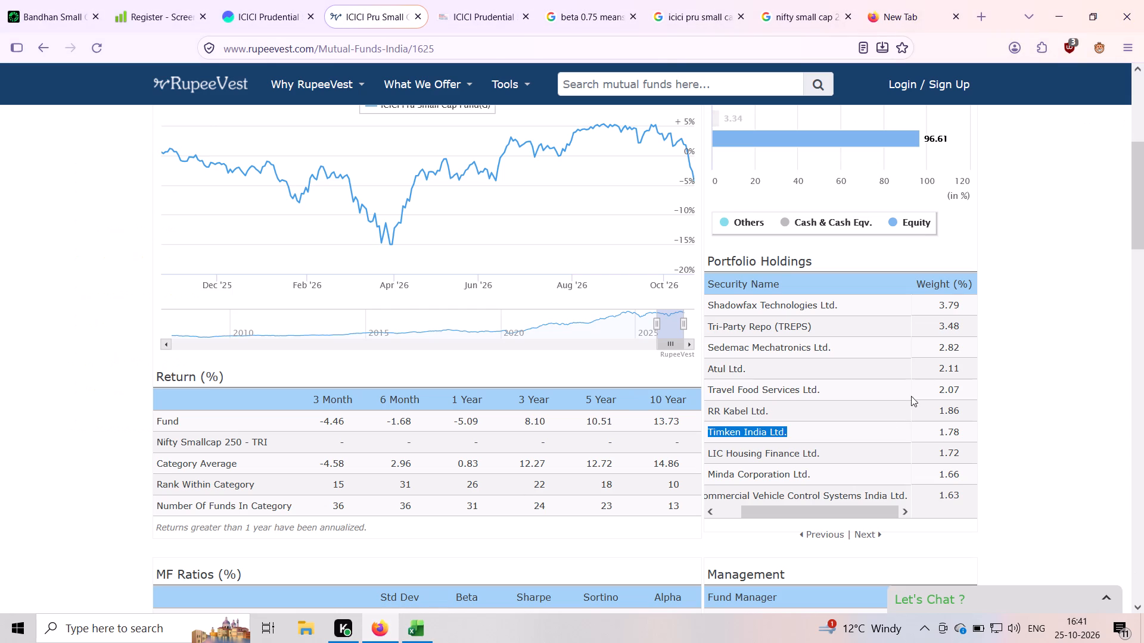
left_click_drag(823, 452, 711, 458)
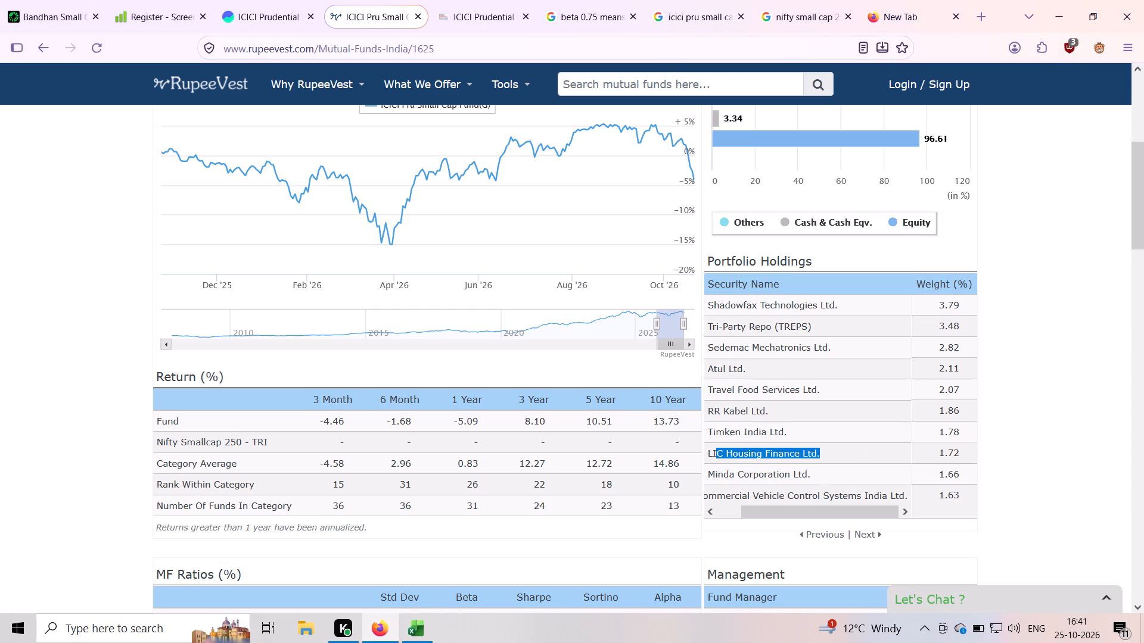
left_click_drag(711, 458, 708, 460)
key("ctrl+c")
left_click(419, 621)
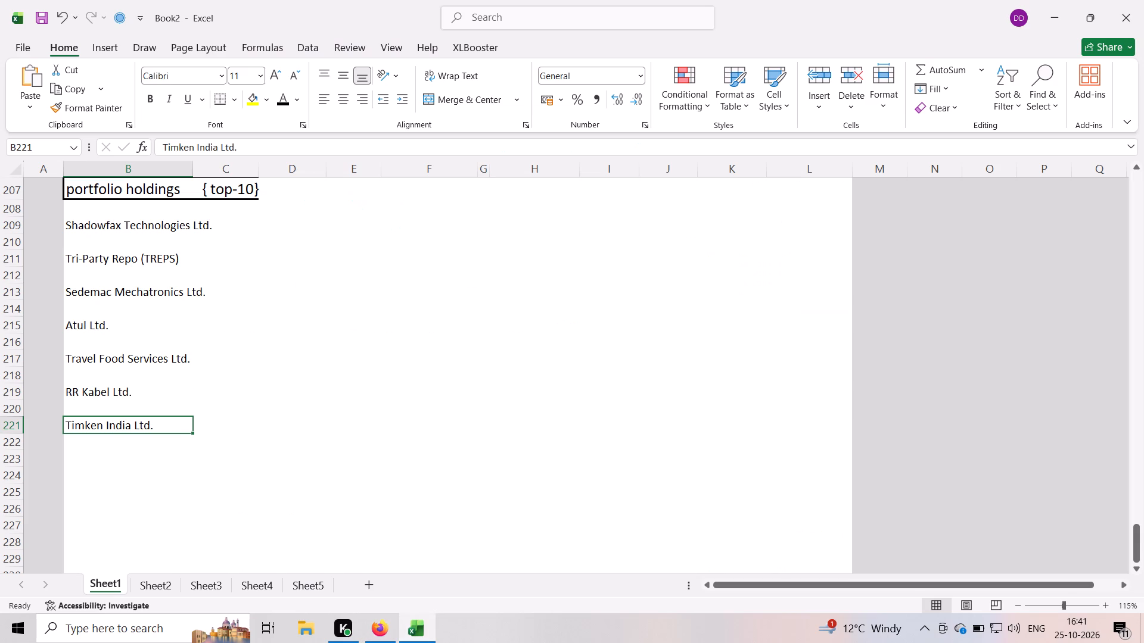
left_click(122, 462)
key("ctrl+v")
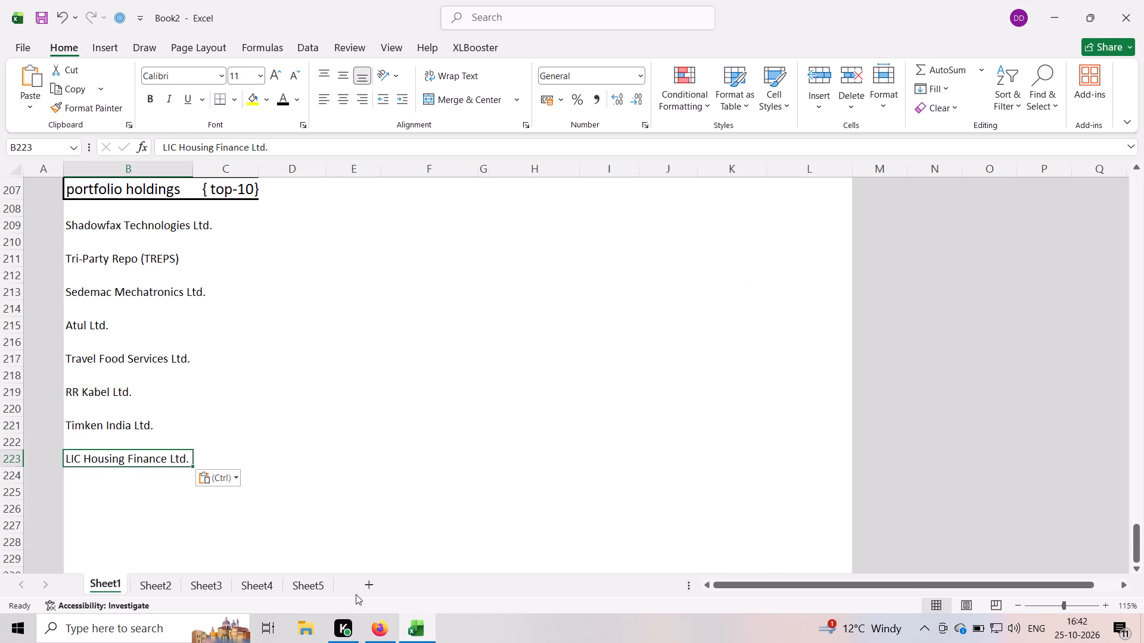
Copy "Minda Corporation Ltd." from the RupeeVest holdings table in Firefox into cell B225 of the Excel sheet.
left_click(379, 633)
left_click_drag(801, 476, 762, 489)
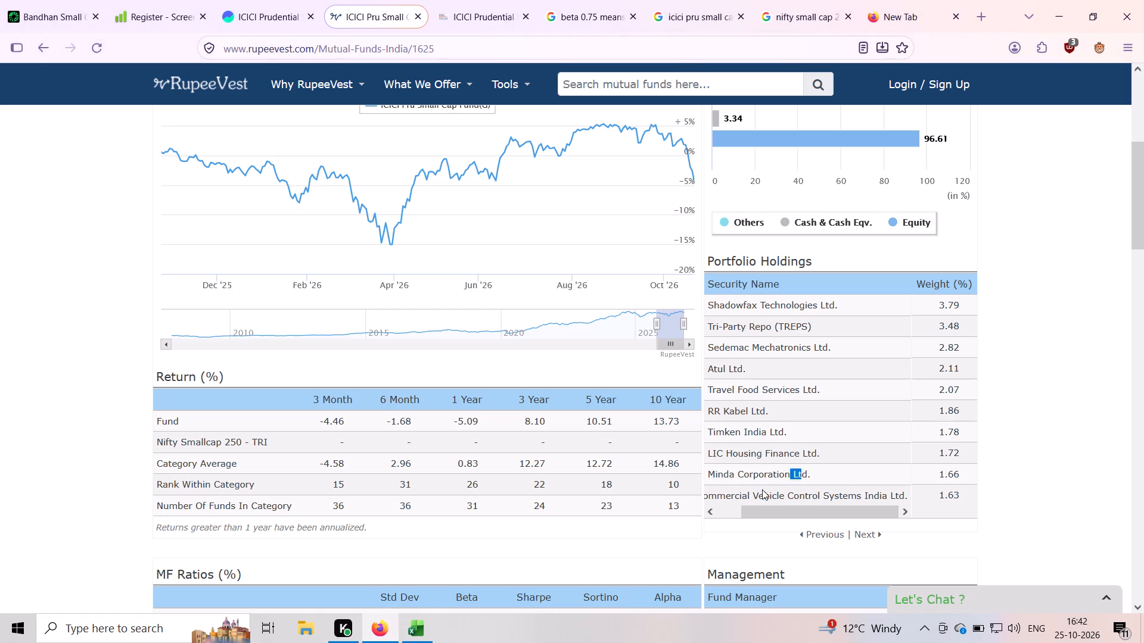
left_click_drag(762, 489, 711, 478)
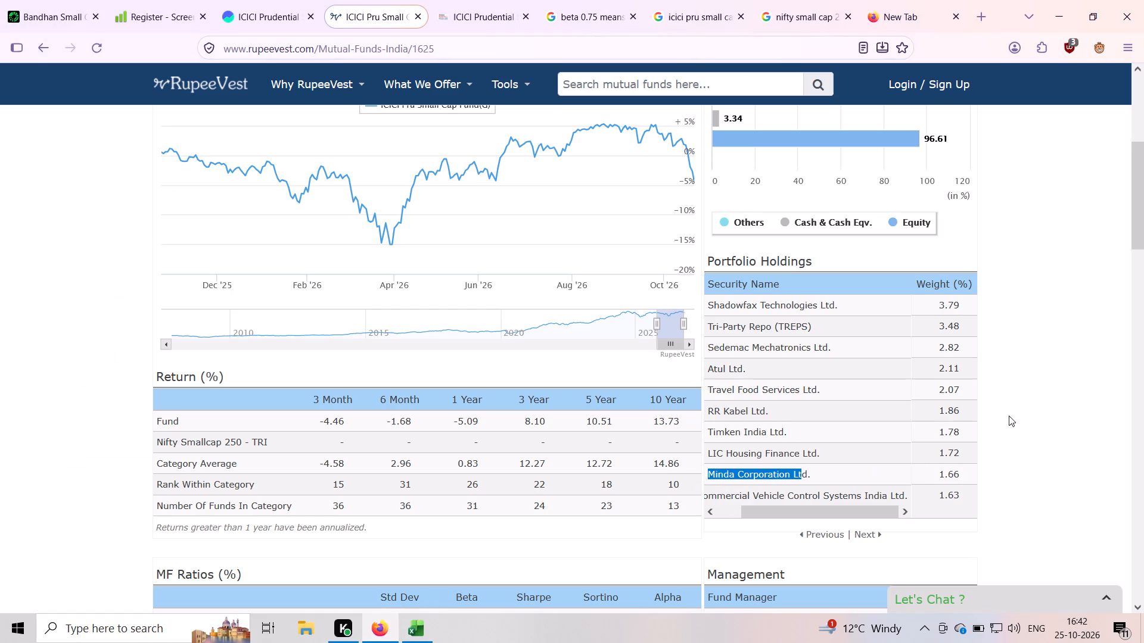
left_click(1012, 410)
left_click_drag(833, 475, 739, 487)
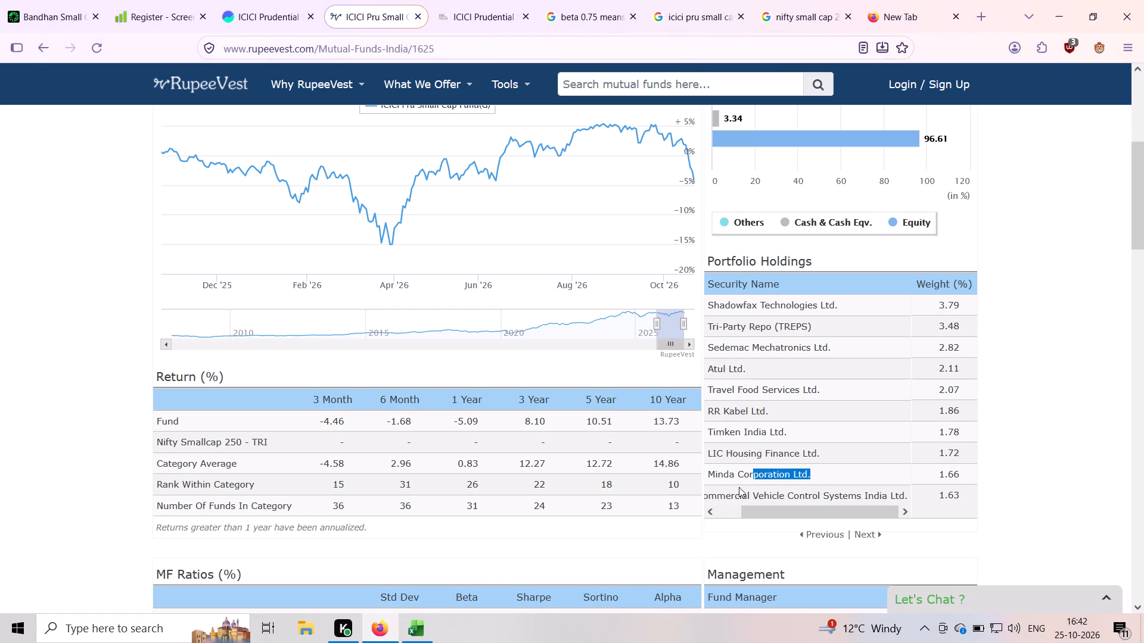
left_click_drag(739, 487, 711, 478)
key("ctrl+c")
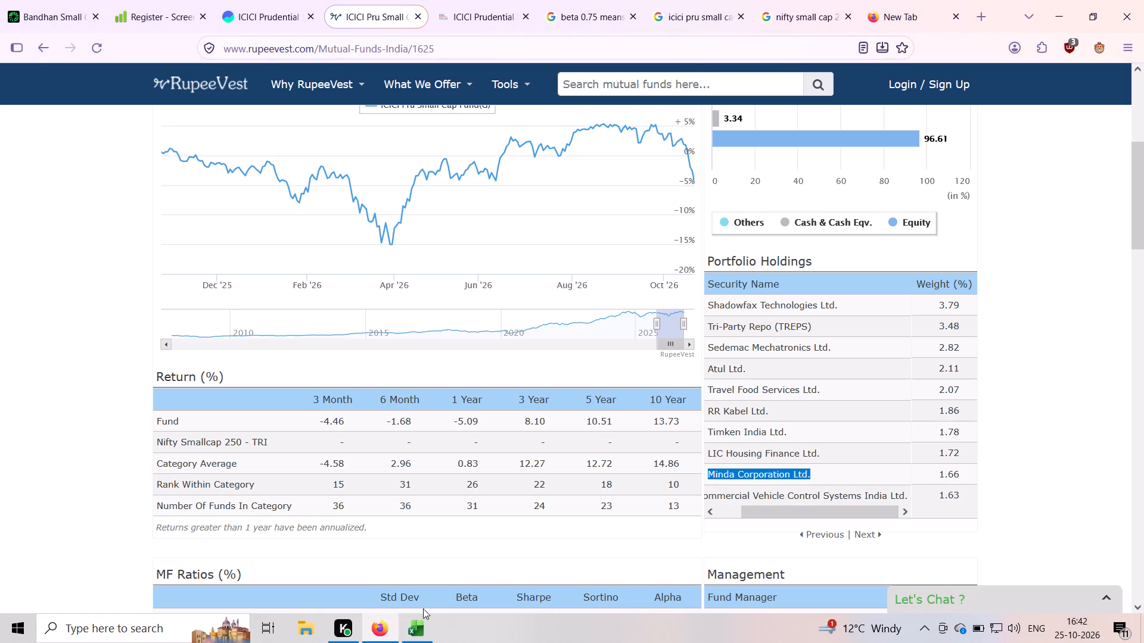
left_click(421, 637)
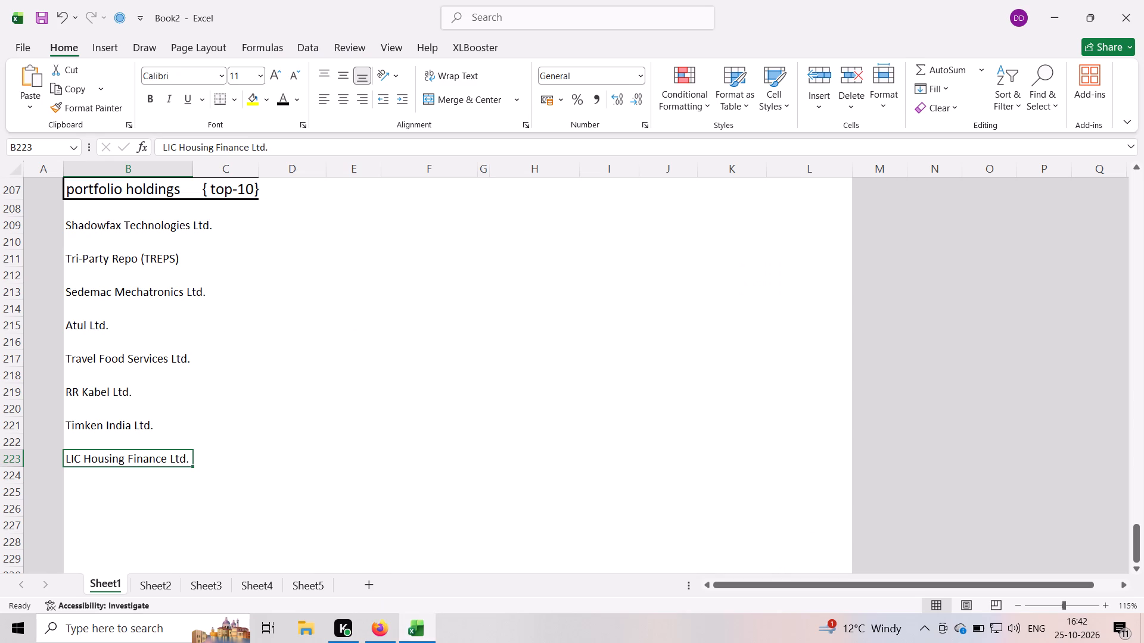
left_click(116, 496)
key("ctrl+v")
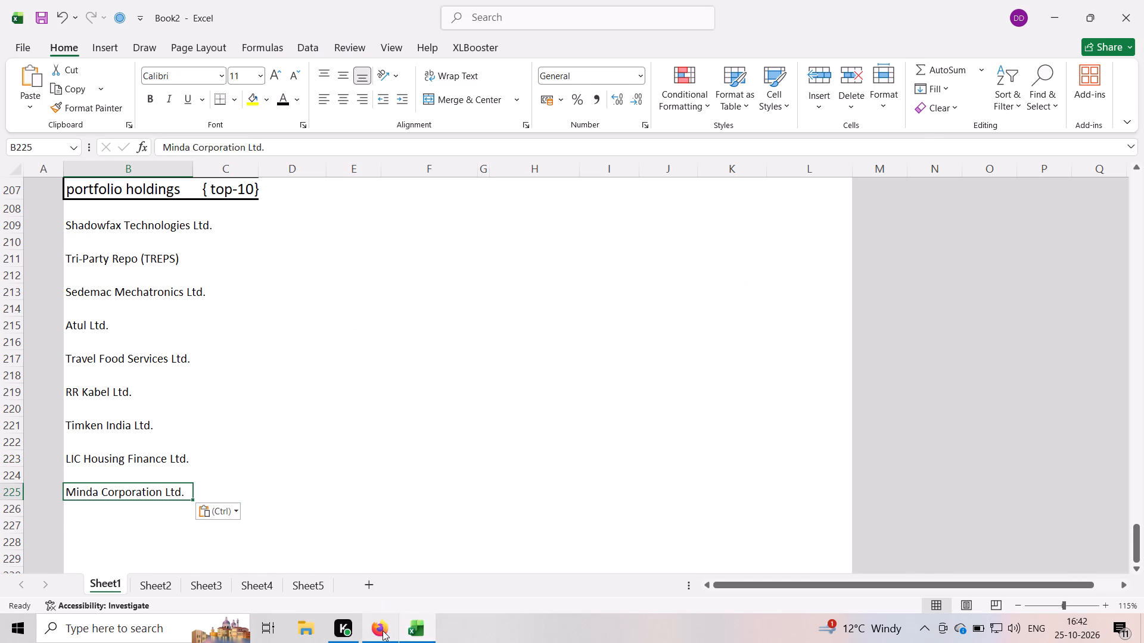
Copy "ZF Commercial Vehicle Control Systems India Ltd." from the RupeeVest holdings table in Firefox into cell B227 of the Excel sheet.
left_click(383, 630)
left_click_drag(900, 495, 791, 515)
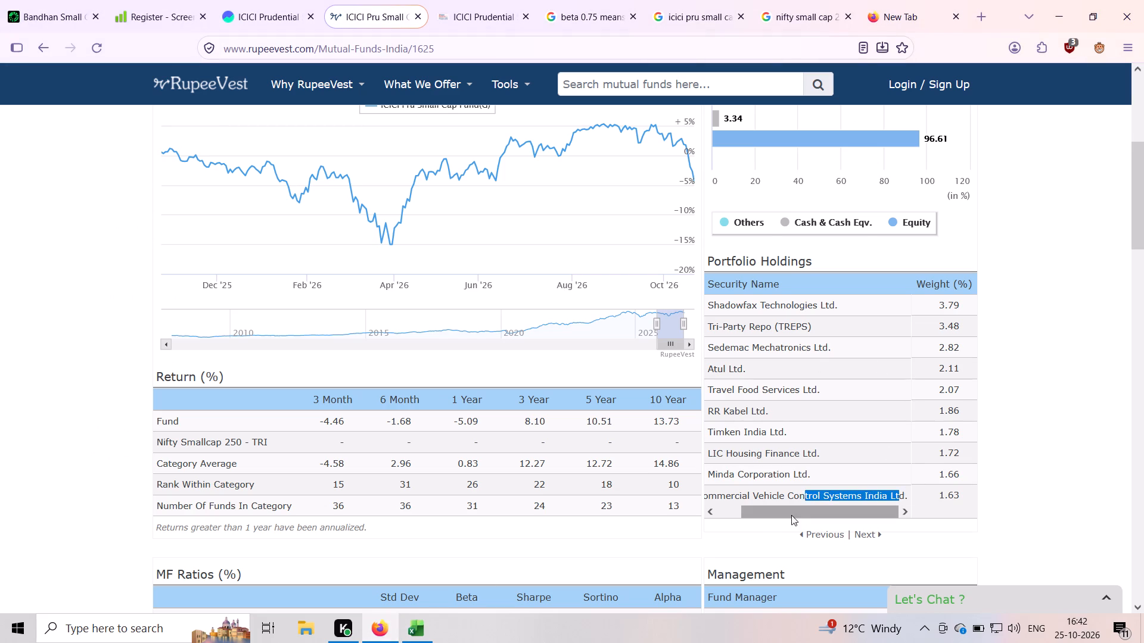
left_click_drag(791, 515, 686, 515)
left_click(1087, 469)
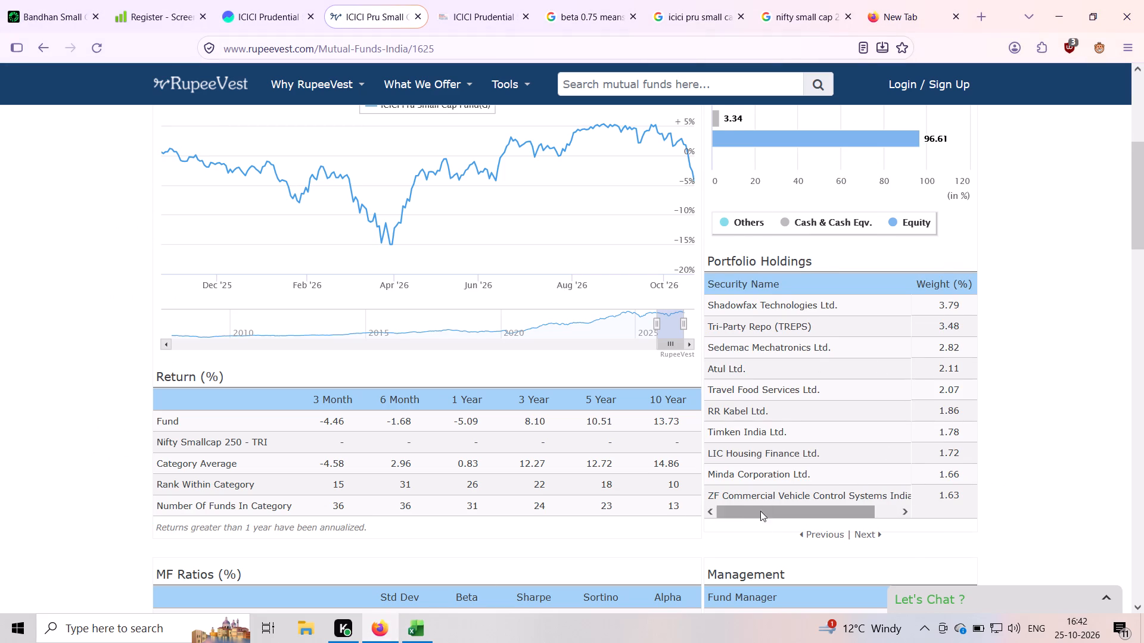
left_click_drag(913, 489, 873, 494)
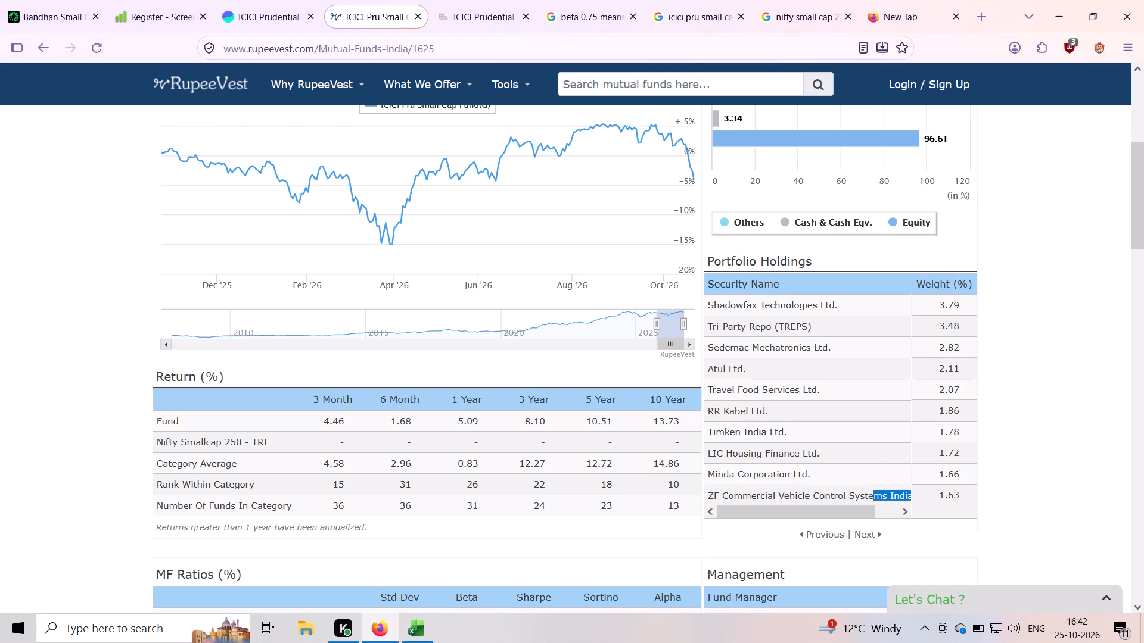
left_click_drag(873, 494, 707, 498)
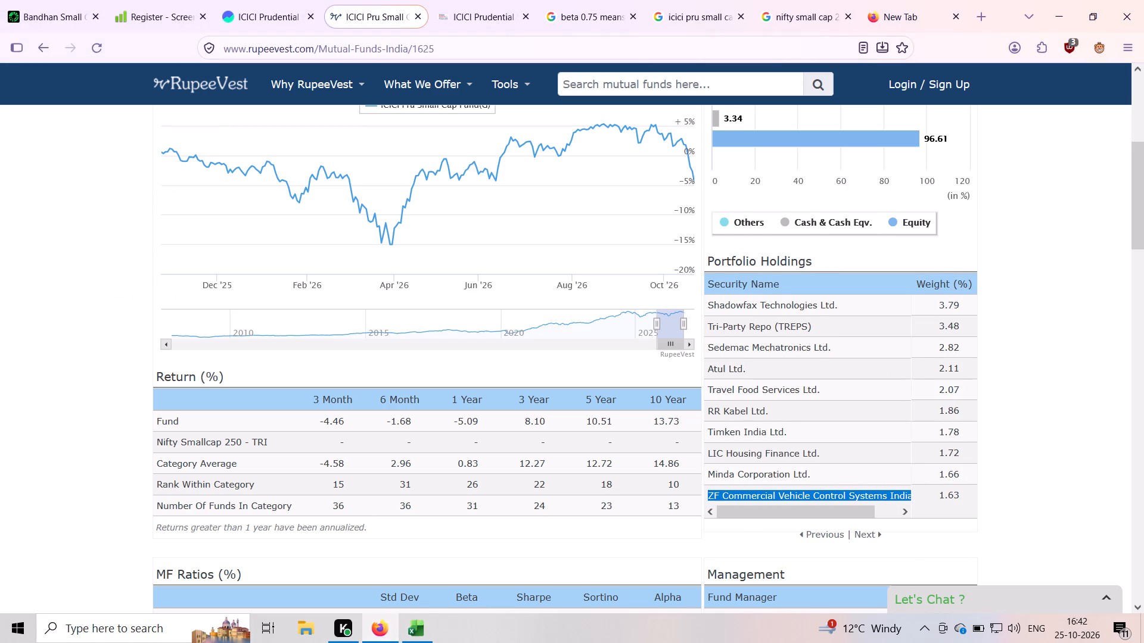
key("ctrl+c")
left_click(411, 642)
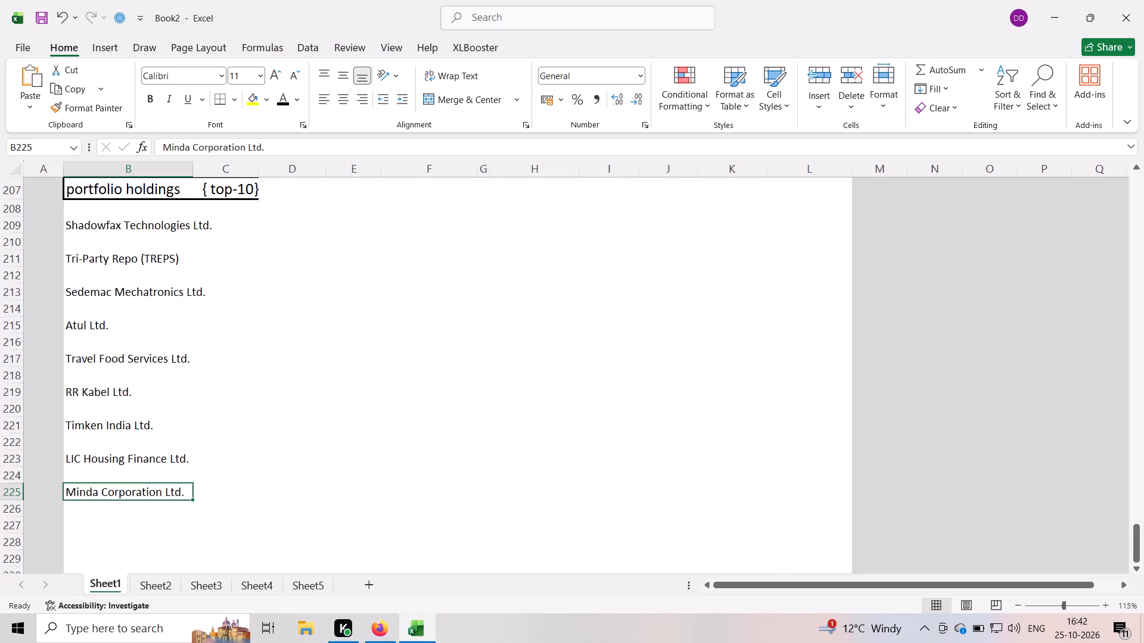
left_click(105, 522)
key("ctrl+v")
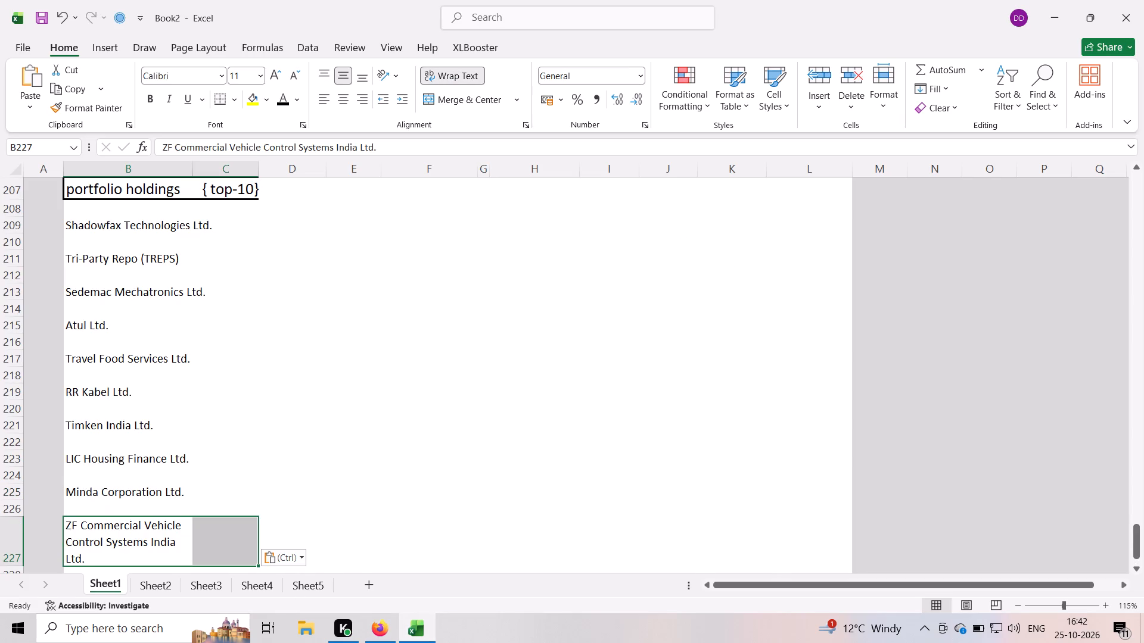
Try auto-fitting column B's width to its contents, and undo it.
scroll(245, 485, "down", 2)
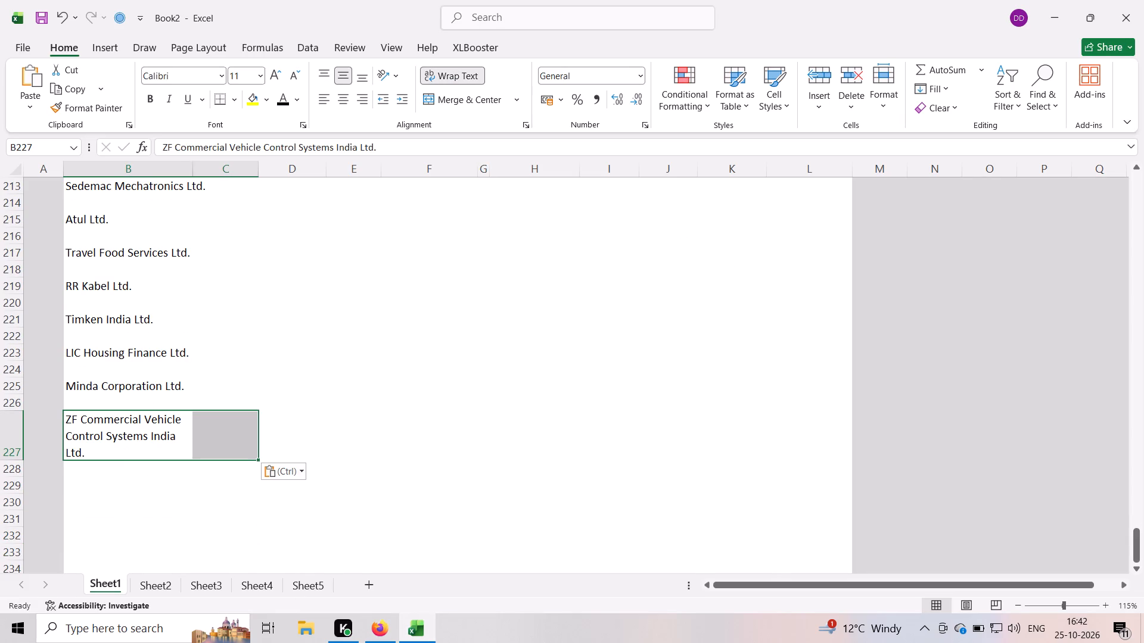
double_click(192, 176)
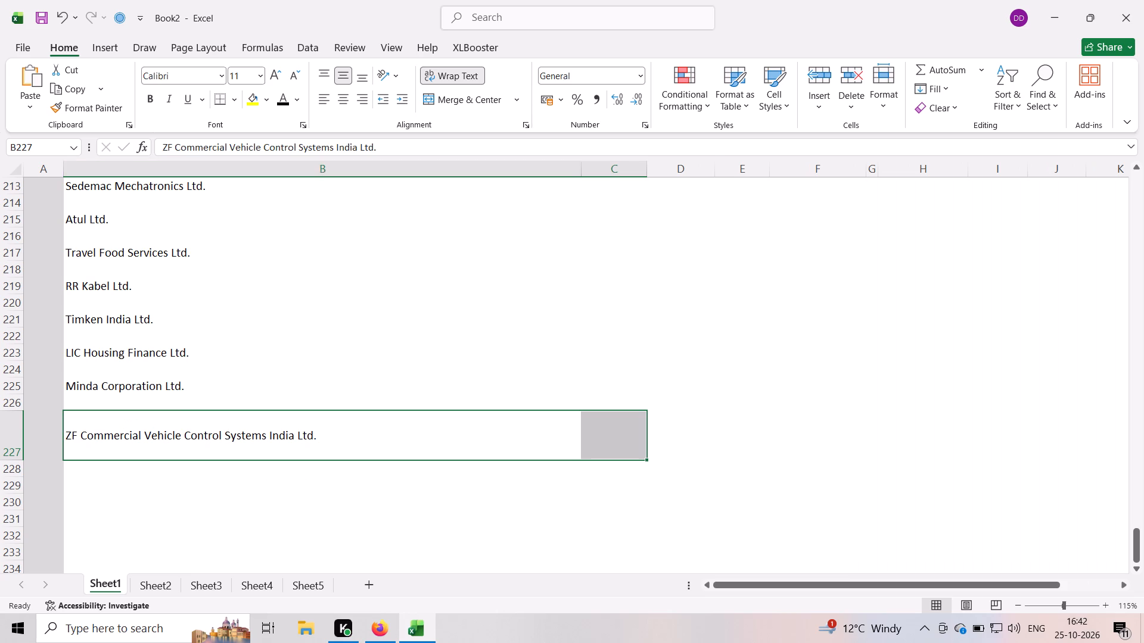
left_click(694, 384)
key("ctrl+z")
Reduce the height of row 227 to fit about two lines of the wrapped ZF Commercial Vehicle entry.
scroll(669, 397, "up", 5)
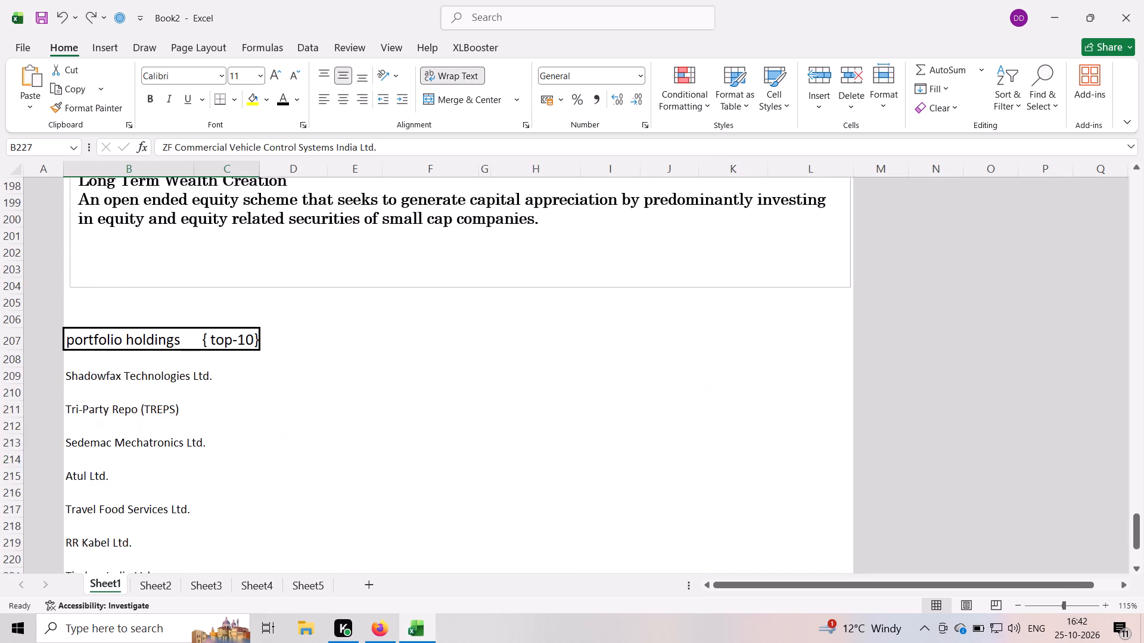
scroll(669, 397, "up", 20)
scroll(669, 397, "up", 13)
scroll(607, 642, "down", 4)
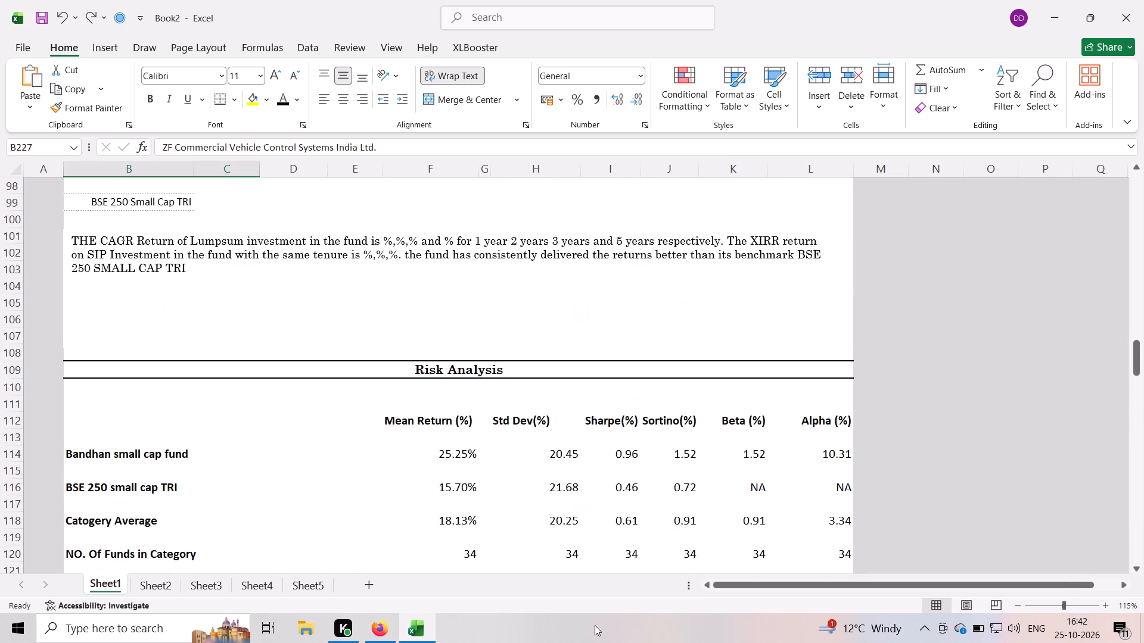
scroll(595, 625, "down", 20)
scroll(595, 625, "down", 20)
scroll(595, 625, "down", 2)
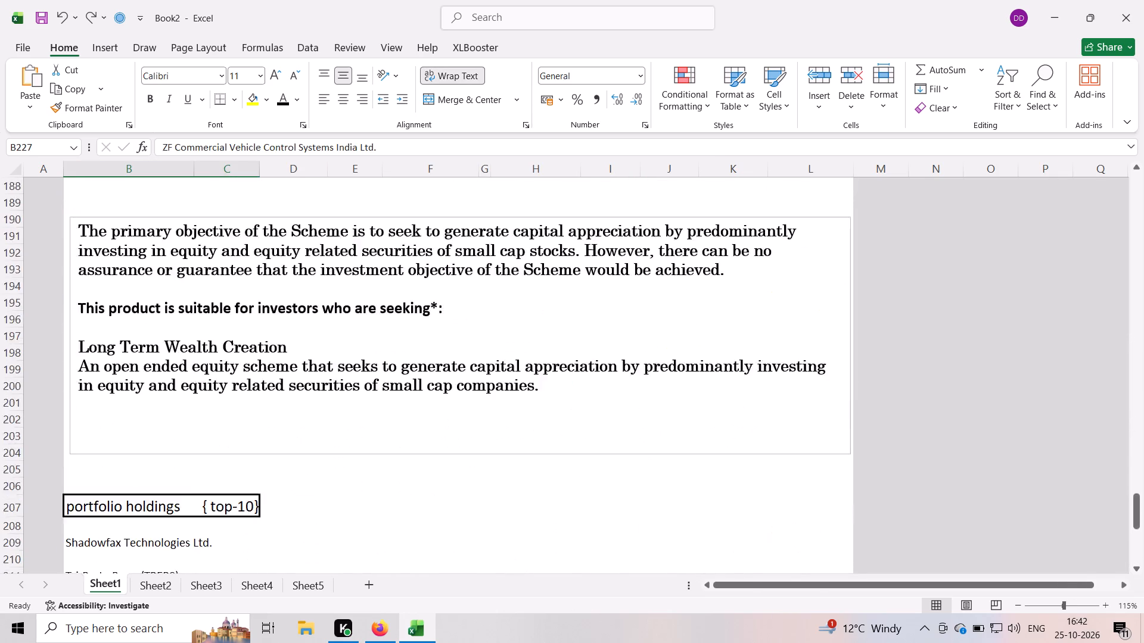
scroll(323, 538, "down", 12)
scroll(325, 541, "up", 2)
scroll(158, 281, "up", 2)
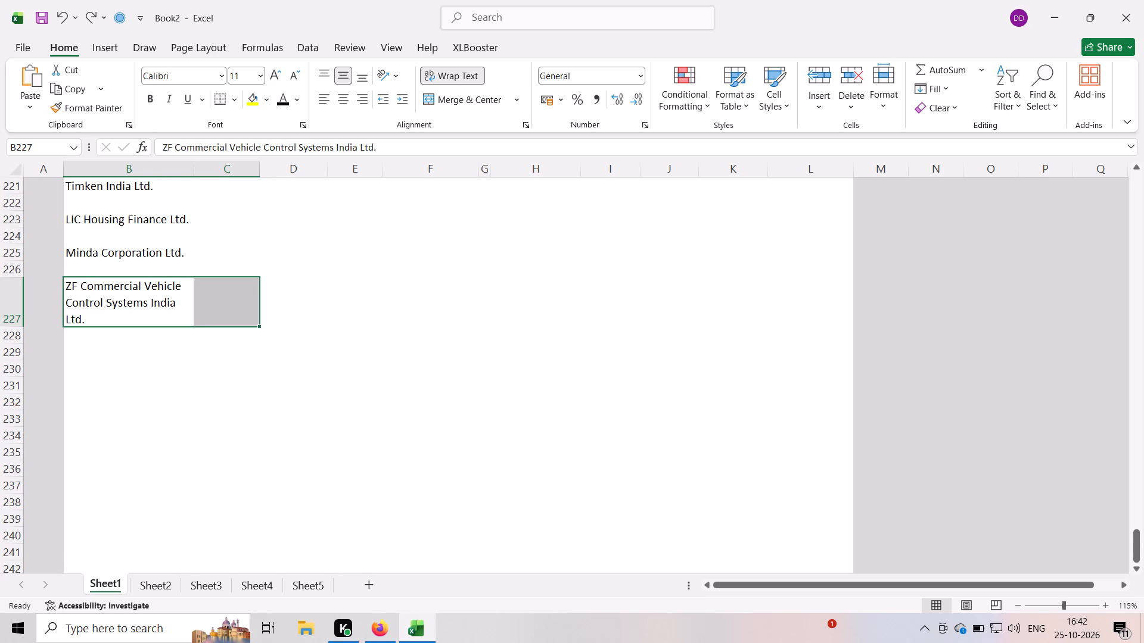
left_click_drag(20, 326, 24, 295)
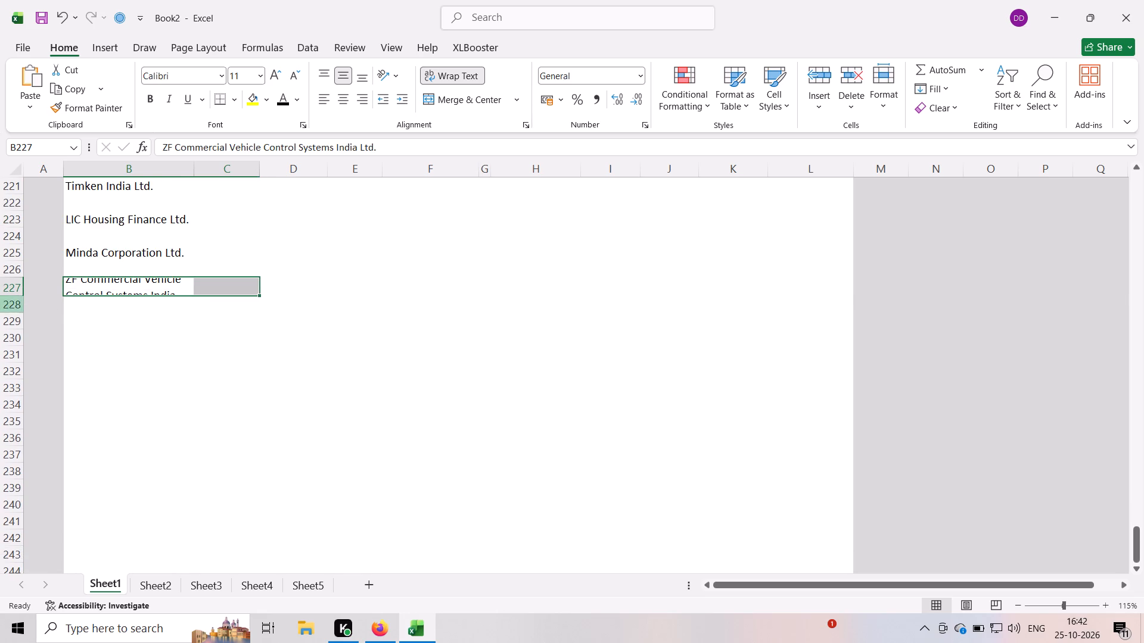
left_click(24, 294)
left_click_drag(18, 294, 17, 299)
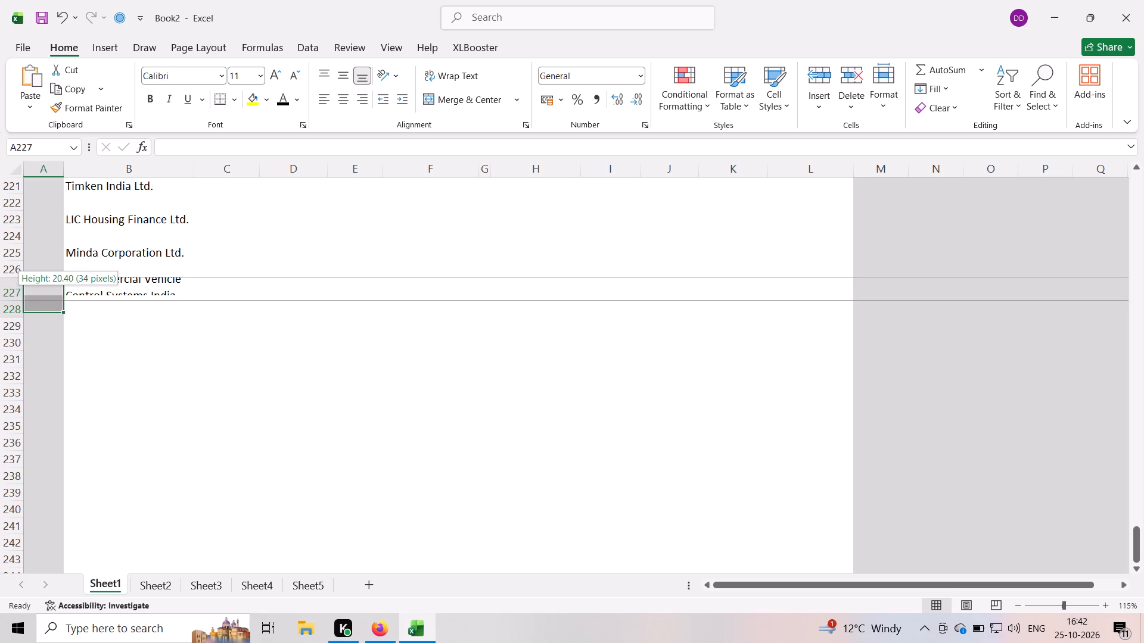
left_click_drag(17, 299, 17, 304)
left_click(327, 330)
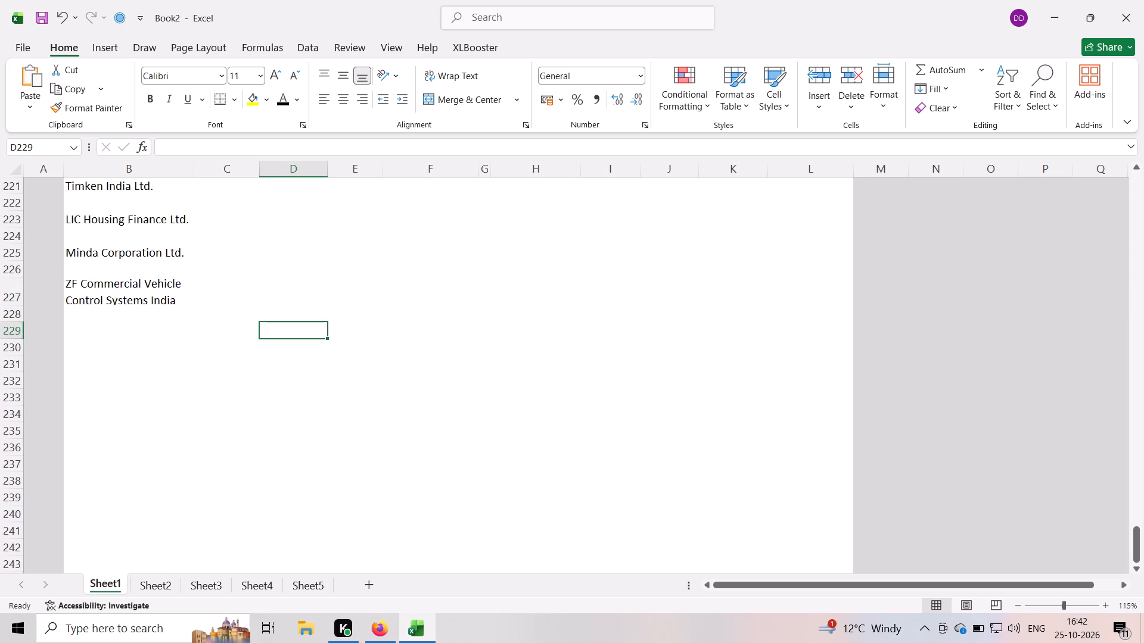
Enter the column heading "WEIGHT %" in cell I207, on the portfolio holdings heading row.
scroll(282, 298, "up", 4)
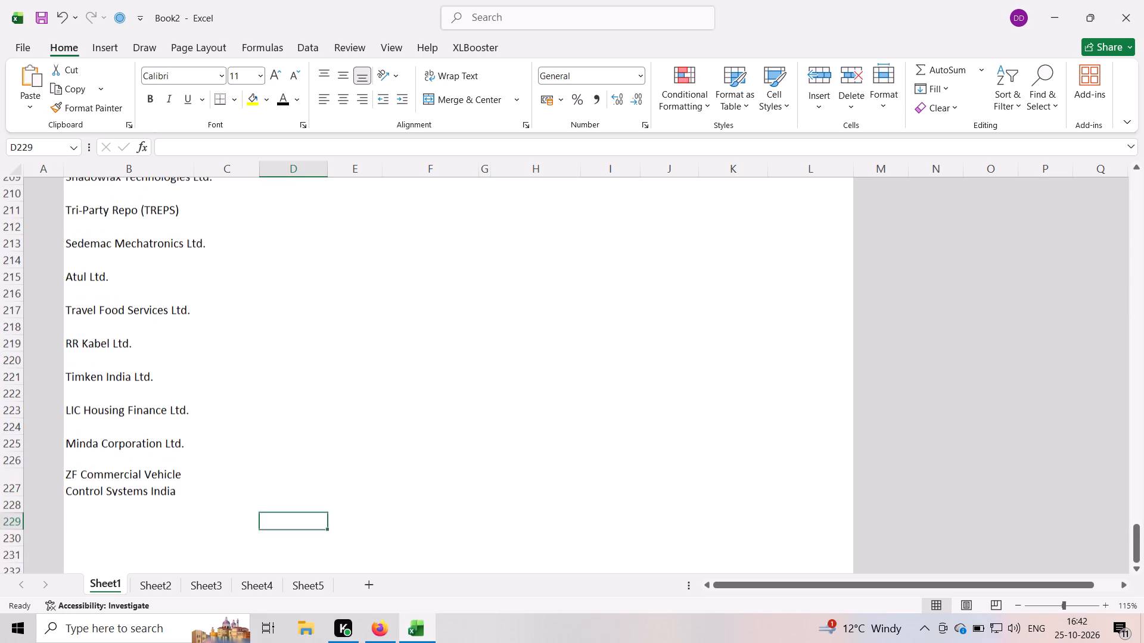
scroll(282, 298, "up", 3)
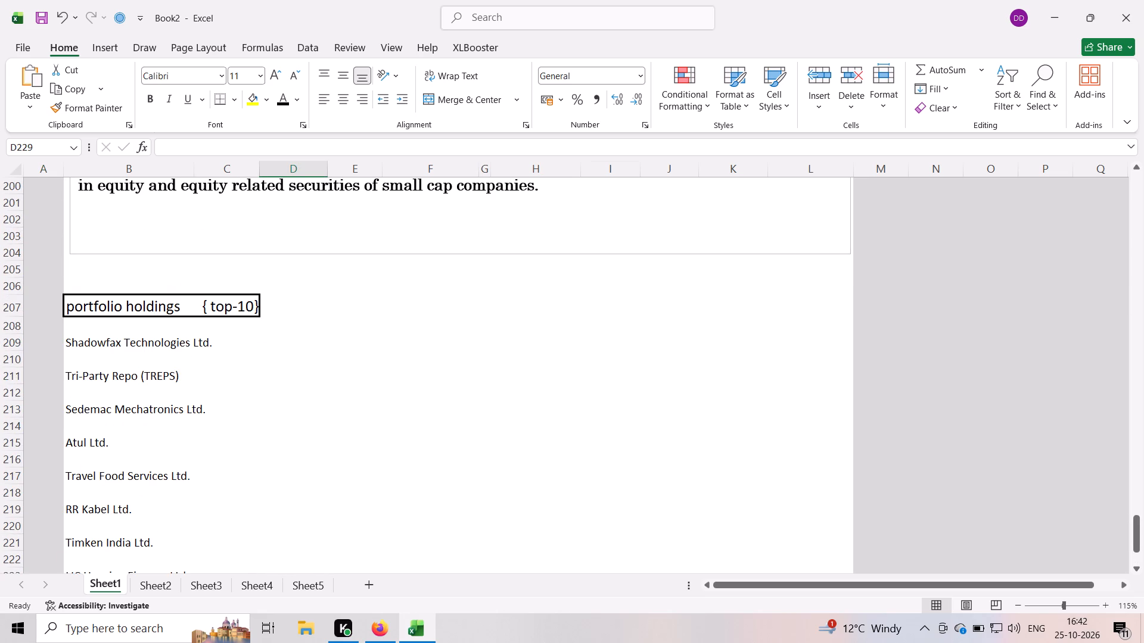
left_click(598, 306)
left_click(391, 637)
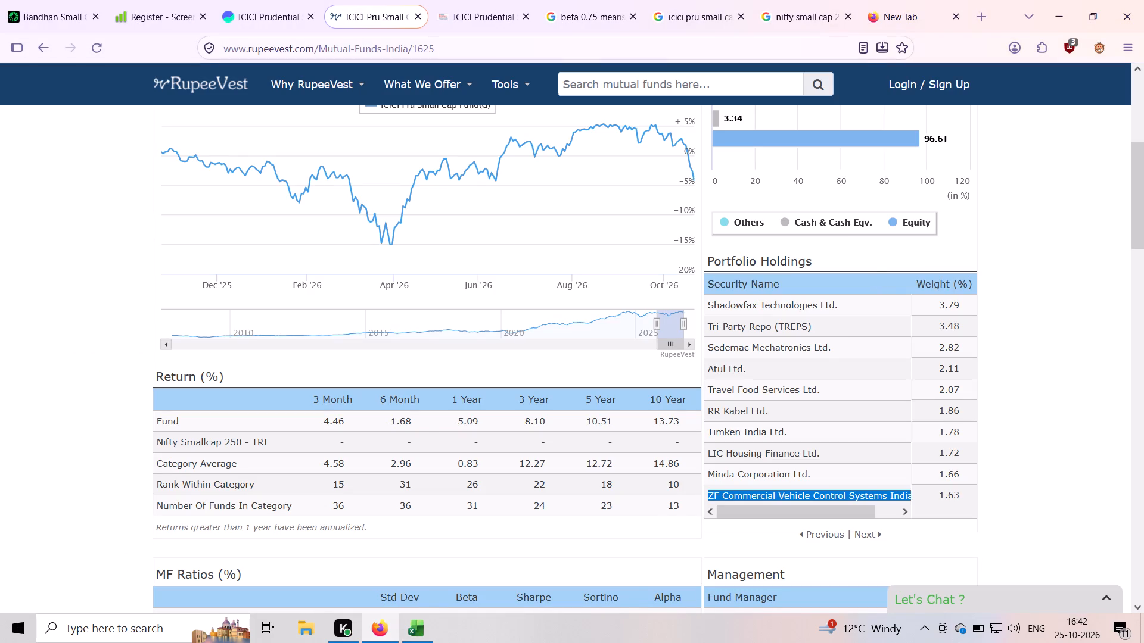
left_click(420, 635)
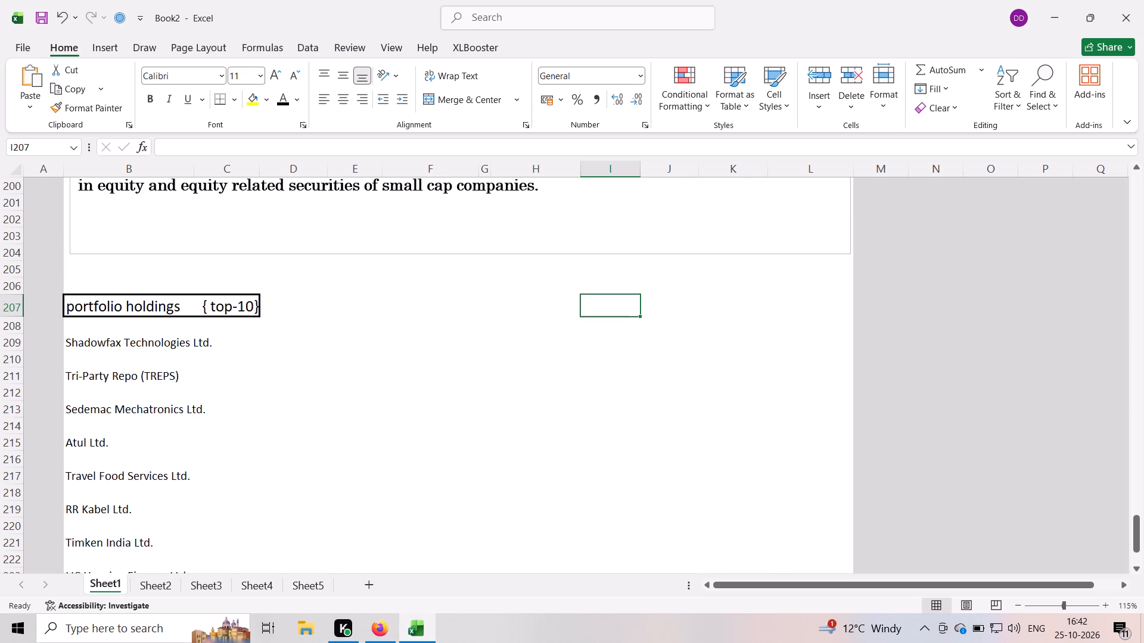
double_click(621, 312)
type("WEIGHT")
key("space")
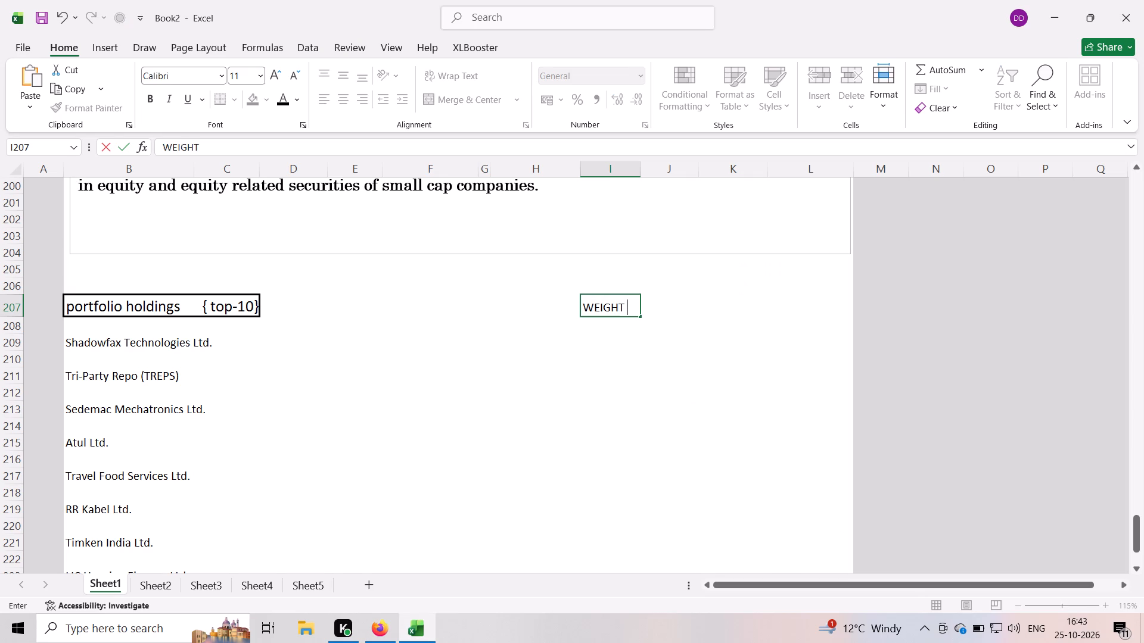
key("shift+percent")
key("Return")
Enter the RupeeVest holding weights 3.79% for Shadowfax Technologies in I209 and 3.48% for Tri-Party Repo in I211.
key("Return")
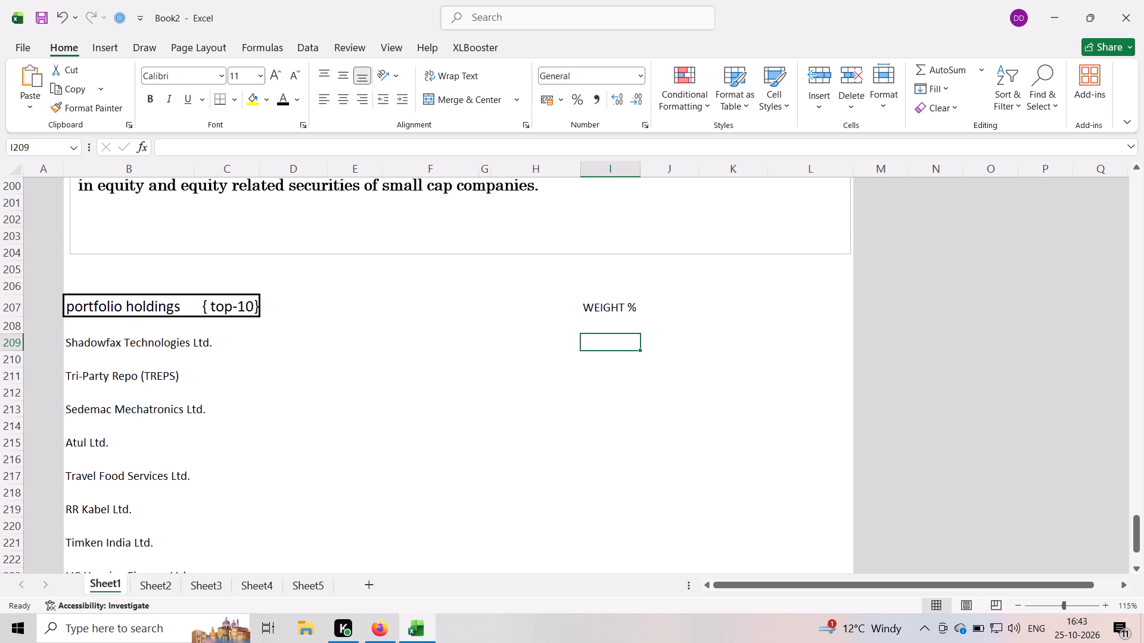
left_click(392, 634)
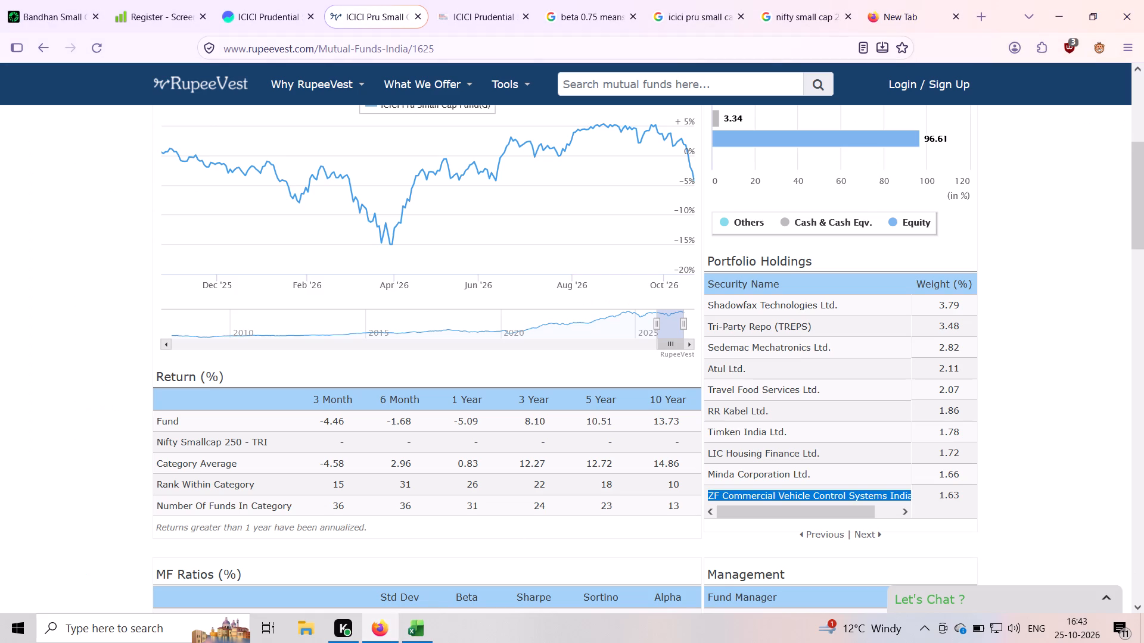
left_click(431, 630)
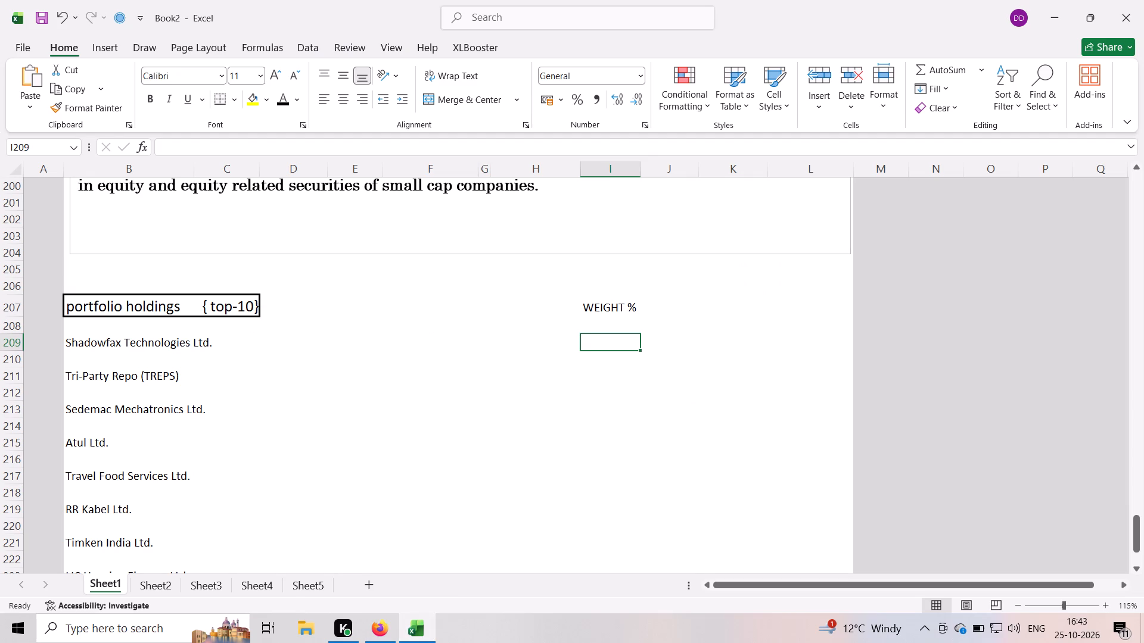
type("3.79")
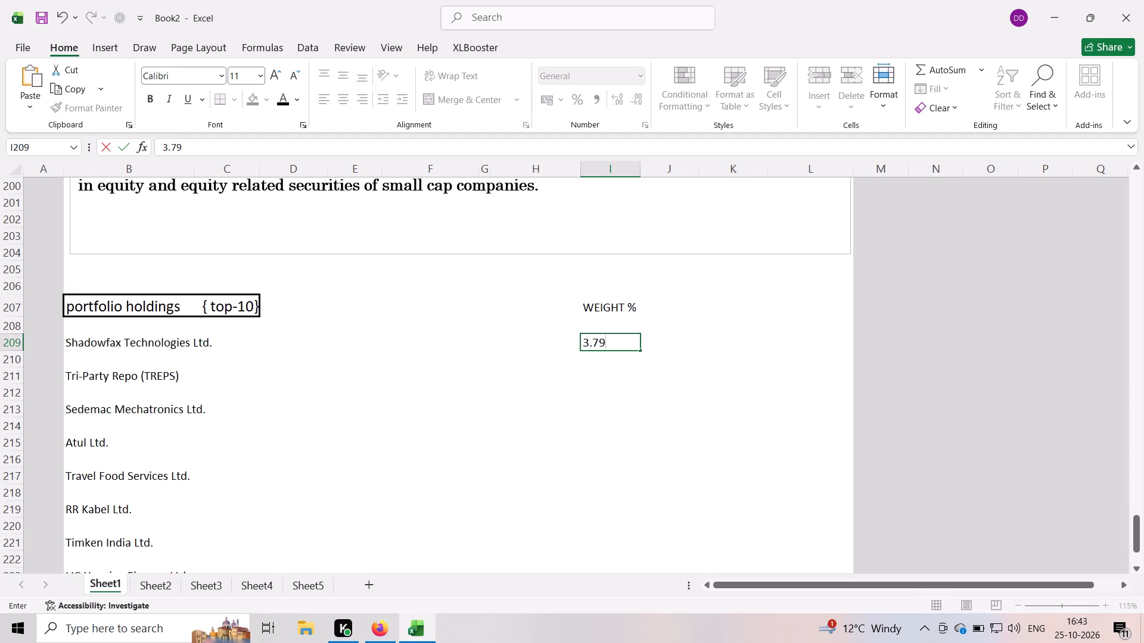
key("shift+percent")
left_click(618, 383)
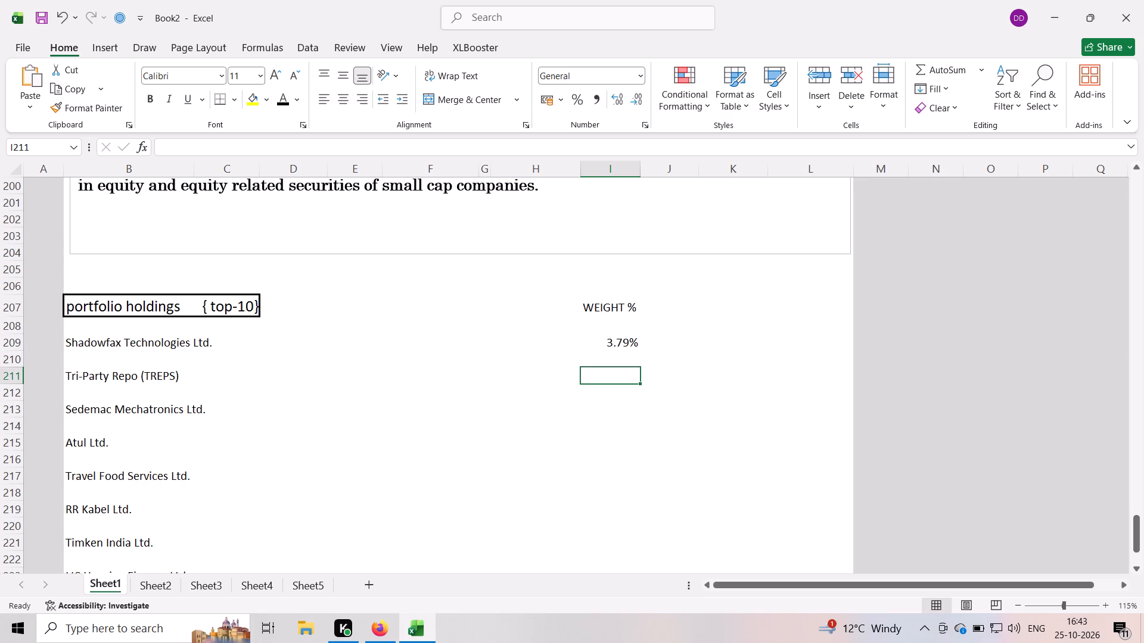
type("3.")
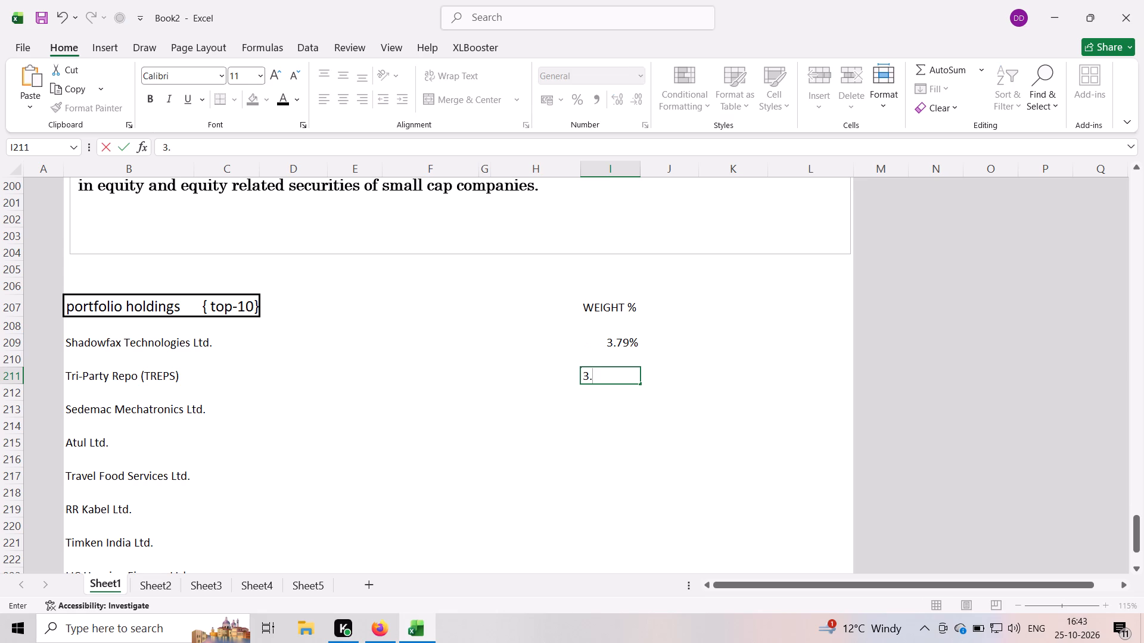
key("4")
key("8")
key("shift+percent")
left_click(625, 406)
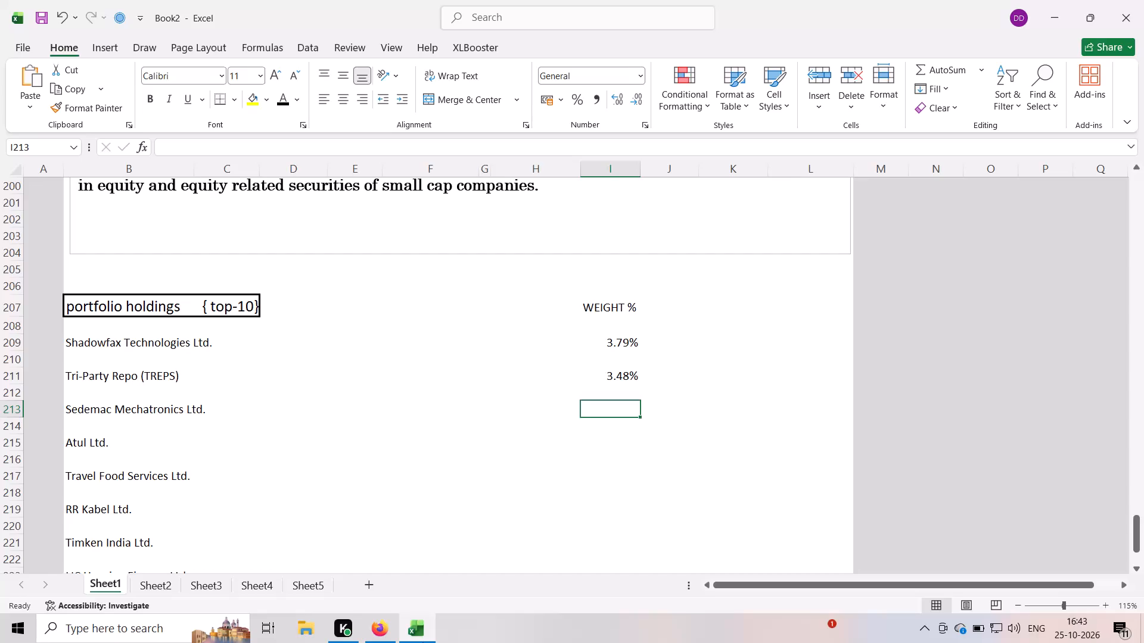
Enter the RupeeVest holding weights 2.82% for Sedemac Mechatronics in I213 and 2.11% for Atul in I215.
left_click(393, 633)
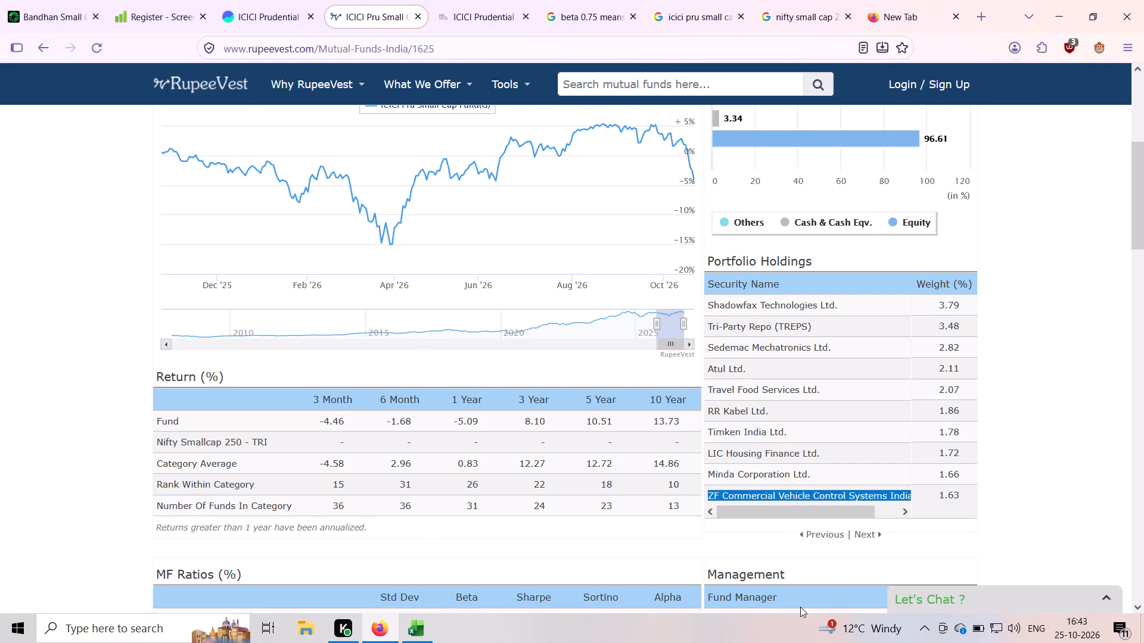
left_click(434, 636)
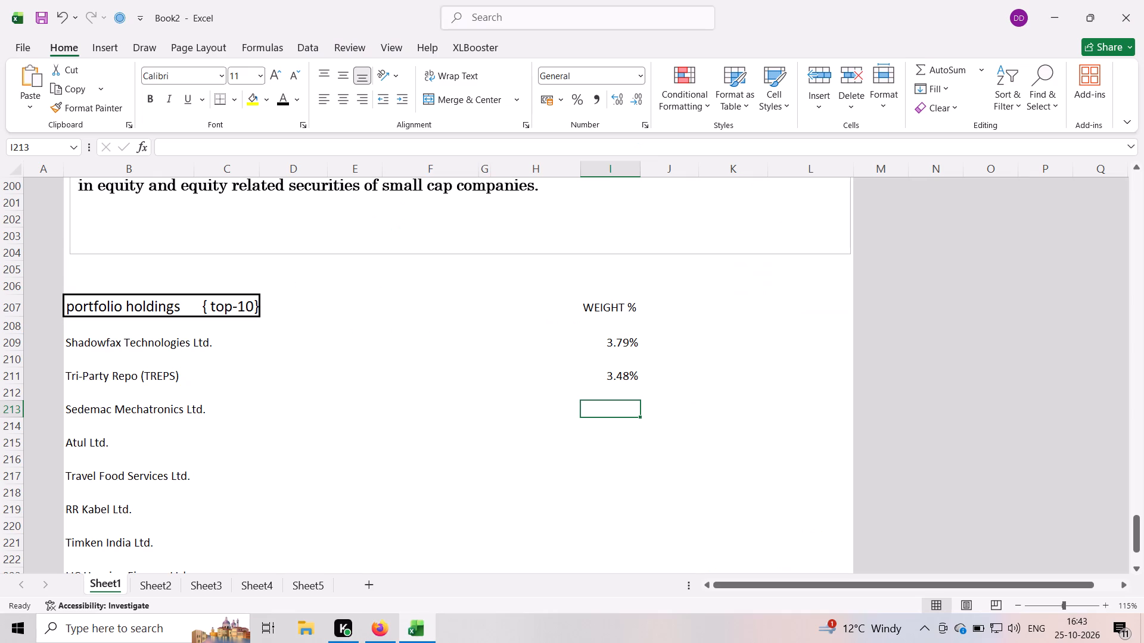
double_click(618, 414)
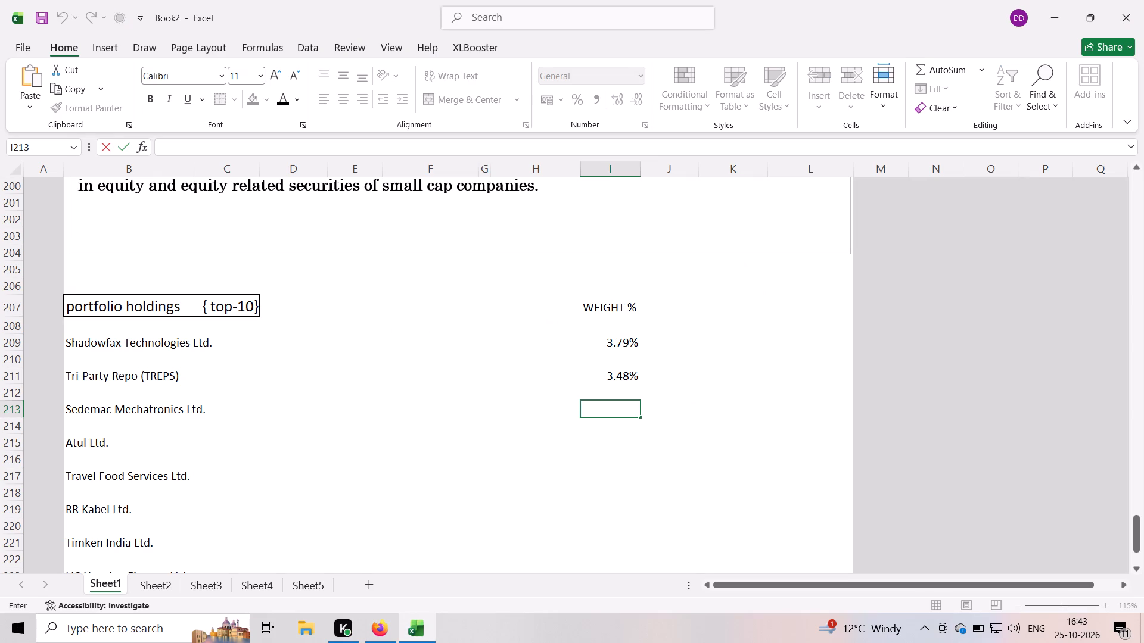
type("2.")
type("82")
key("shift+percent")
left_click(632, 432)
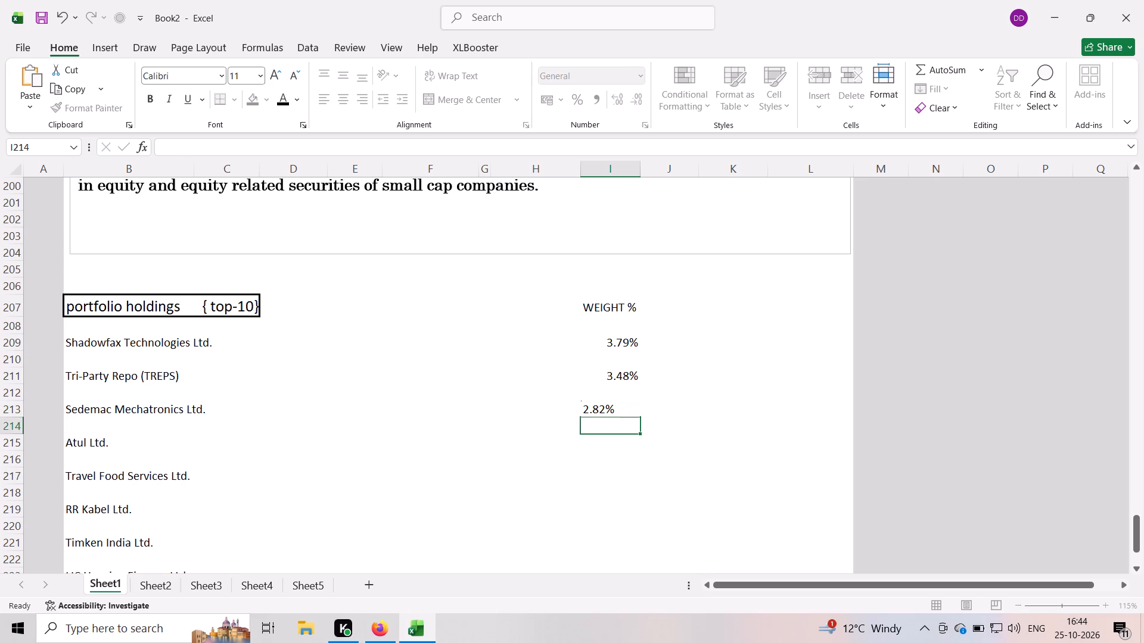
left_click(621, 448)
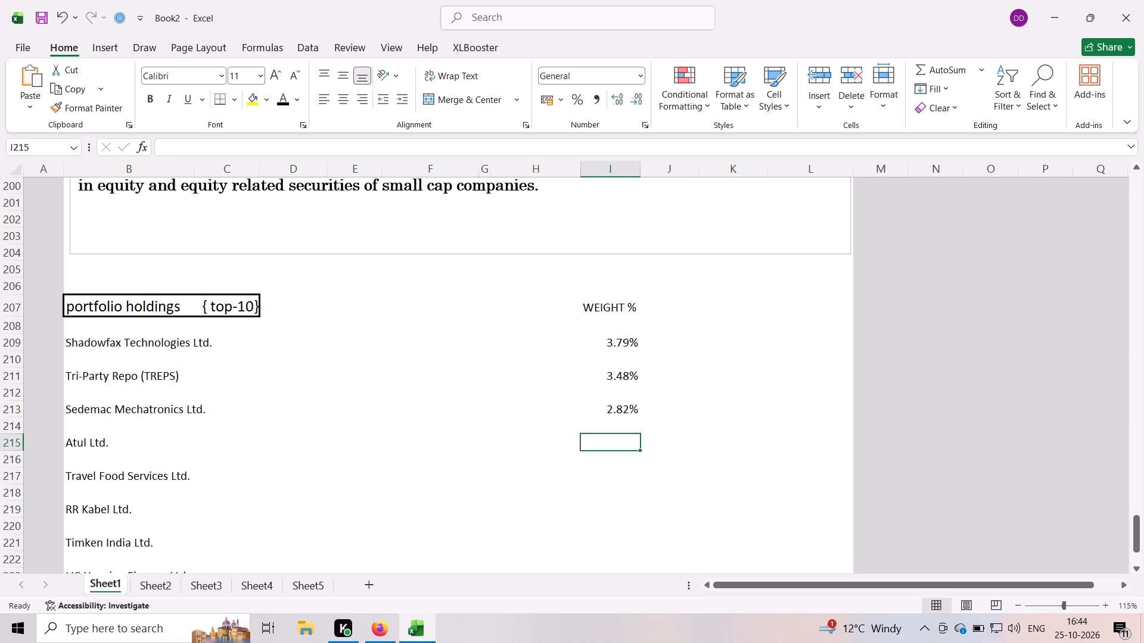
type("2.11")
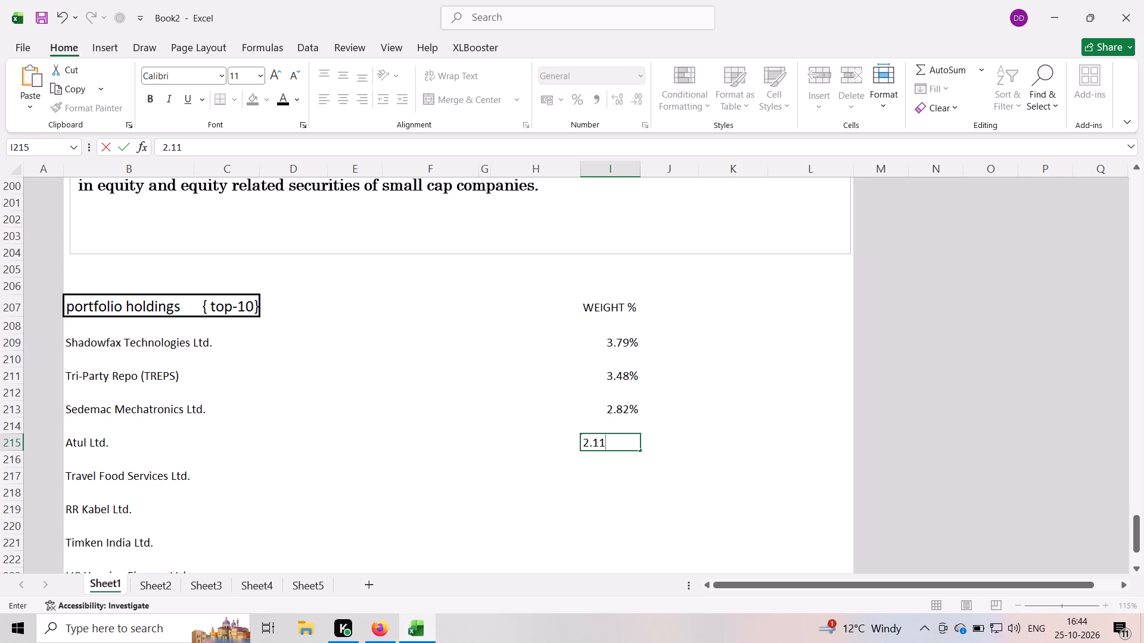
key("shift+percent")
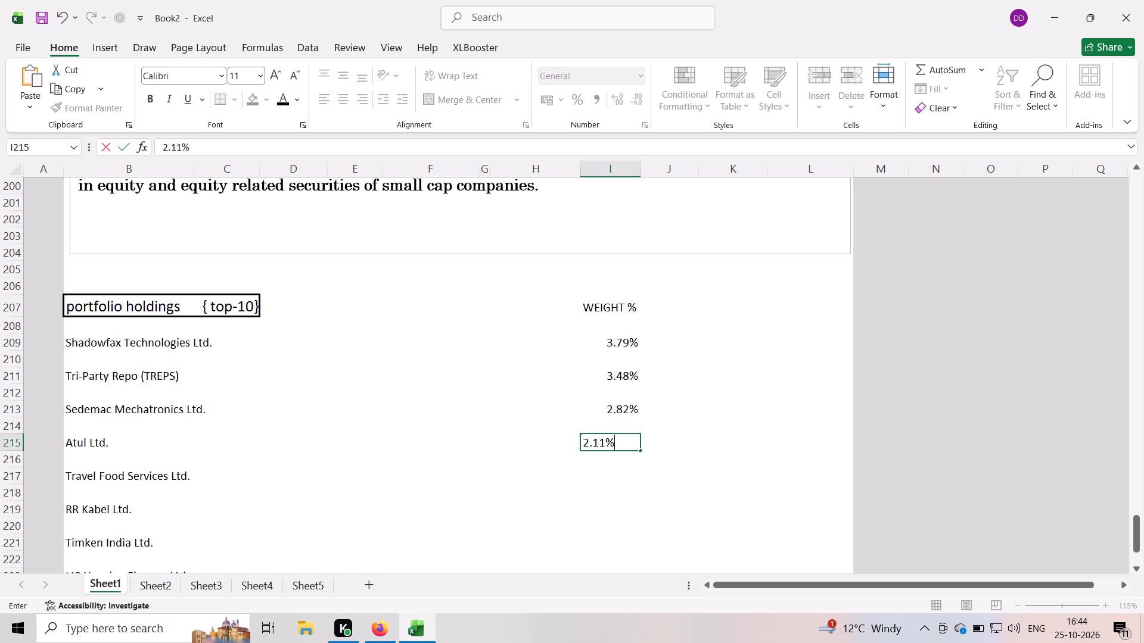
left_click(623, 479)
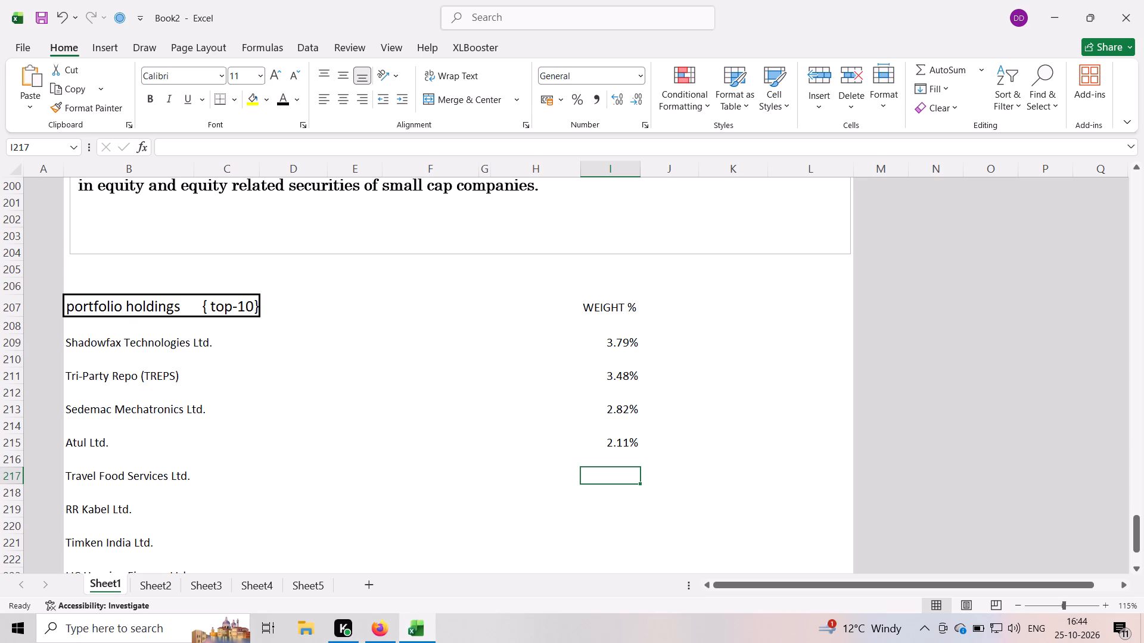
Enter the RupeeVest holding weight 2.07% for Travel Food Services in cell I217.
scroll(568, 533, "down", 4)
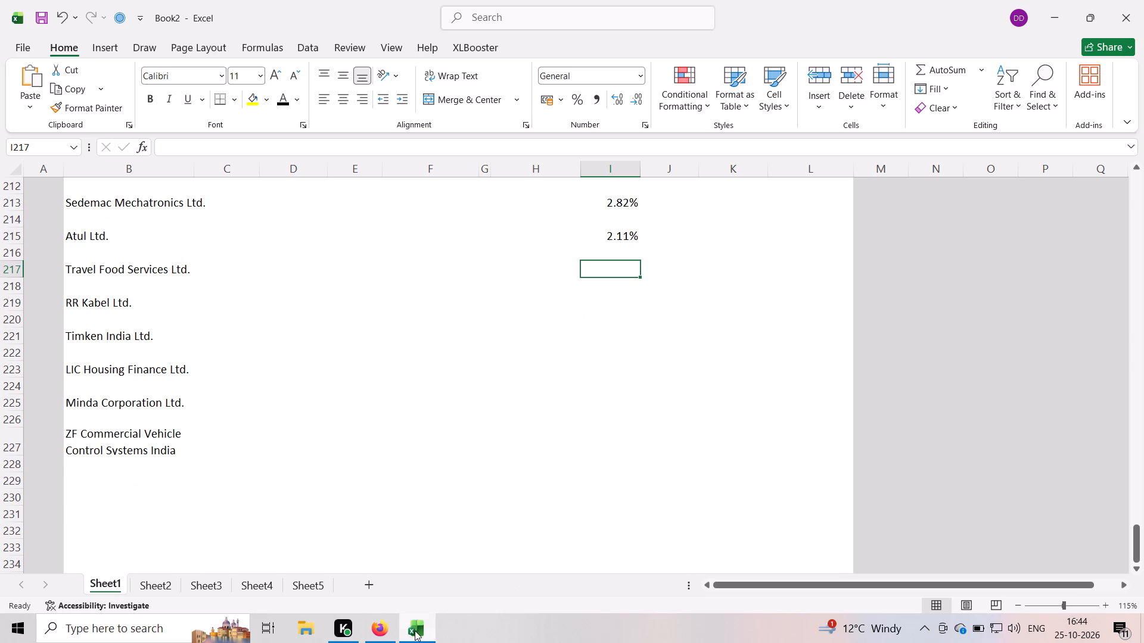
left_click(394, 630)
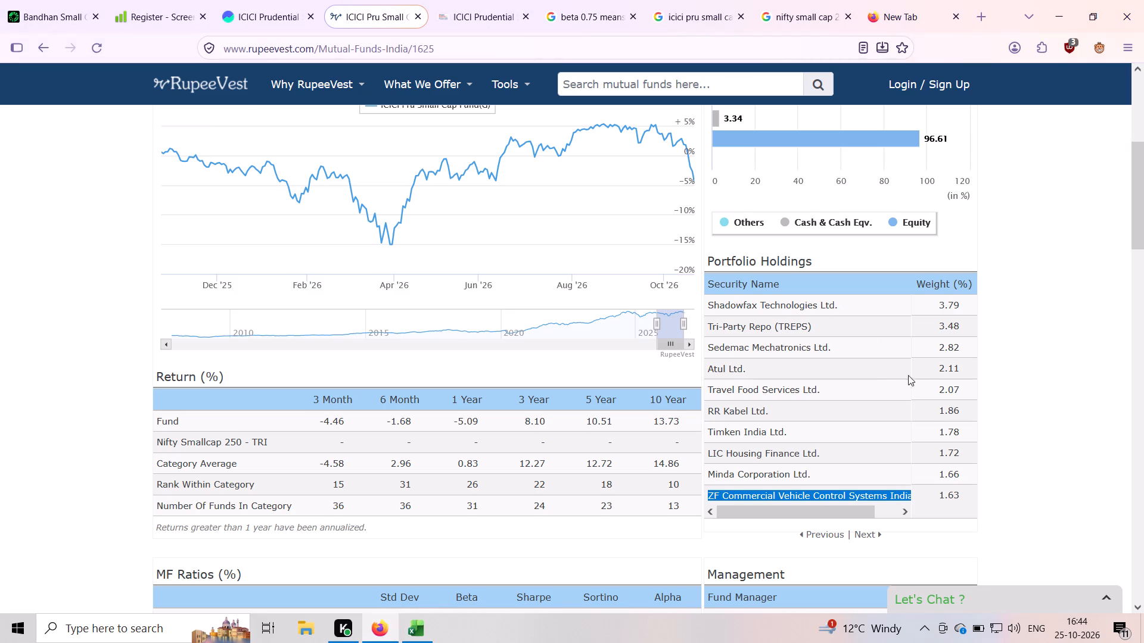
left_click(418, 638)
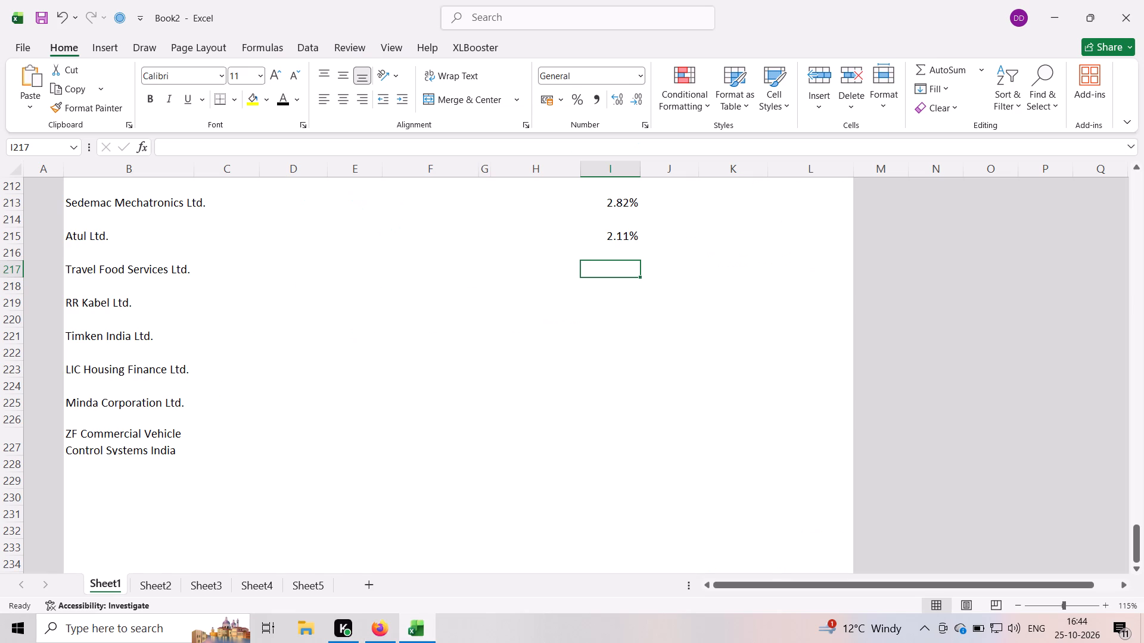
left_click(625, 271)
type("2.07")
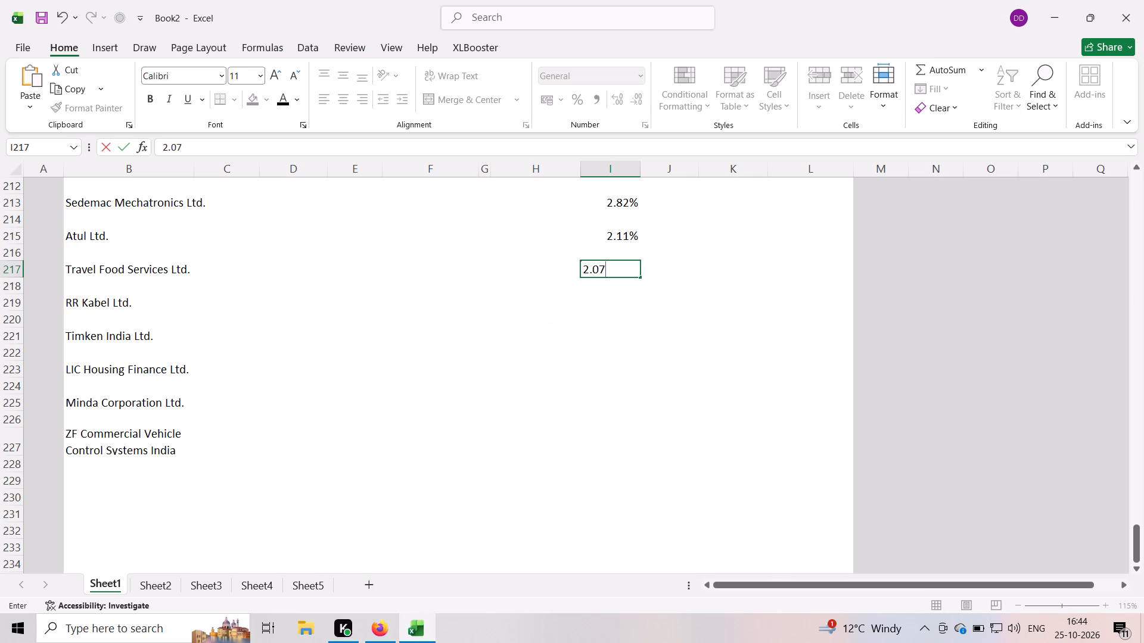
key("shift+percent")
left_click(616, 310)
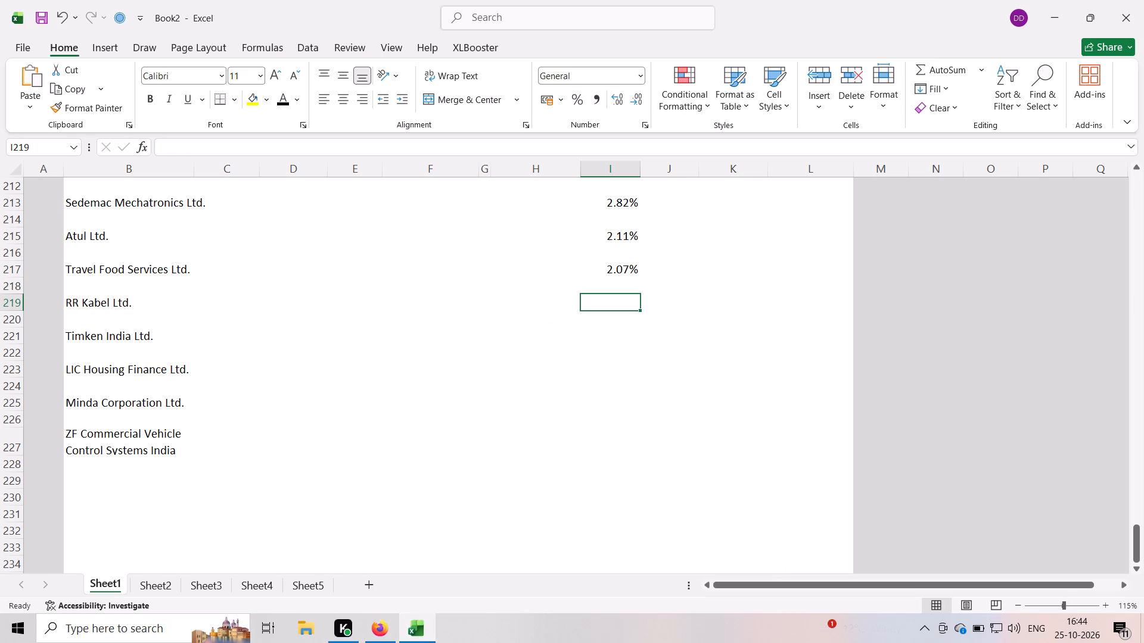
Examine the returns, MF ratios and peer comparison on the fund's RupeeVest page in Firefox.
left_click(373, 636)
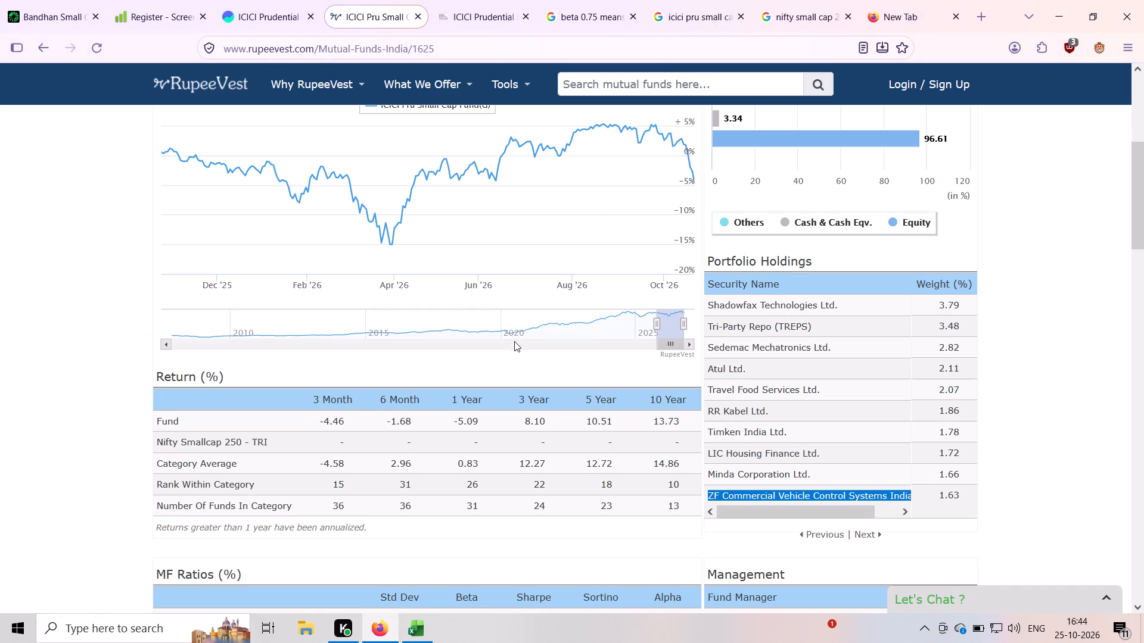
scroll(514, 341, "down", 1)
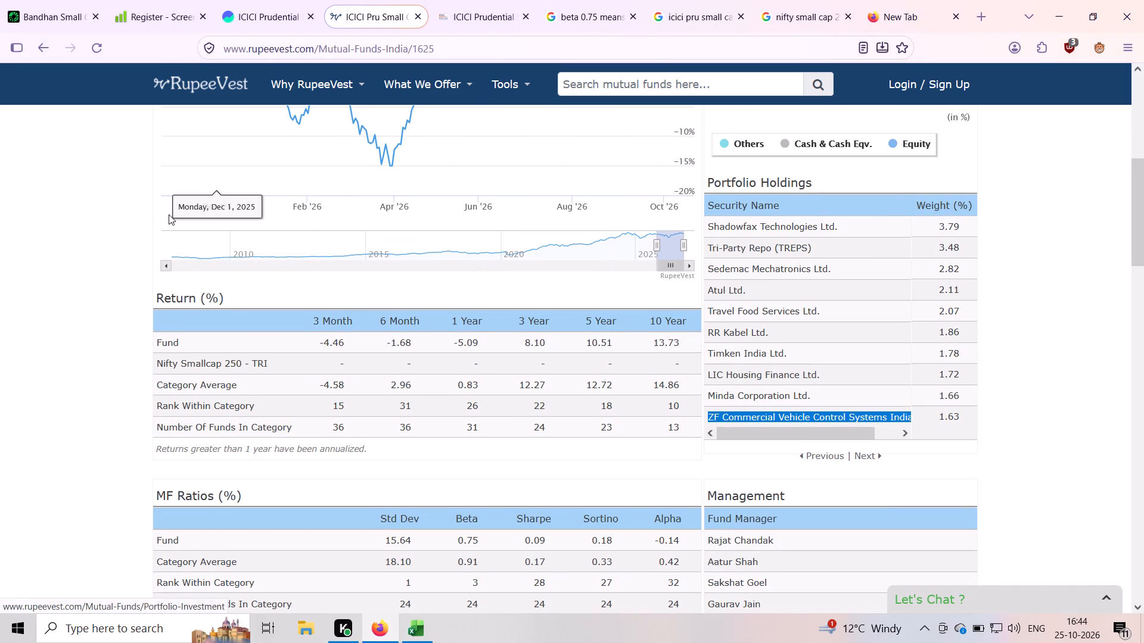
scroll(119, 280, "down", 2)
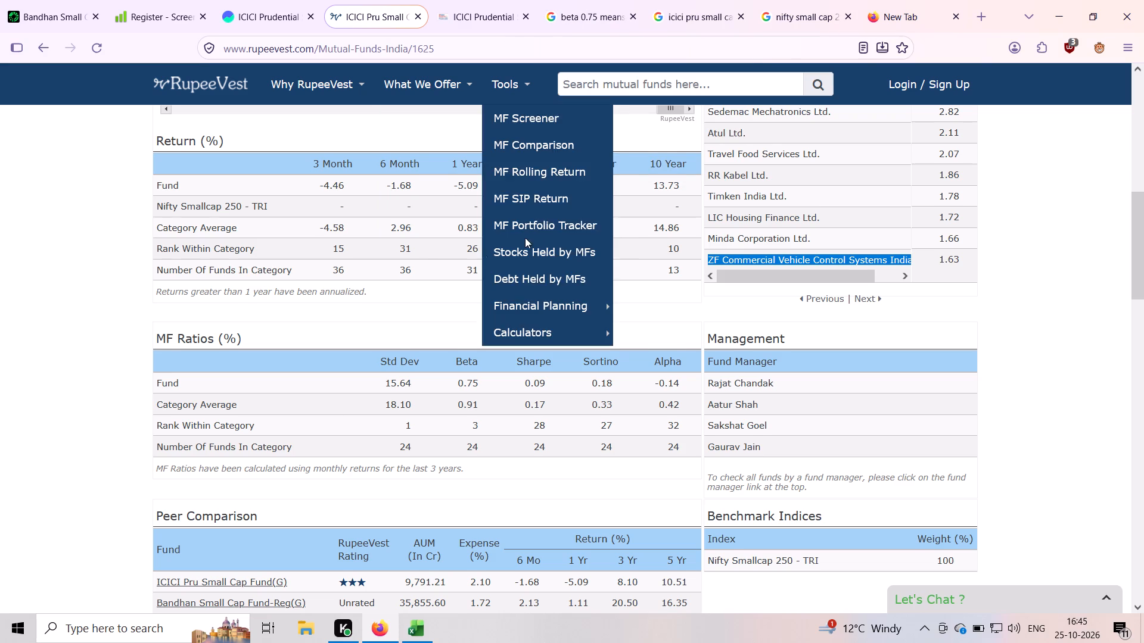
scroll(385, 298, "down", 4)
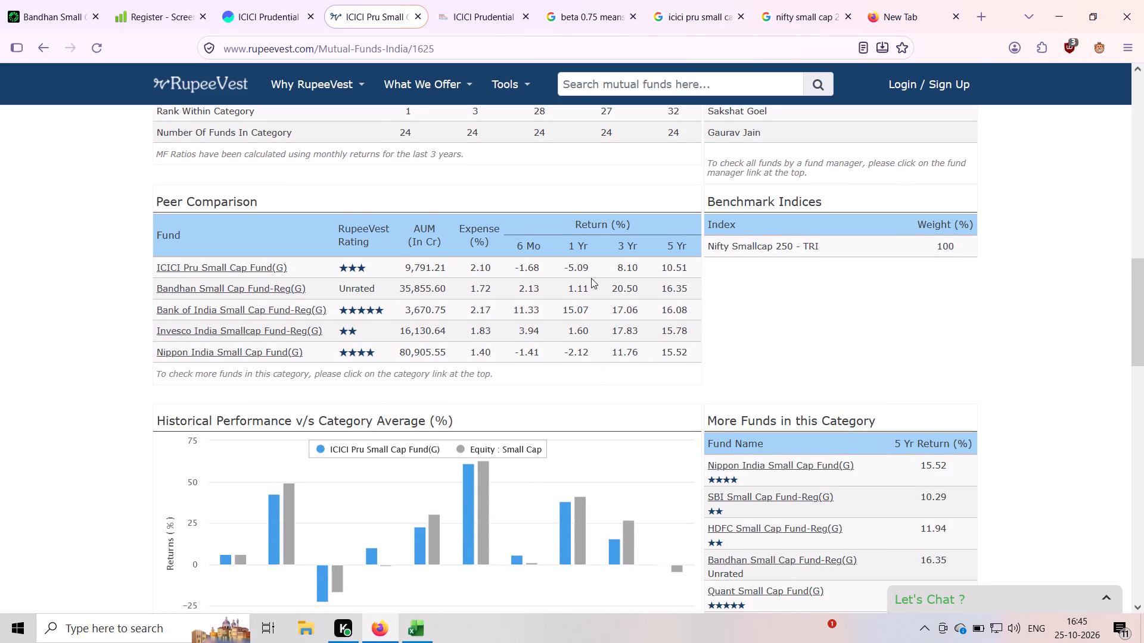
scroll(591, 278, "up", 4)
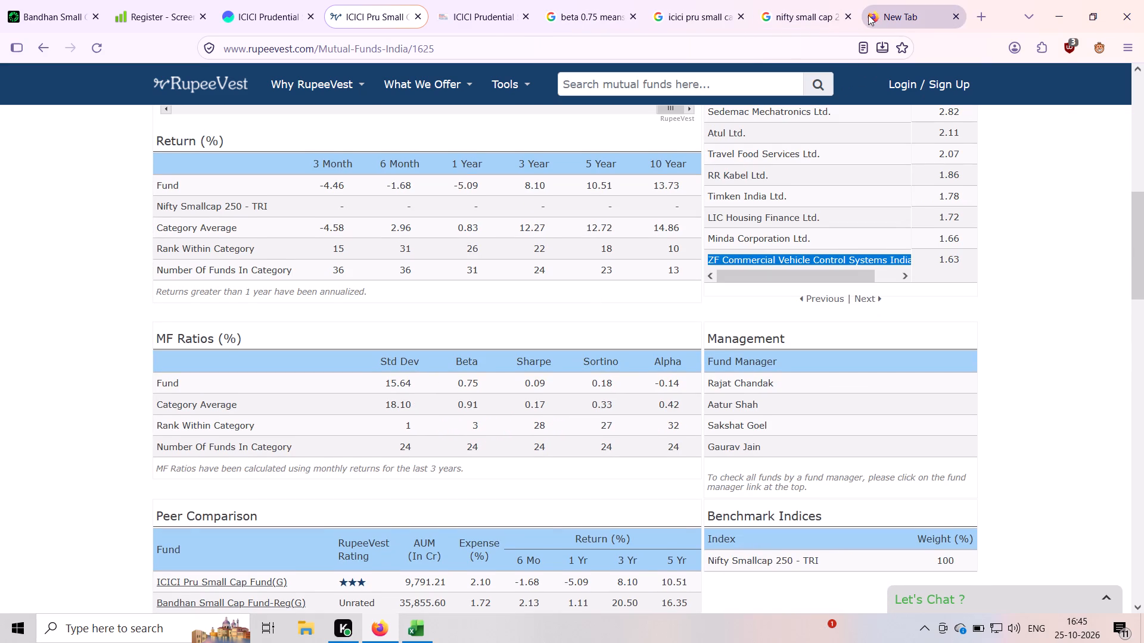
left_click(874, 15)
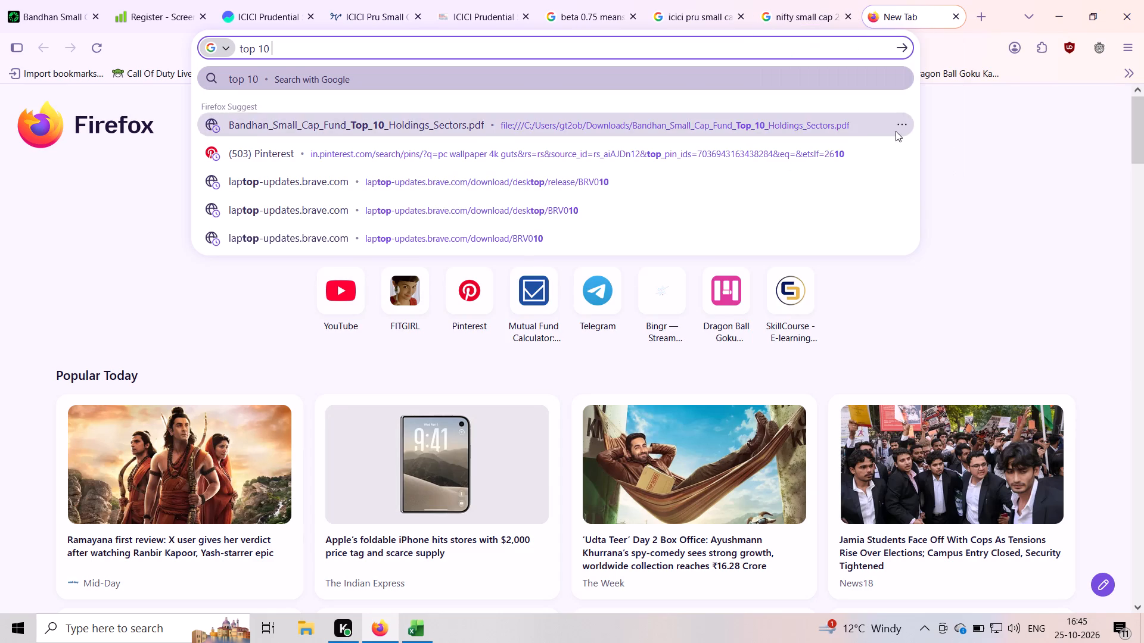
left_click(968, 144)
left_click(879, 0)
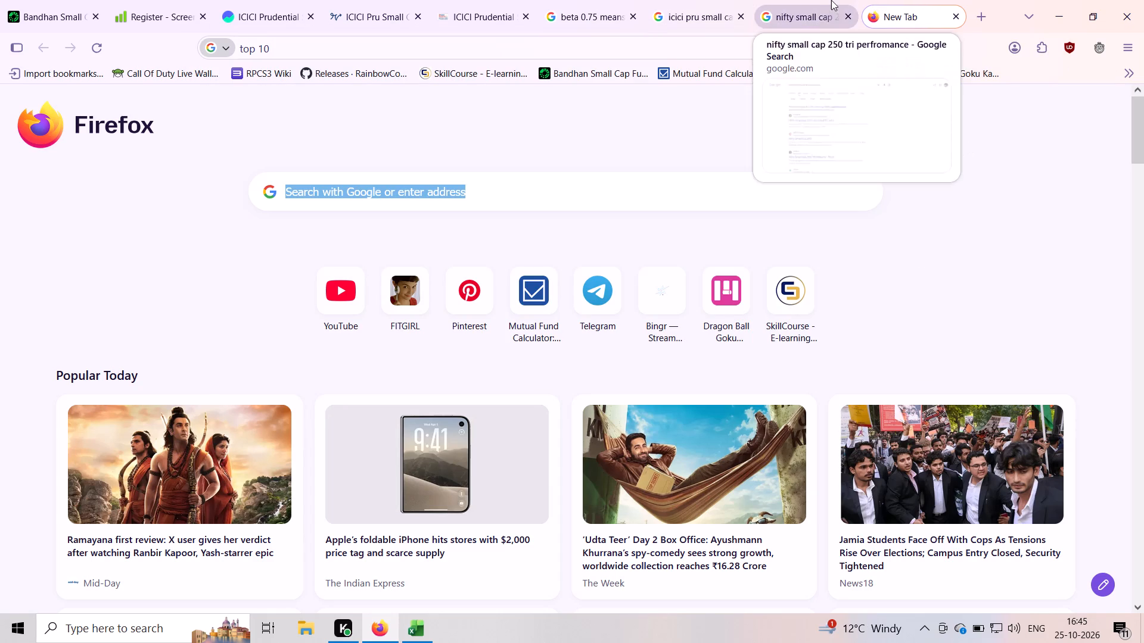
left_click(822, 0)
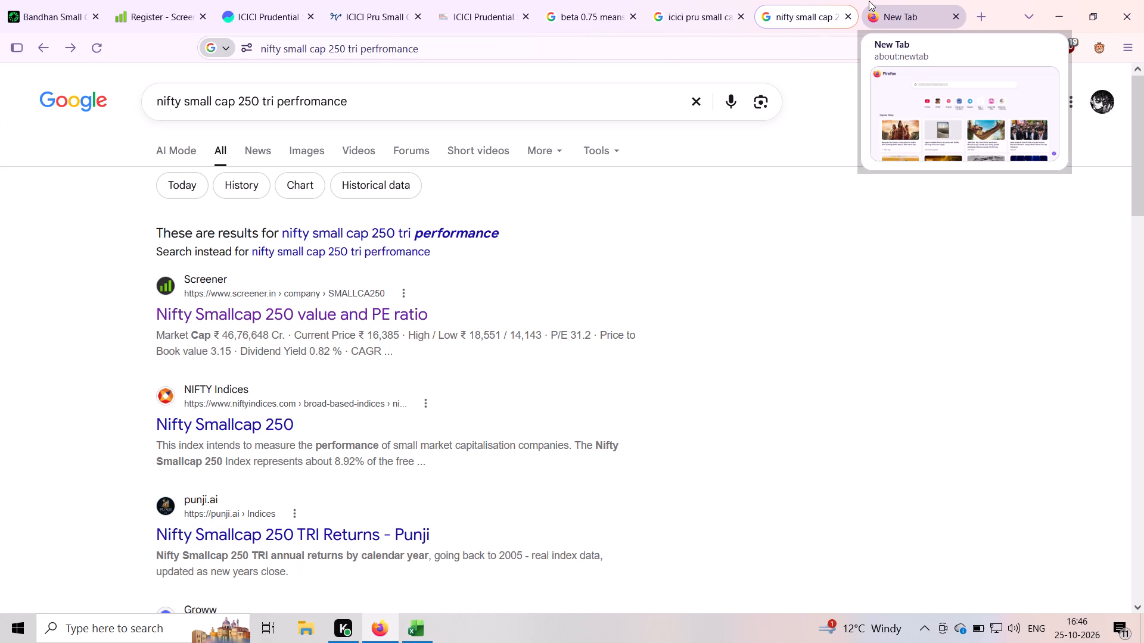
Search the web for "power bi desktop" and open Microsoft's official Power BI Desktop download page.
left_click(871, 0)
left_click(451, 40)
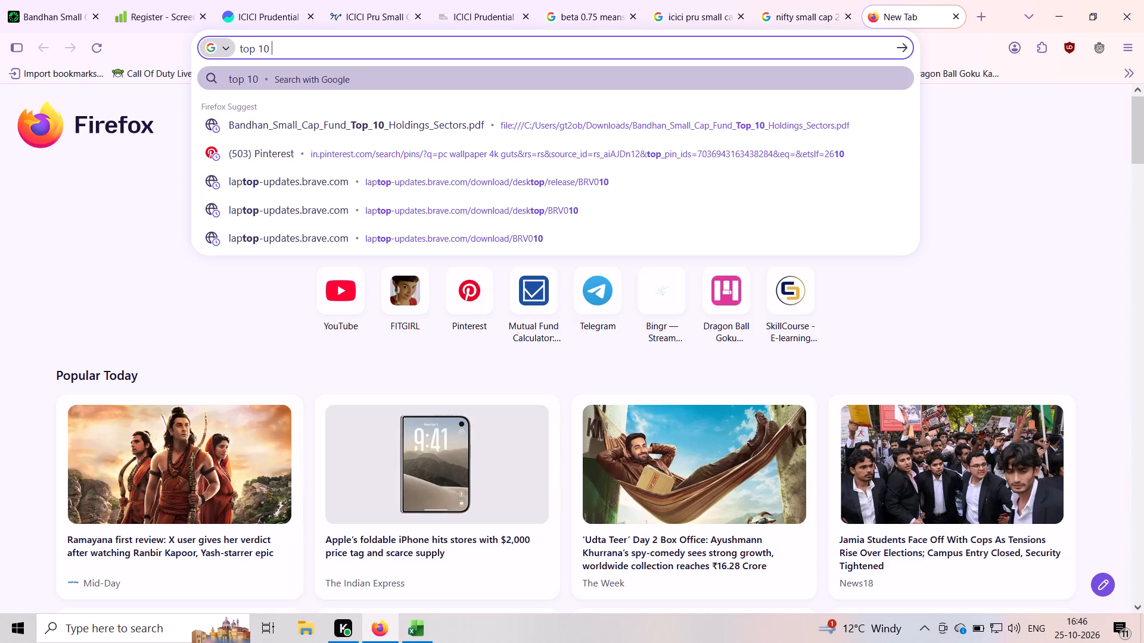
key("BackSpace")
type("power bi")
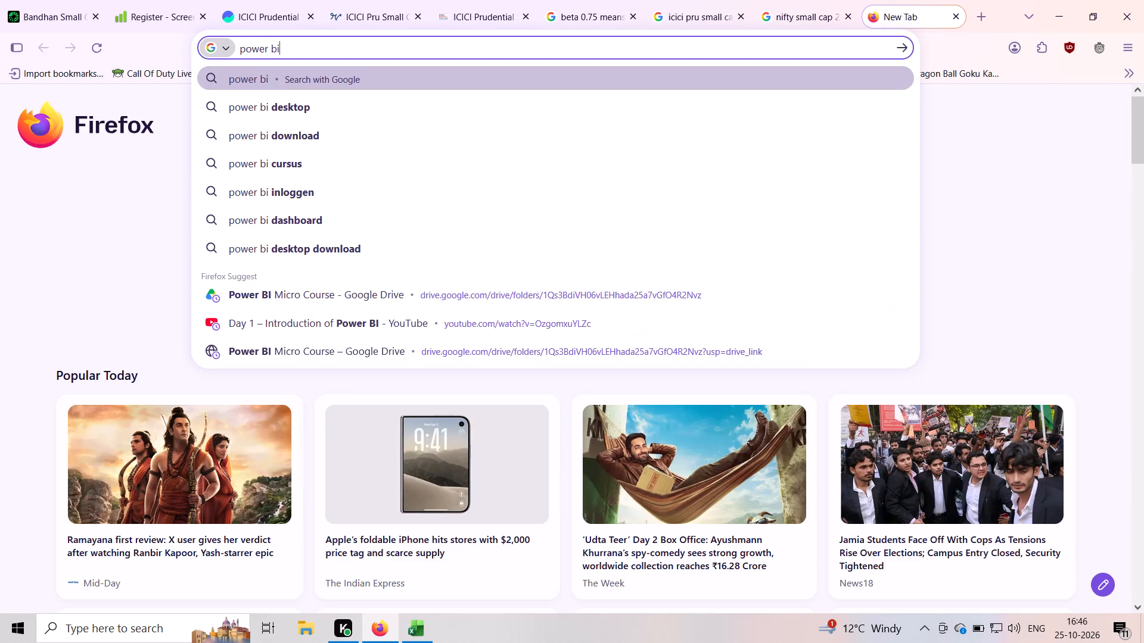
key("Down")
key("Down")
key("Up")
key("Return")
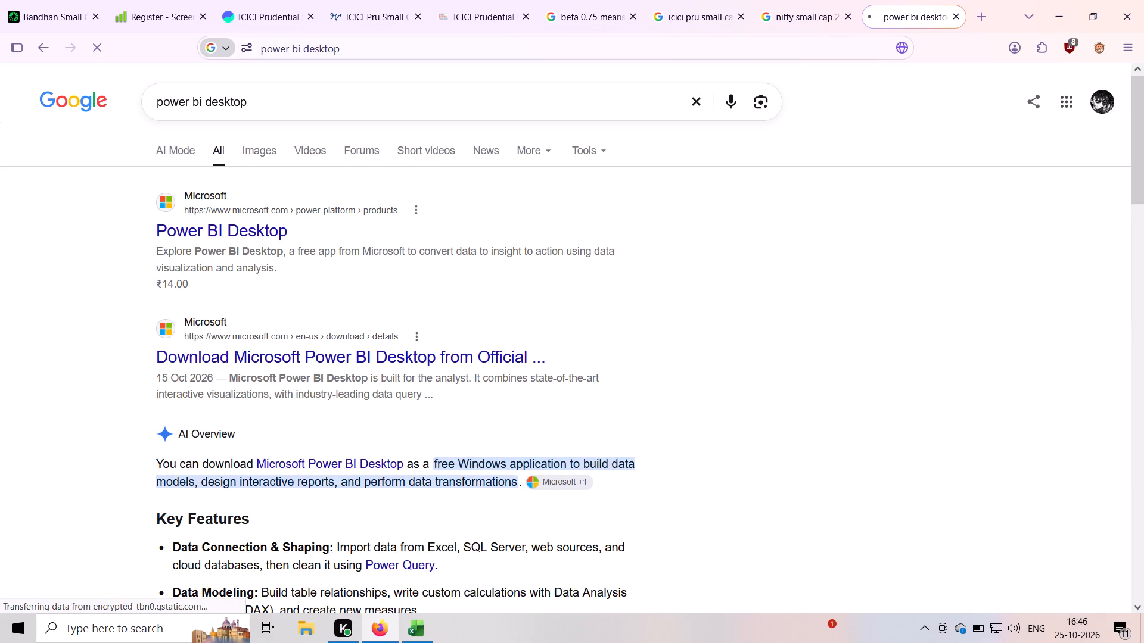
left_click(183, 209)
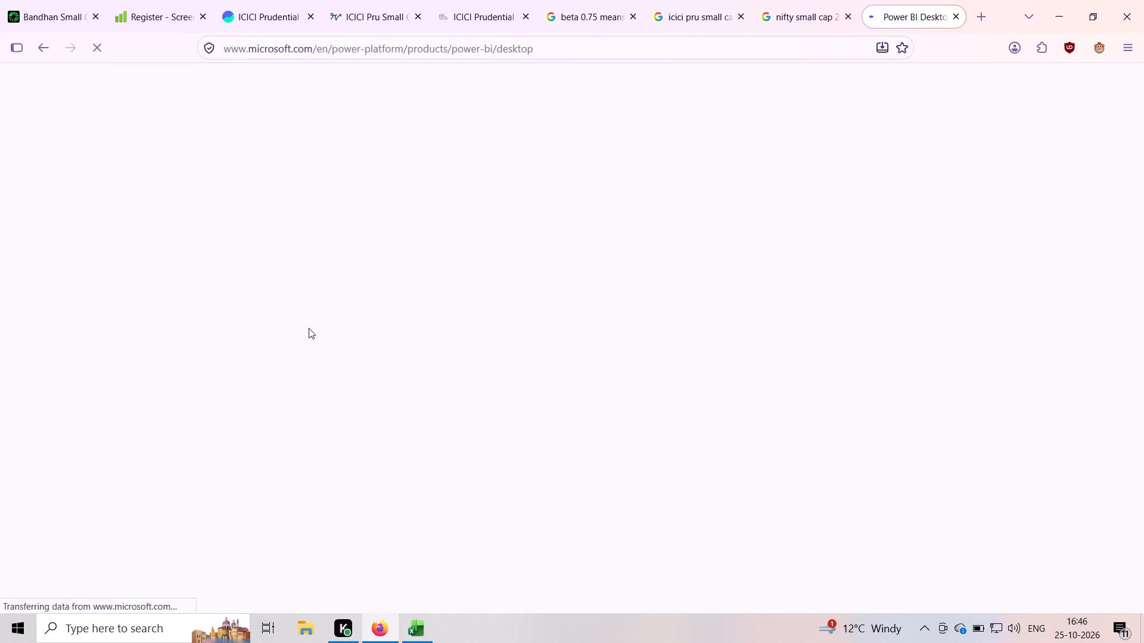
left_click(52, 49)
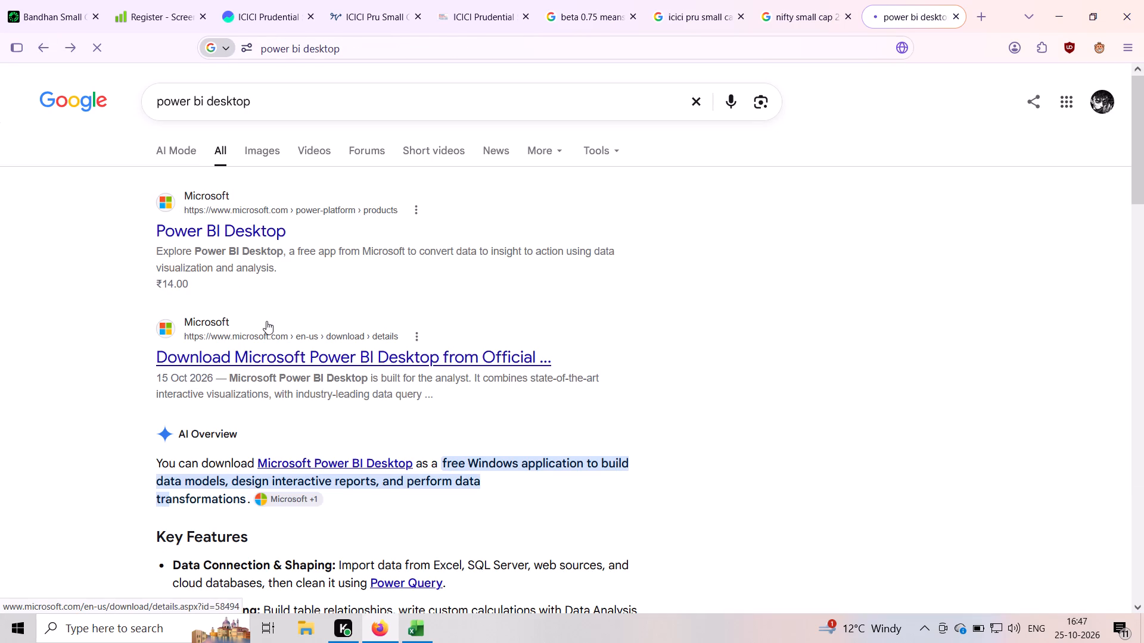
left_click(265, 352)
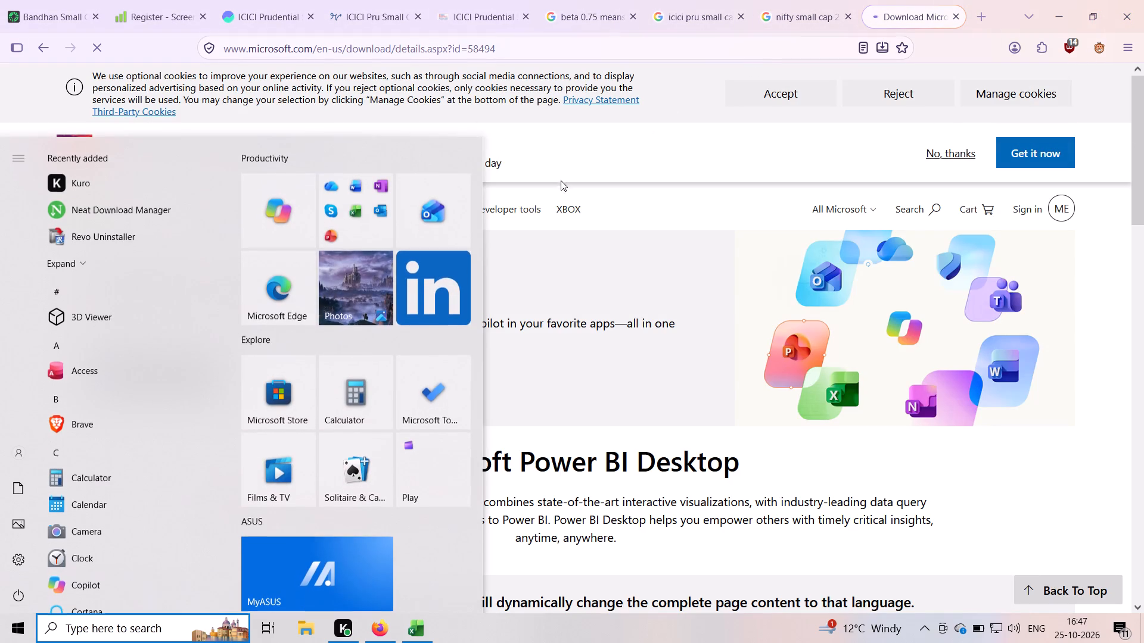
Search the Microsoft Store for "power bi desktop" and start installing Power BI Desktop.
type("micr")
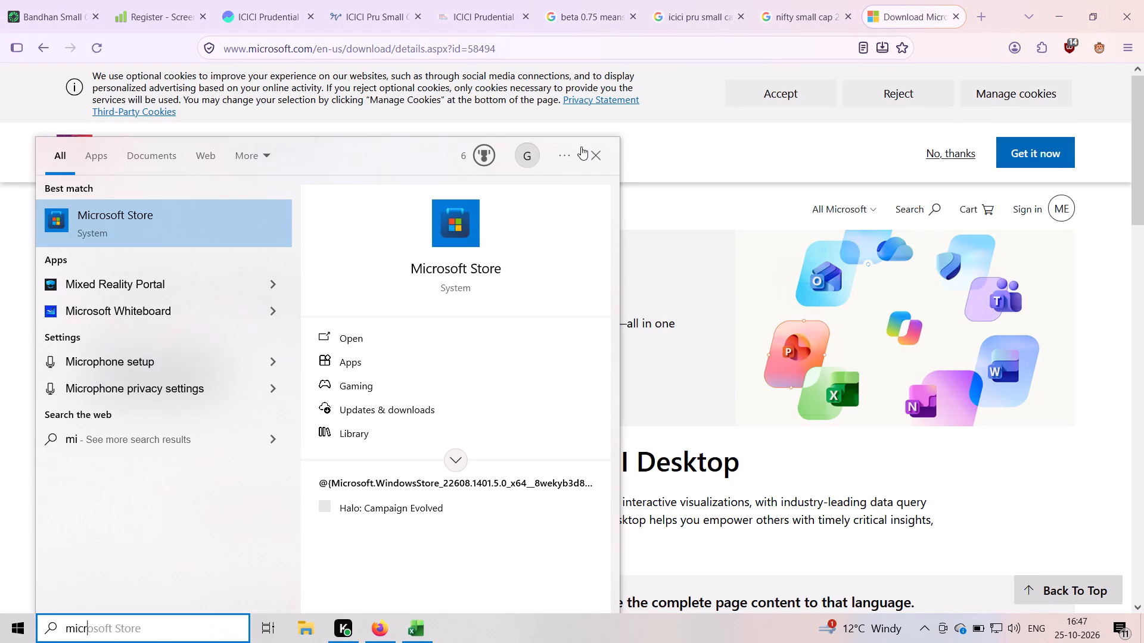
left_click(122, 211)
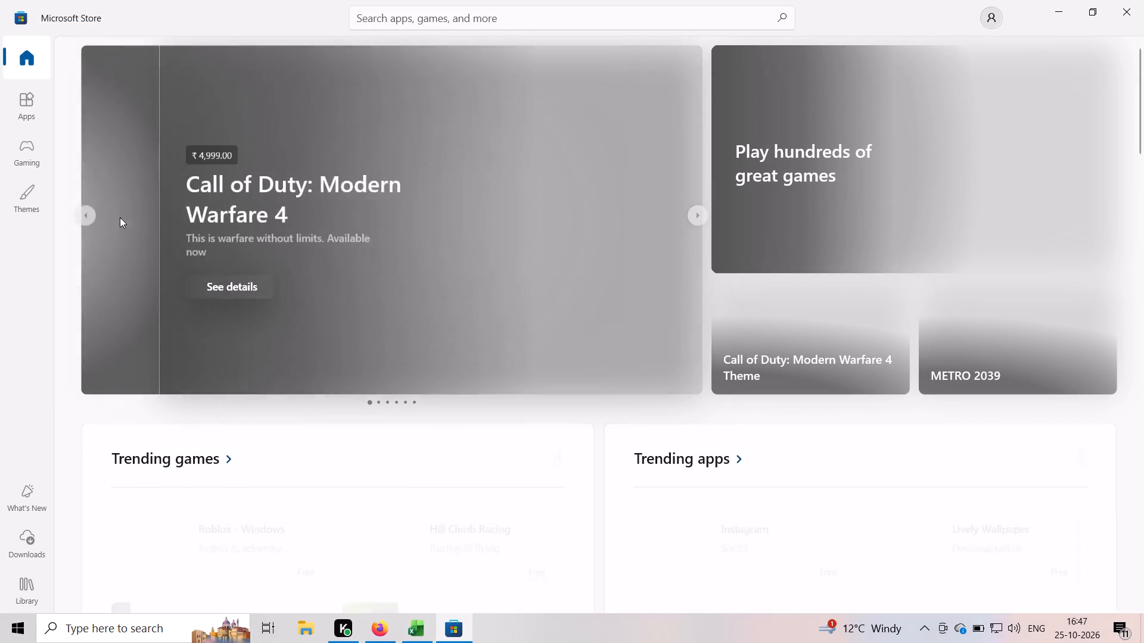
left_click(375, 16)
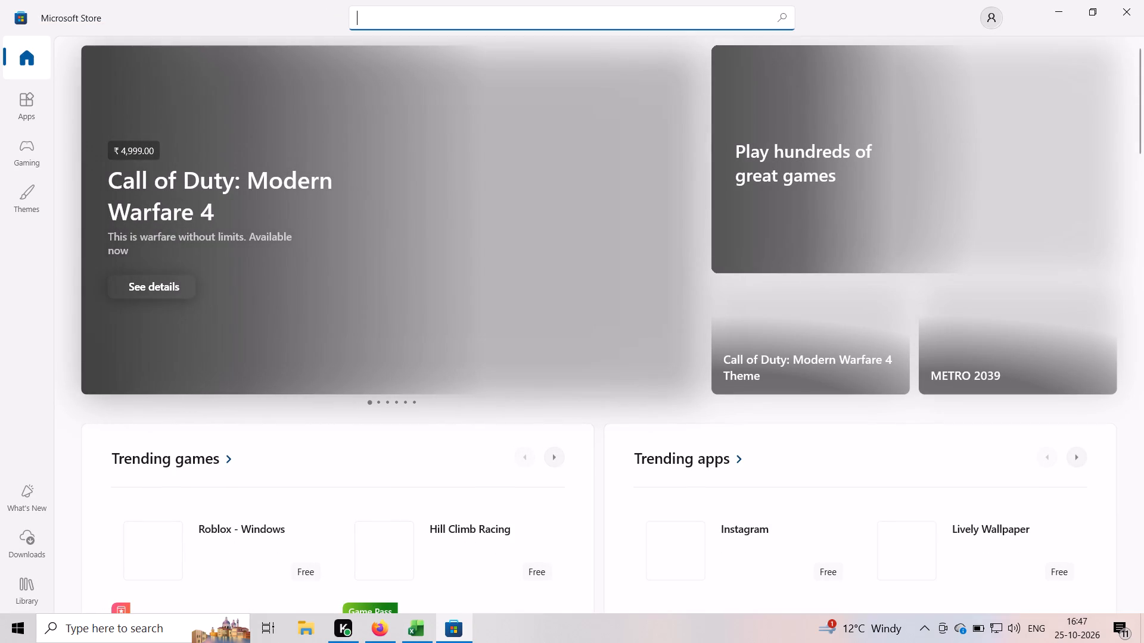
type("power bi")
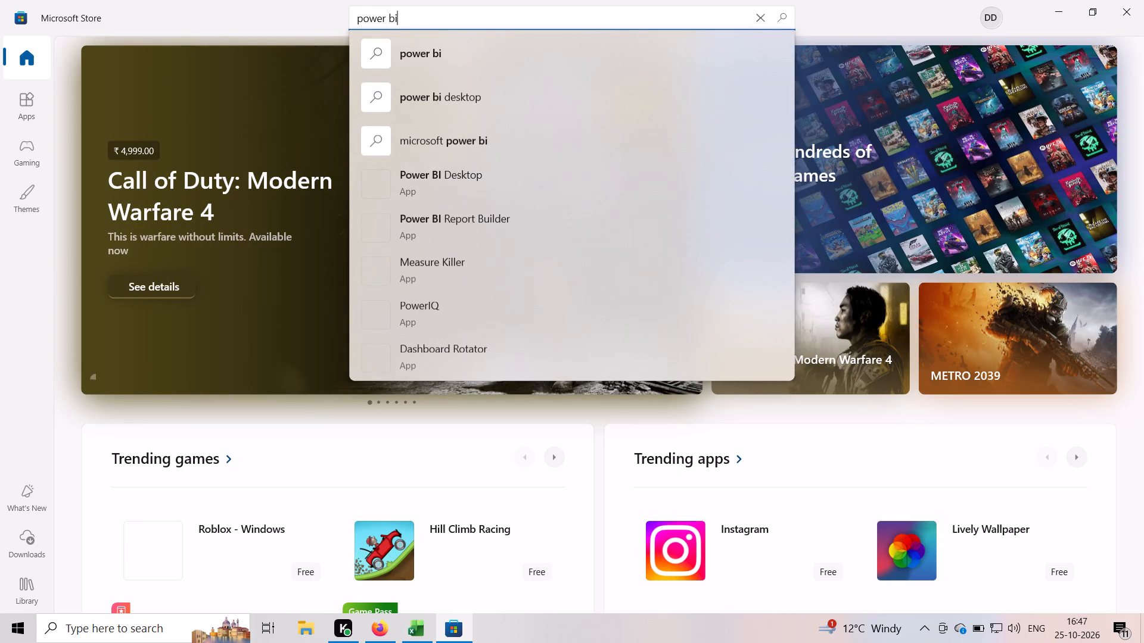
left_click(412, 83)
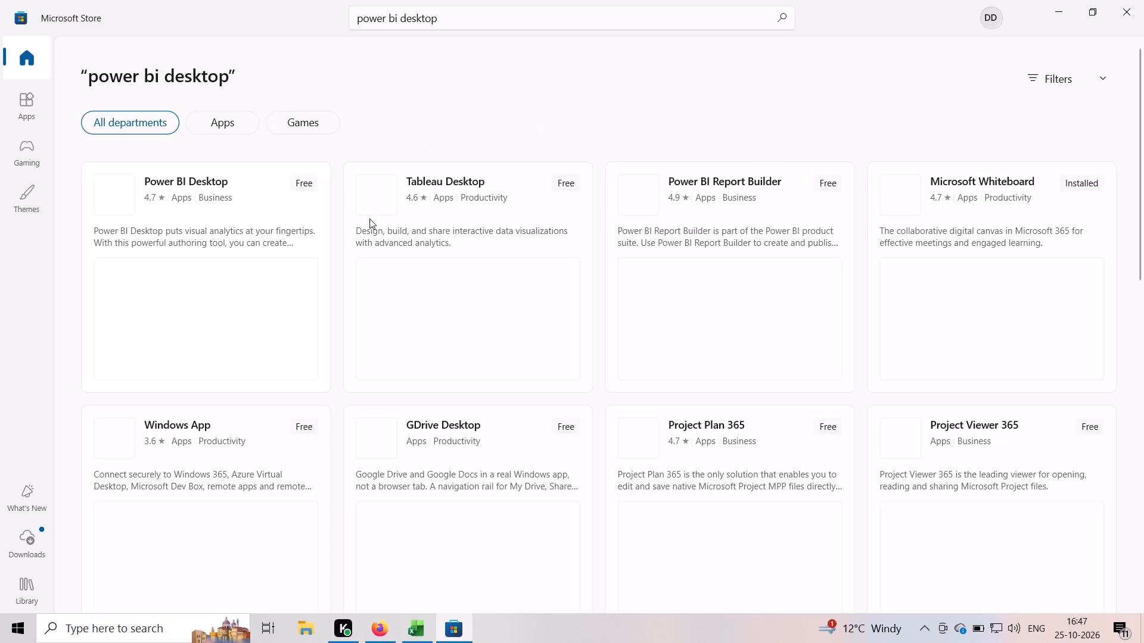
left_click(197, 194)
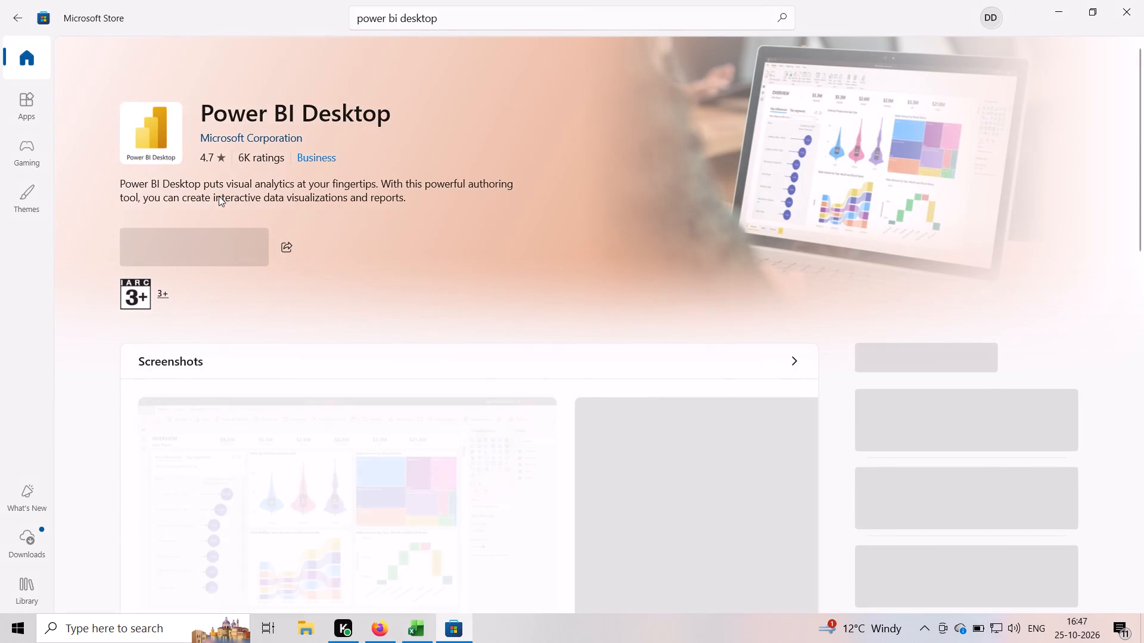
left_click(193, 255)
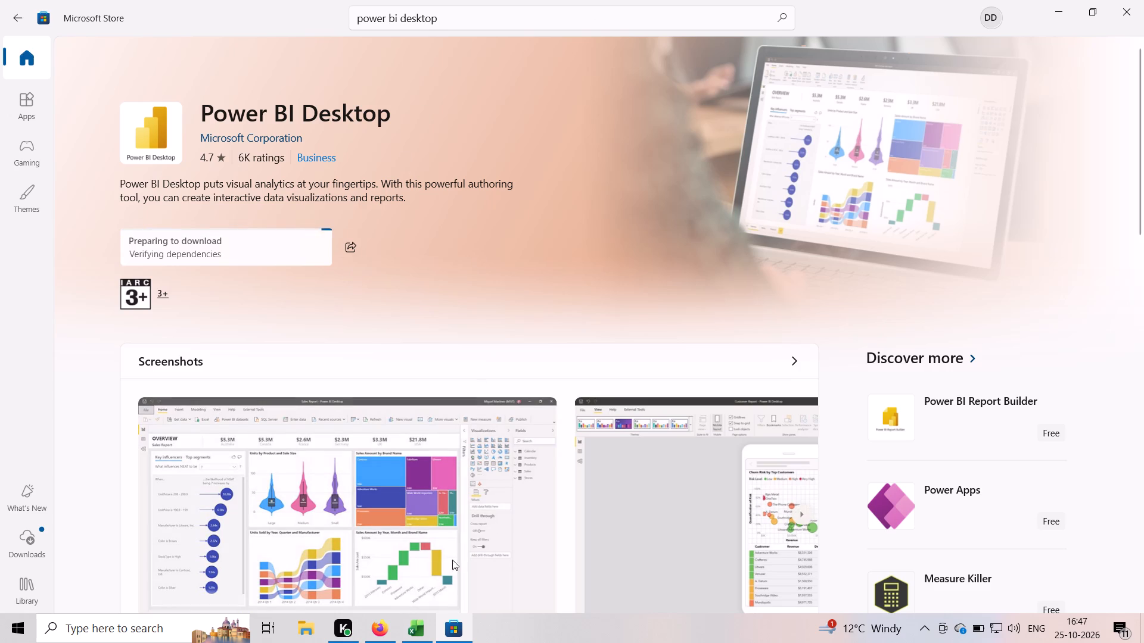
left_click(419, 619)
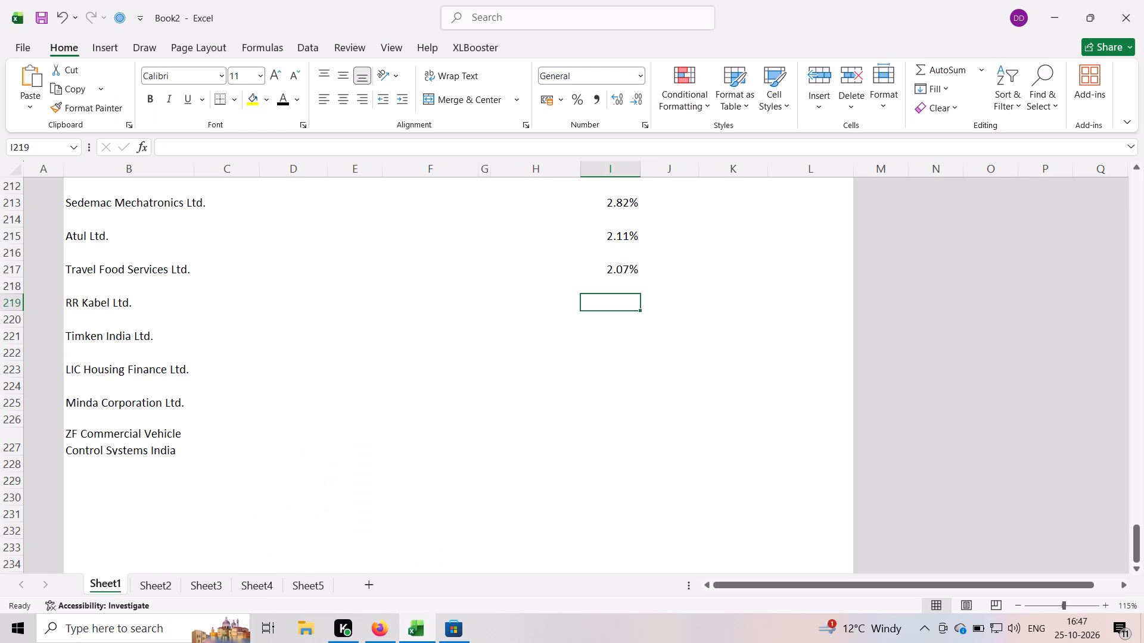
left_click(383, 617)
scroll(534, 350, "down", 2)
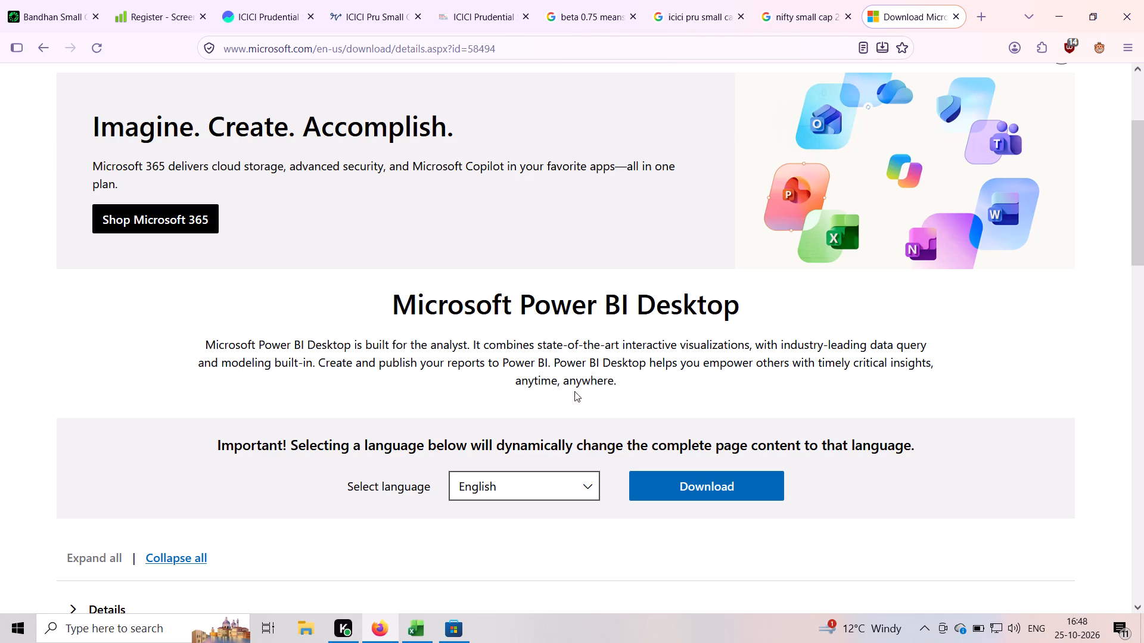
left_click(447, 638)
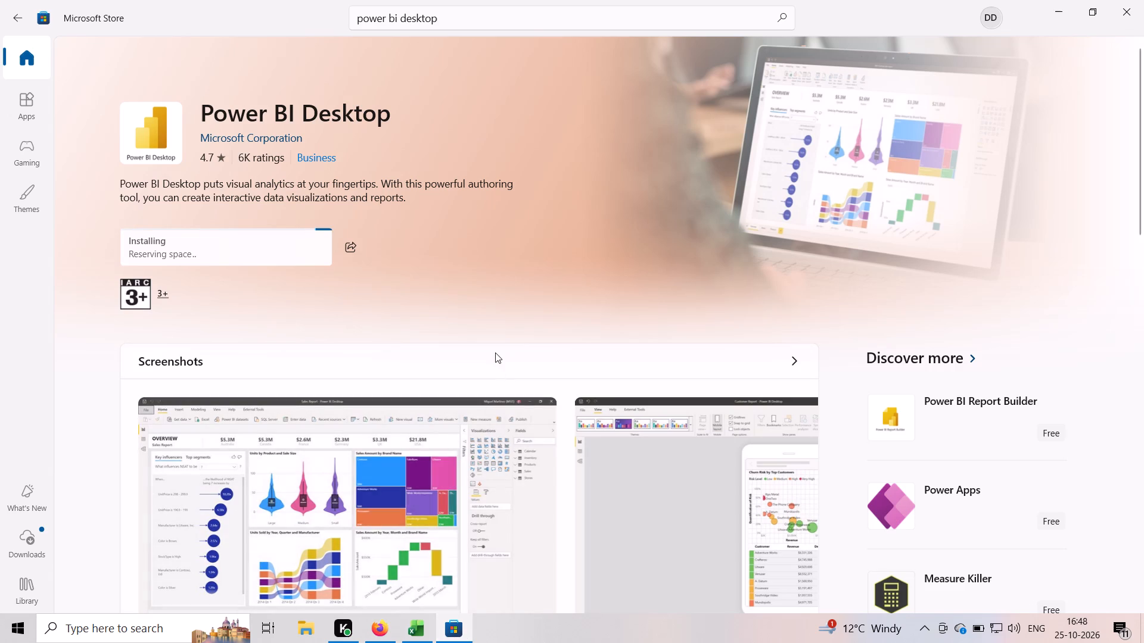
Review the Sheet1 report in Excel from the ICICI top-10 holdings back to the Bandhan Small Cap Fund title.
left_click(418, 630)
scroll(619, 279, "up", 2)
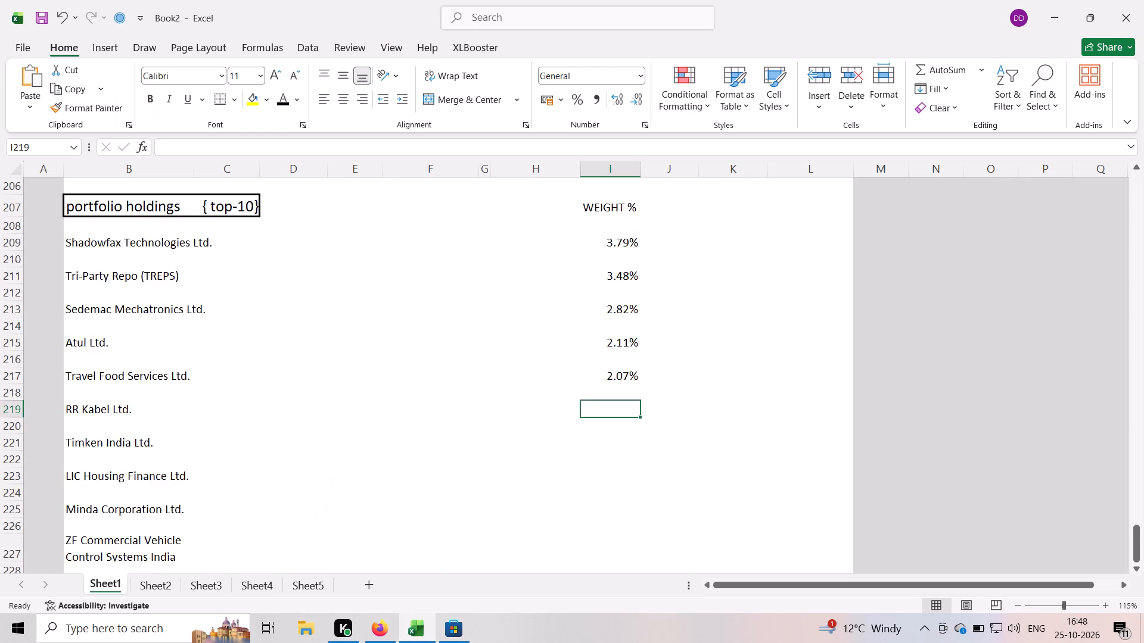
scroll(619, 279, "down", 4)
scroll(619, 280, "up", 20)
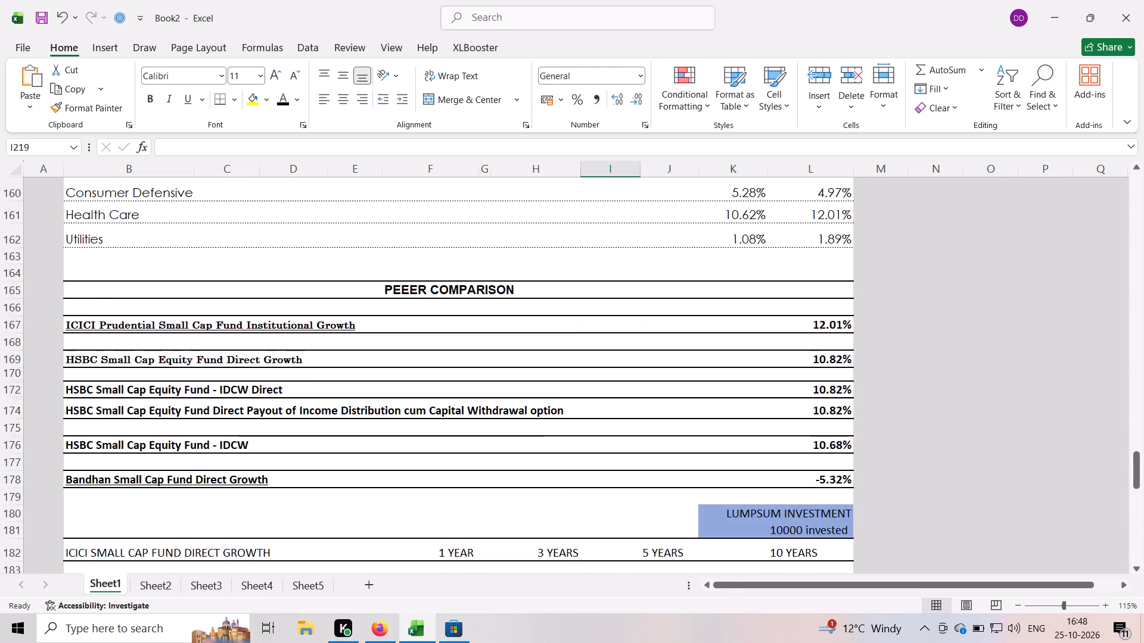
scroll(620, 279, "up", 20)
scroll(620, 279, "up", 8)
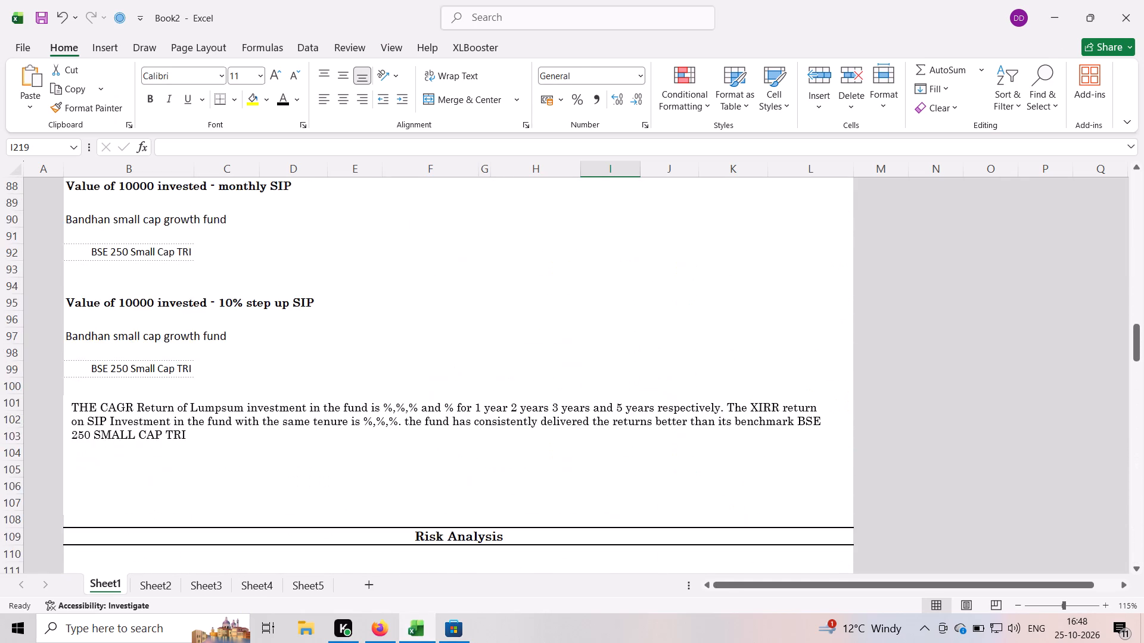
scroll(628, 274, "up", 20)
scroll(628, 274, "up", 4)
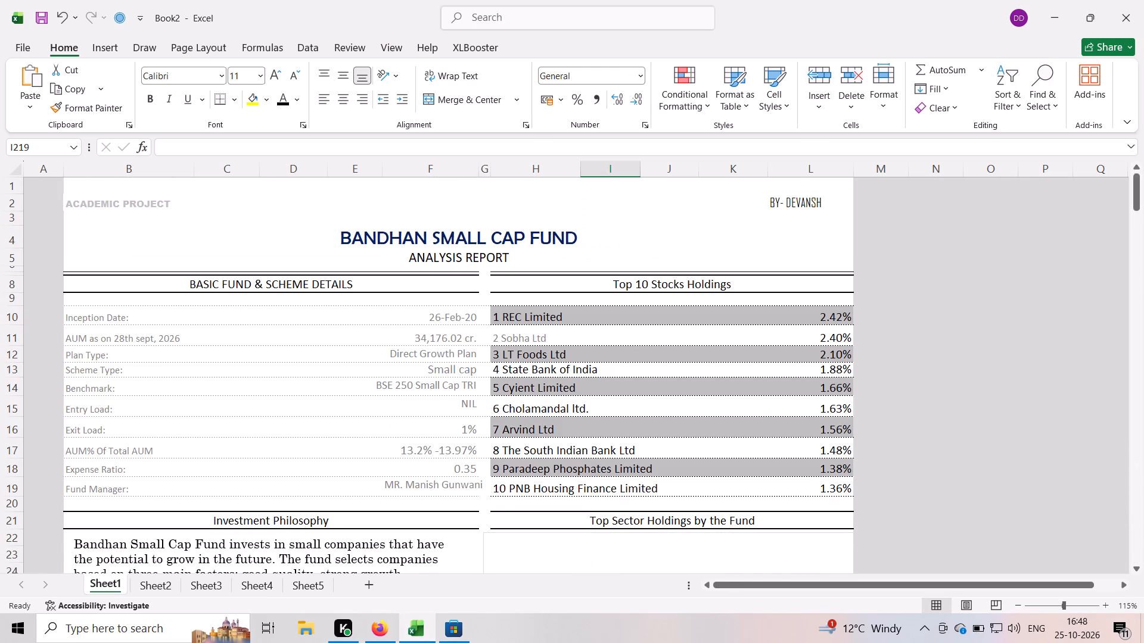
scroll(633, 267, "up", 6)
Check the installation progress of Power BI Desktop in the Microsoft Store between glances at the report and Firefox search results.
left_click(458, 634)
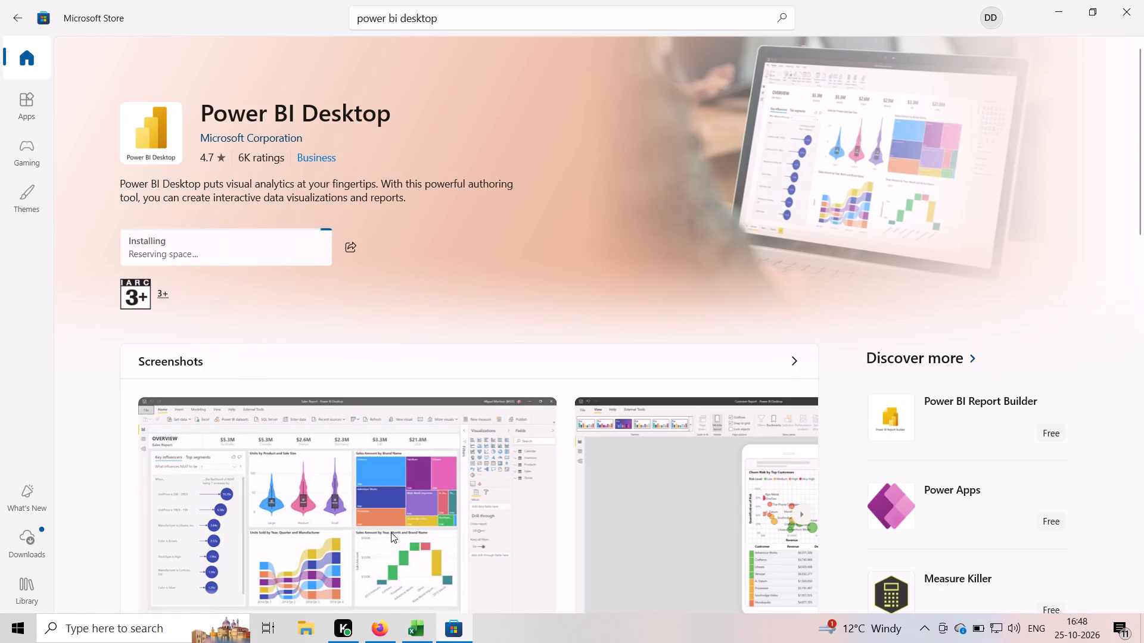
left_click(416, 623)
scroll(479, 423, "up", 3)
scroll(479, 422, "down", 6)
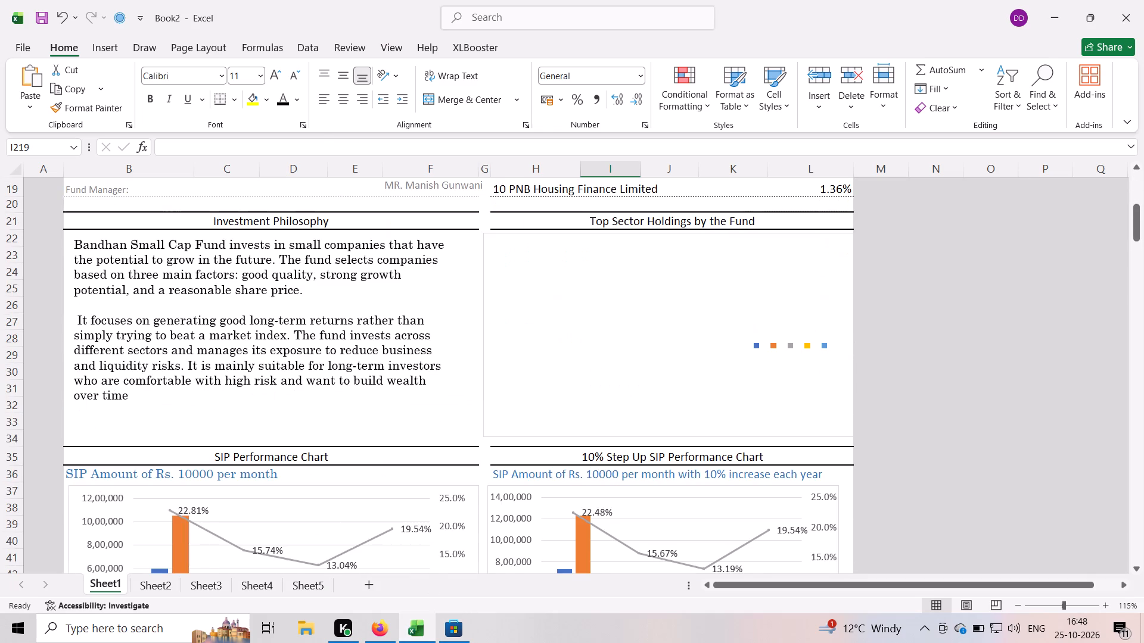
left_click(377, 642)
scroll(535, 386, "down", 2)
scroll(536, 386, "up", 3)
left_click(785, 0)
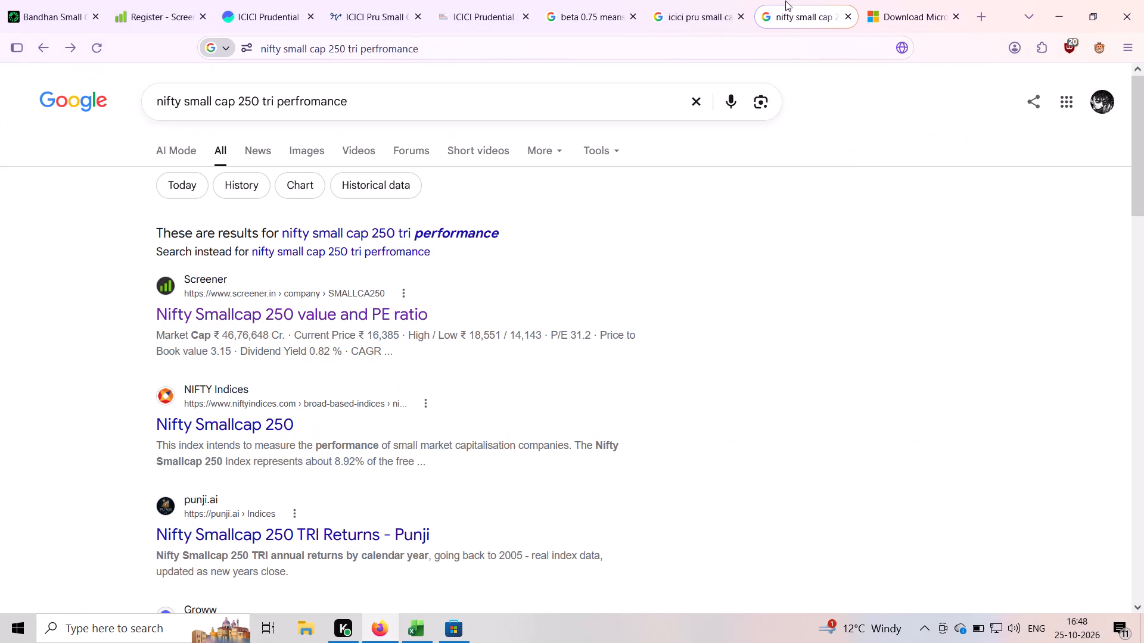
left_click(681, 6)
scroll(404, 459, "down", 7)
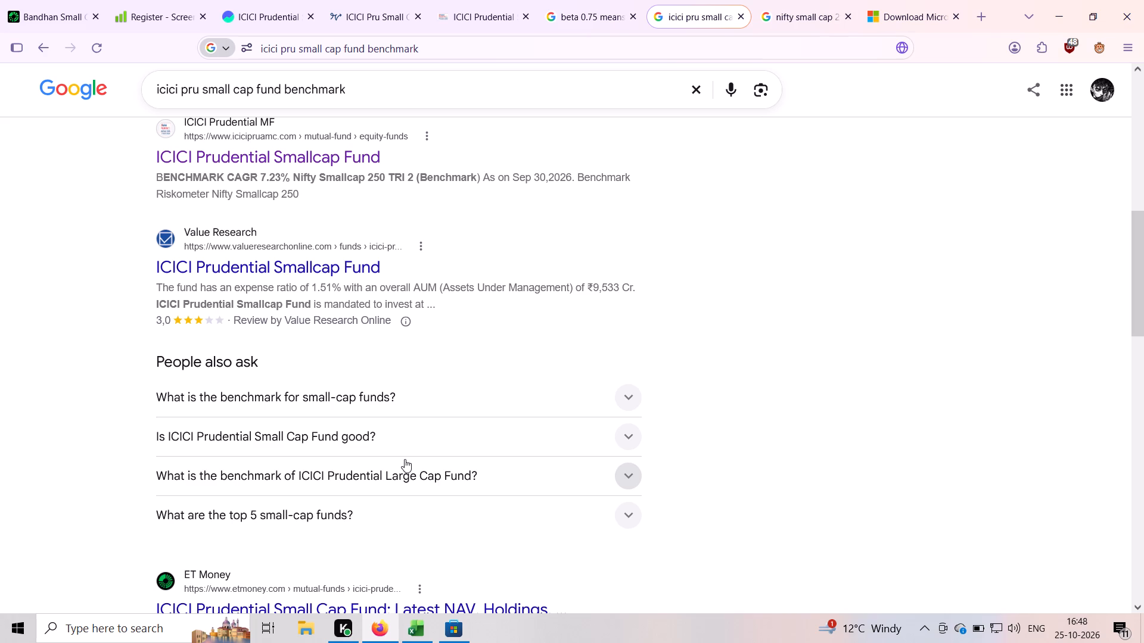
left_click(443, 630)
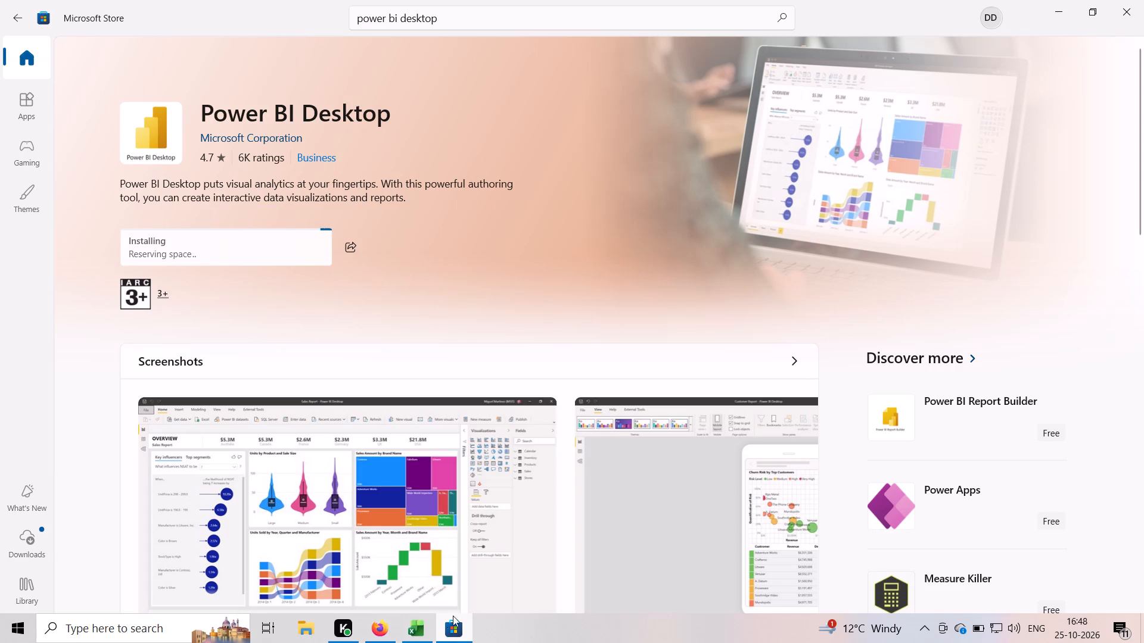
left_click(428, 625)
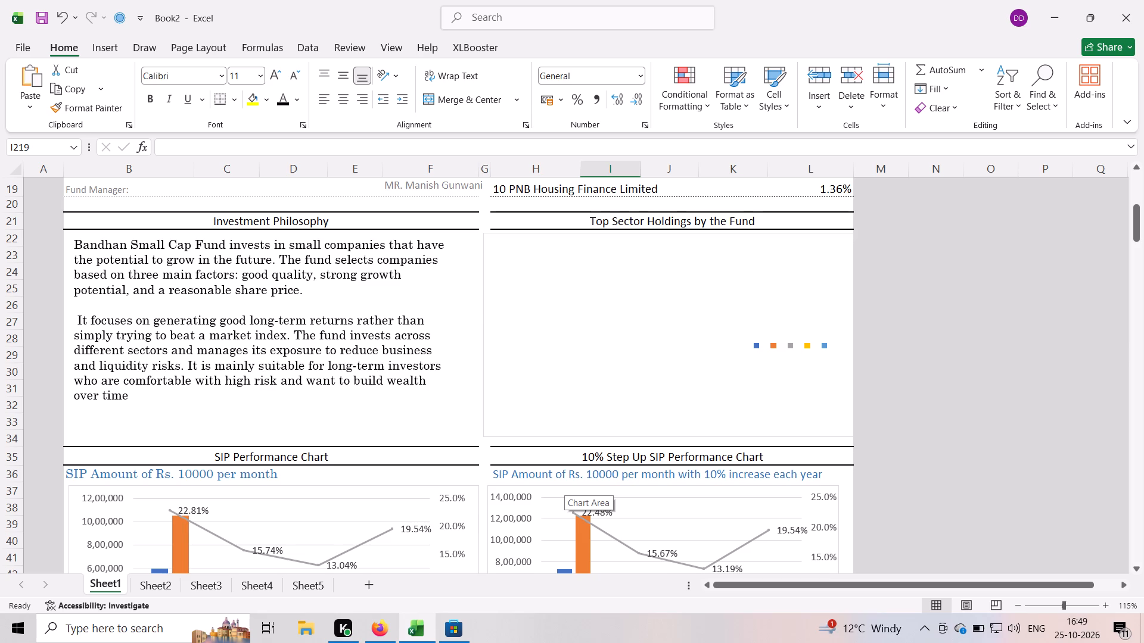
left_click_drag(480, 624, 471, 634)
left_click(471, 634)
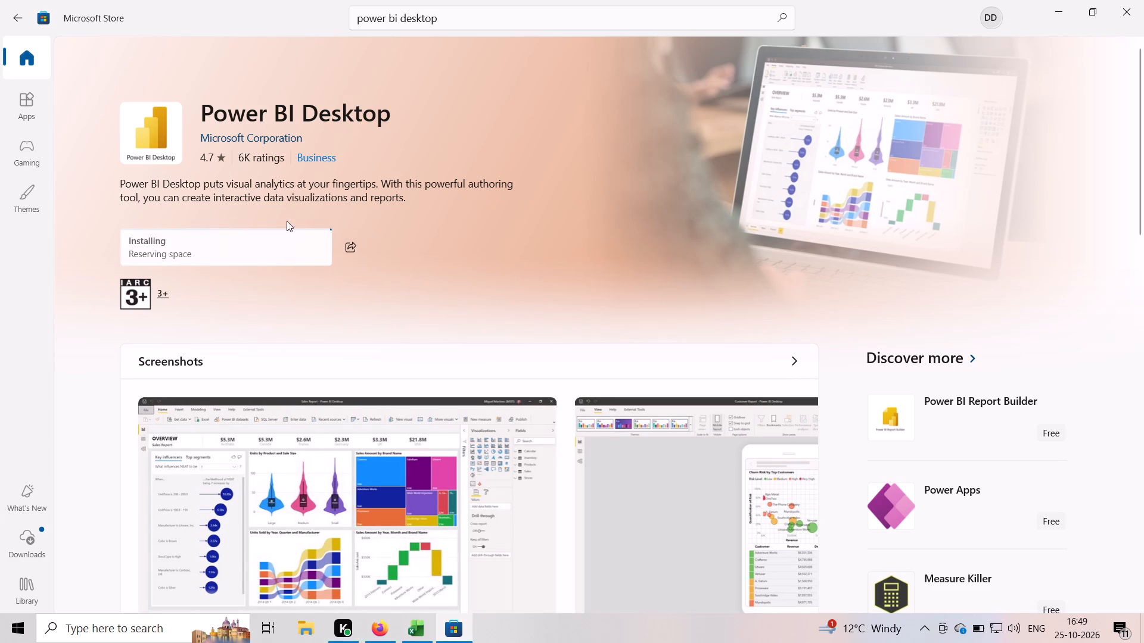
left_click(1072, 2)
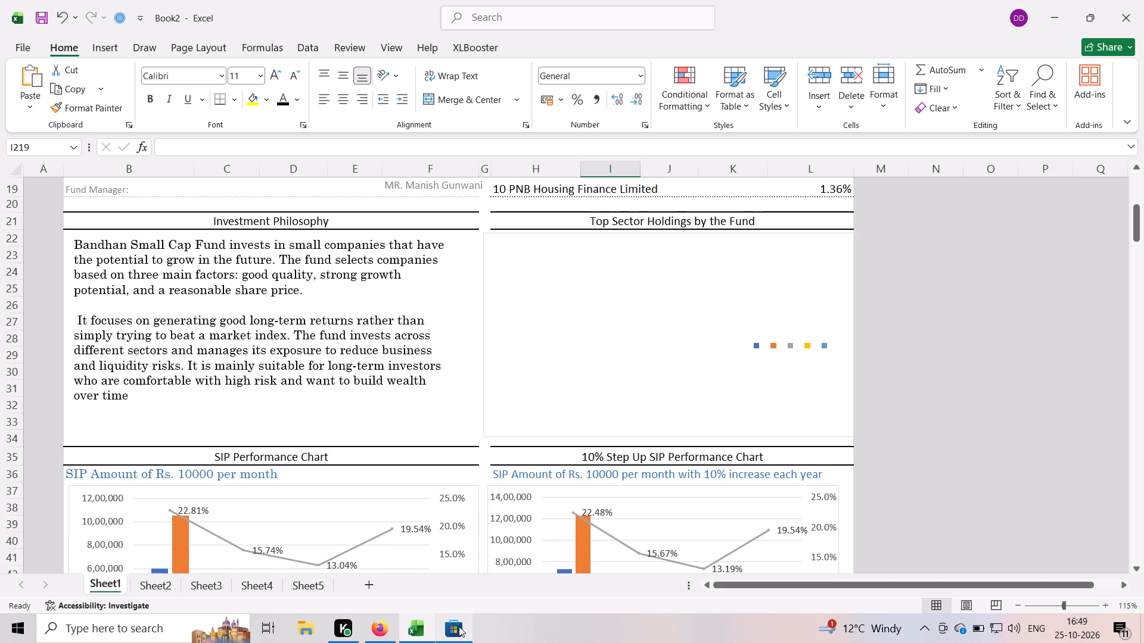
left_click(476, 548)
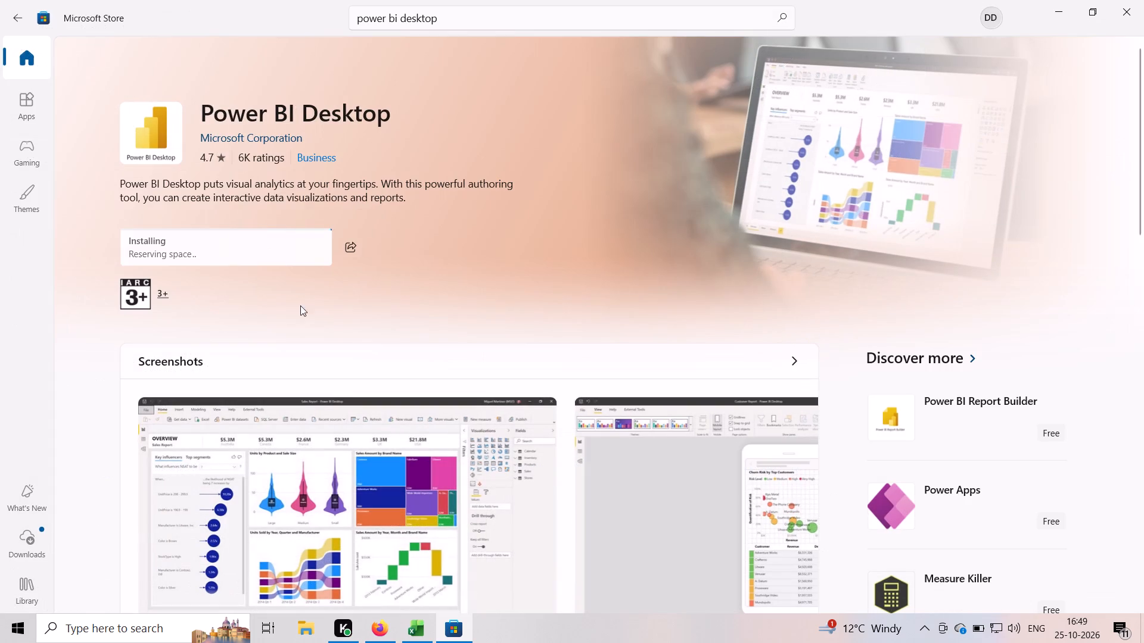
scroll(390, 344, "down", 1)
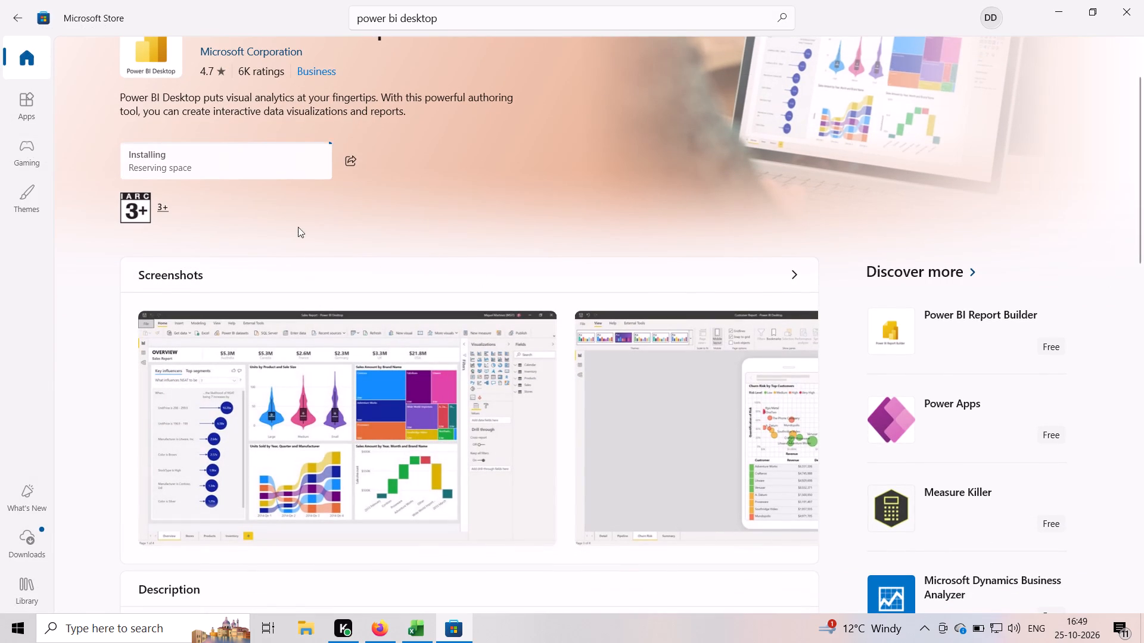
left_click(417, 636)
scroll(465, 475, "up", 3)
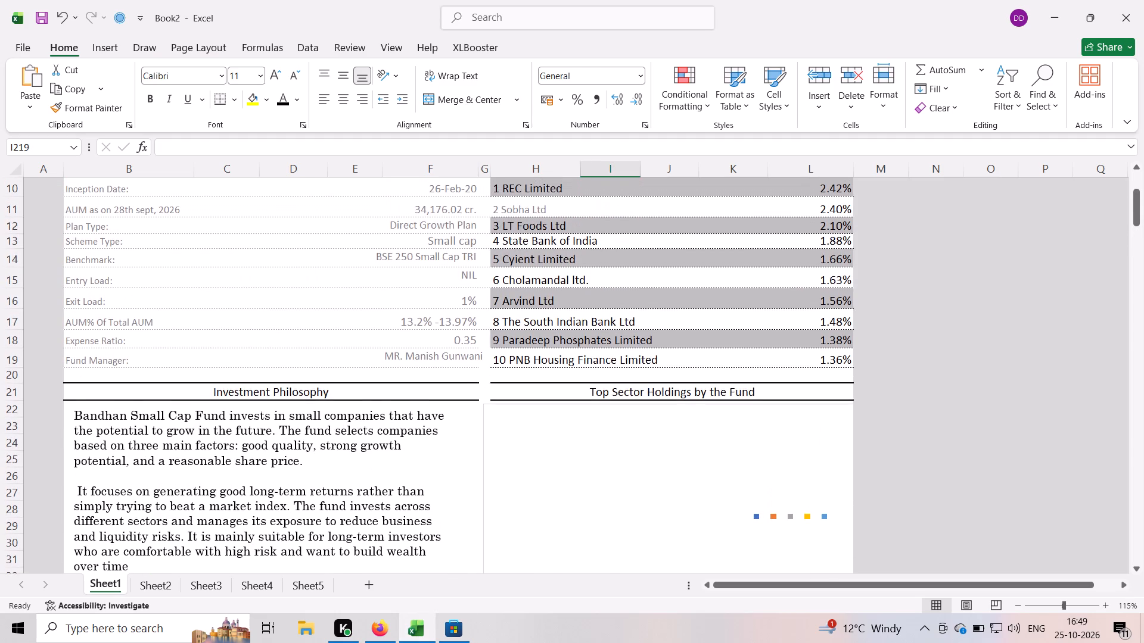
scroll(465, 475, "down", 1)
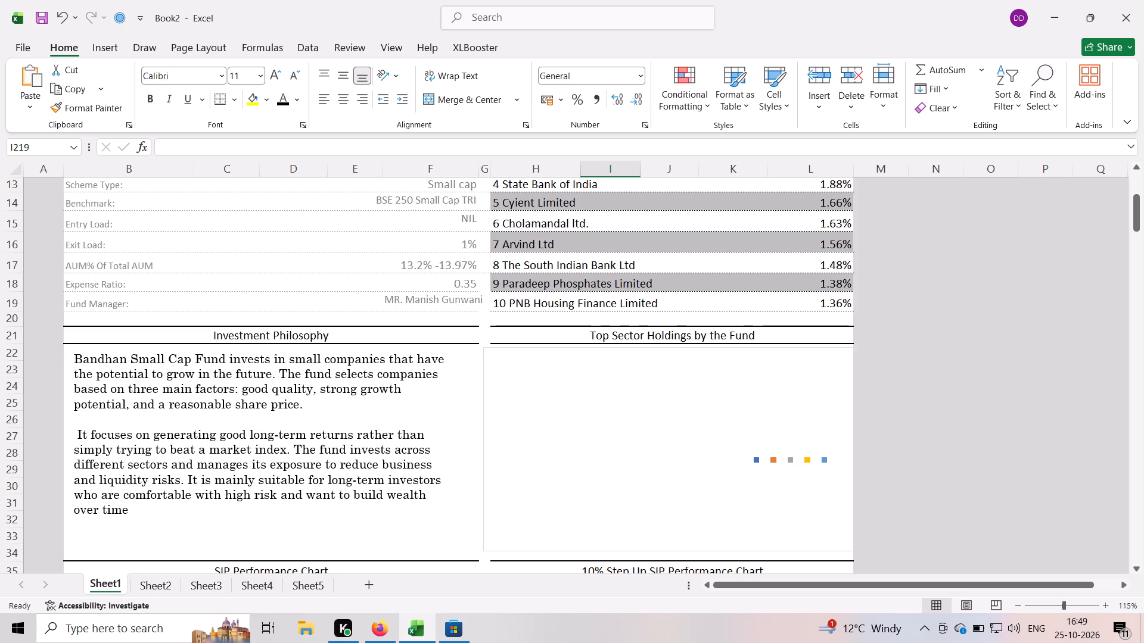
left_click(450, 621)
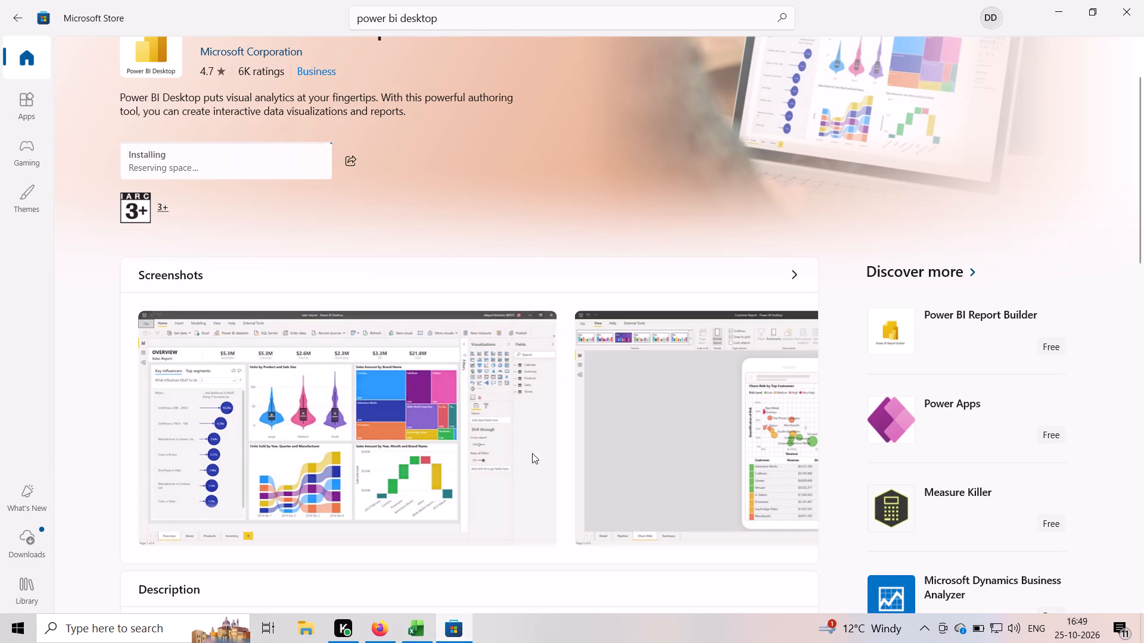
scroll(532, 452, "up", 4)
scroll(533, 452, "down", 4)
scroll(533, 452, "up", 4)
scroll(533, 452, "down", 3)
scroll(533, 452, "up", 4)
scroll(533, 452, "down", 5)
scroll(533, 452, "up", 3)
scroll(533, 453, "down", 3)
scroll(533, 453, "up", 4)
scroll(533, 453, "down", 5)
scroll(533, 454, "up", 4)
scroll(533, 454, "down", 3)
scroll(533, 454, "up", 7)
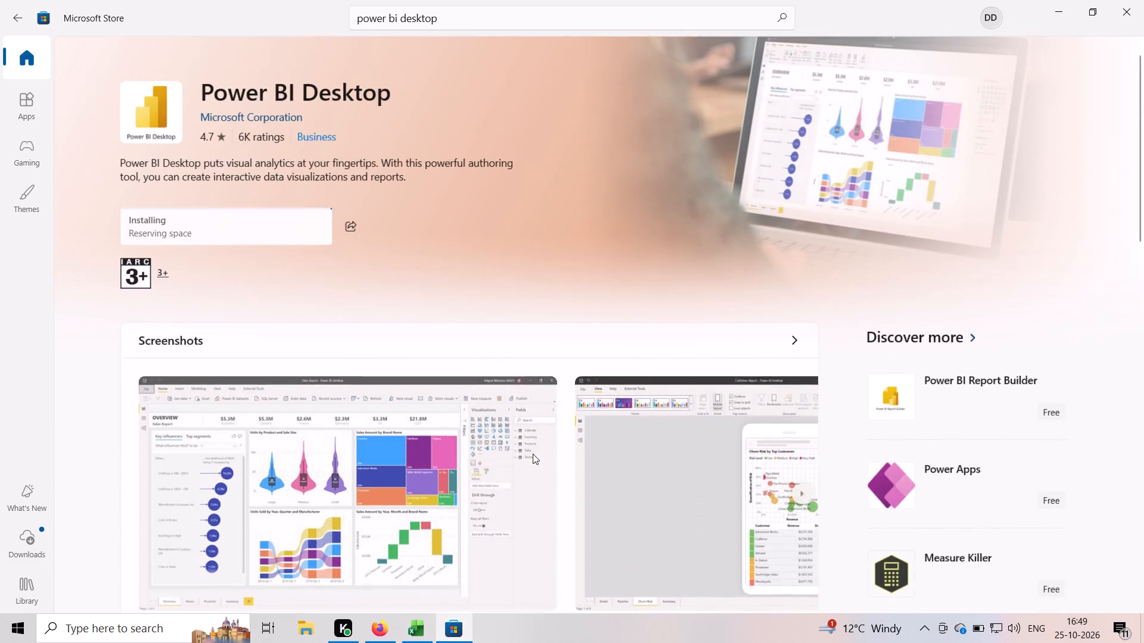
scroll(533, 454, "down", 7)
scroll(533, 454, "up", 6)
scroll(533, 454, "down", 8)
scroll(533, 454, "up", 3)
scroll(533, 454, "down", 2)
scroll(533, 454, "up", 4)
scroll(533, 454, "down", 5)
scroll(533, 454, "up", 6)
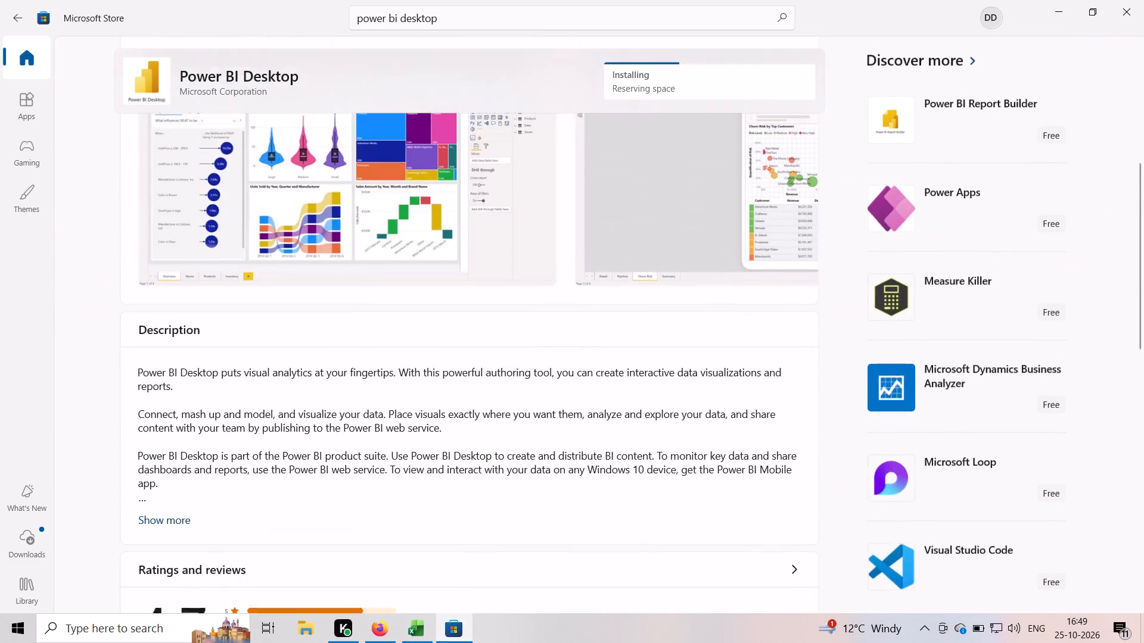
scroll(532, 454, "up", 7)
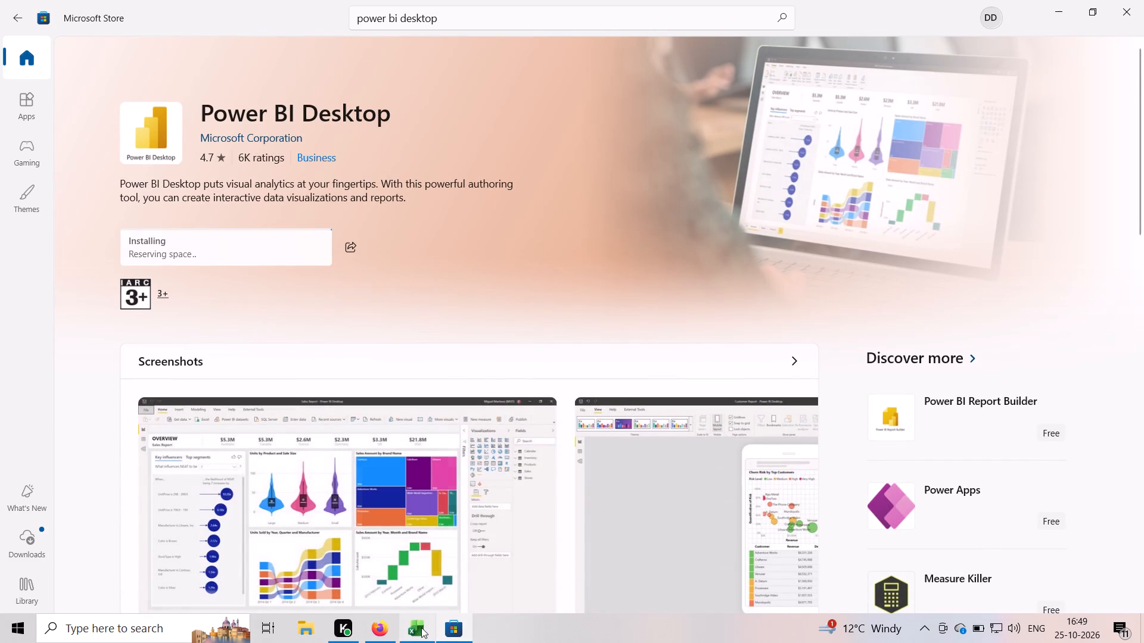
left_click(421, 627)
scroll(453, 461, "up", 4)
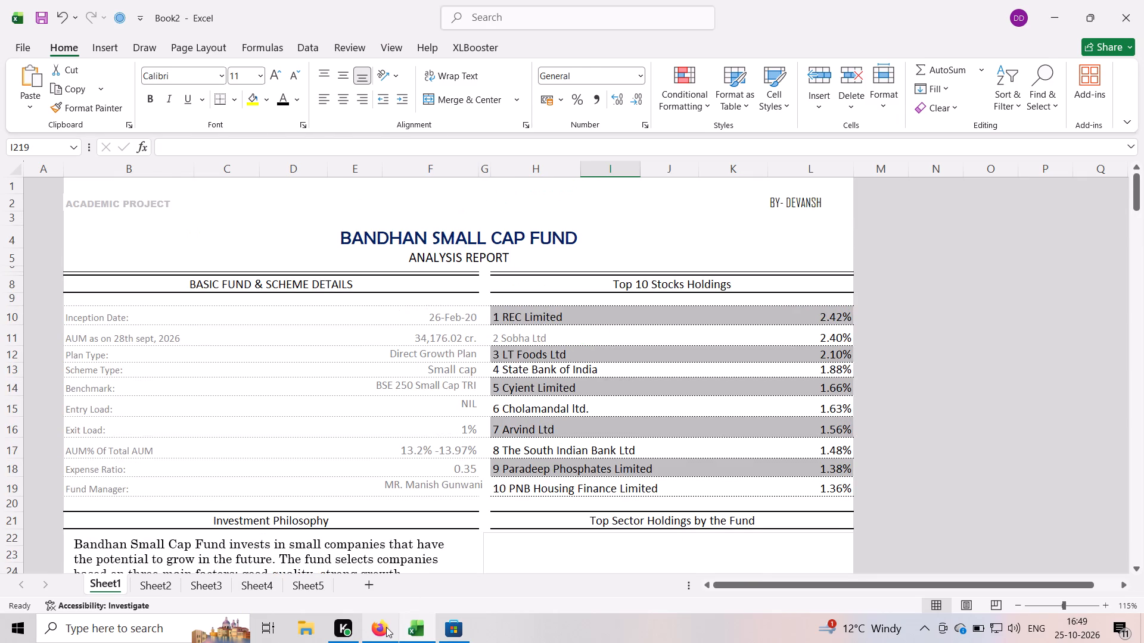
Open Value Research's ICICI Prudential Smallcap Fund page from the Firefox search results and bring up its risk details.
left_click(386, 627)
scroll(471, 491, "down", 1)
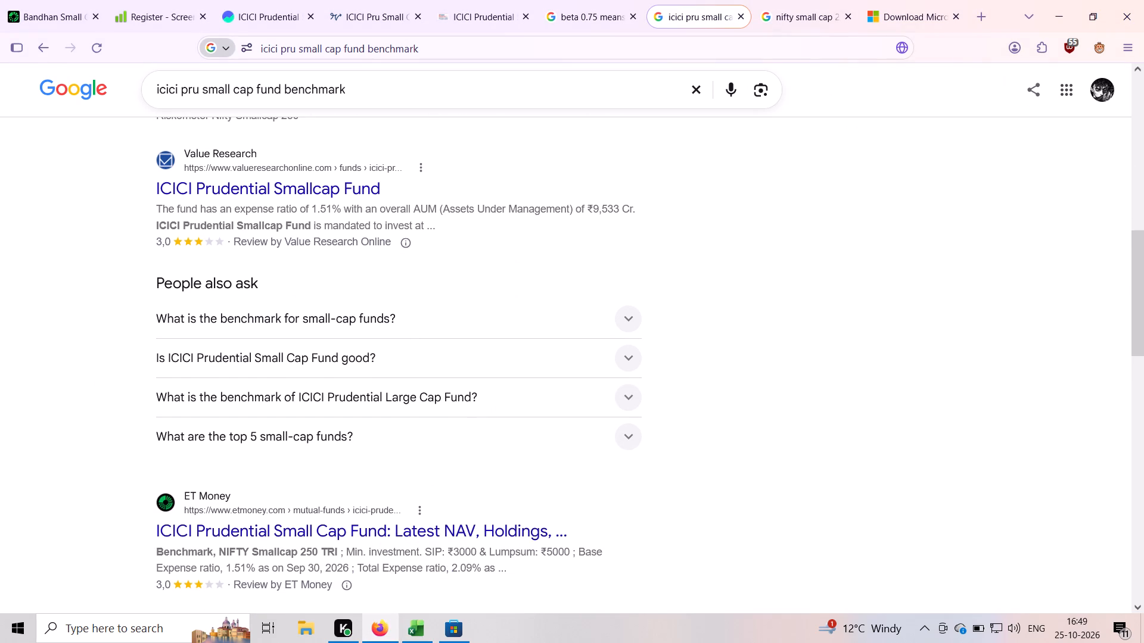
left_click(366, 193)
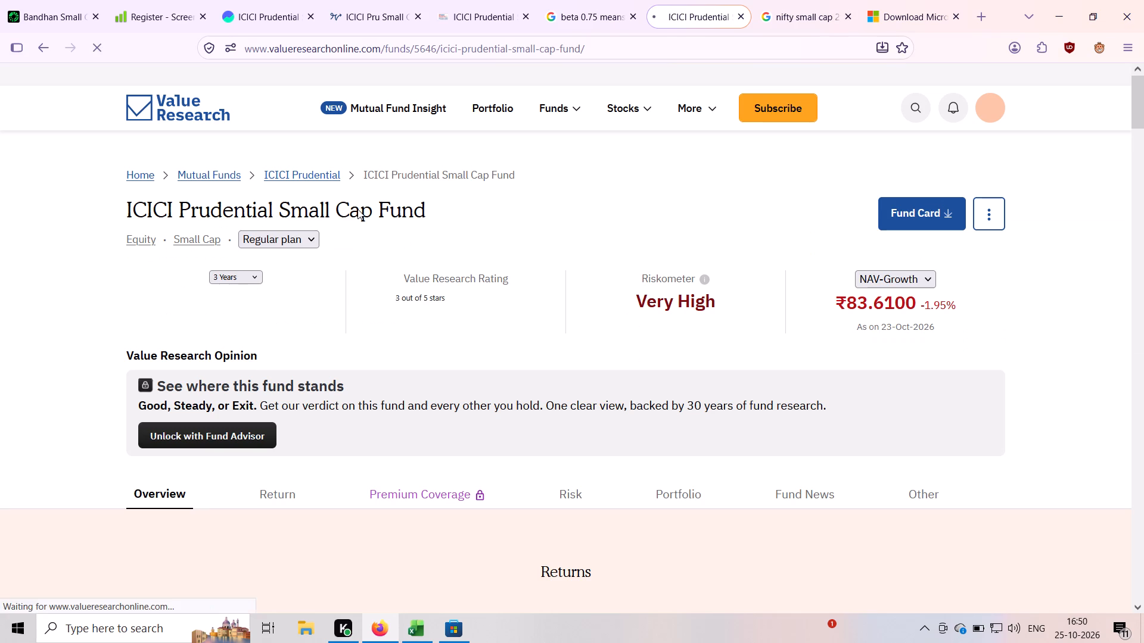
scroll(357, 214, "down", 3)
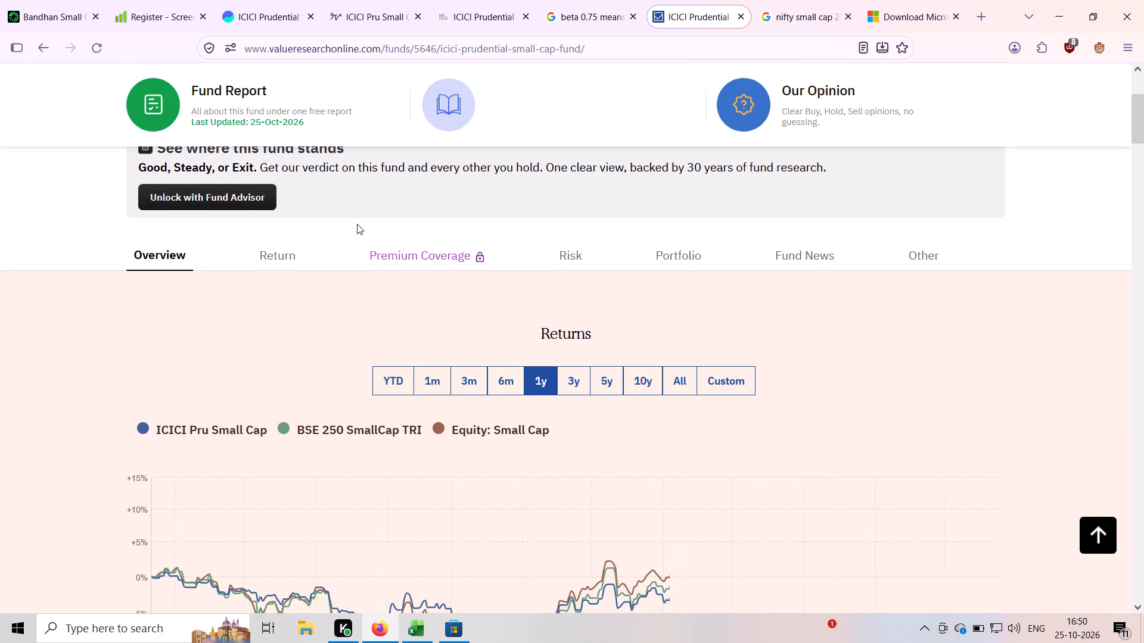
scroll(357, 225, "down", 2)
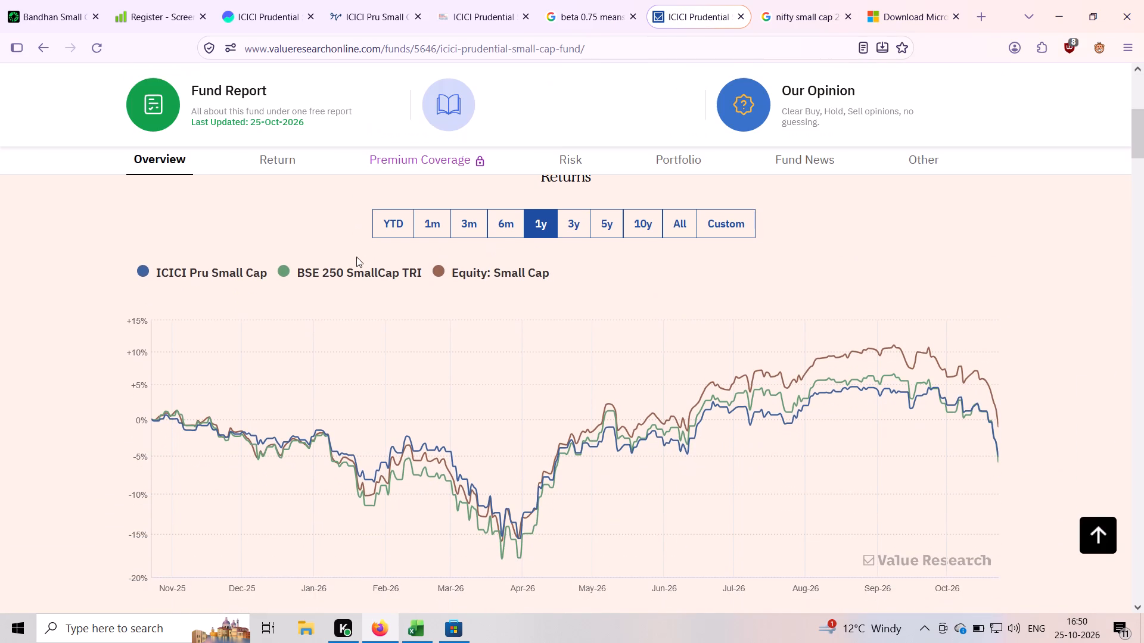
scroll(464, 254, "down", 5)
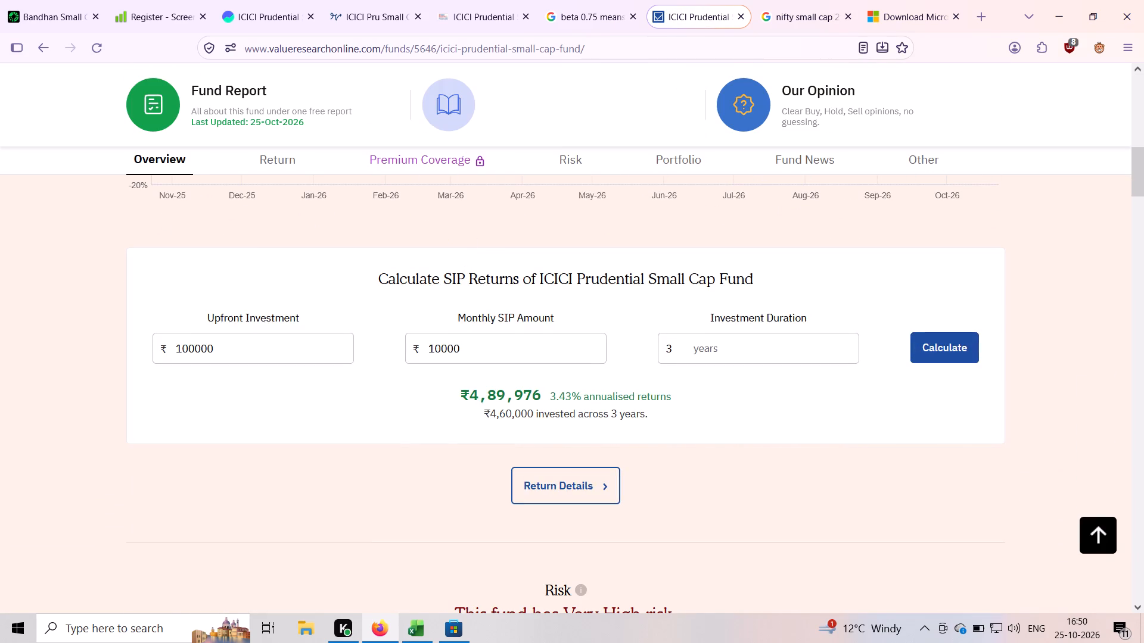
scroll(484, 348, "down", 2)
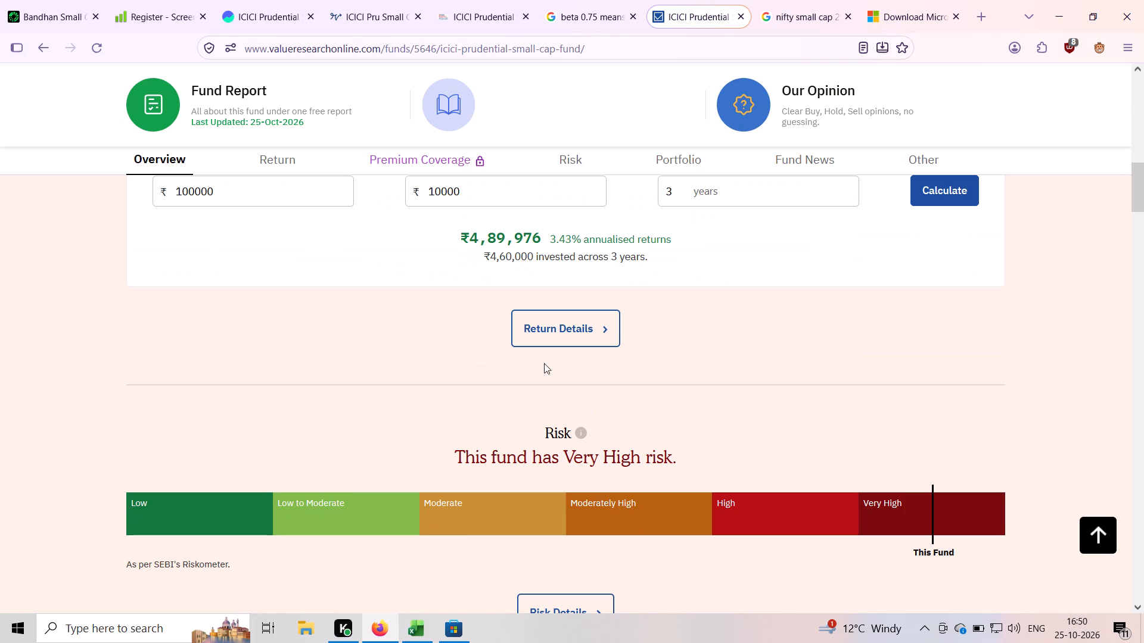
scroll(544, 363, "down", 2)
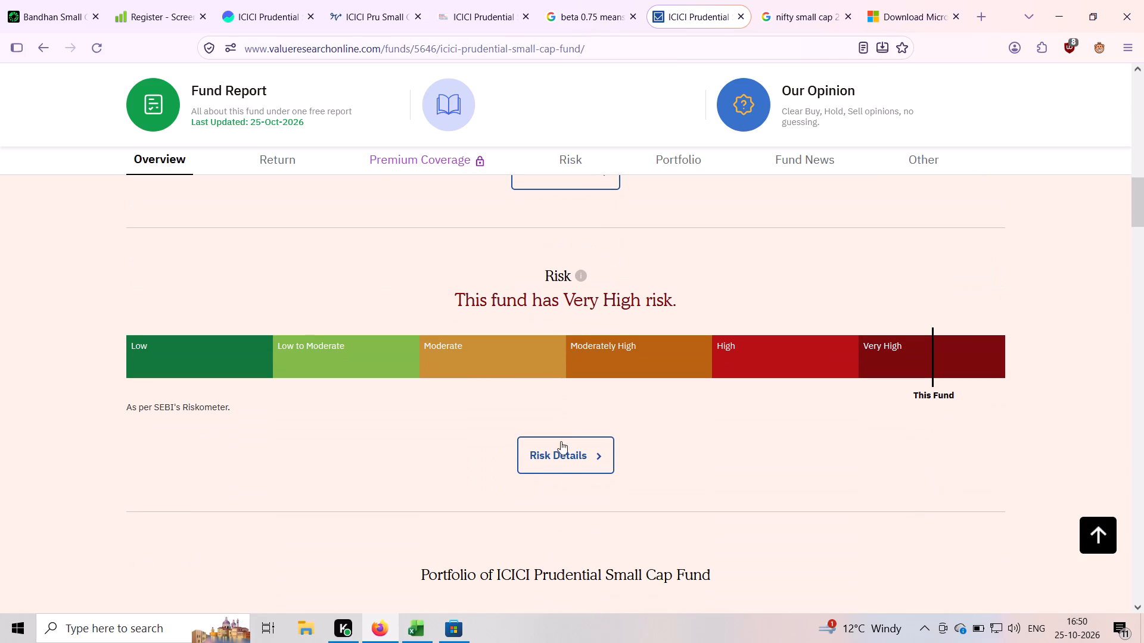
left_click(558, 451)
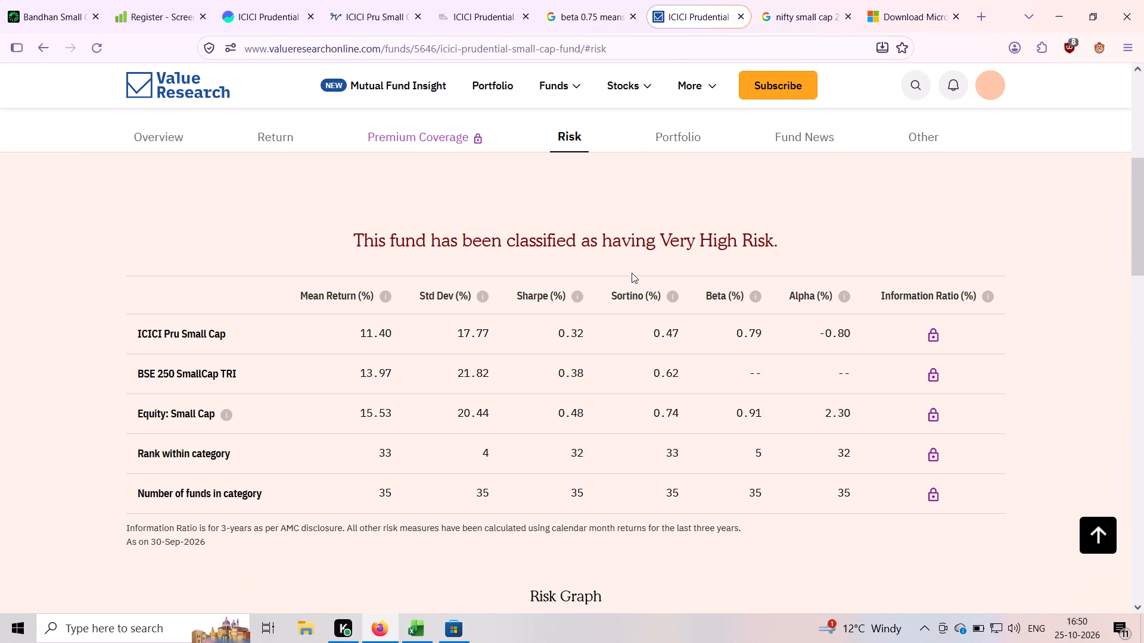
Examine the fund's risk measures table on Value Research, checking the Power BI Desktop installation in the Microsoft Store in between.
left_click(462, 630)
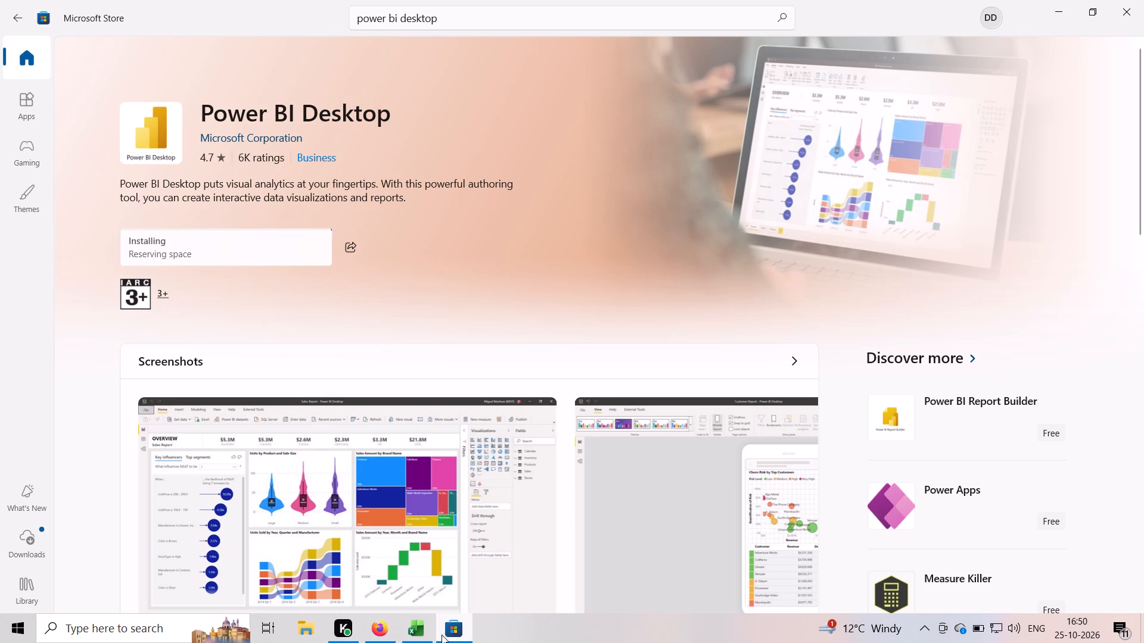
left_click(423, 642)
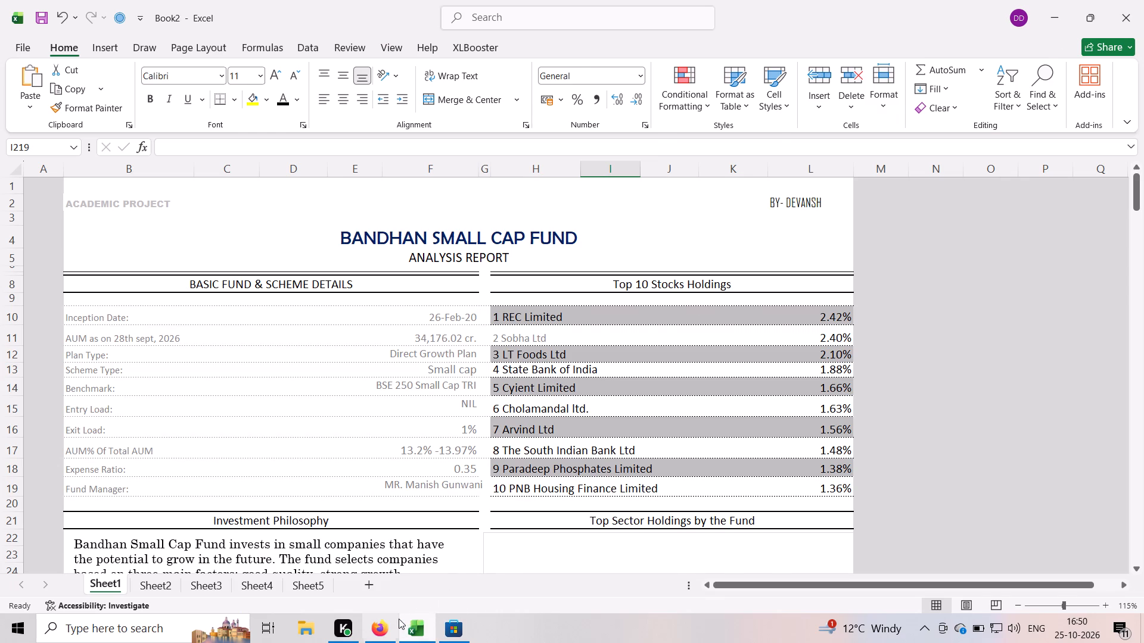
left_click(397, 620)
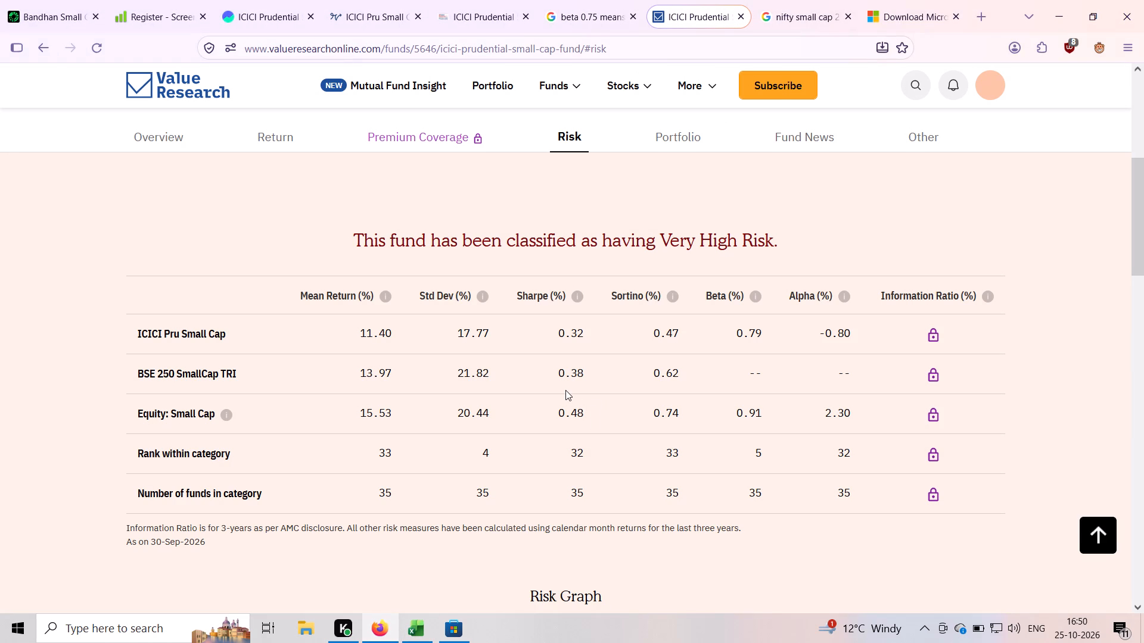
scroll(565, 390, "down", 1)
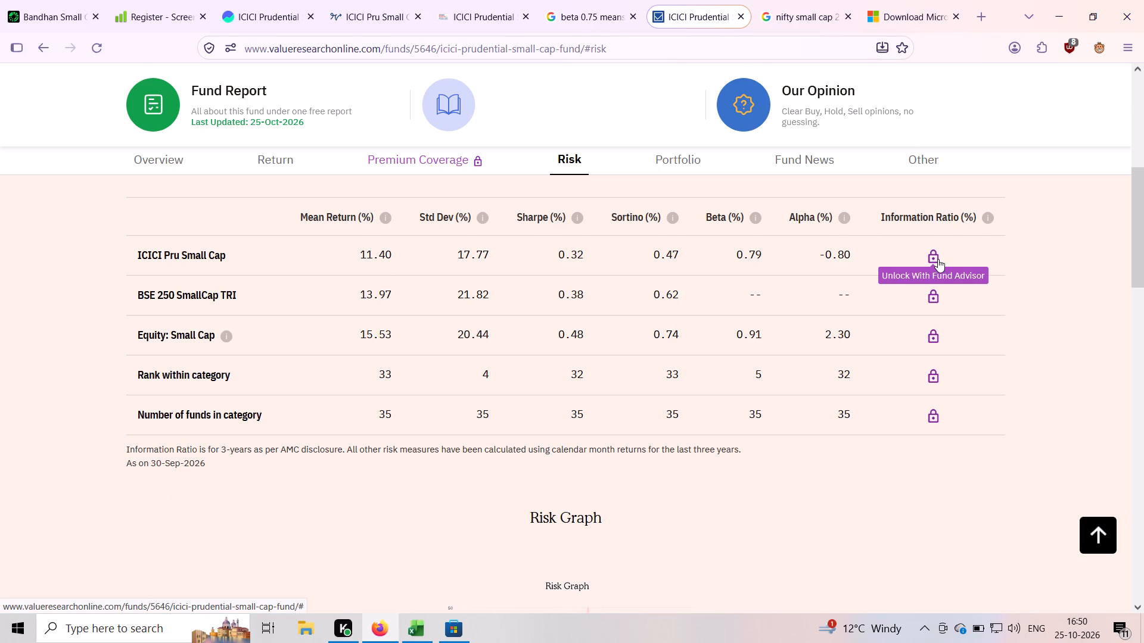
left_click(456, 635)
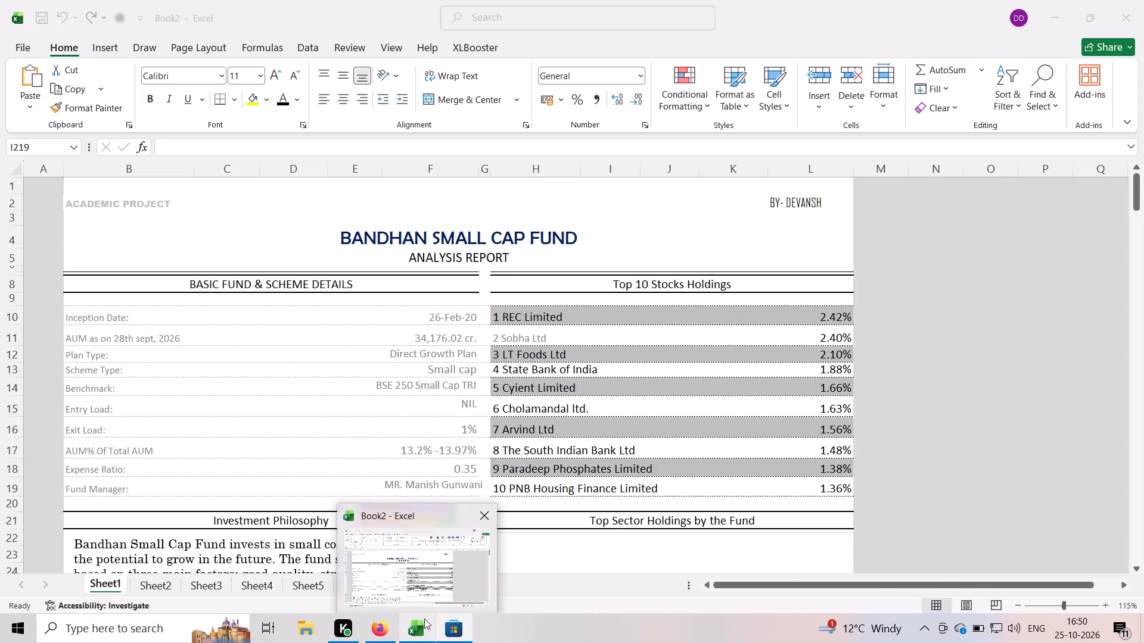
left_click(393, 633)
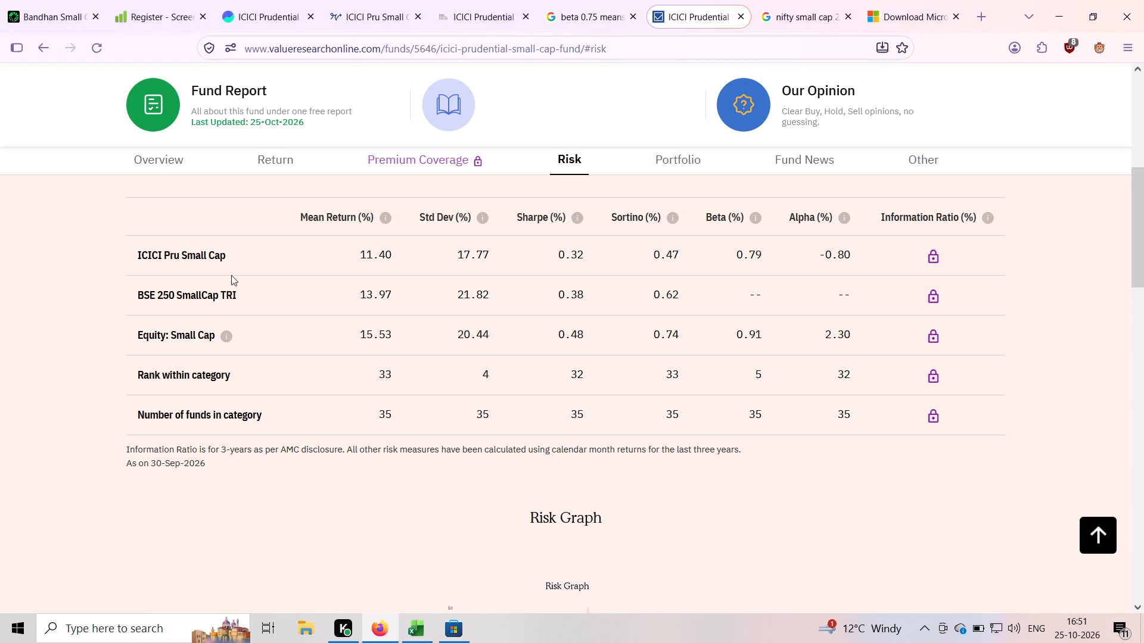
scroll(408, 310, "down", 1)
scroll(414, 307, "up", 13)
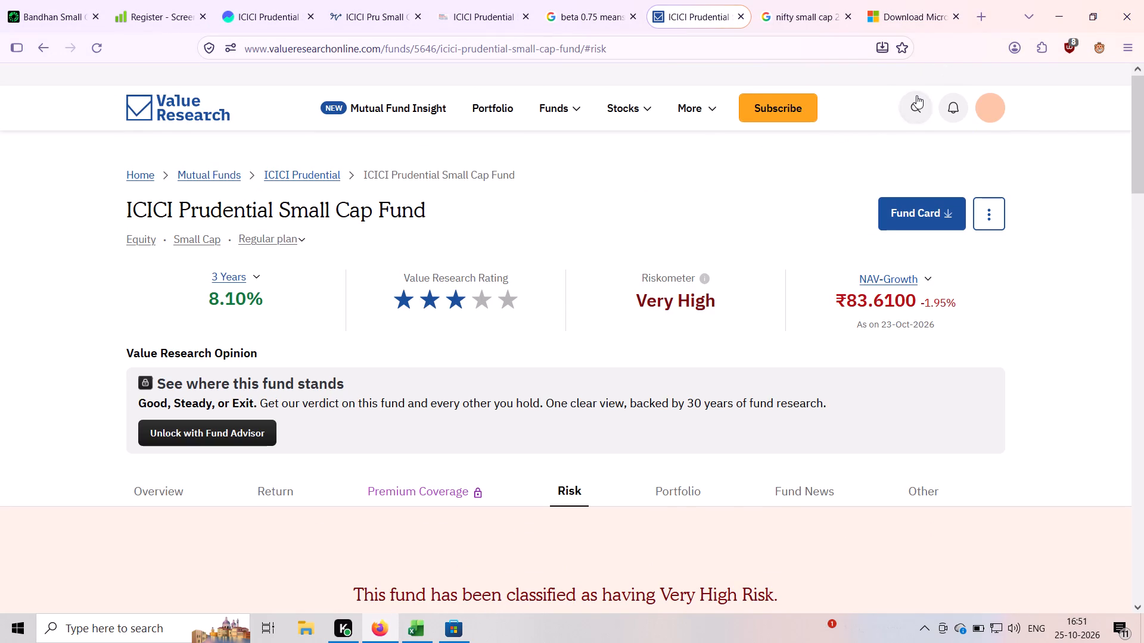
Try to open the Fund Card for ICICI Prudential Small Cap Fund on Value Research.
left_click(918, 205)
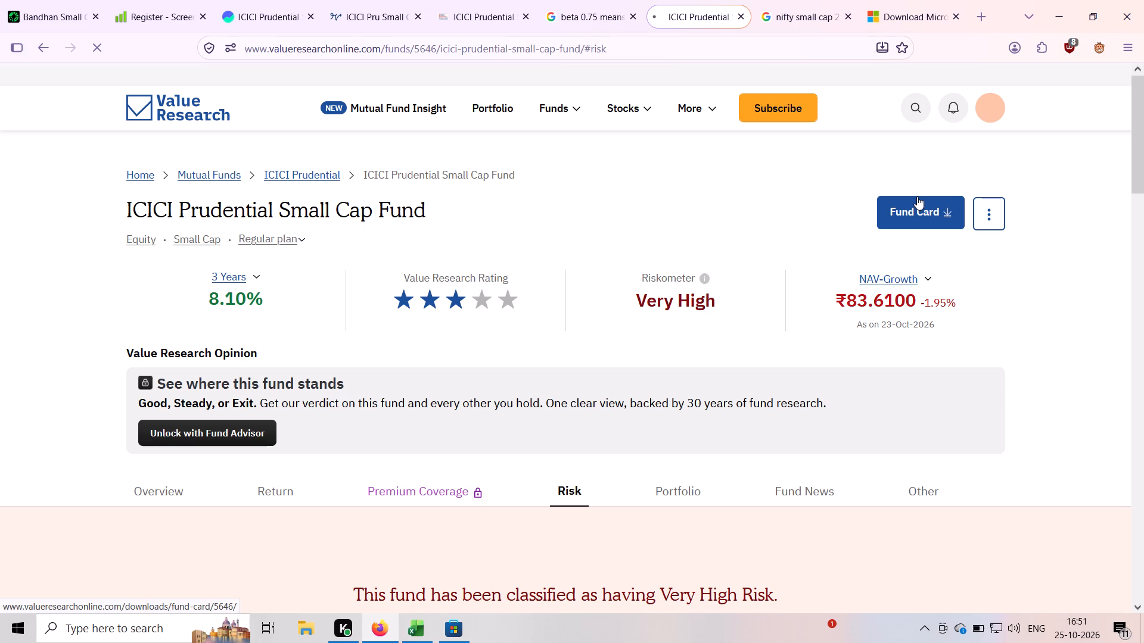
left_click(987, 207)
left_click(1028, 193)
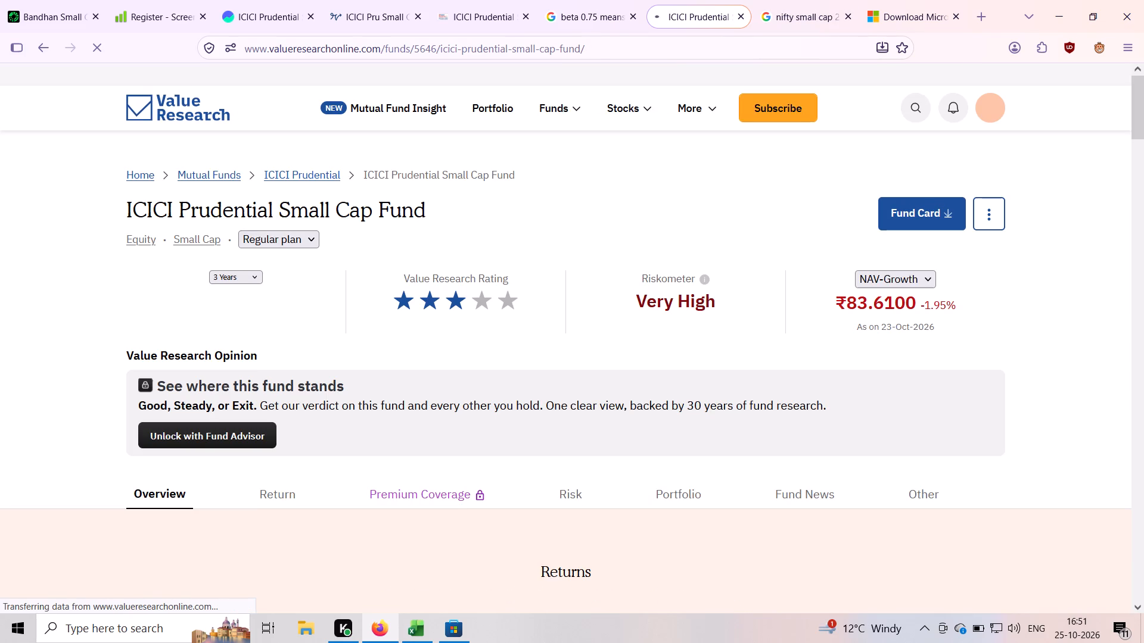
Examine the fund's return details on Value Research, including the Return Over Time table.
scroll(419, 260, "down", 7)
scroll(483, 281, "up", 3)
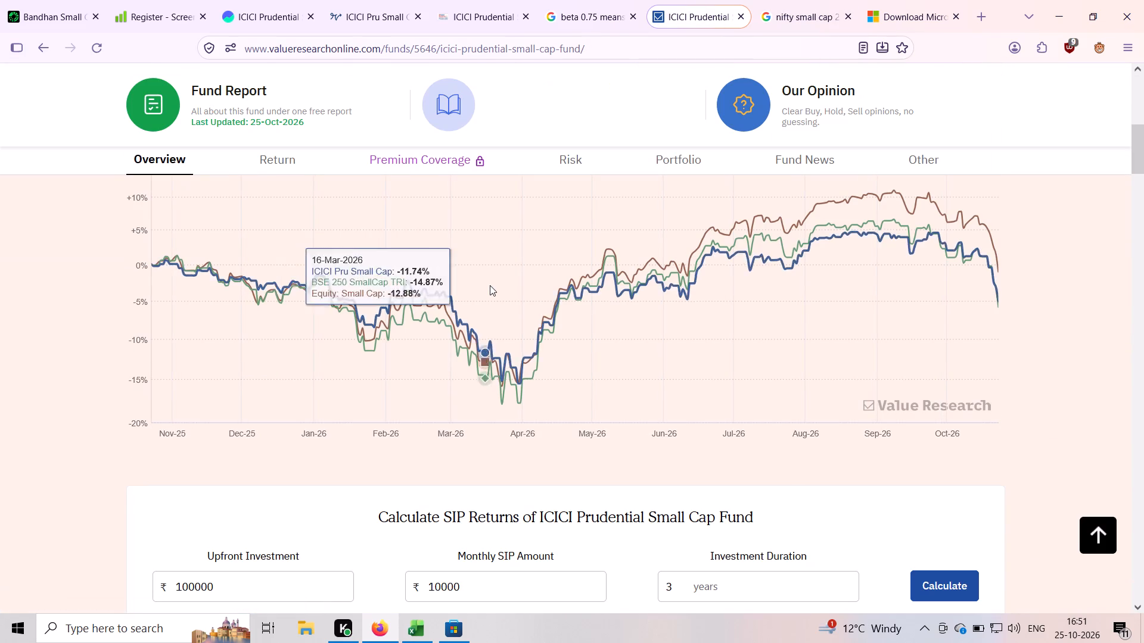
left_click(294, 182)
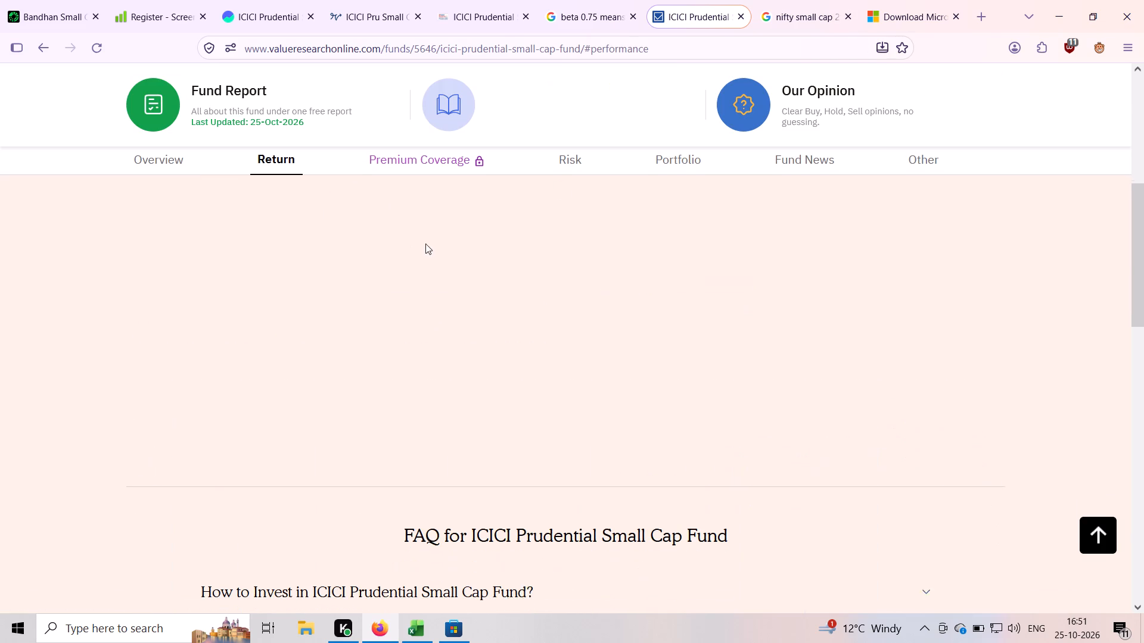
scroll(428, 242, "up", 1)
scroll(428, 242, "down", 4)
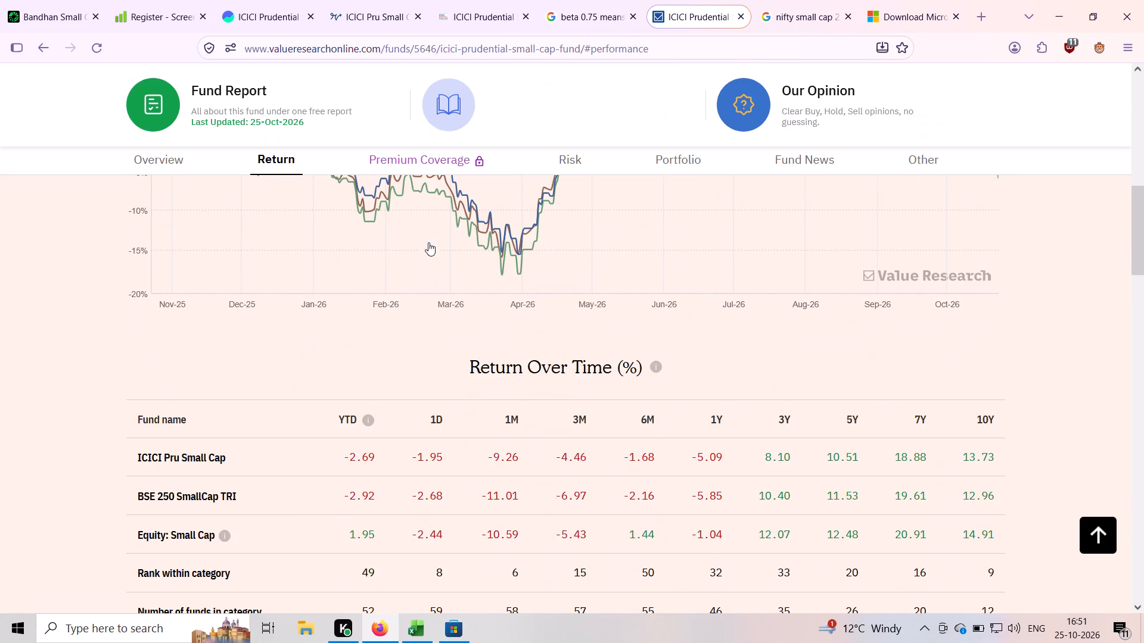
scroll(428, 242, "down", 1)
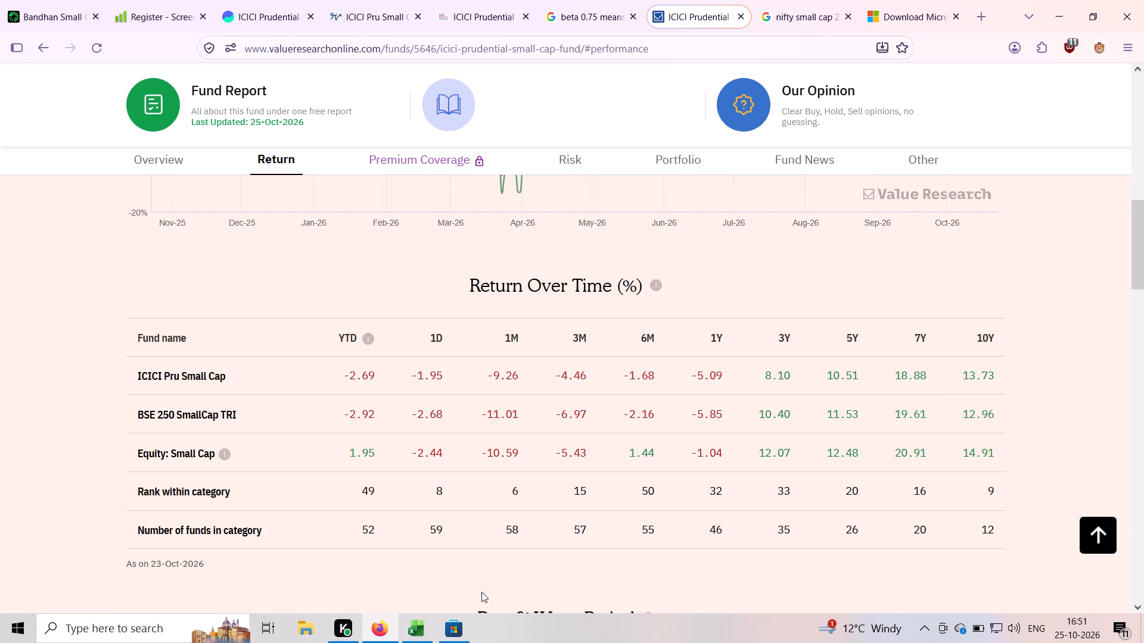
Check the Power BI Desktop installation in the Microsoft Store, and go to the top-10 portfolio holdings on Sheet1 in Excel.
left_click(451, 633)
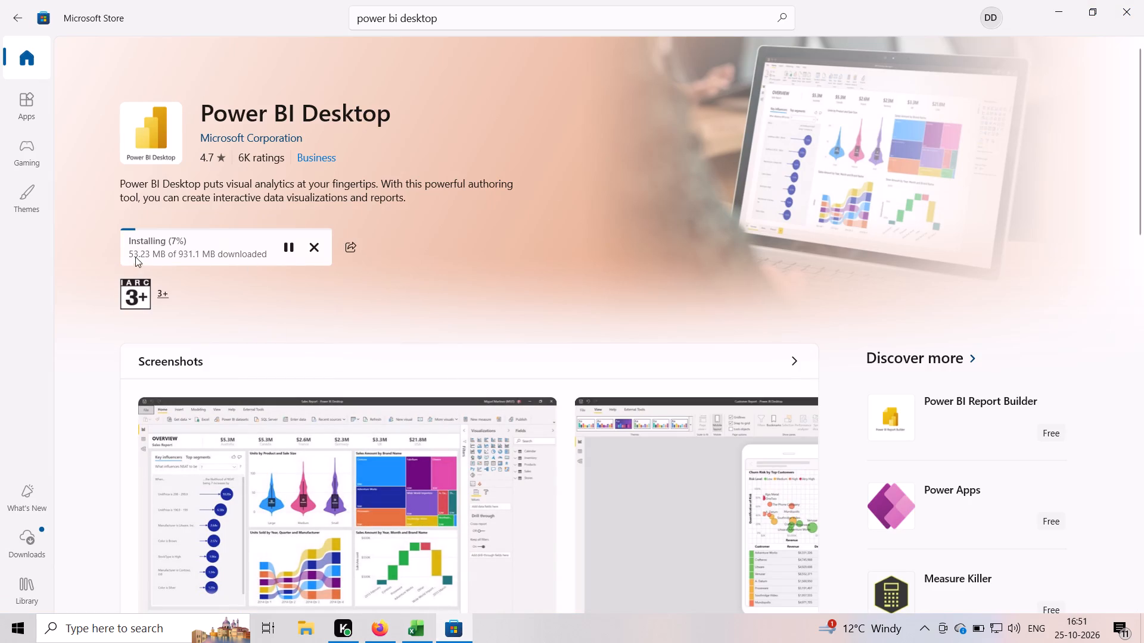
left_click(417, 625)
scroll(672, 410, "down", 7)
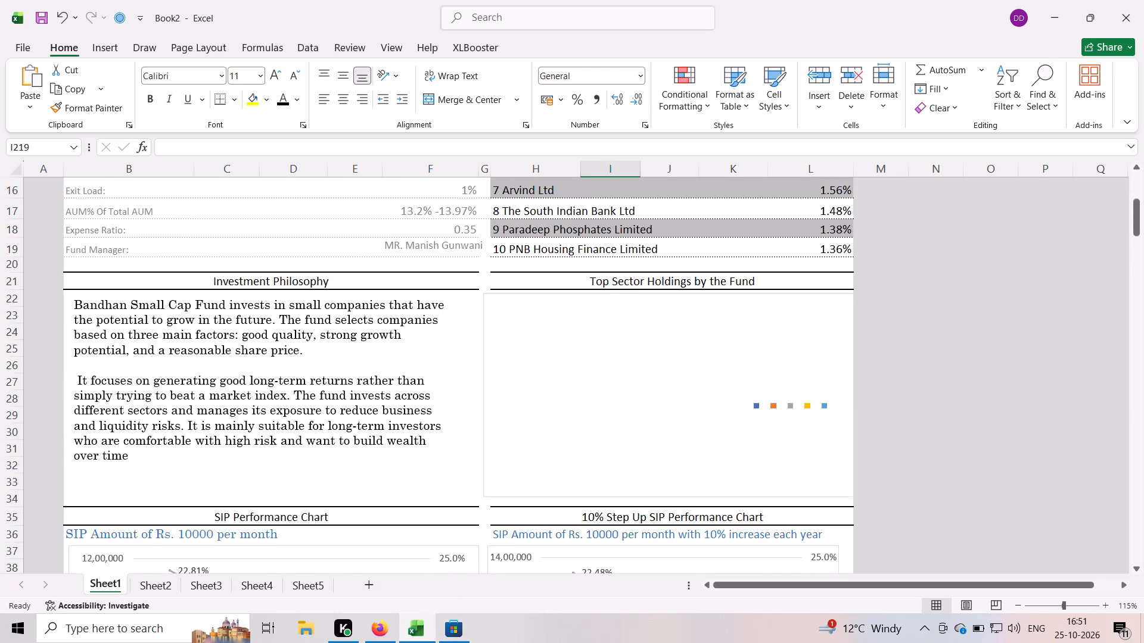
scroll(672, 410, "down", 20)
scroll(672, 410, "down", 14)
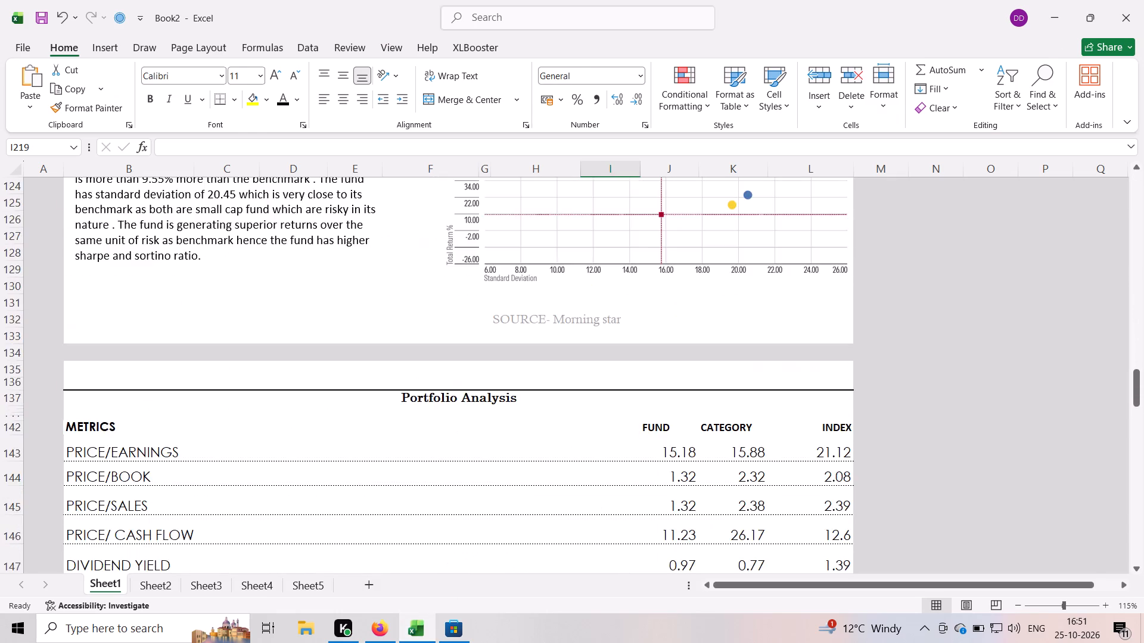
scroll(674, 405, "down", 20)
scroll(674, 405, "down", 14)
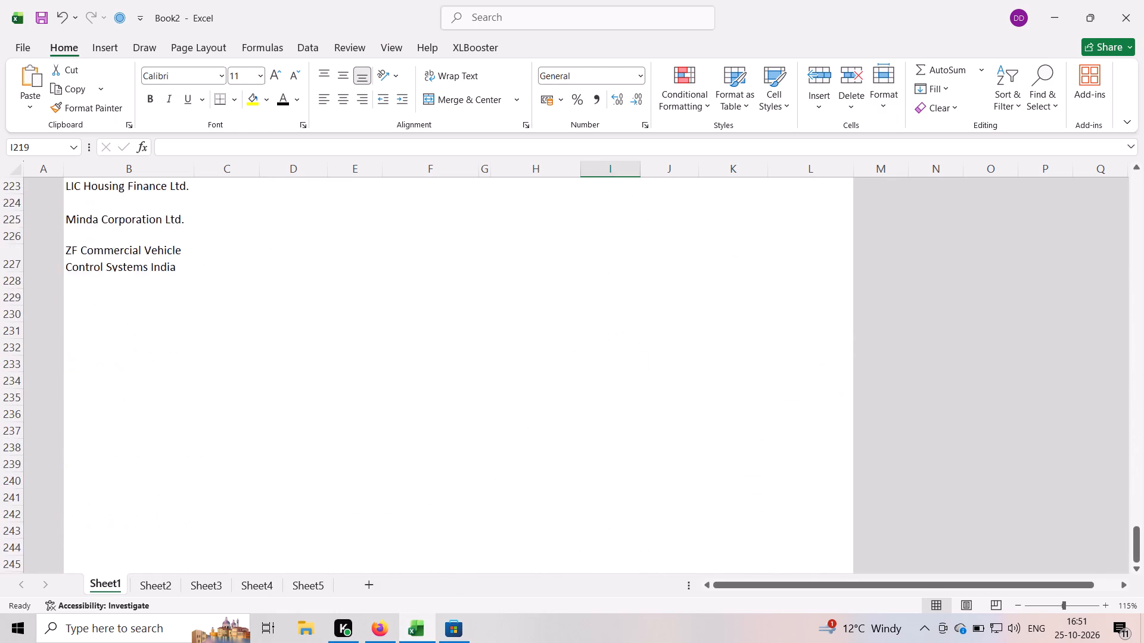
scroll(674, 405, "down", 2)
scroll(674, 405, "up", 9)
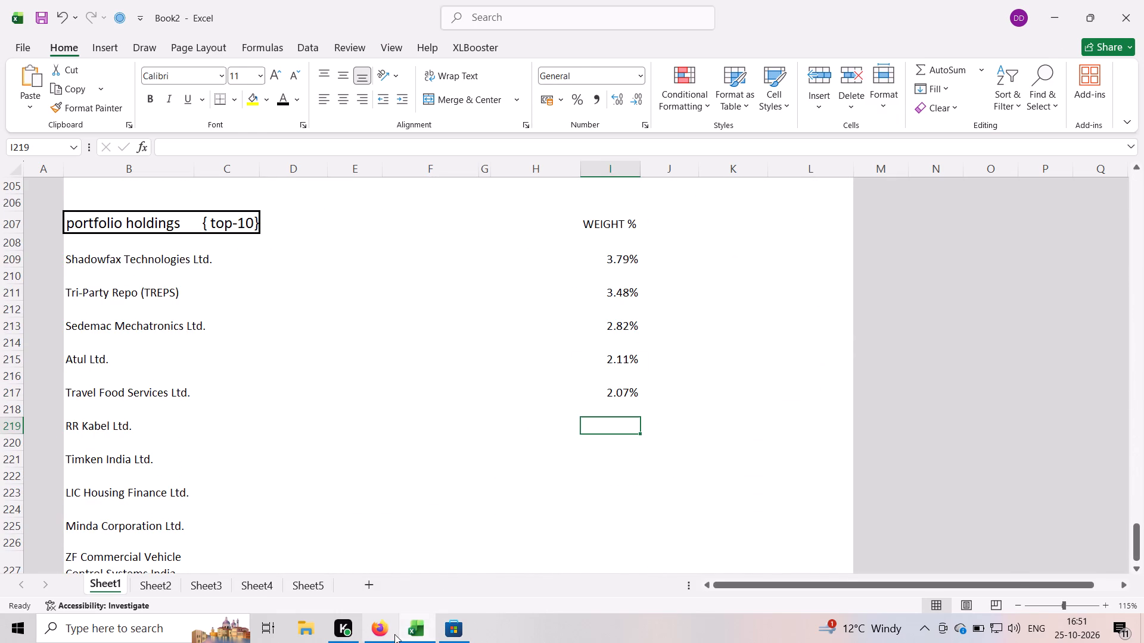
Go through the open research pages in Firefox to find the Portfolio Holdings weights for ICICI Pru Small Cap Fund on RupeeVest.
left_click(391, 635)
scroll(578, 452, "up", 6)
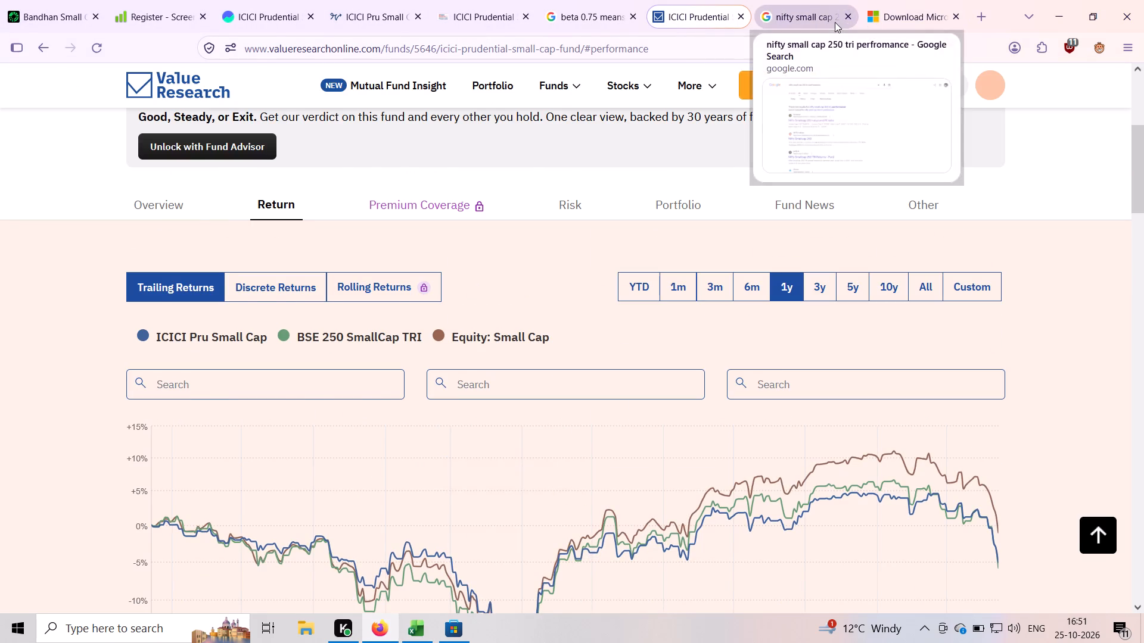
left_click(835, 22)
left_click(709, 11)
left_click(589, 21)
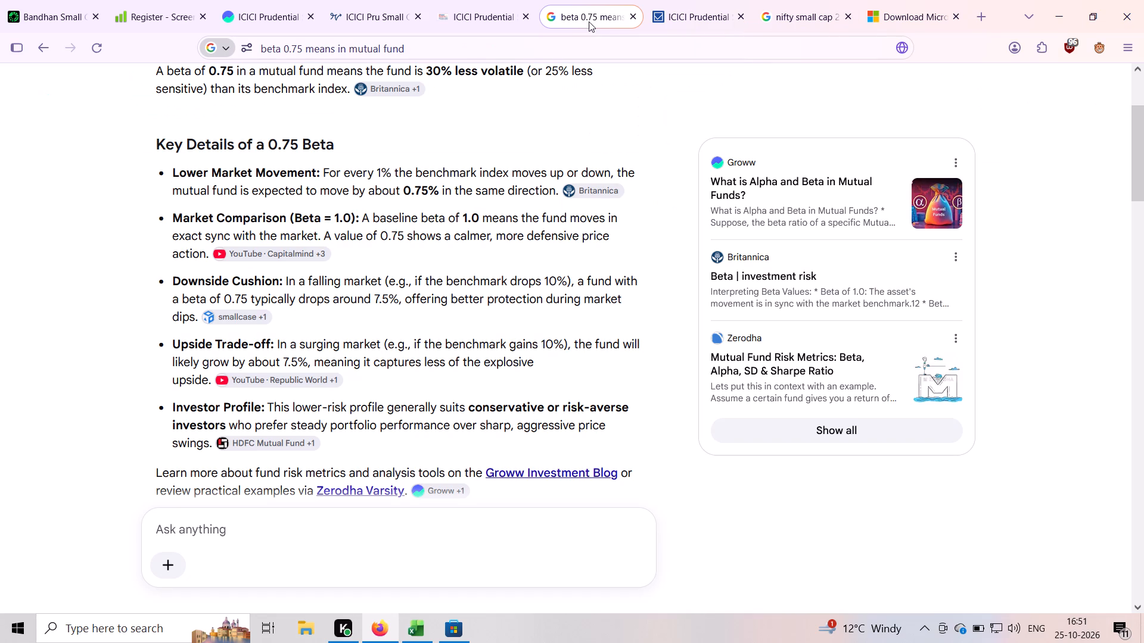
left_click(504, 0)
scroll(602, 171, "up", 9)
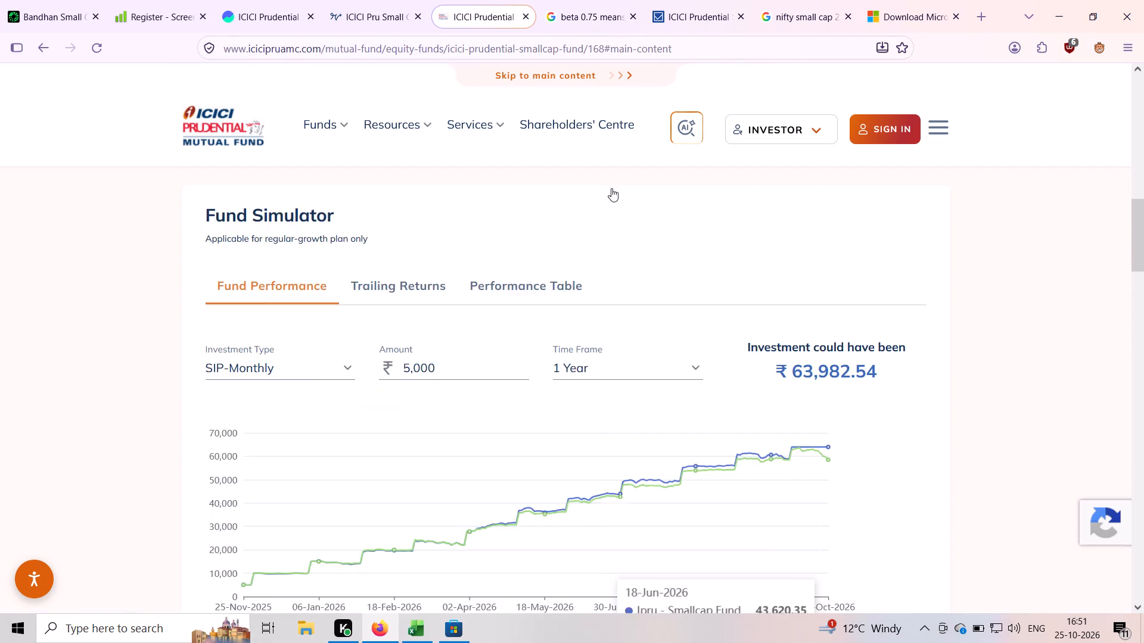
scroll(611, 188, "up", 15)
left_click(396, 8)
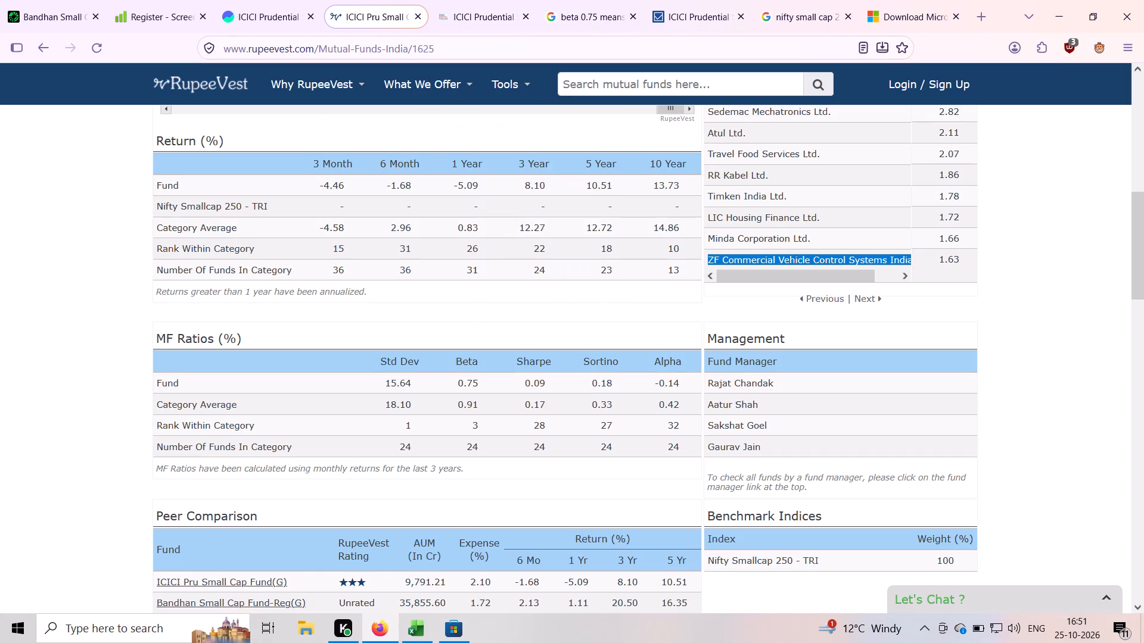
scroll(774, 239, "up", 2)
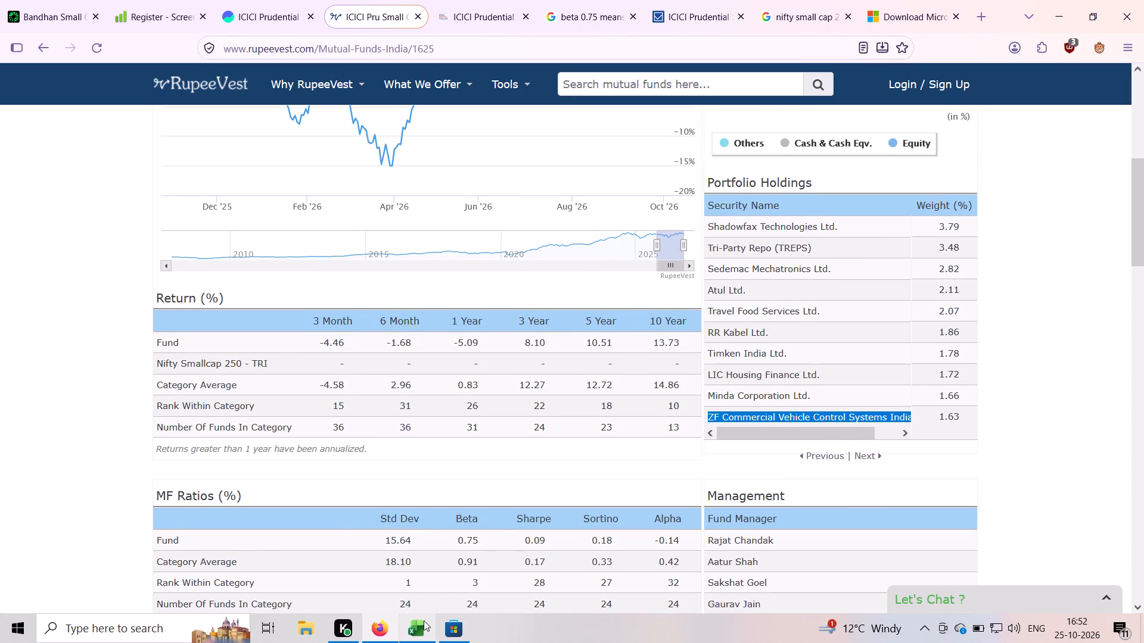
Enter 1.86% as the RR Kabel Ltd. weight in cell I219 of Sheet1 in Excel, and go to the Timken India row.
left_click(424, 620)
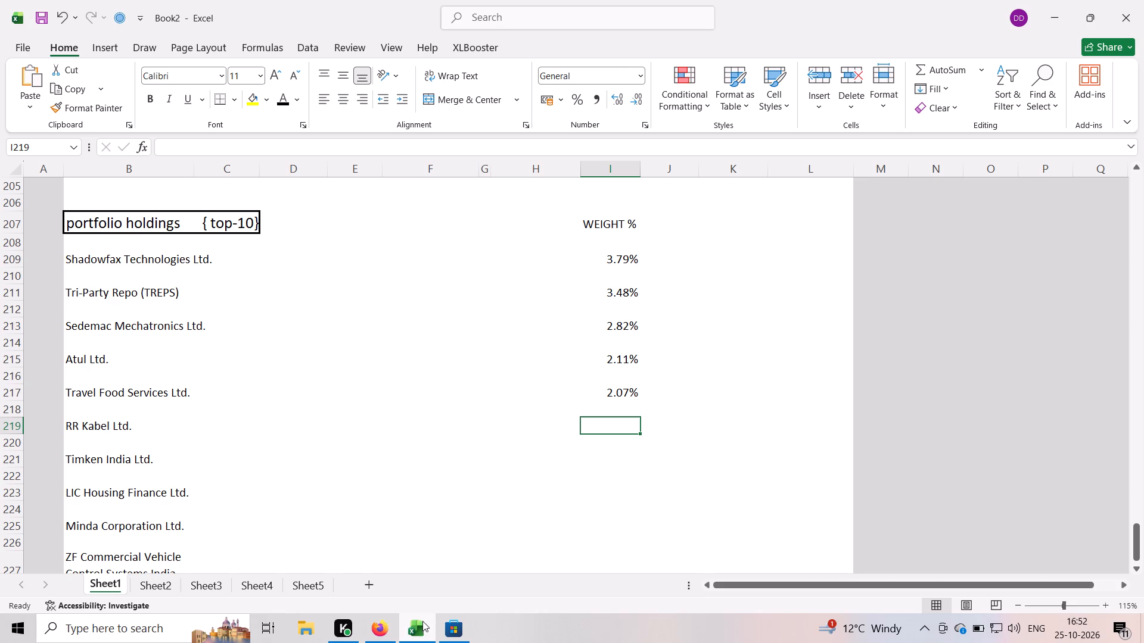
left_click(380, 631)
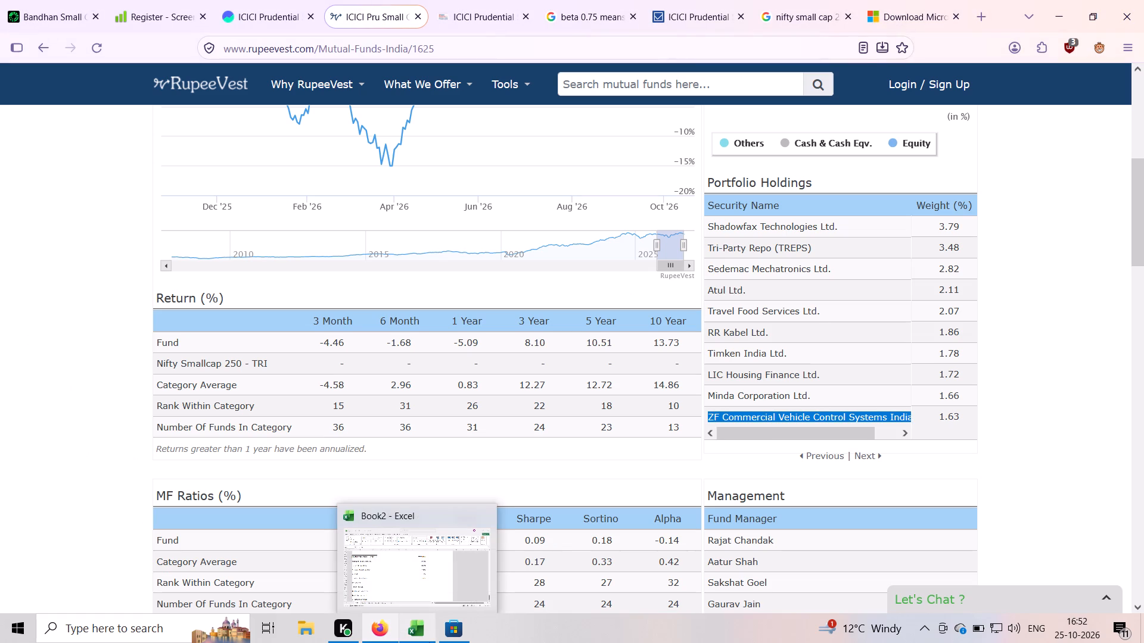
left_click(429, 637)
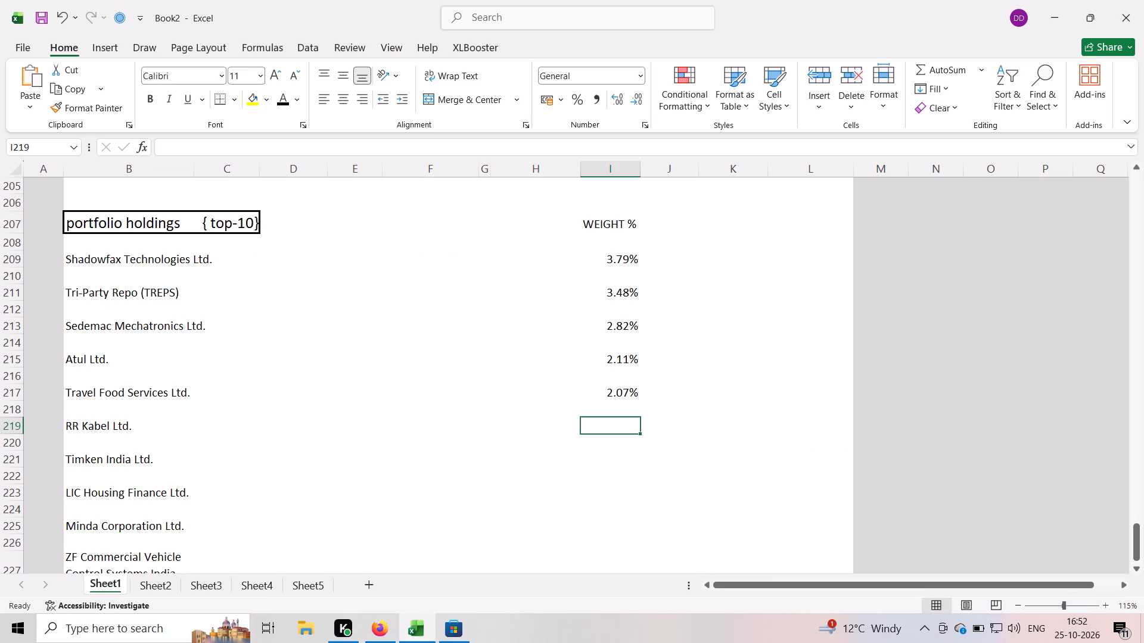
double_click(615, 431)
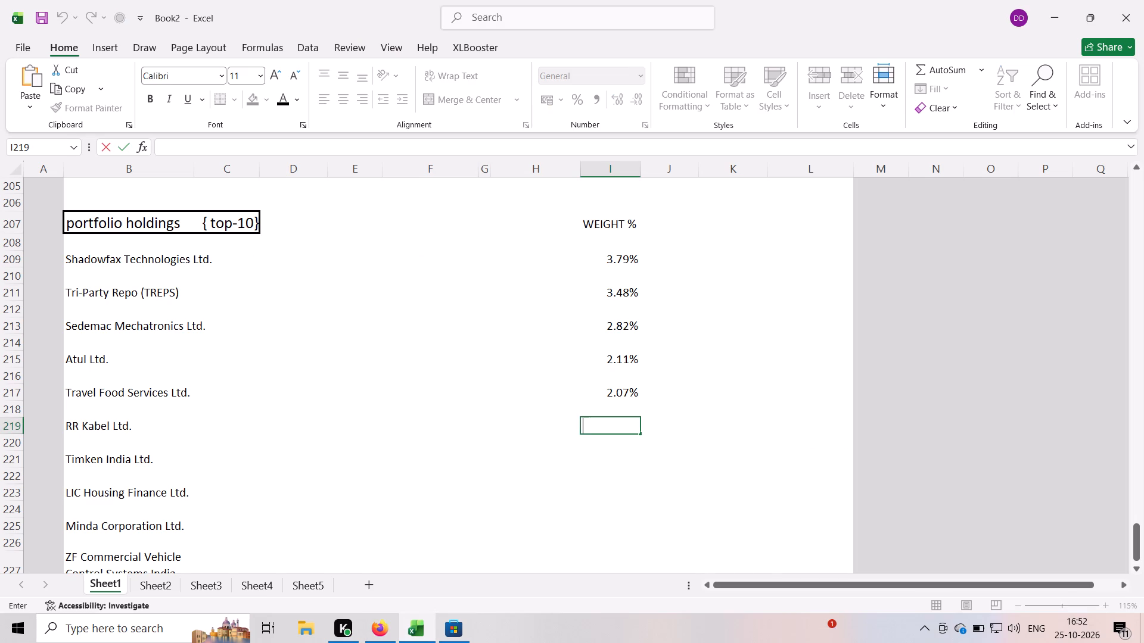
type("1.86")
key("shift+percent")
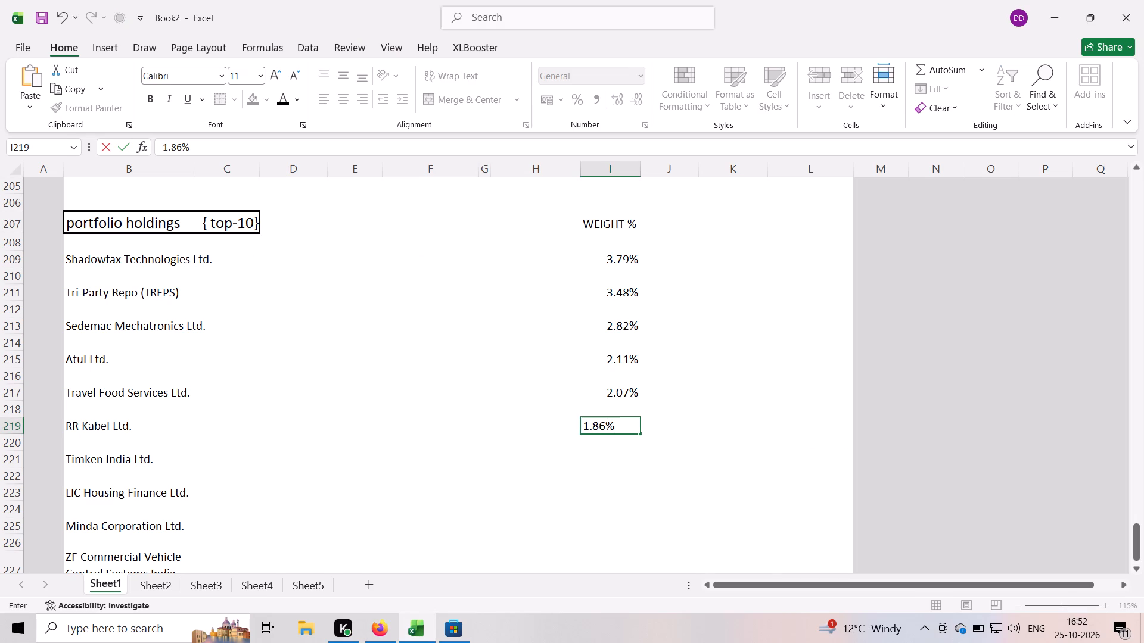
key("Return")
double_click(614, 466)
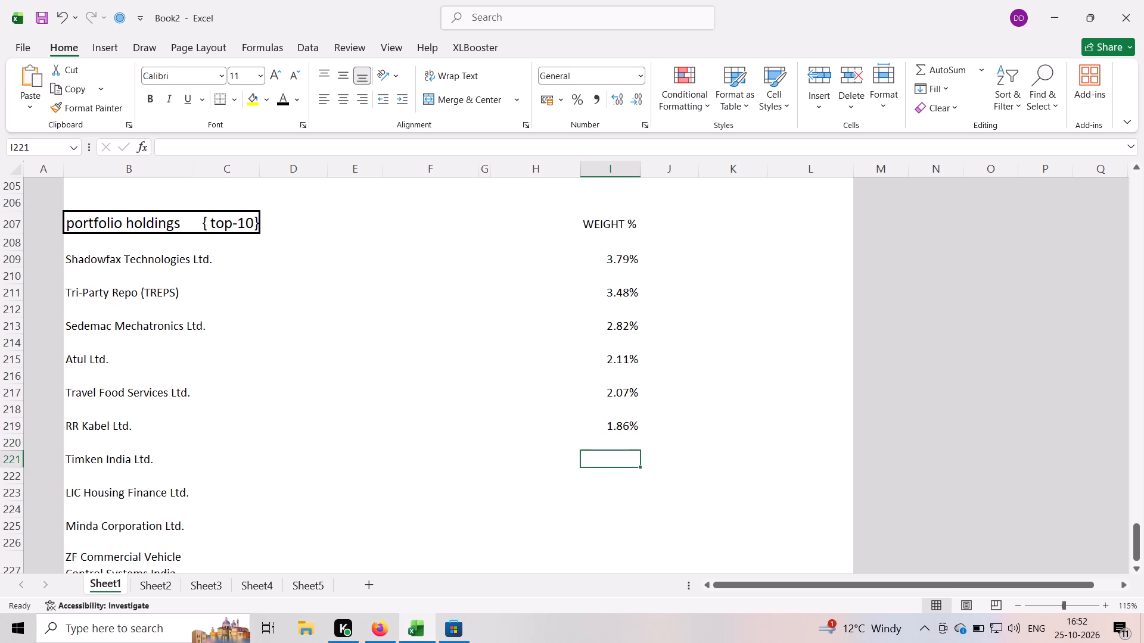
Check the Power BI Desktop installation in the Microsoft Store, and download the English installer from the Microsoft Download Center in Firefox.
left_click(454, 636)
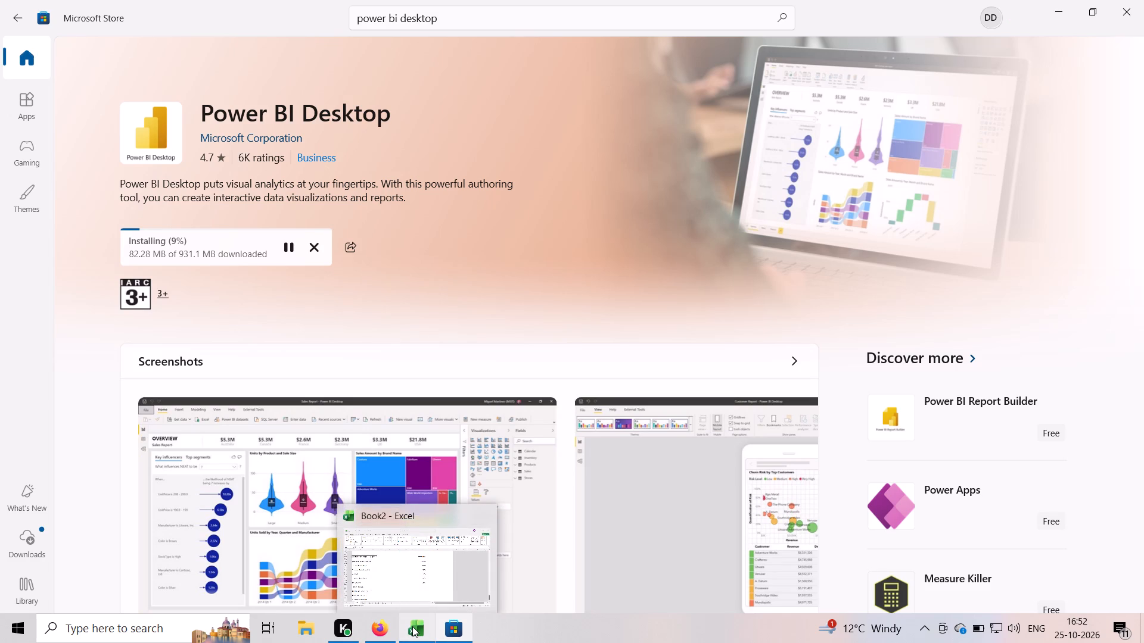
left_click(390, 633)
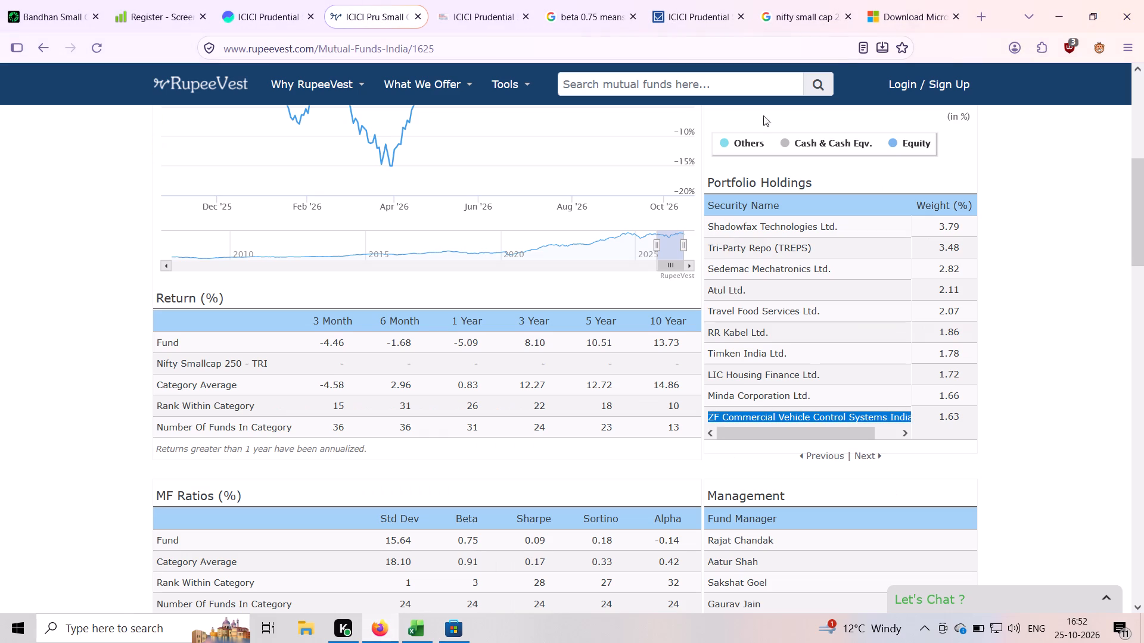
left_click(907, 0)
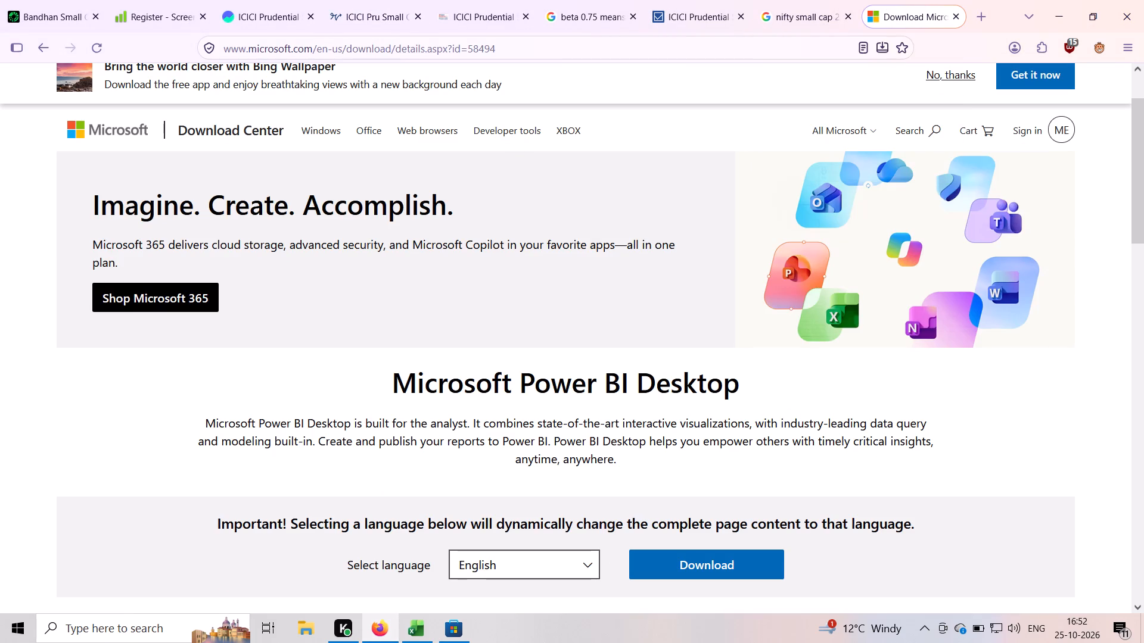
left_click(708, 554)
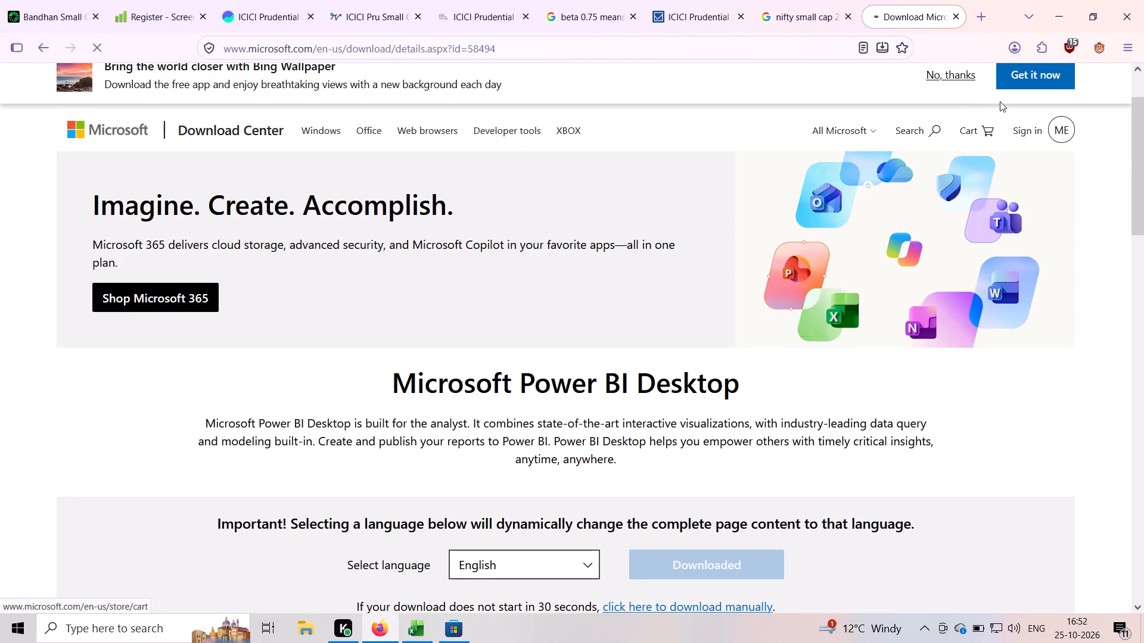
scroll(560, 464, "down", 4)
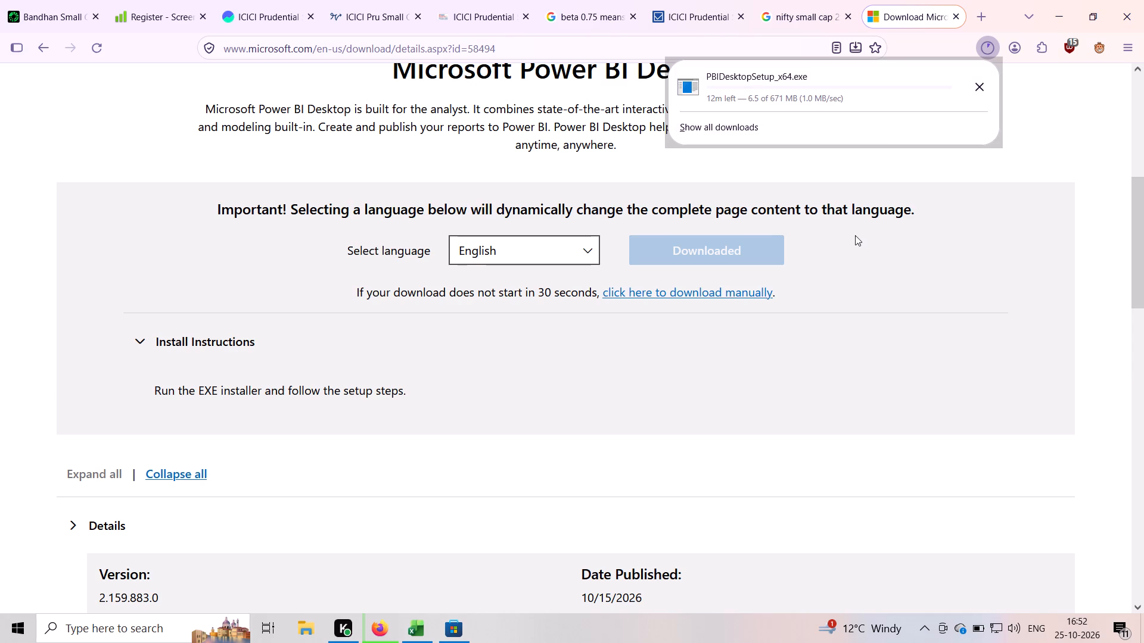
Cancel the Power BI Desktop installation in the Microsoft Store.
left_click(459, 639)
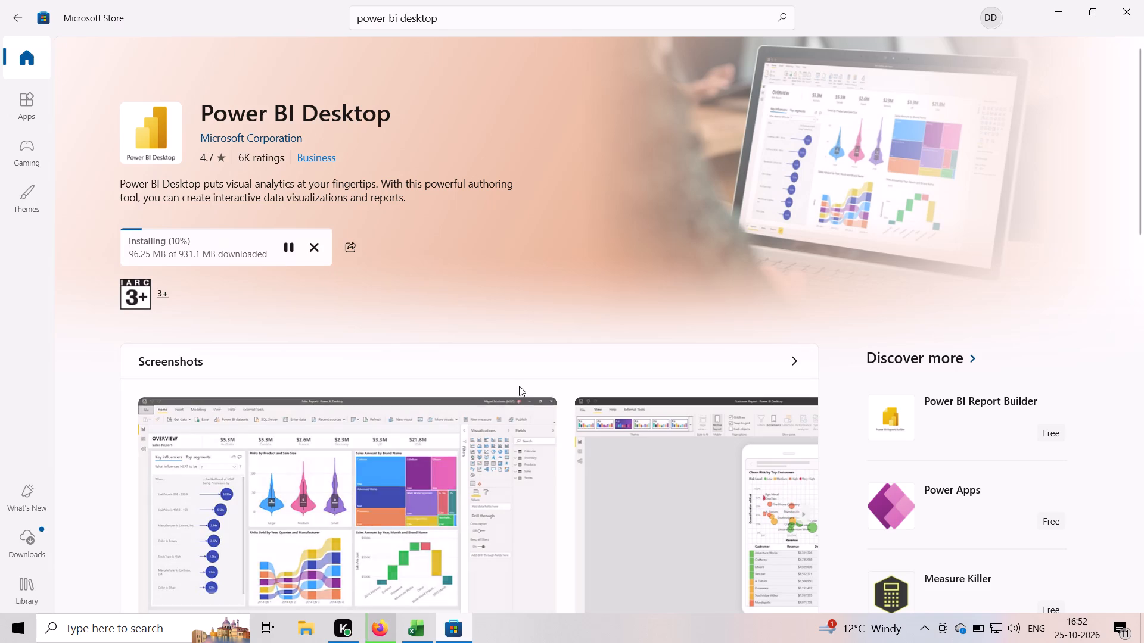
left_click(318, 242)
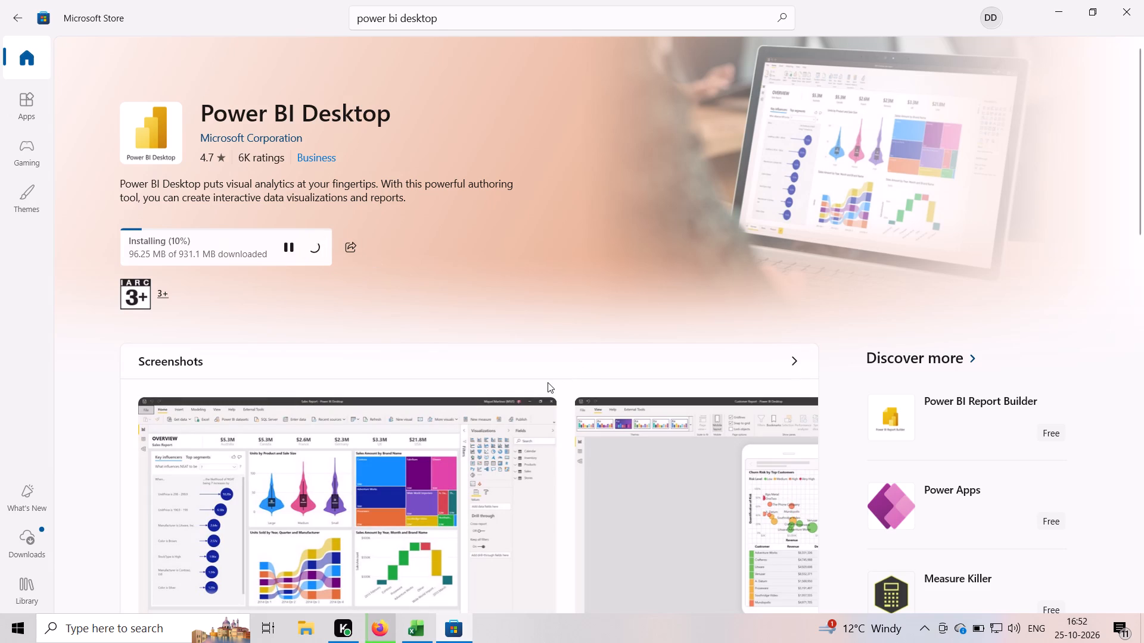
Go through the open fund pages in Firefox to find the Timken India Ltd. weight in RupeeVest's Portfolio Holdings.
left_click(418, 627)
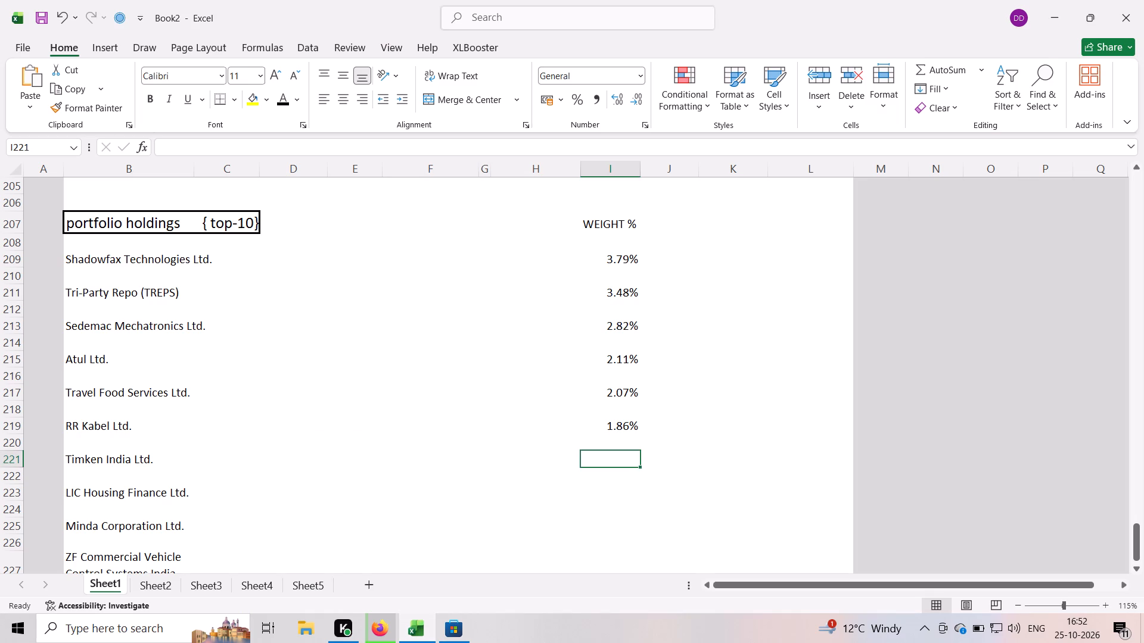
left_click(386, 629)
left_click(796, 0)
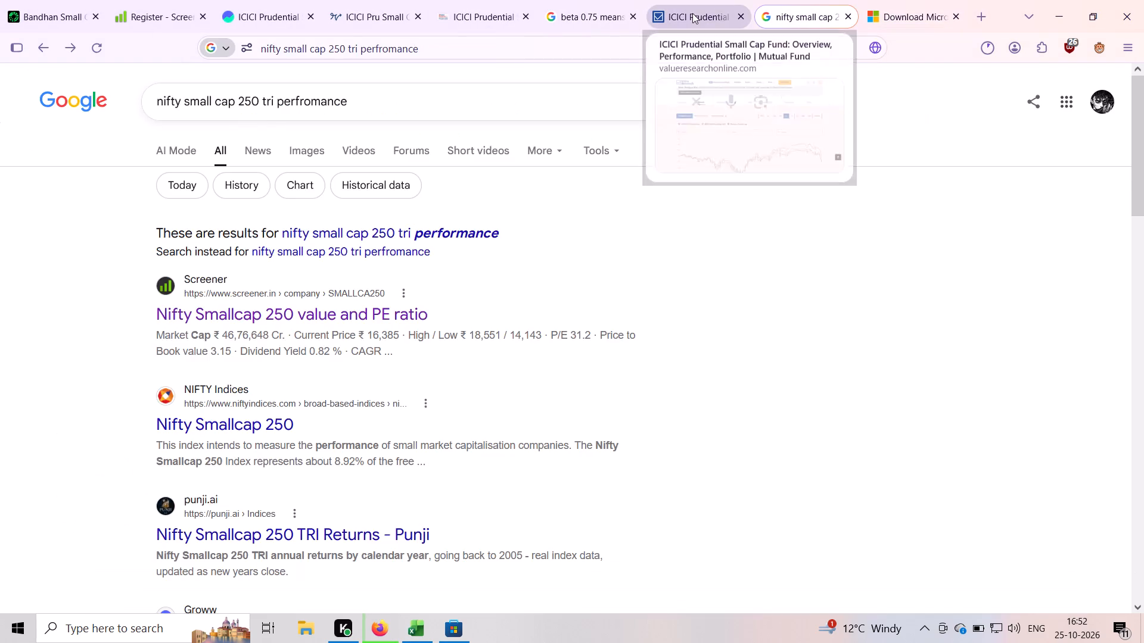
left_click(692, 13)
scroll(776, 293, "up", 6)
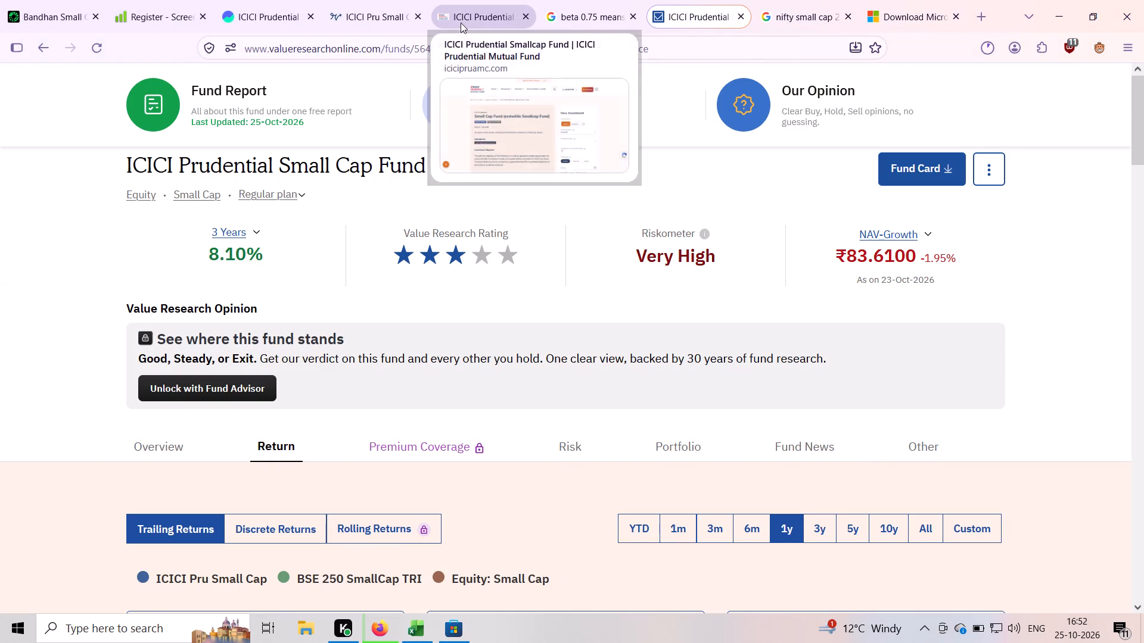
left_click(463, 20)
scroll(819, 224, "up", 6)
scroll(819, 226, "down", 14)
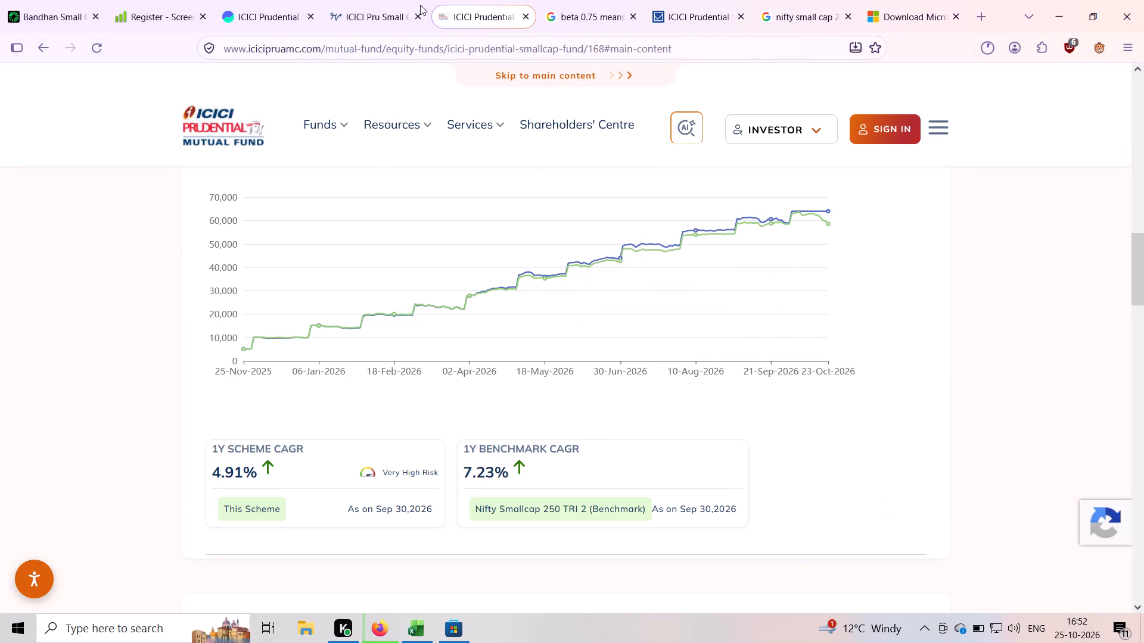
left_click(415, 4)
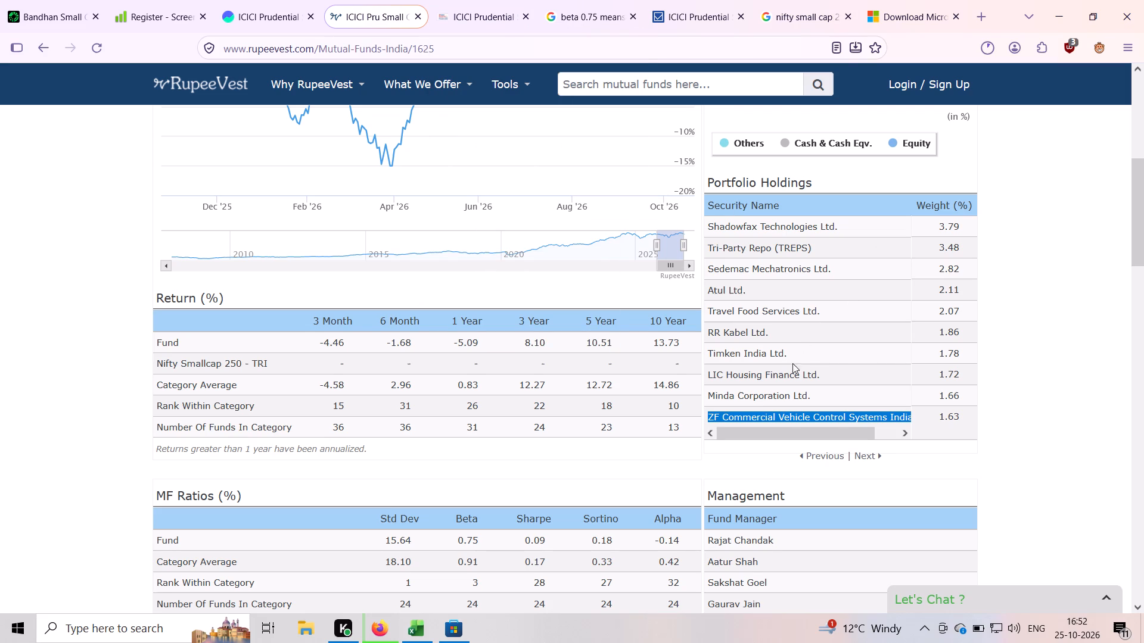
Enter 1.78% as the Timken India Ltd. weight in cell I221 of Sheet1 in Excel.
left_click(428, 614)
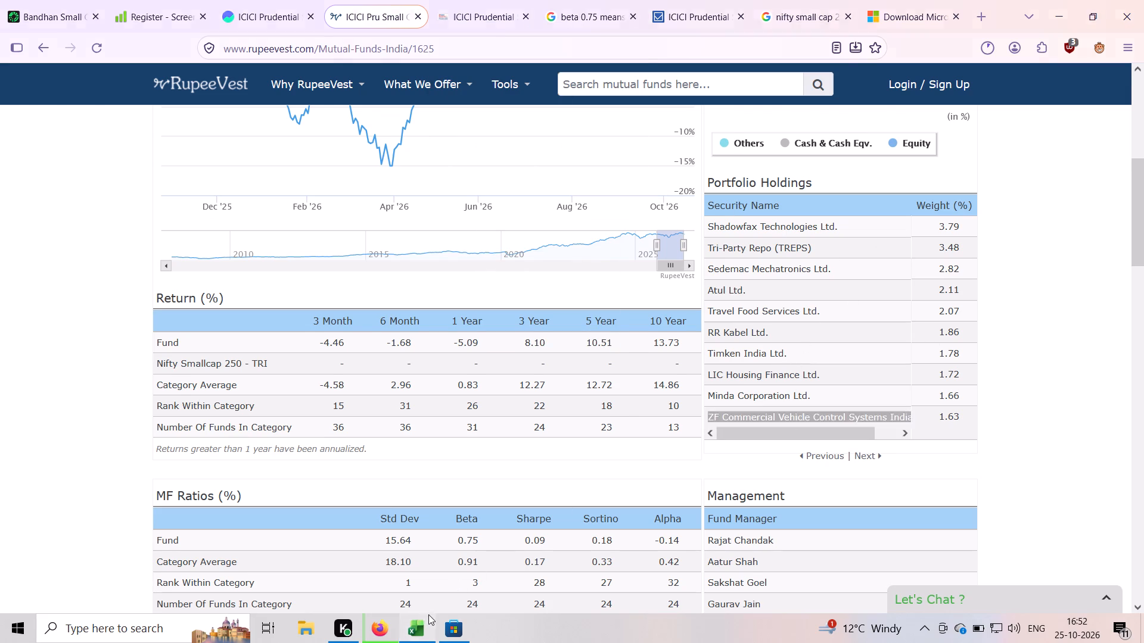
double_click(621, 458)
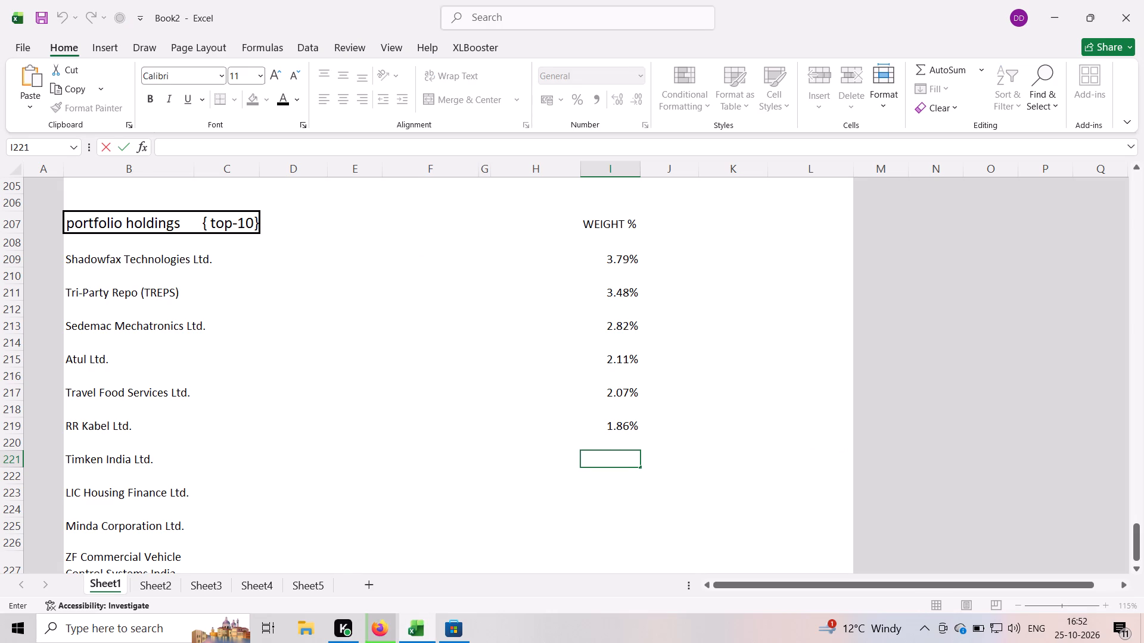
type("1.")
type("87")
key("BackSpace")
key("BackSpace")
type("78")
key("shift+percent")
key("Return")
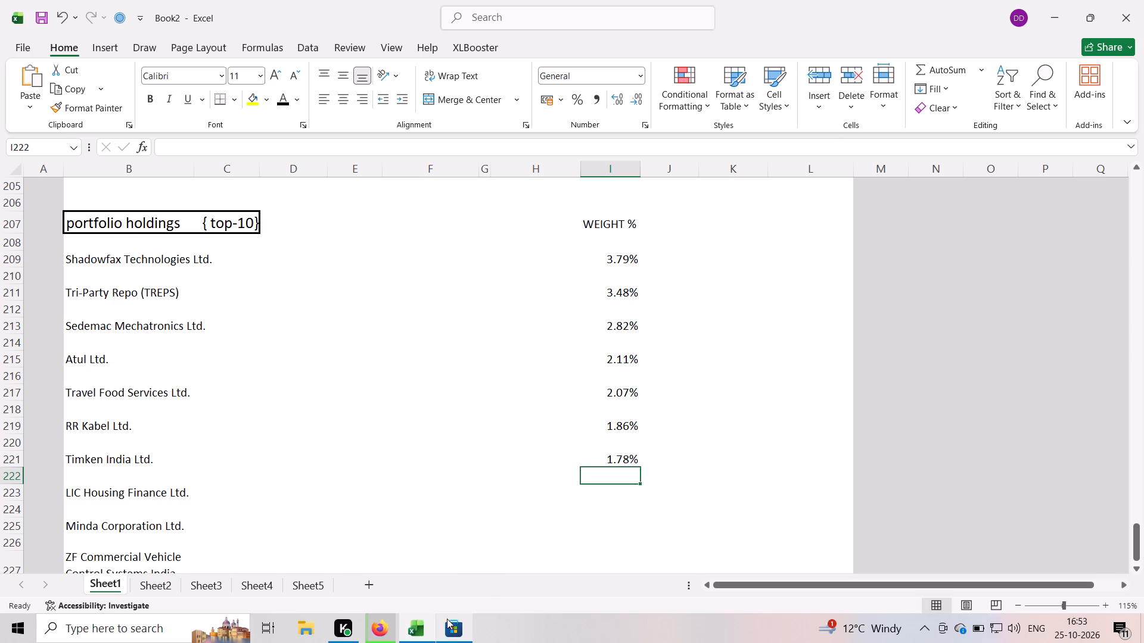
Check the Power BI installer download in Firefox and the Power BI Desktop page in the Microsoft Store, and return to Sheet1 in Excel.
left_click(391, 623)
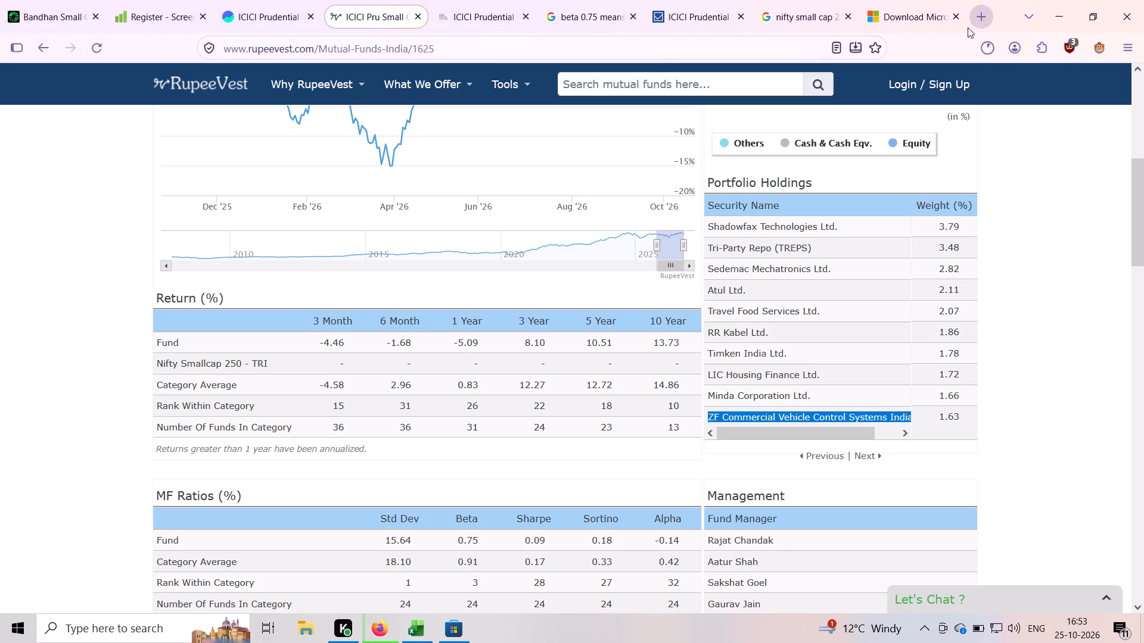
left_click(985, 42)
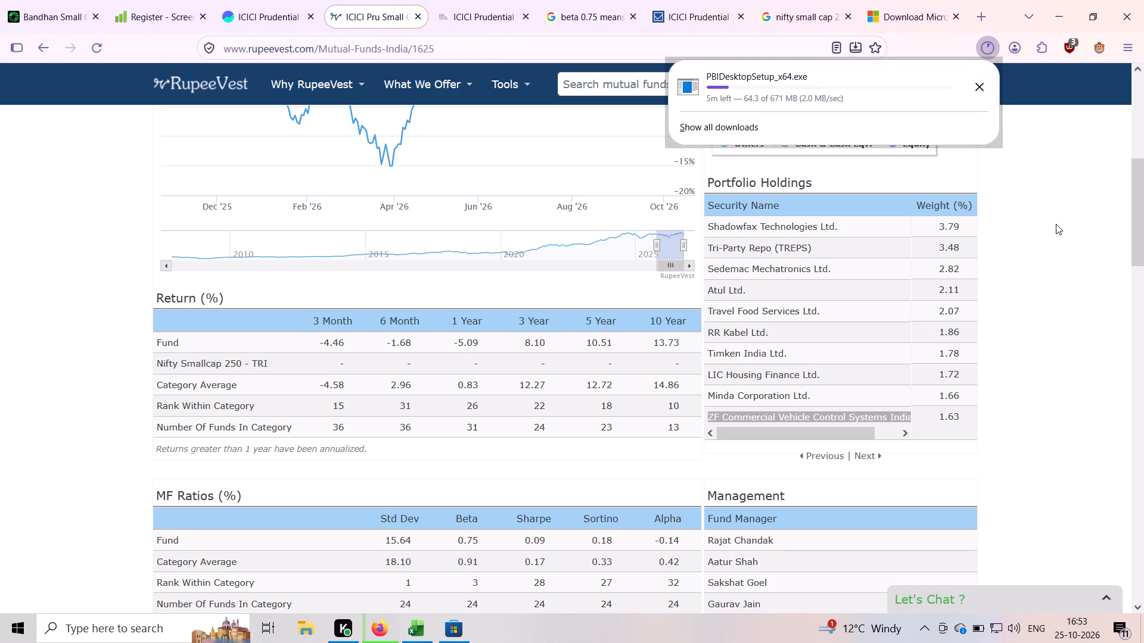
left_click(470, 640)
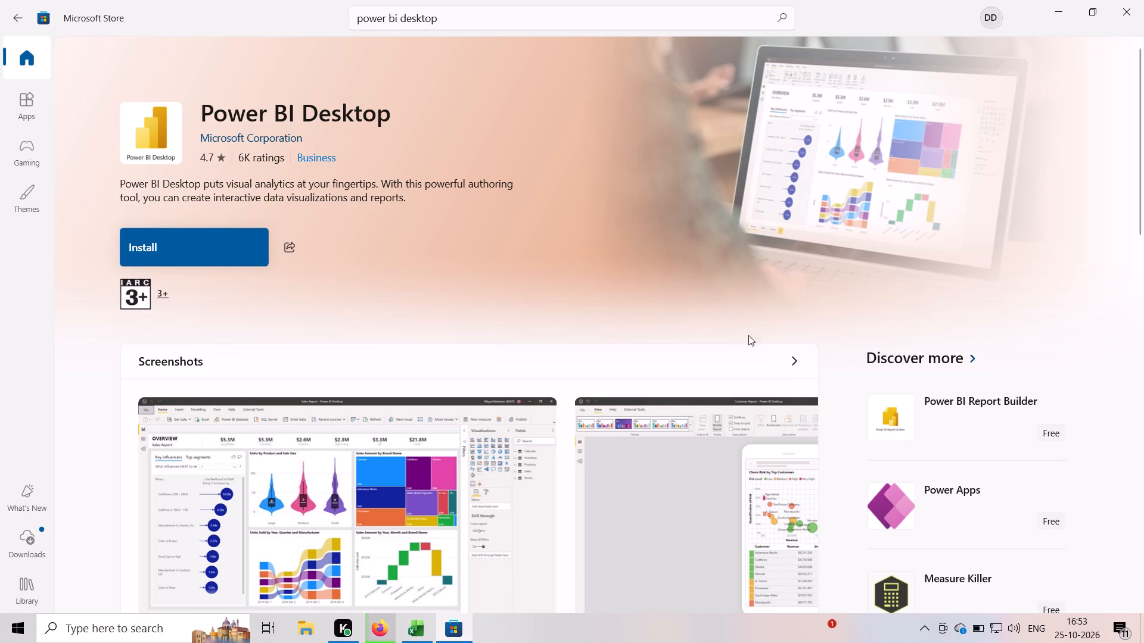
left_click(420, 624)
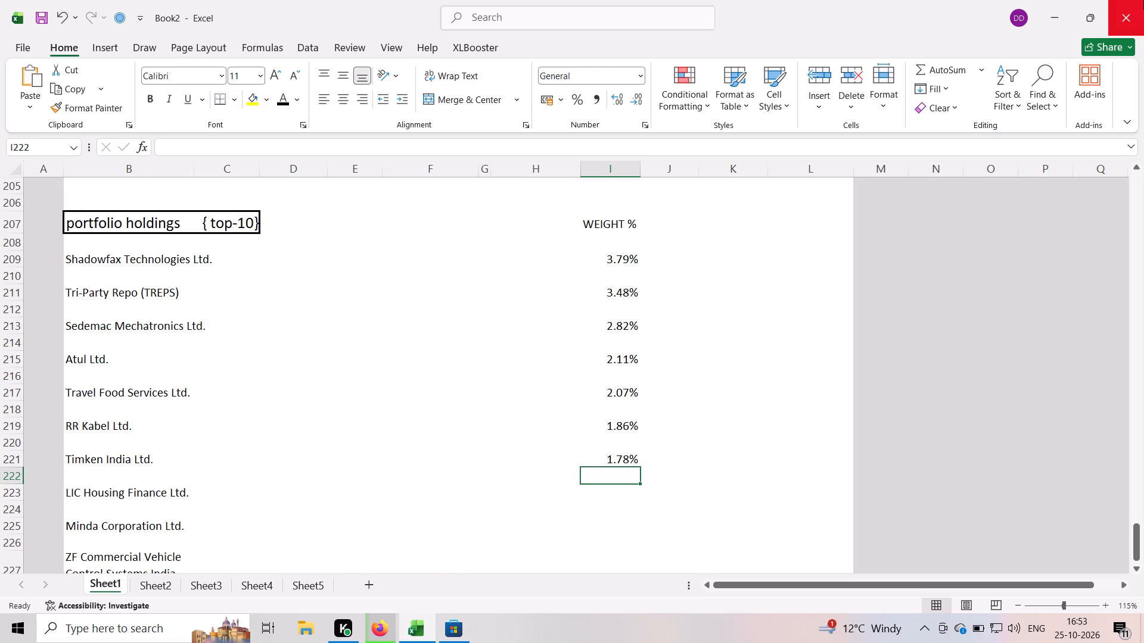
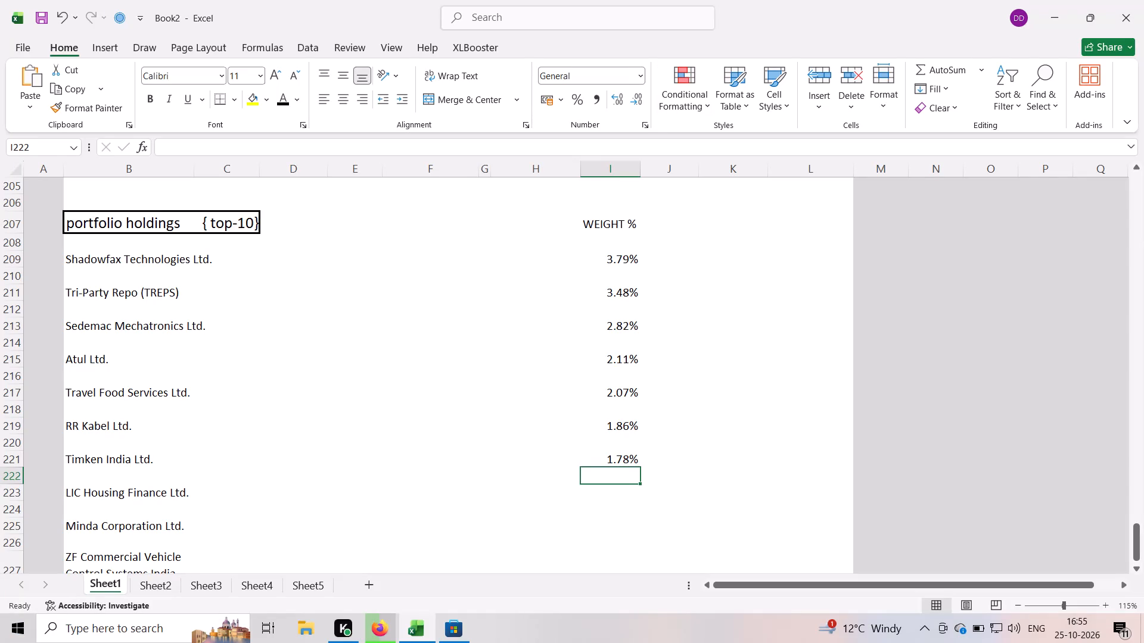
Check the Power BI installer download and the remaining RupeeVest portfolio weights in Firefox, and return to Sheet1 in Excel.
left_click(385, 625)
left_click(980, 35)
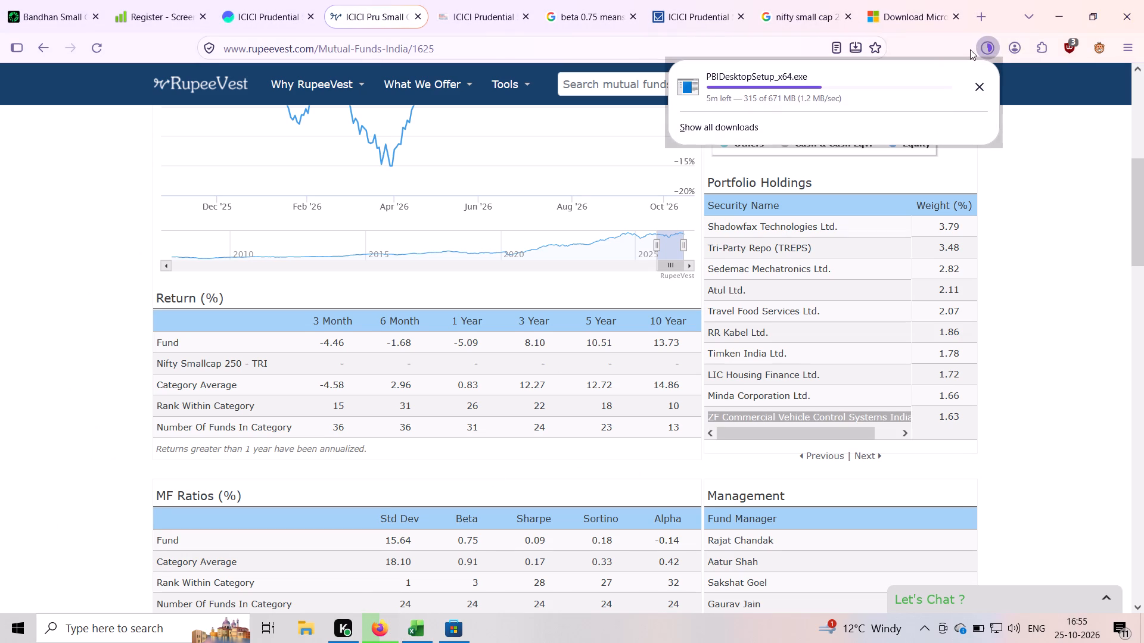
left_click(1080, 192)
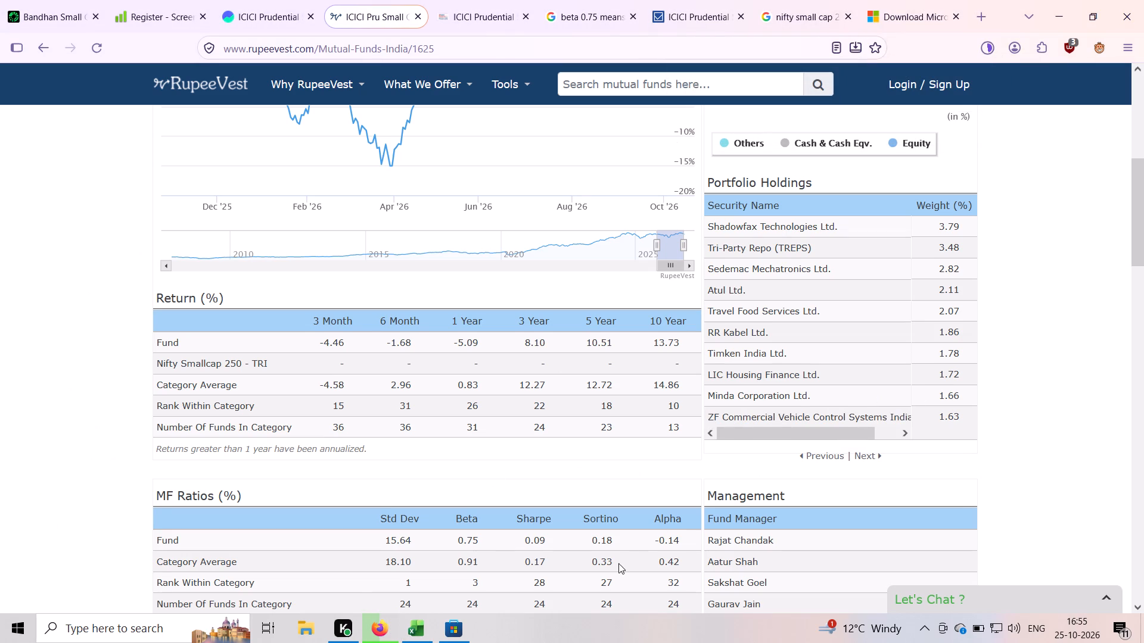
left_click(427, 629)
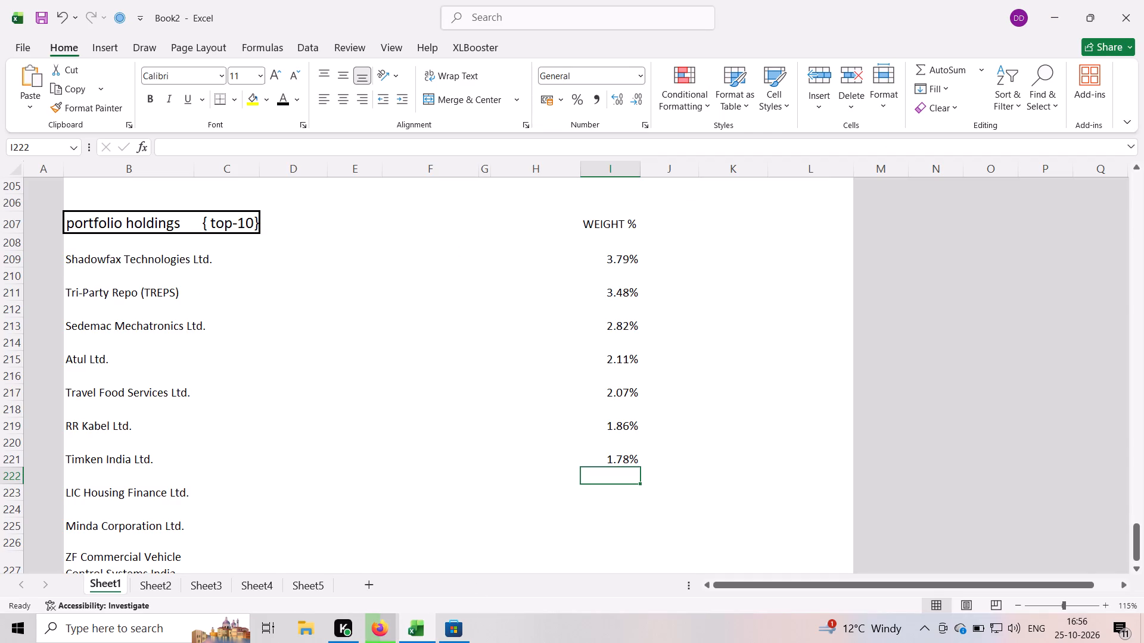
Enter 1.63% as the ZF Commercial Vehicle Control Systems India weight in cell I227.
left_click(609, 496)
scroll(612, 497, "down", 3)
left_click(630, 419)
left_click(623, 405)
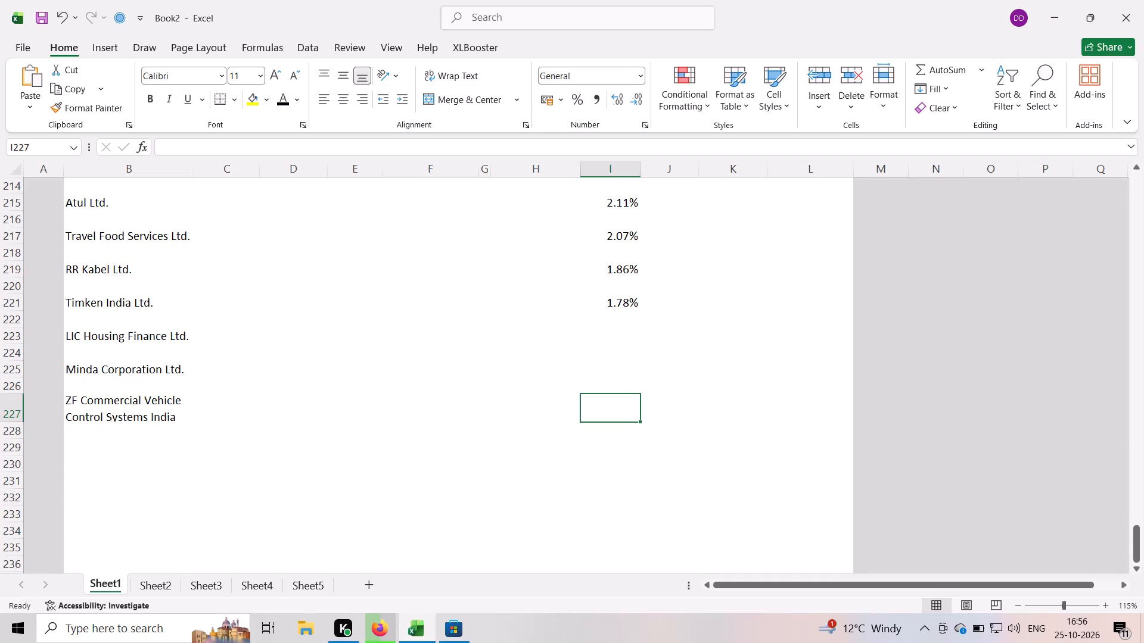
type("1.")
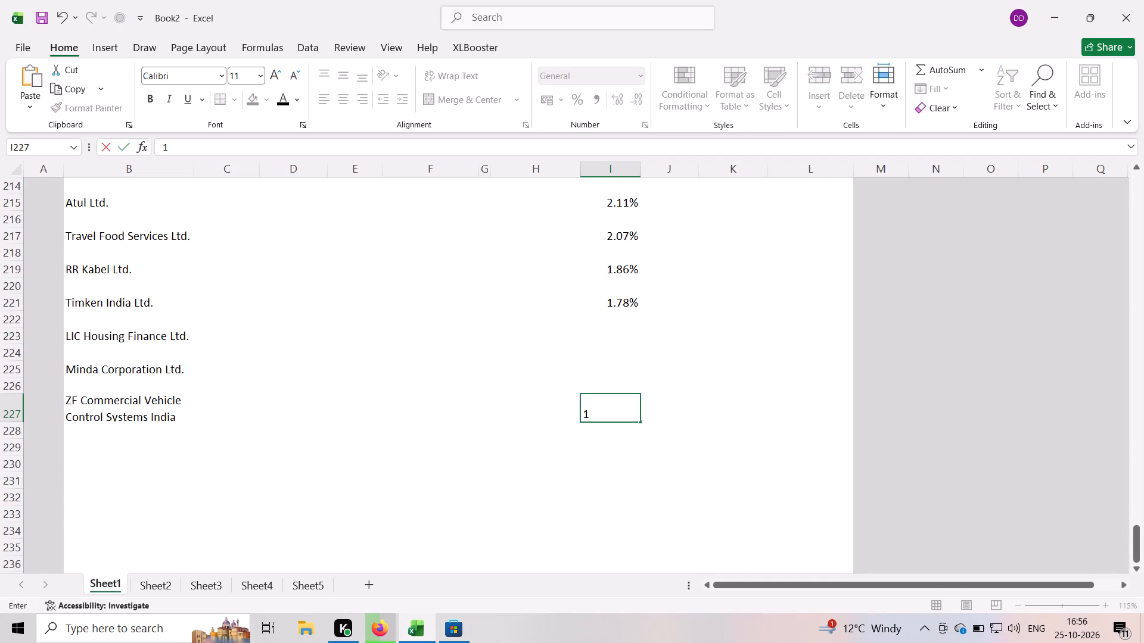
type("63%")
key("Return")
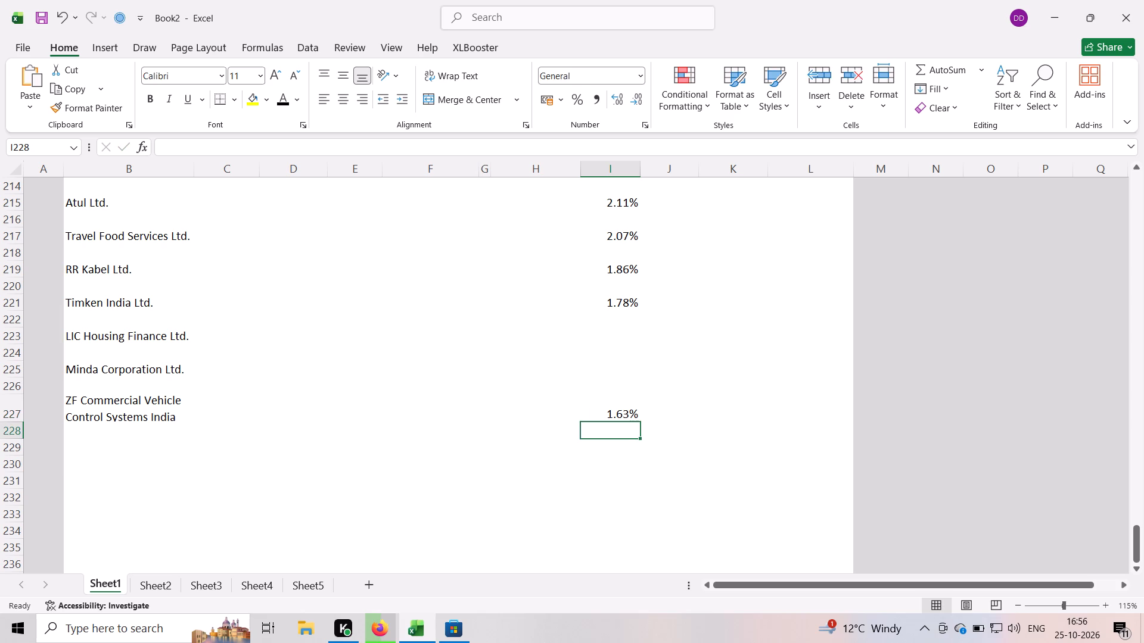
Recheck RupeeVest's Portfolio Holdings in Firefox and enter 1.66% as the Minda Corporation Ltd. weight in cell I225 of Sheet1 in Excel.
left_click(610, 357)
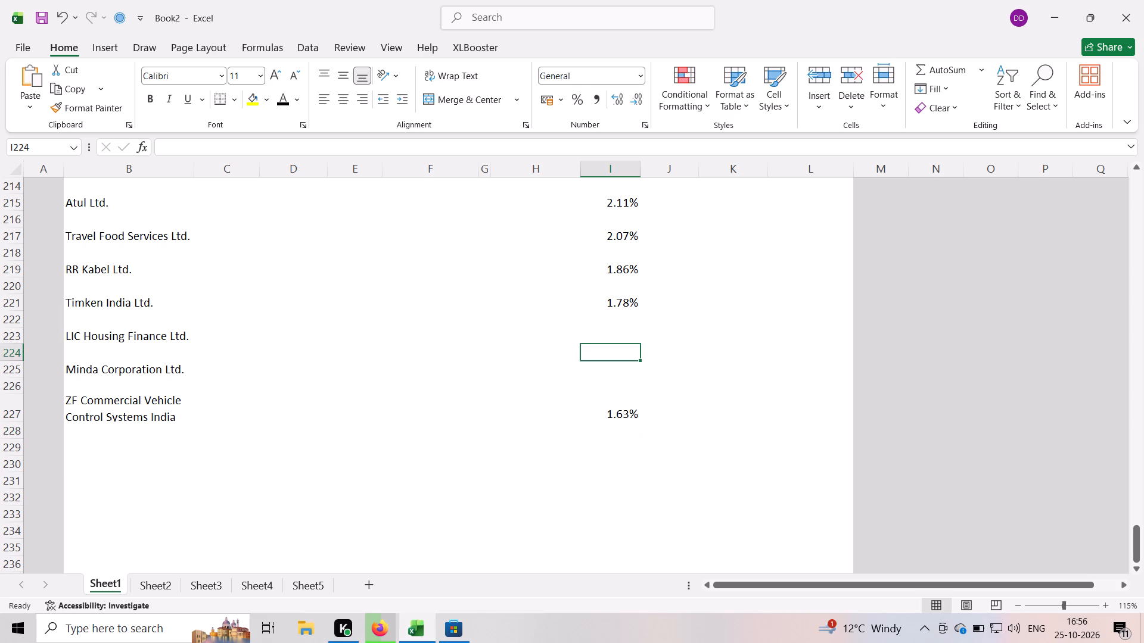
left_click(615, 352)
left_click(434, 633)
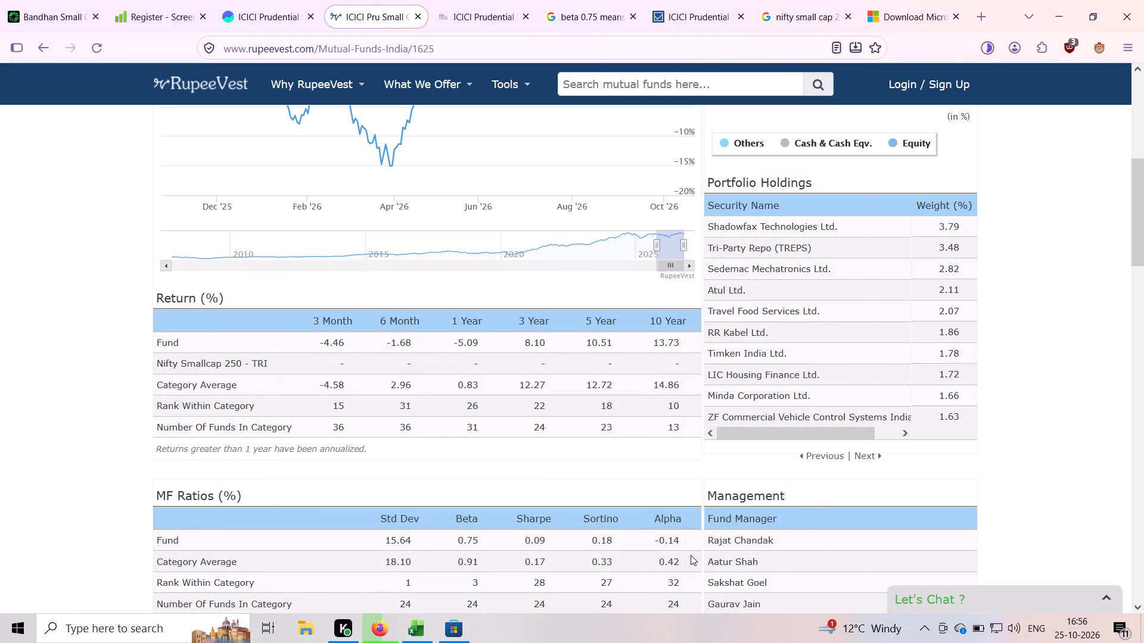
left_click(427, 623)
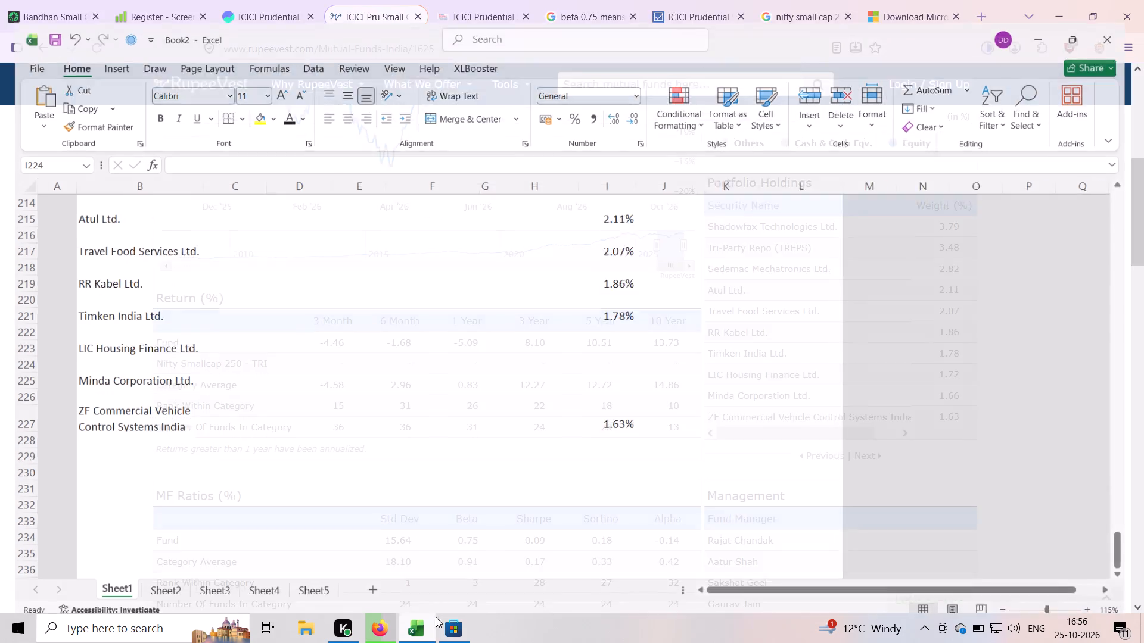
left_click(625, 334)
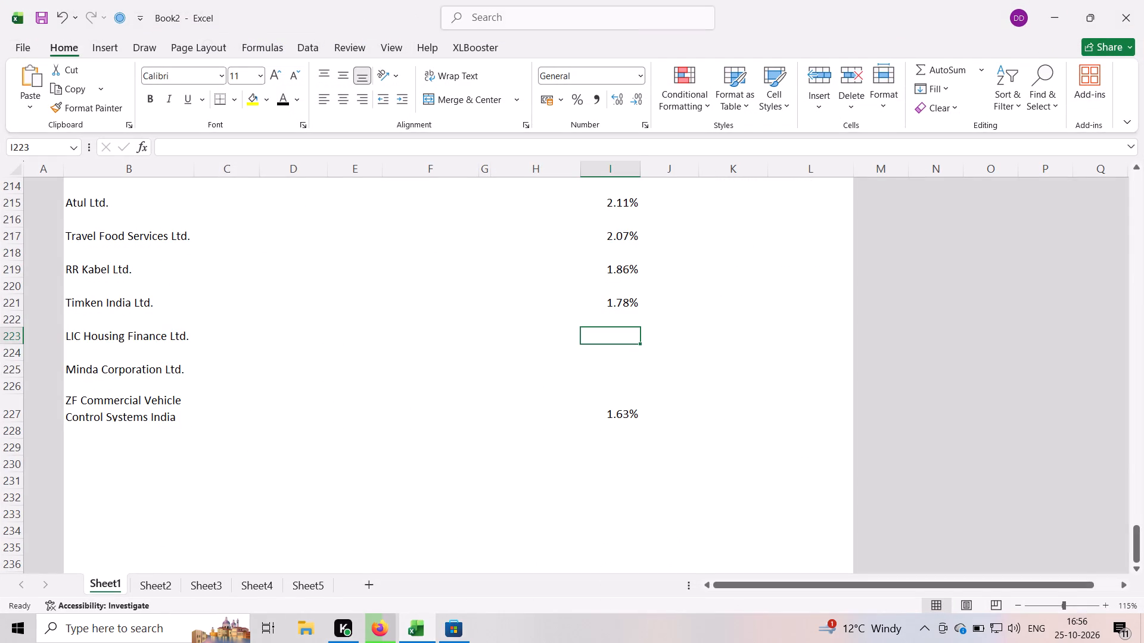
double_click(618, 377)
left_click(643, 373)
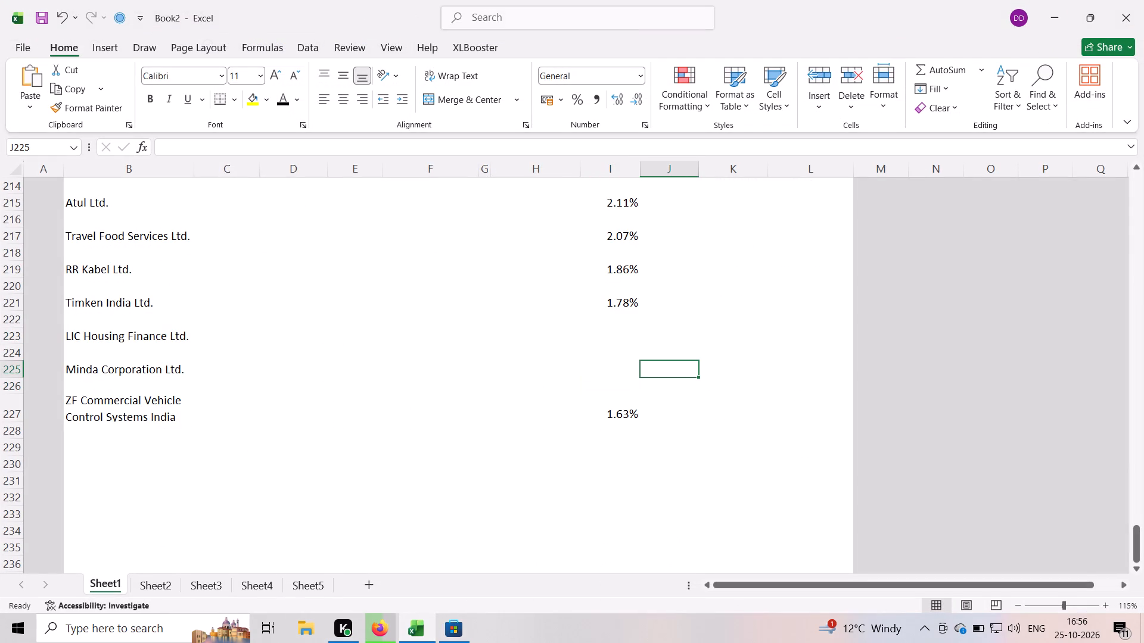
left_click(615, 377)
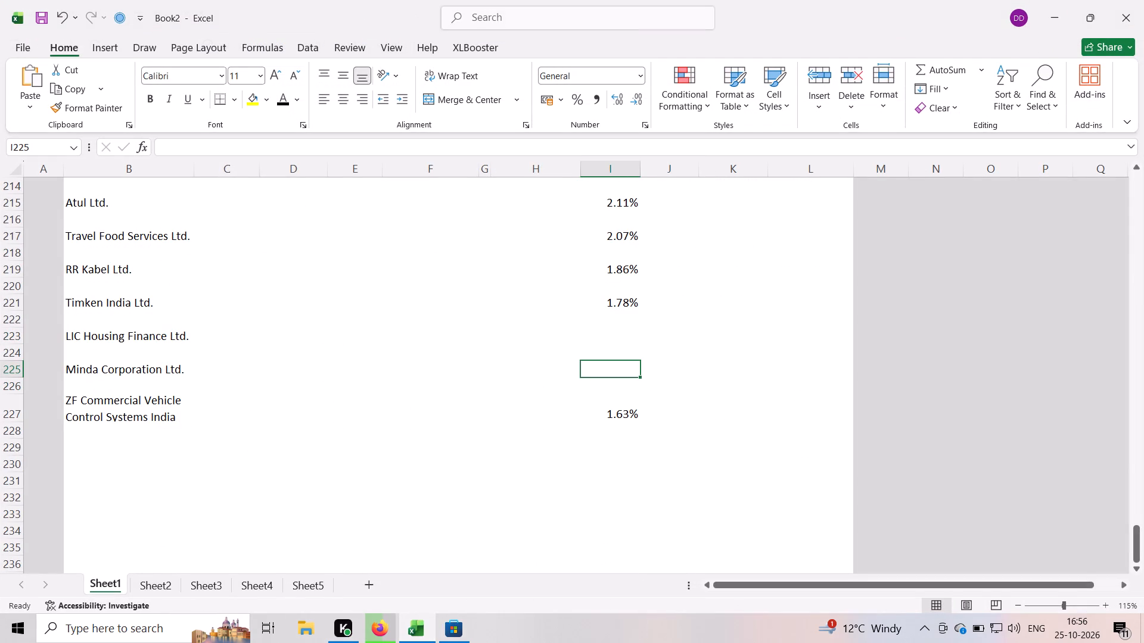
left_click(177, 380)
left_click(178, 366)
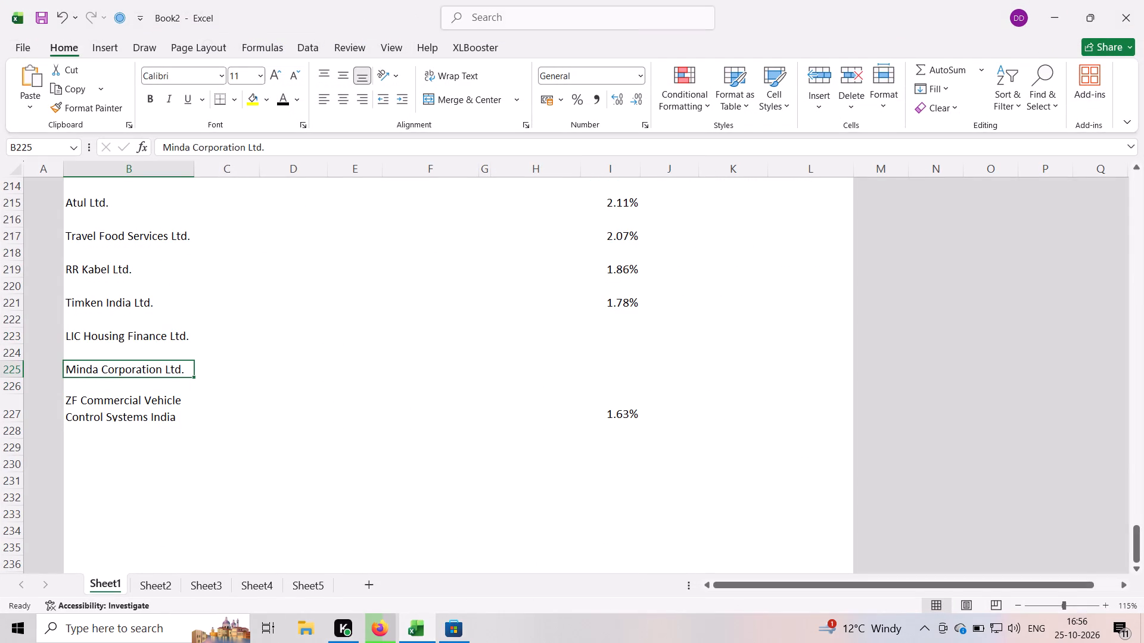
key("ctrl+shift+Right")
key("ctrl+shift+Left")
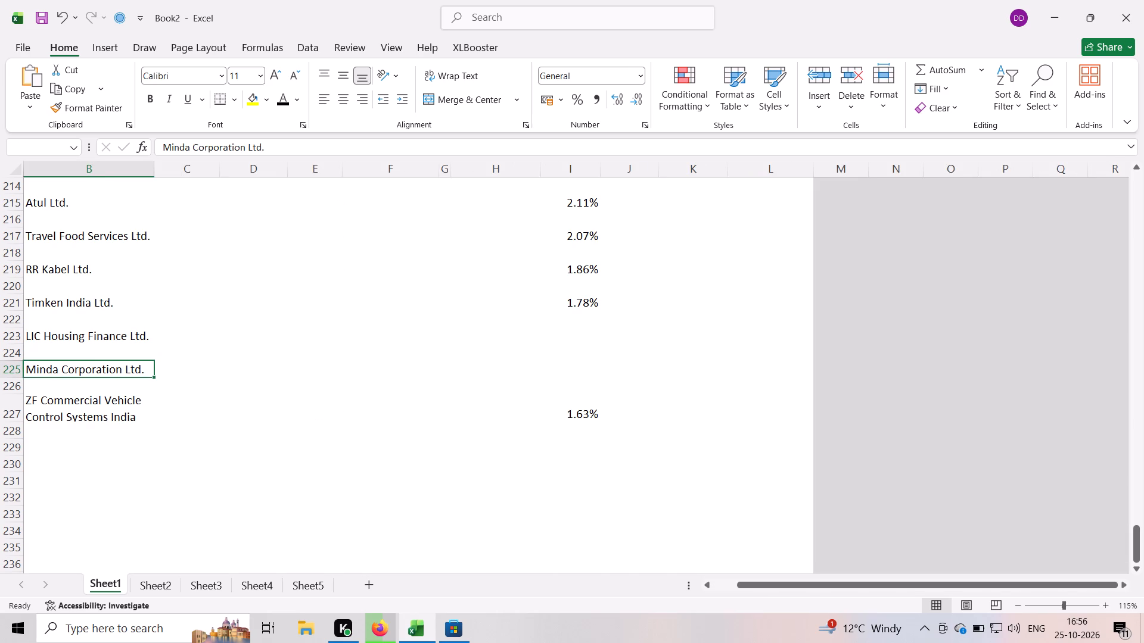
left_click(581, 367)
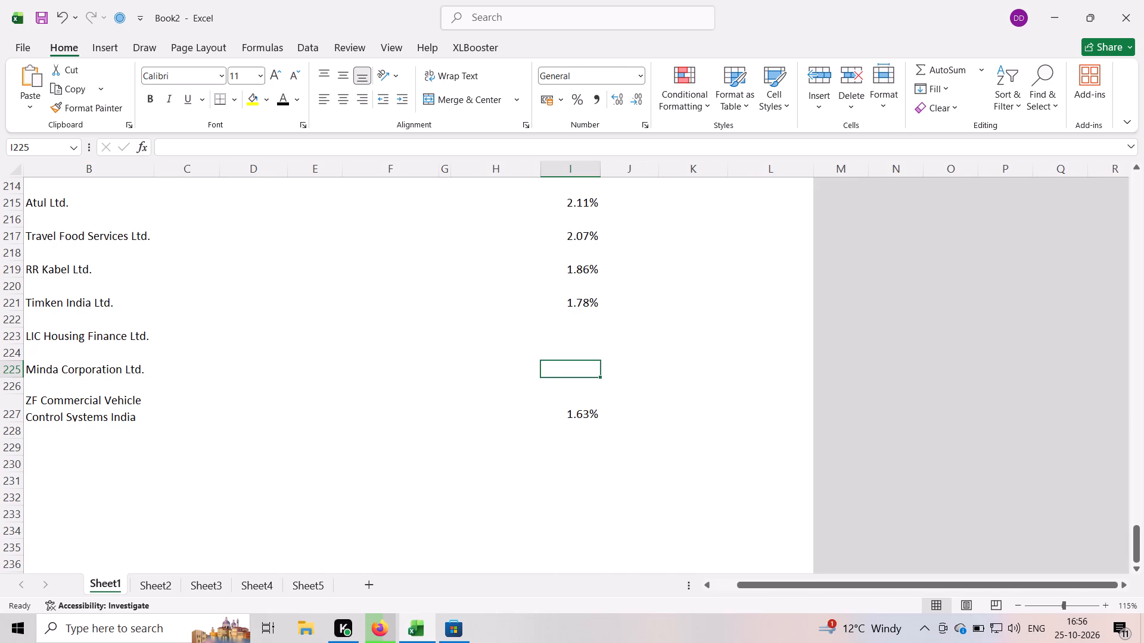
type("1.")
type("66%")
key("Return")
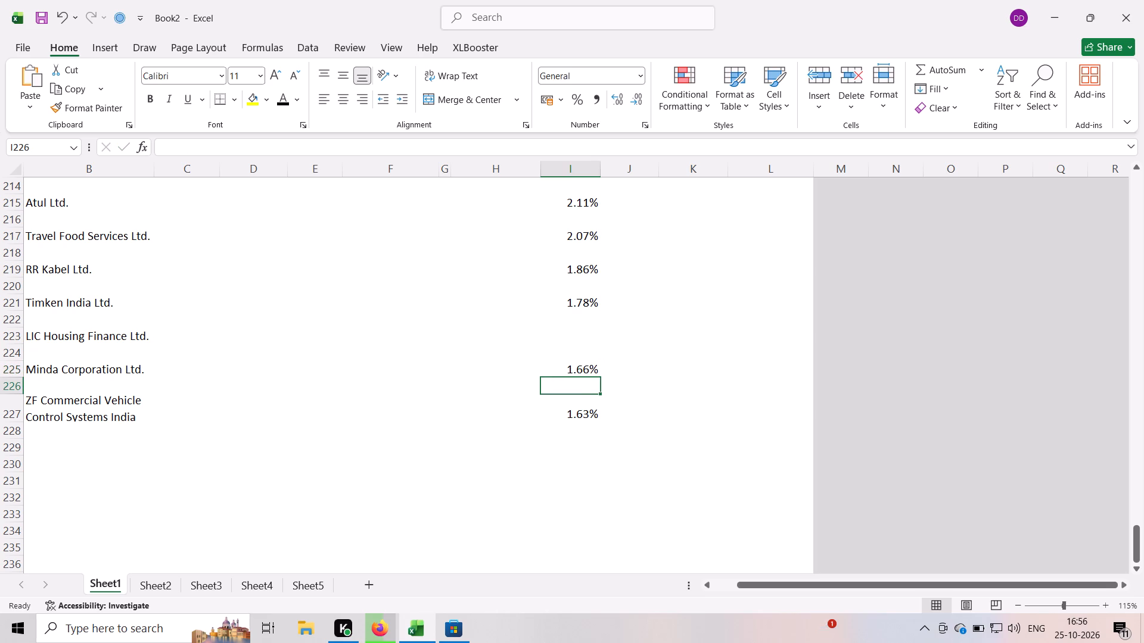
Enter 1.72% as the LIC Housing Finance Ltd. weight in cell I223.
left_click(585, 335)
left_click(585, 335)
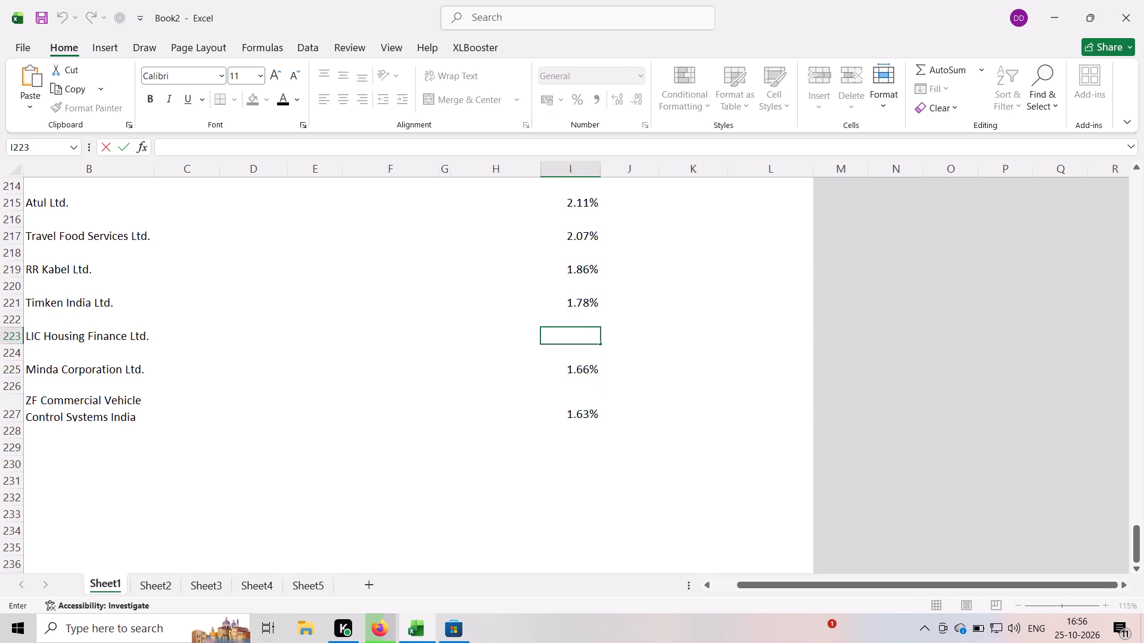
type("1.")
type("72")
key("shift+percent")
key("Return")
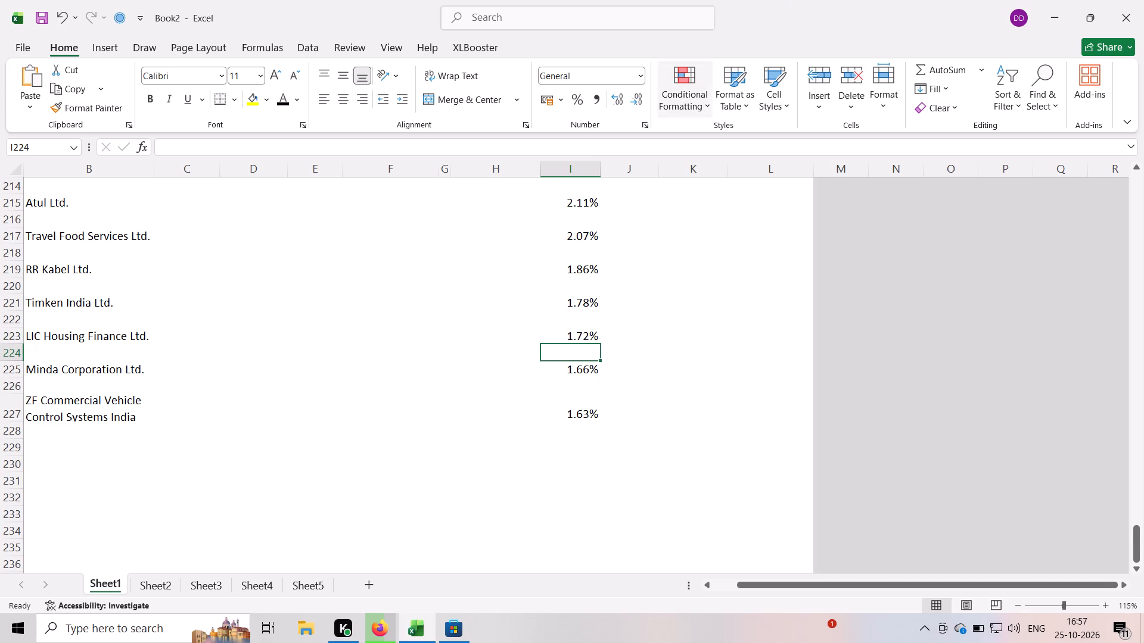
Add medium solid top, inner horizontal and bottom borders to the holdings table in cells B208:I228.
scroll(595, 329, "up", 5)
scroll(601, 332, "down", 1)
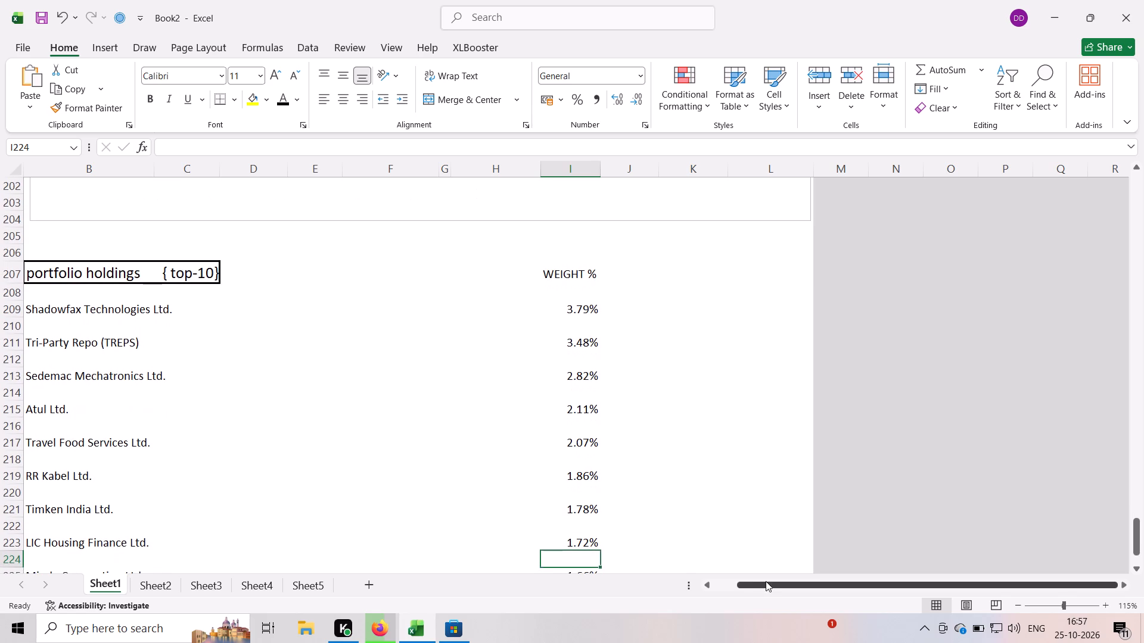
left_click_drag(766, 580, 708, 610)
scroll(693, 270, "down", 1)
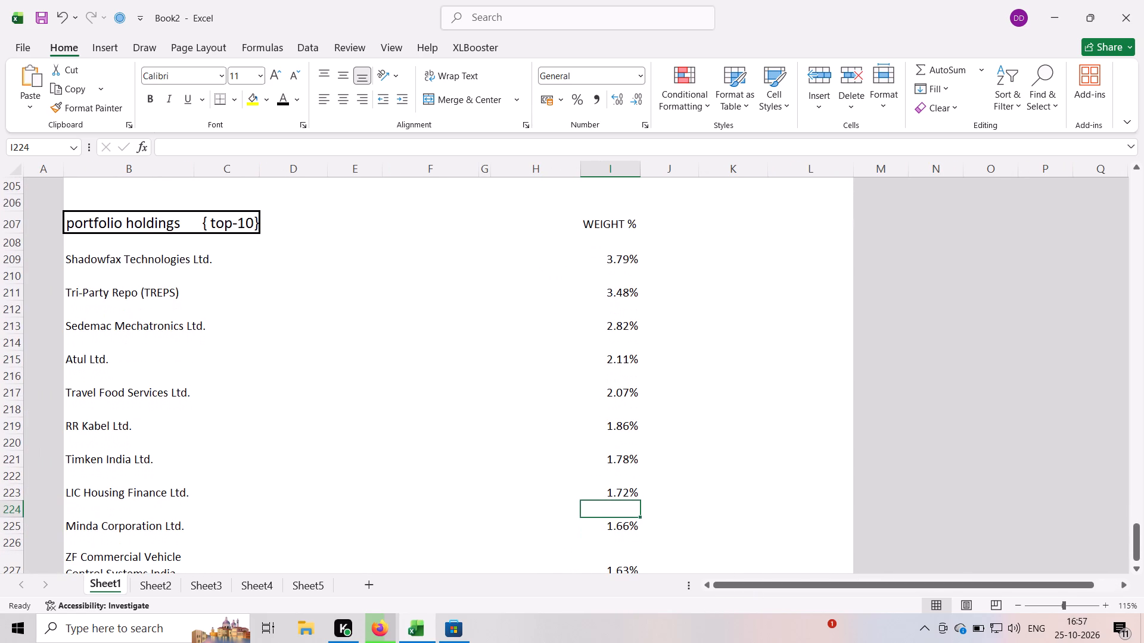
left_click_drag(69, 248, 503, 182)
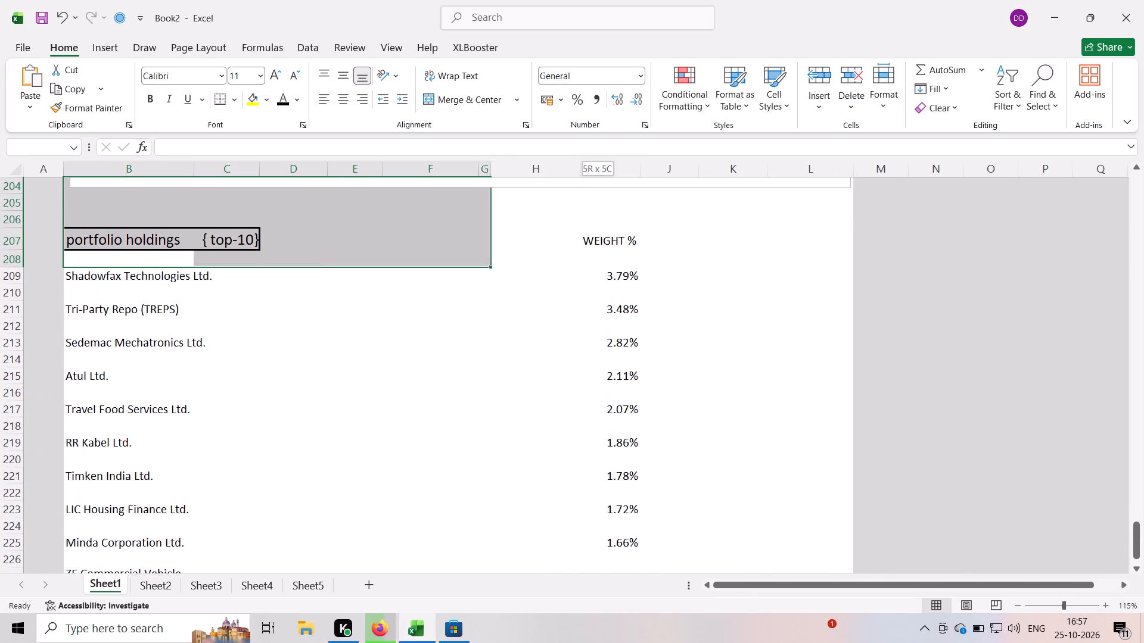
left_click_drag(503, 182, 639, 544)
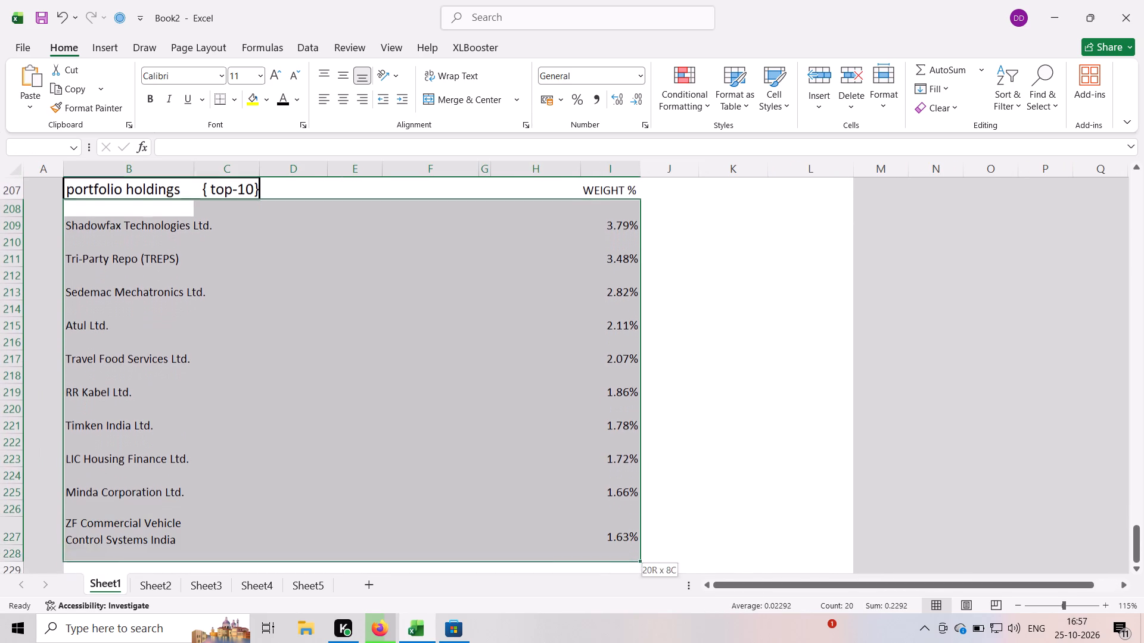
left_click_drag(639, 544, 636, 547)
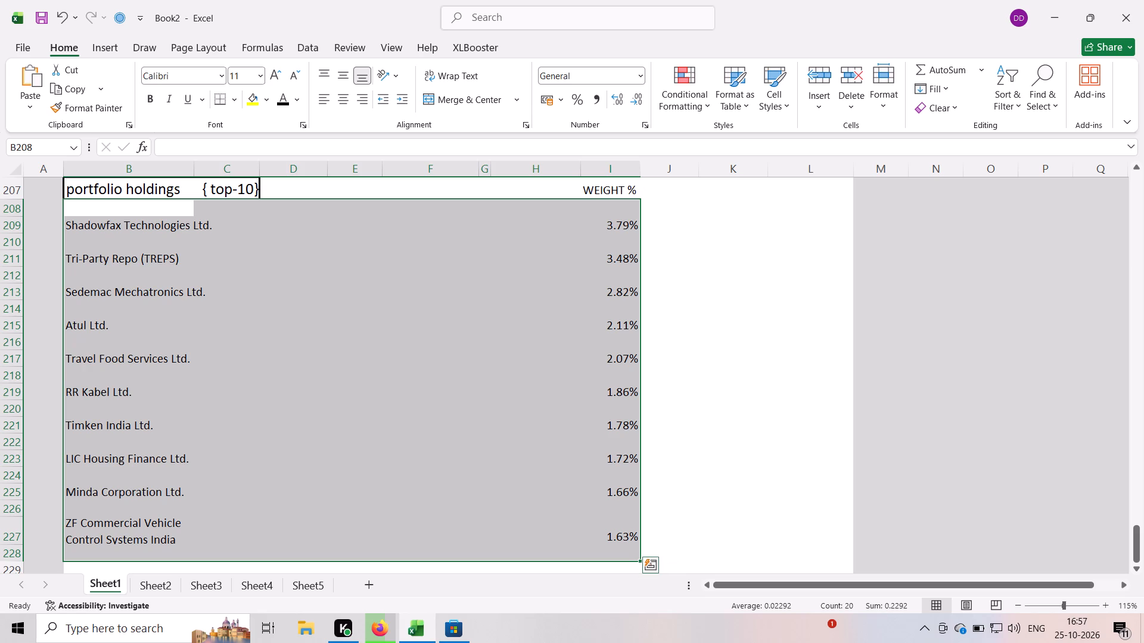
key("ctrl+1")
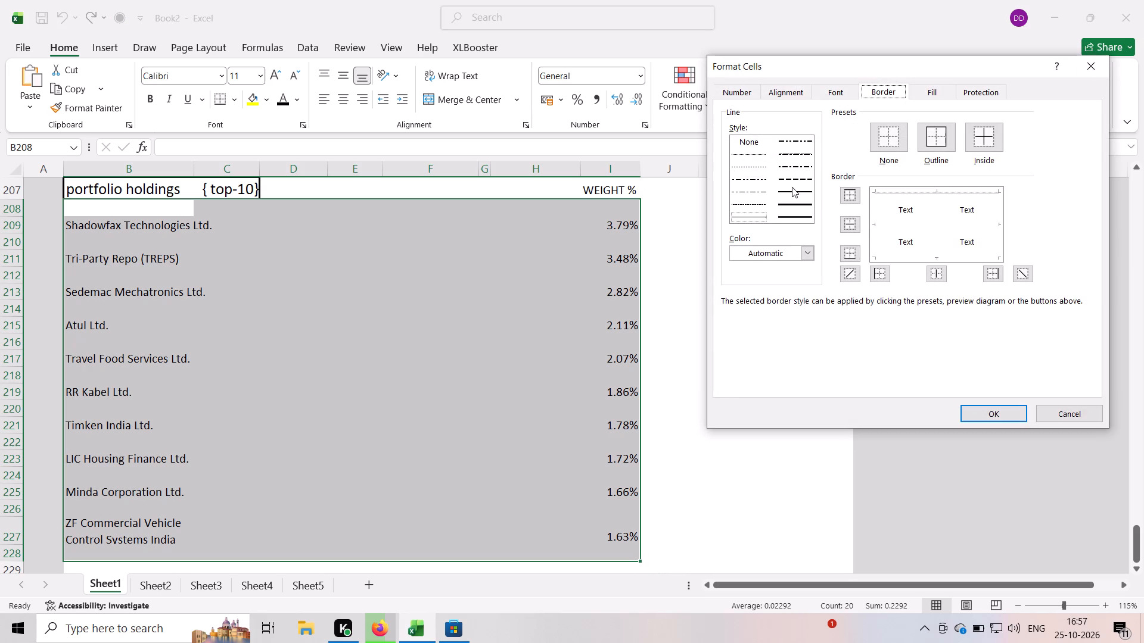
left_click(792, 187)
left_click(902, 193)
left_click(913, 219)
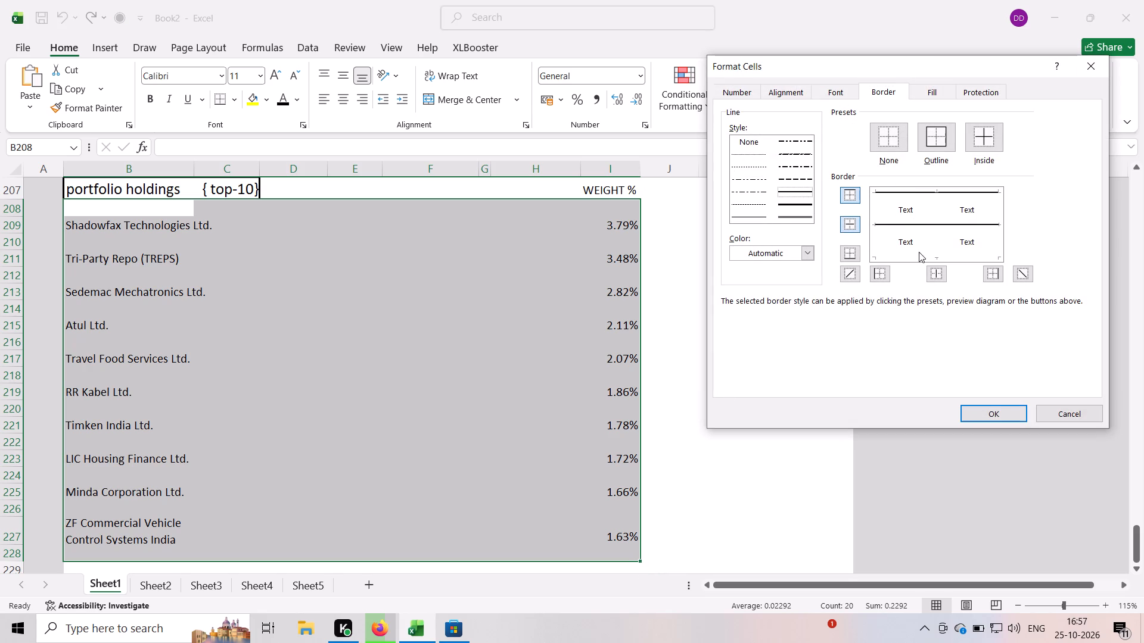
left_click(921, 260)
left_click(979, 412)
left_click(809, 376)
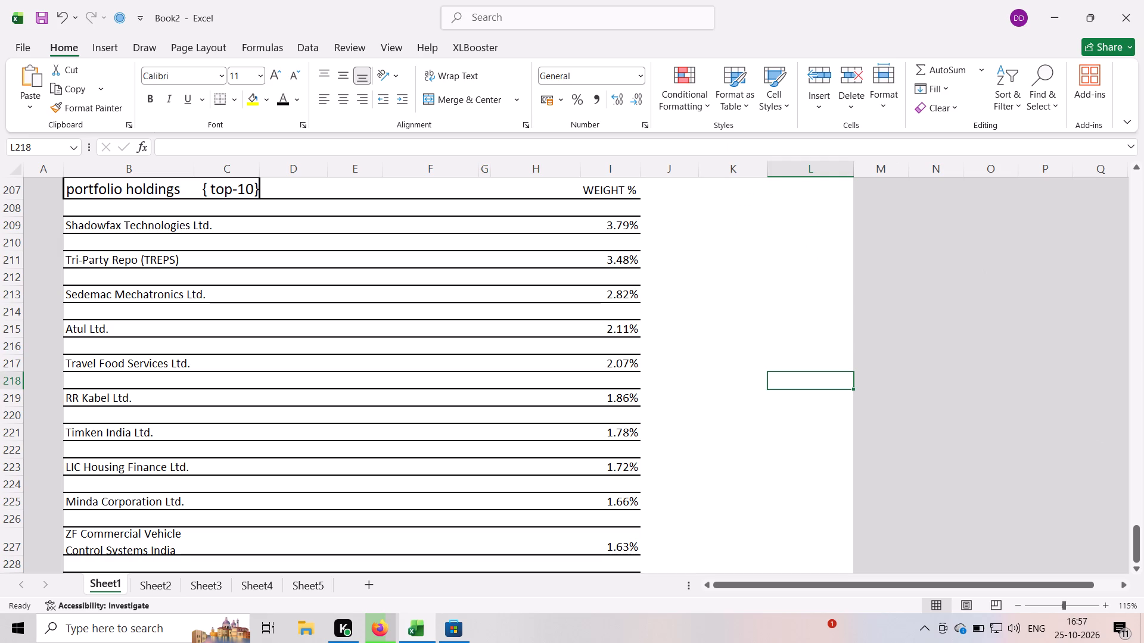
Add medium solid top and right borders to the portfolio holdings header row in cells B207:I207.
scroll(819, 353, "up", 3)
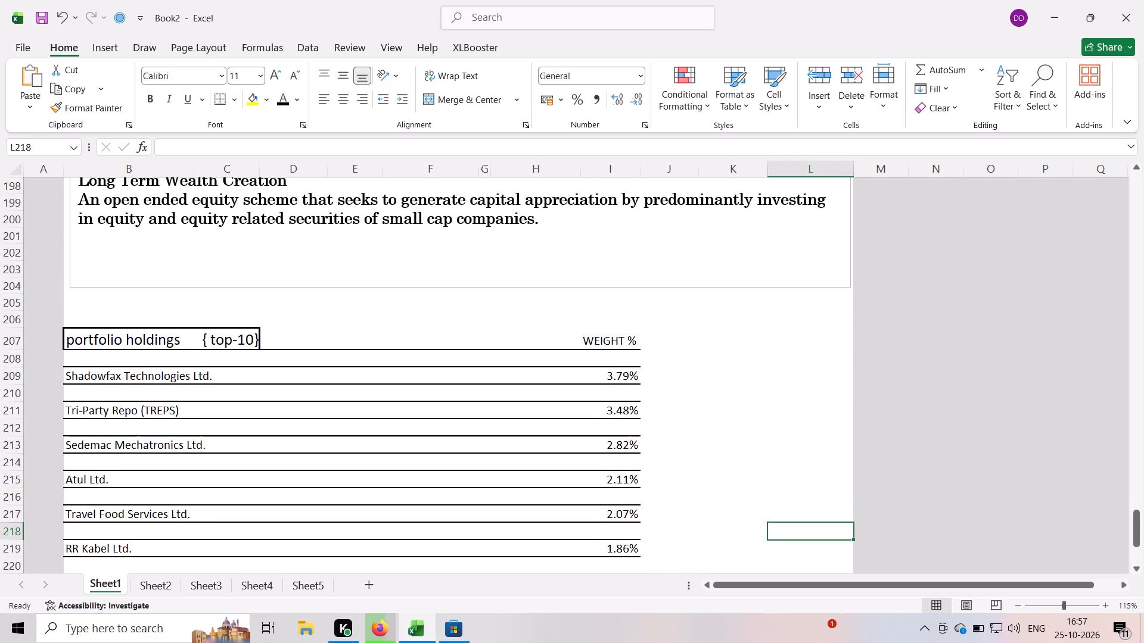
left_click(377, 326)
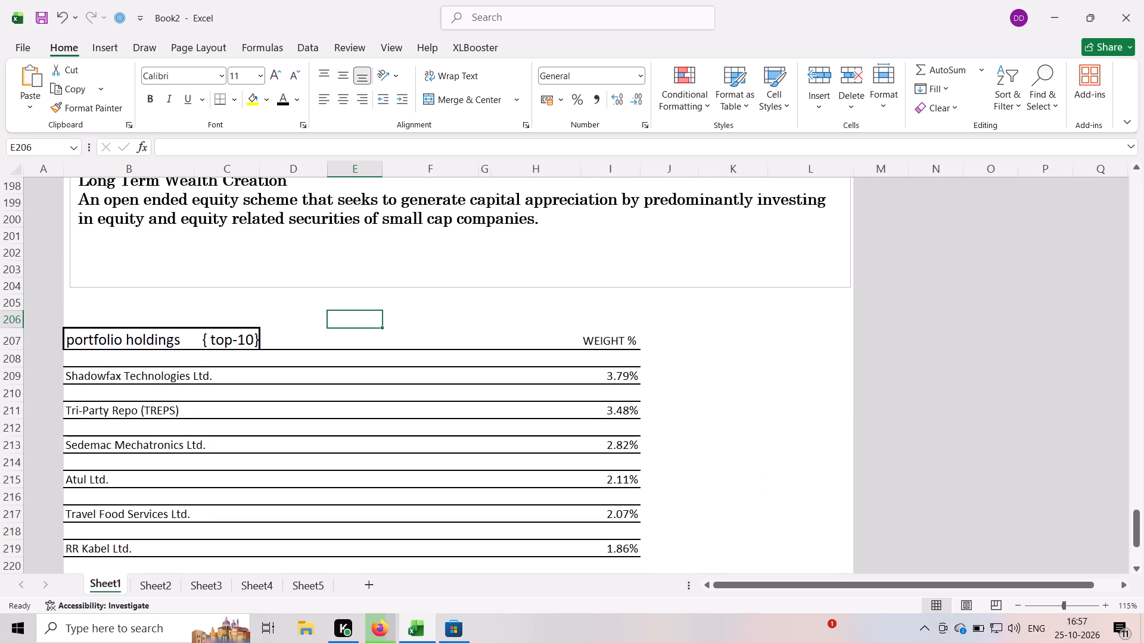
left_click_drag(57, 342, 375, 316)
left_click_drag(510, 296, 504, 302)
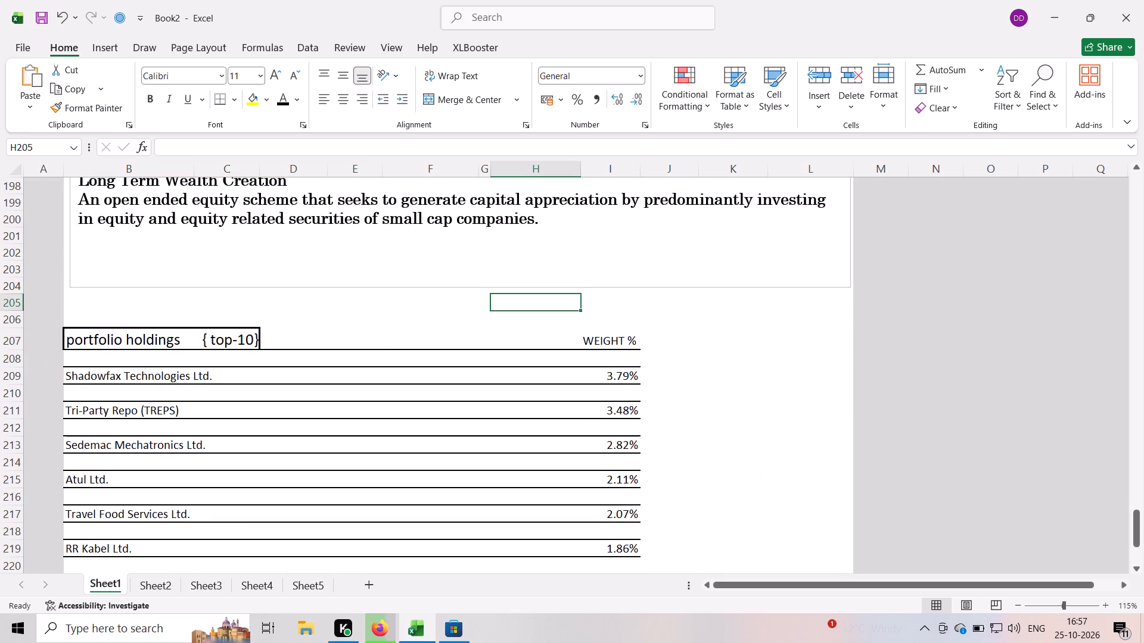
left_click_drag(504, 302, 498, 307)
left_click_drag(86, 339, 349, 317)
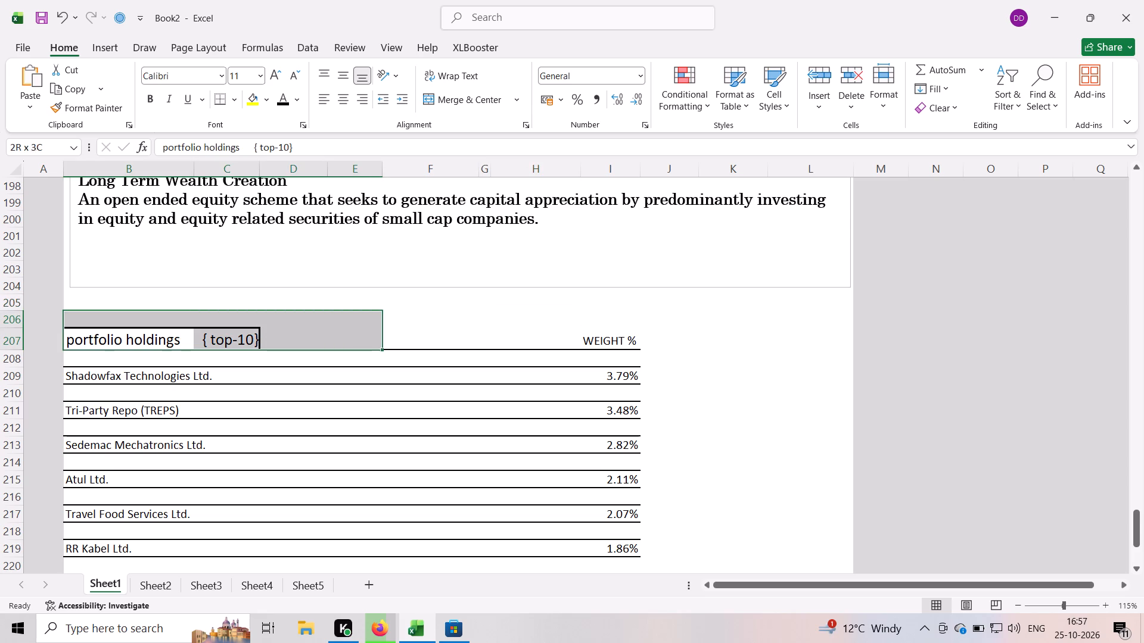
left_click_drag(349, 317, 632, 338)
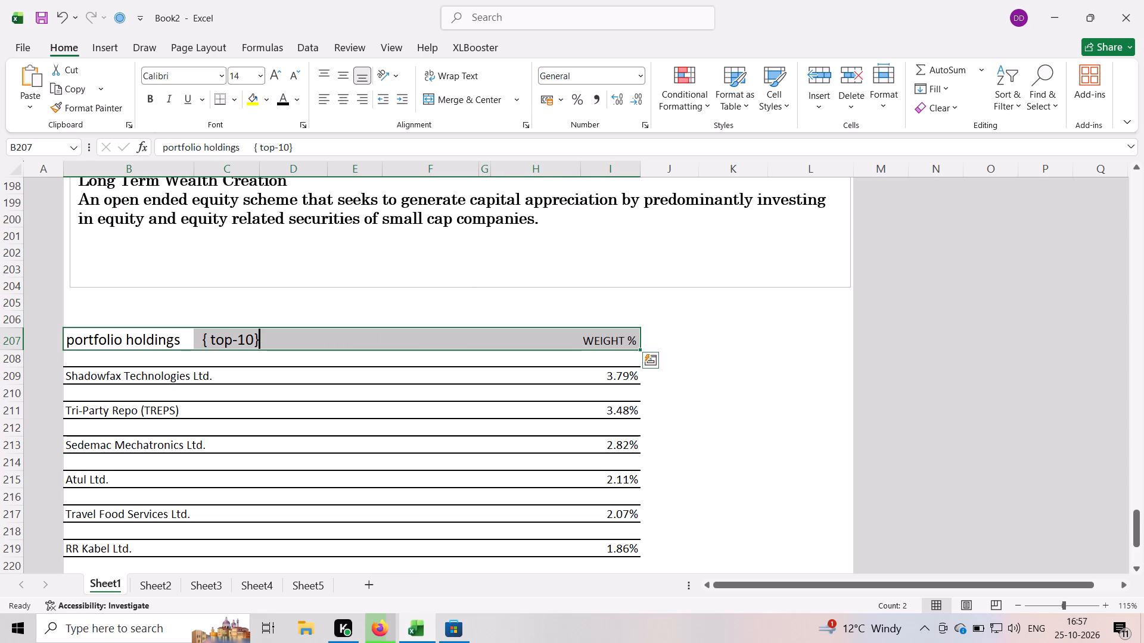
key("ctrl+1")
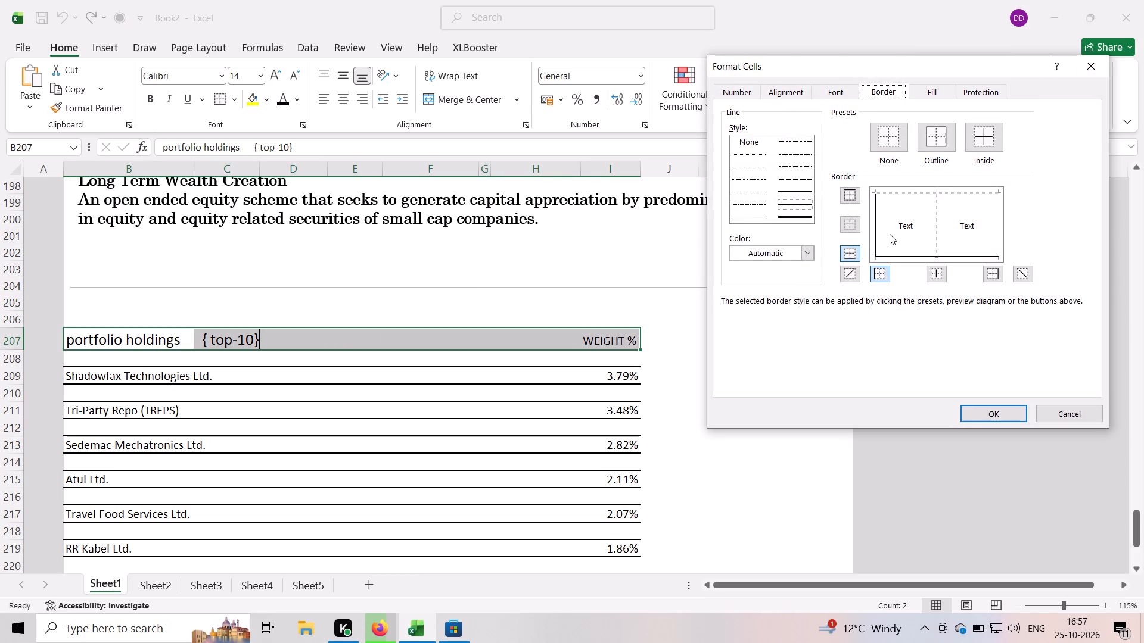
left_click(917, 192)
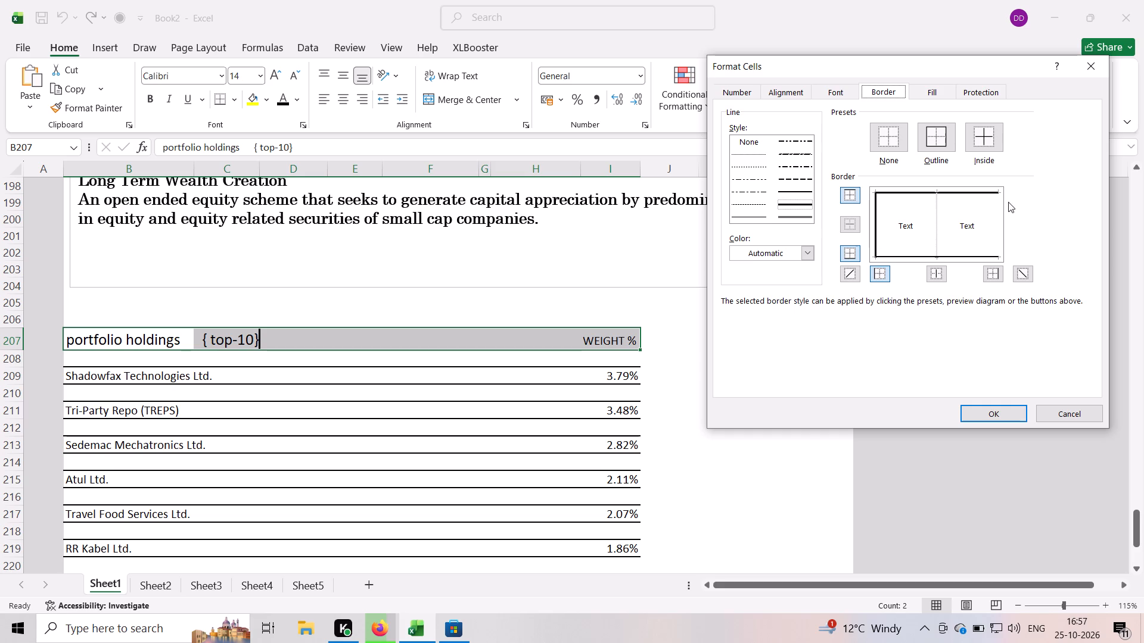
left_click(1002, 219)
left_click(978, 415)
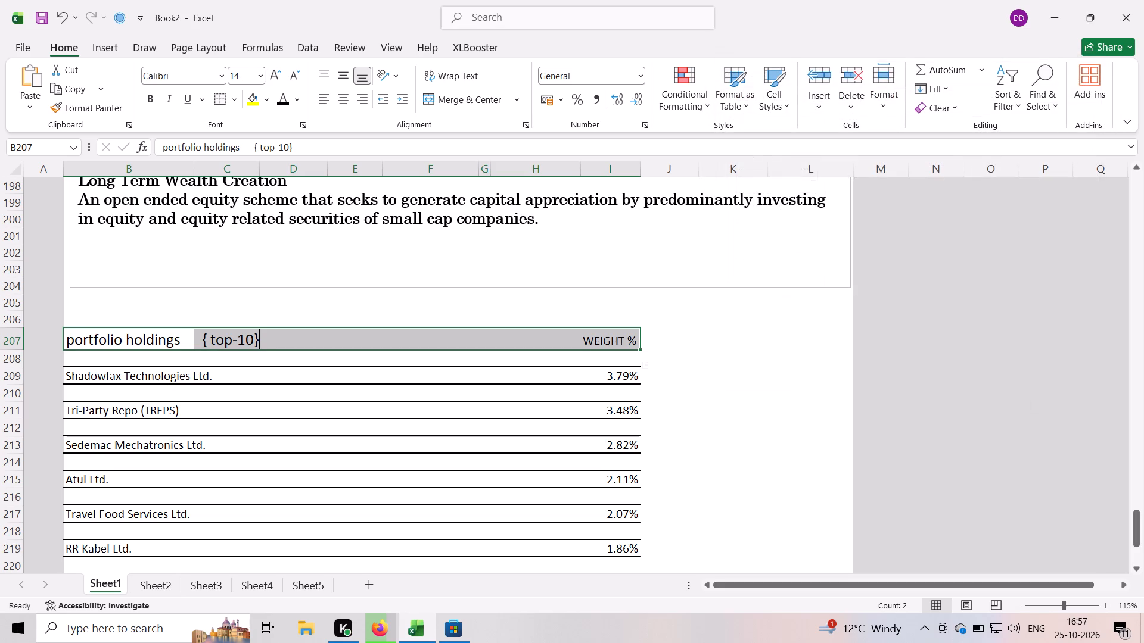
left_click(795, 427)
left_click(496, 342)
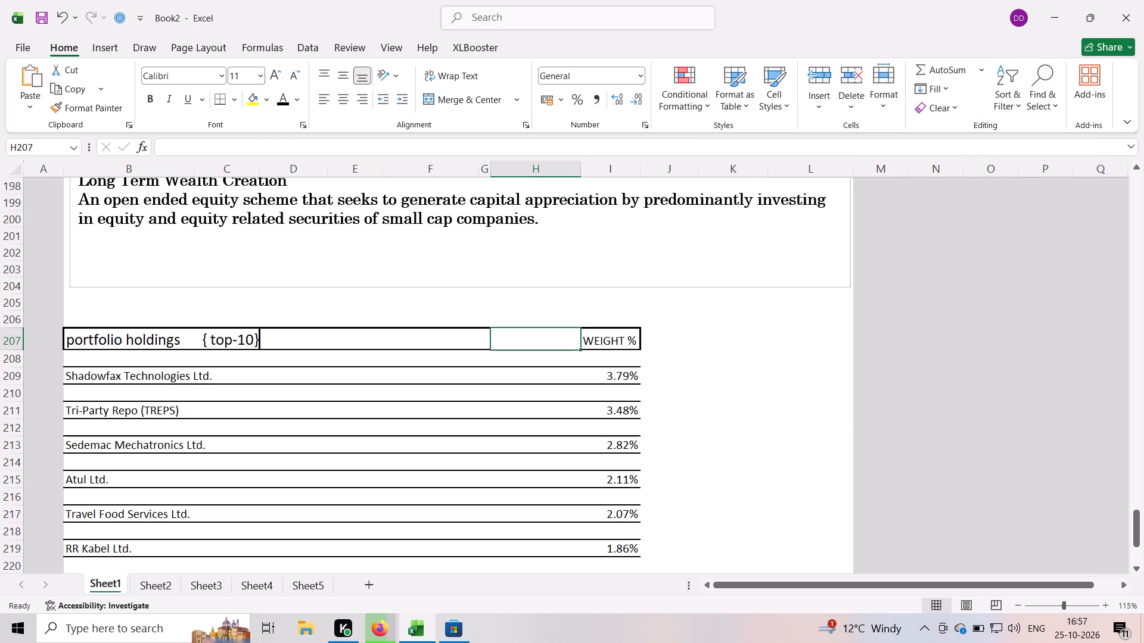
left_click(704, 303)
Review the Bandhan Small Cap Fund report on Sheet1 from the scheme details through the returns, risk and portfolio analysis sections.
scroll(806, 335, "down", 4)
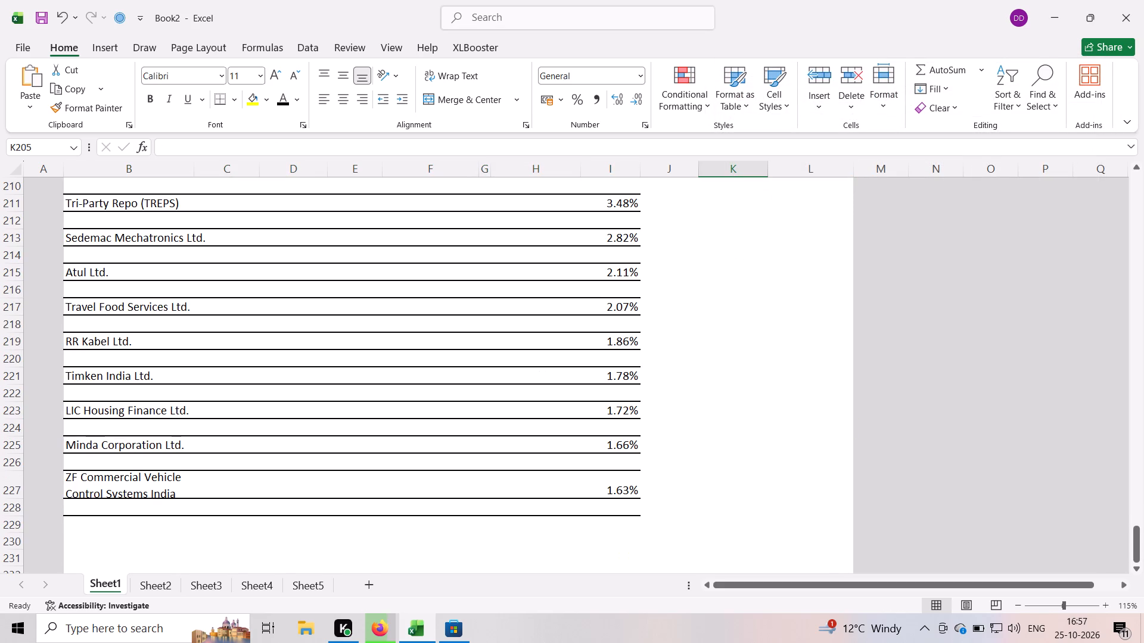
scroll(803, 333, "up", 20)
scroll(803, 333, "up", 1)
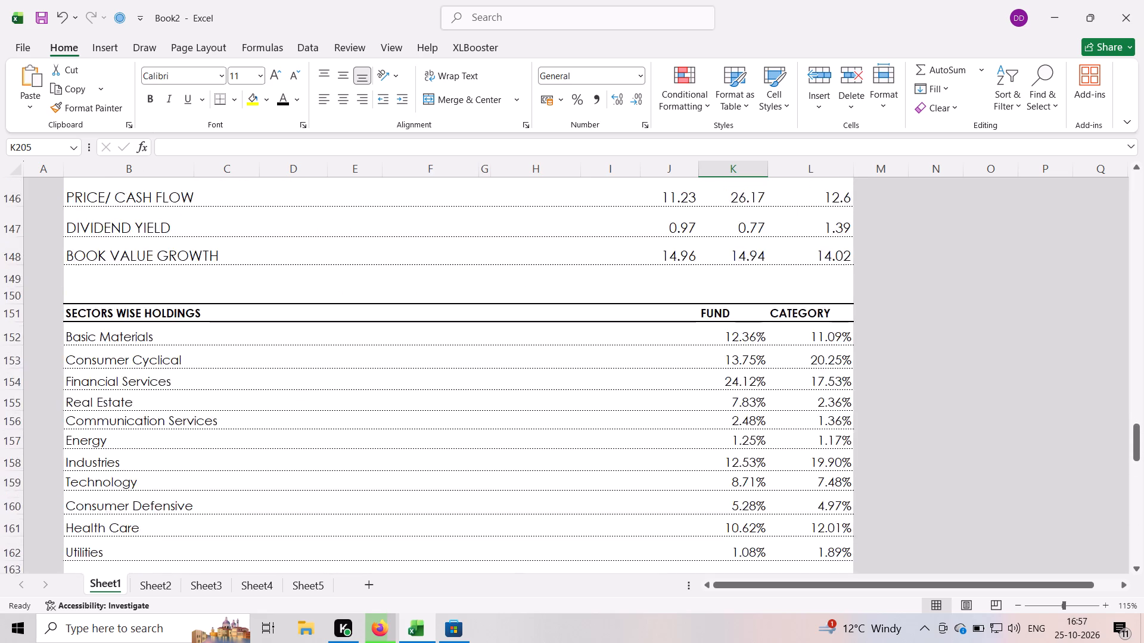
scroll(803, 332, "up", 20)
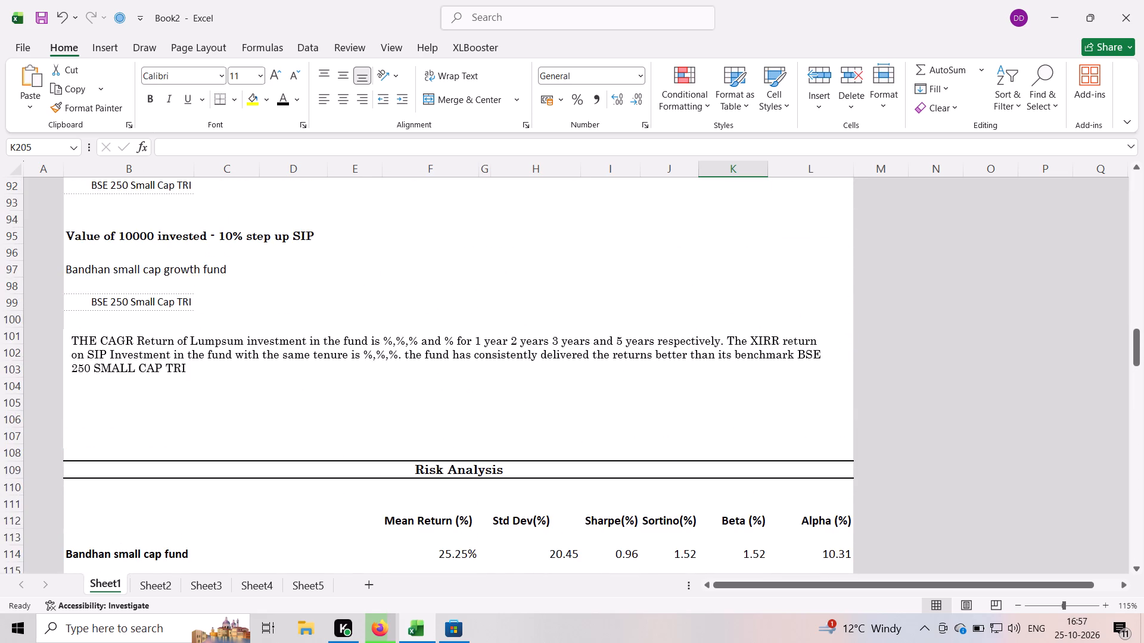
scroll(803, 333, "up", 20)
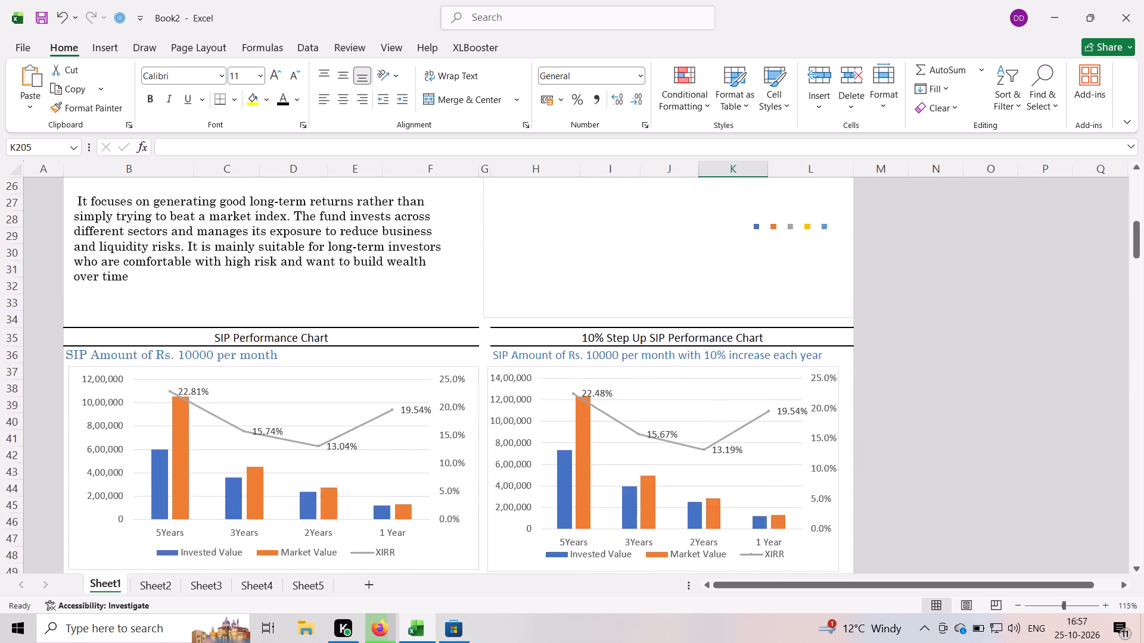
scroll(803, 333, "up", 1)
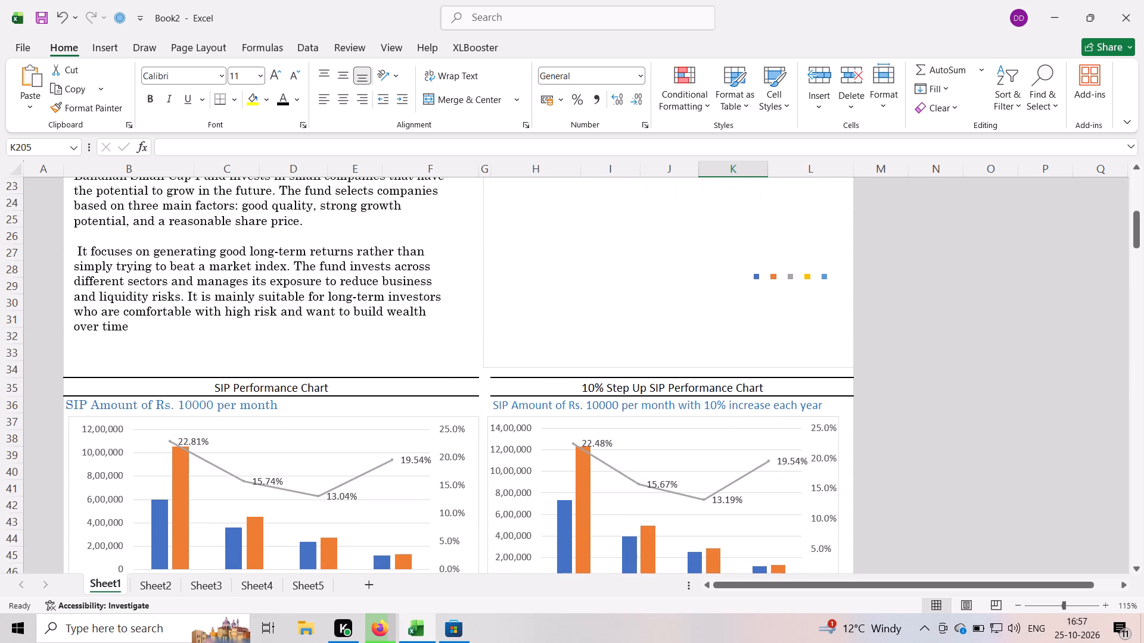
scroll(803, 333, "up", 11)
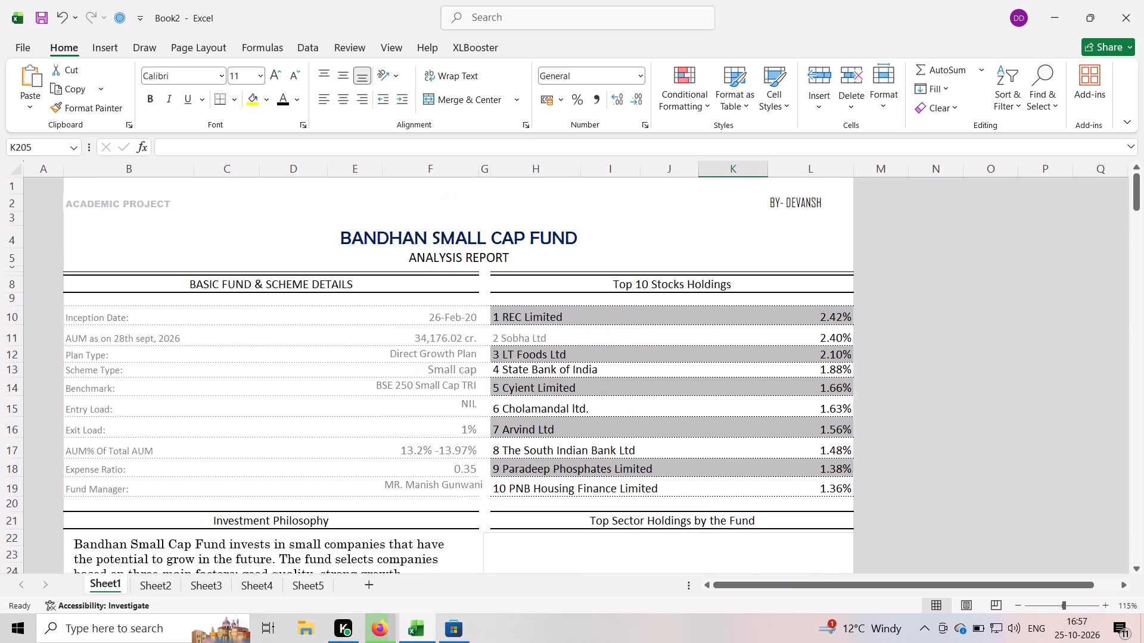
scroll(815, 323, "down", 2)
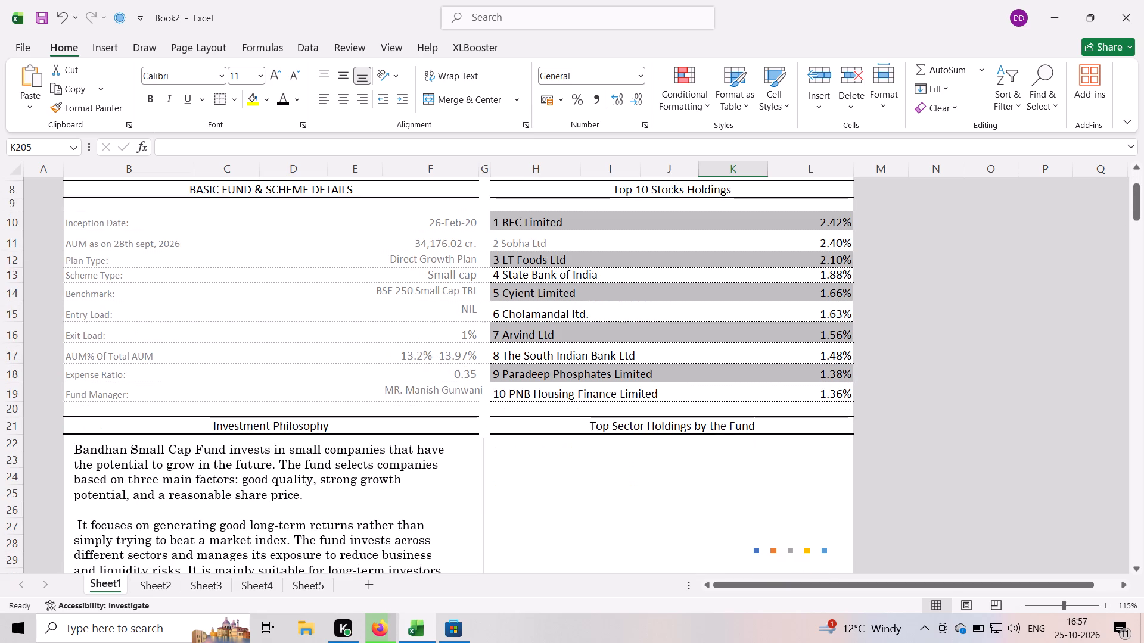
scroll(815, 323, "down", 5)
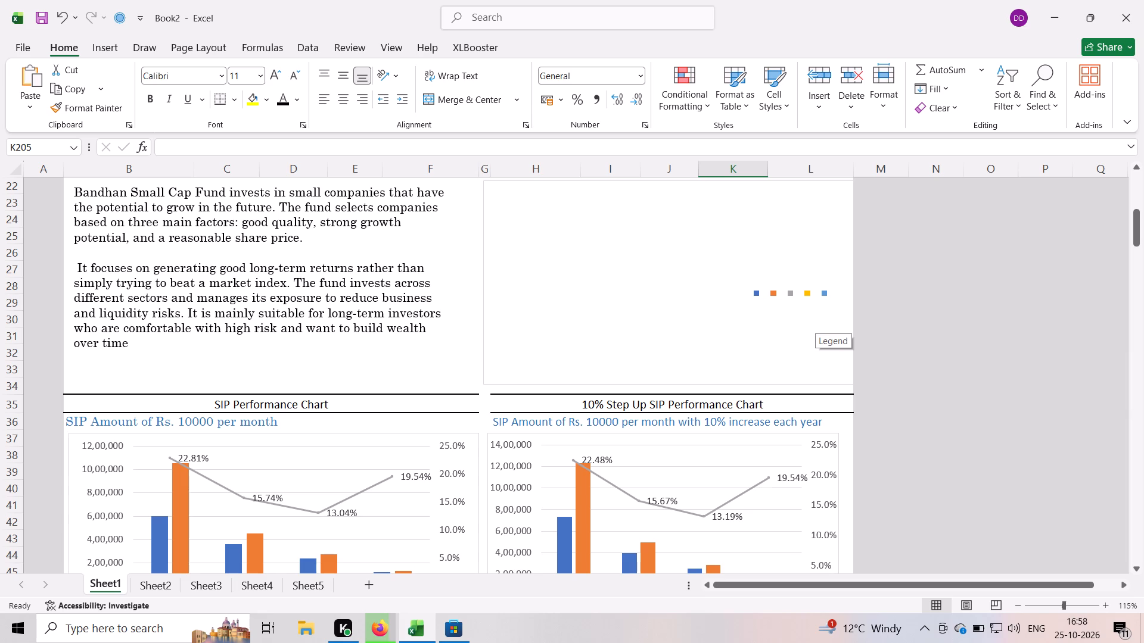
scroll(815, 322, "down", 9)
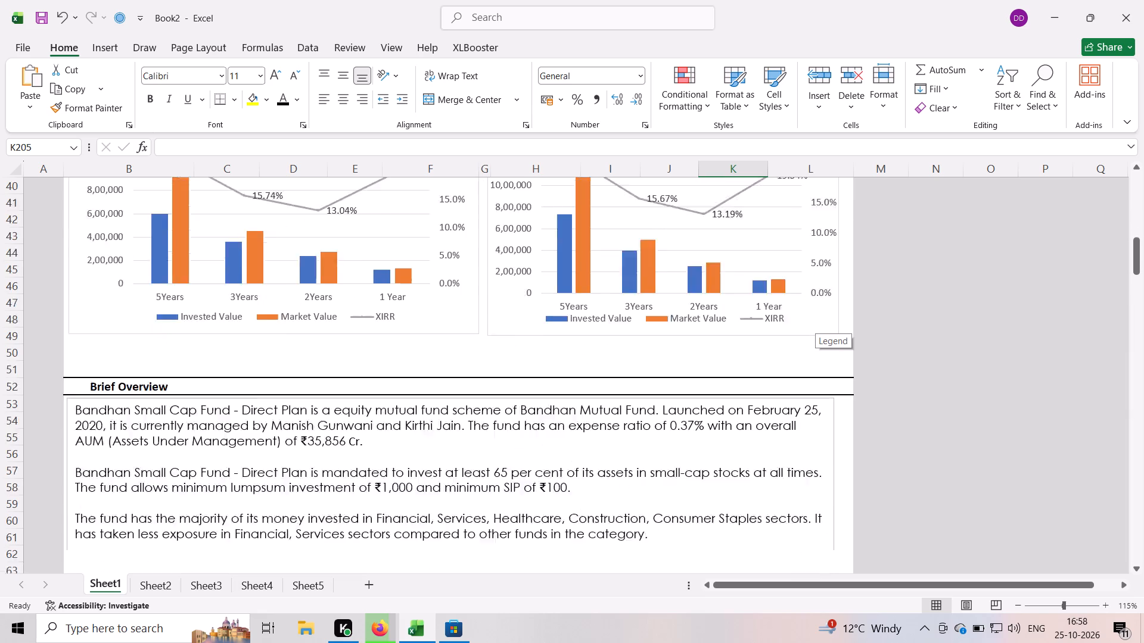
scroll(816, 322, "down", 6)
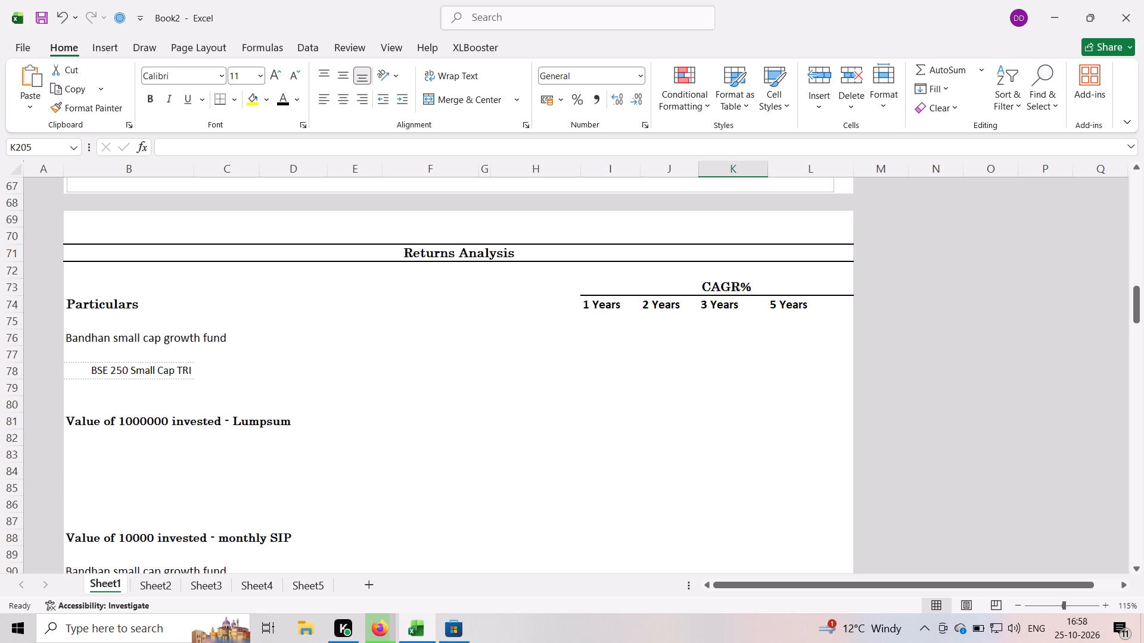
scroll(604, 327, "down", 4)
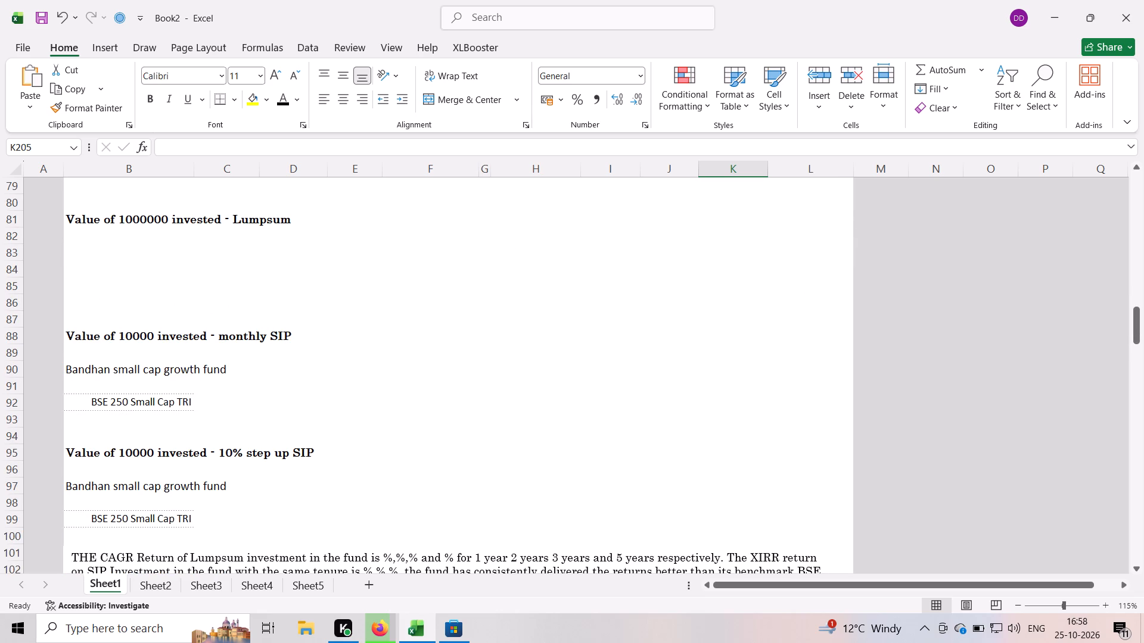
scroll(612, 324, "down", 10)
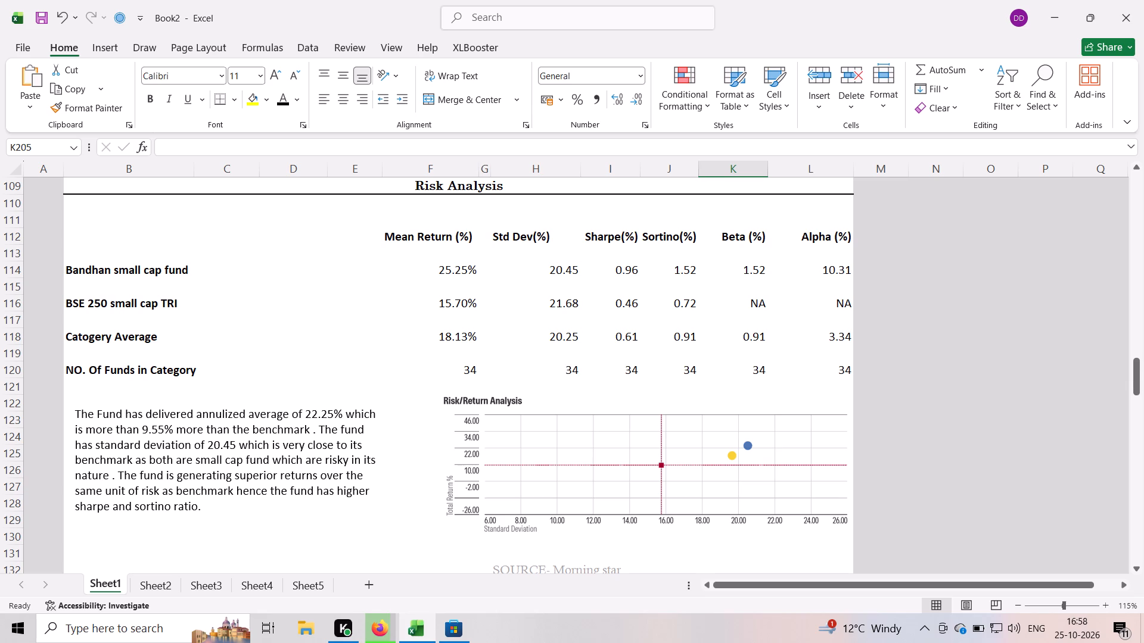
scroll(548, 372, "down", 9)
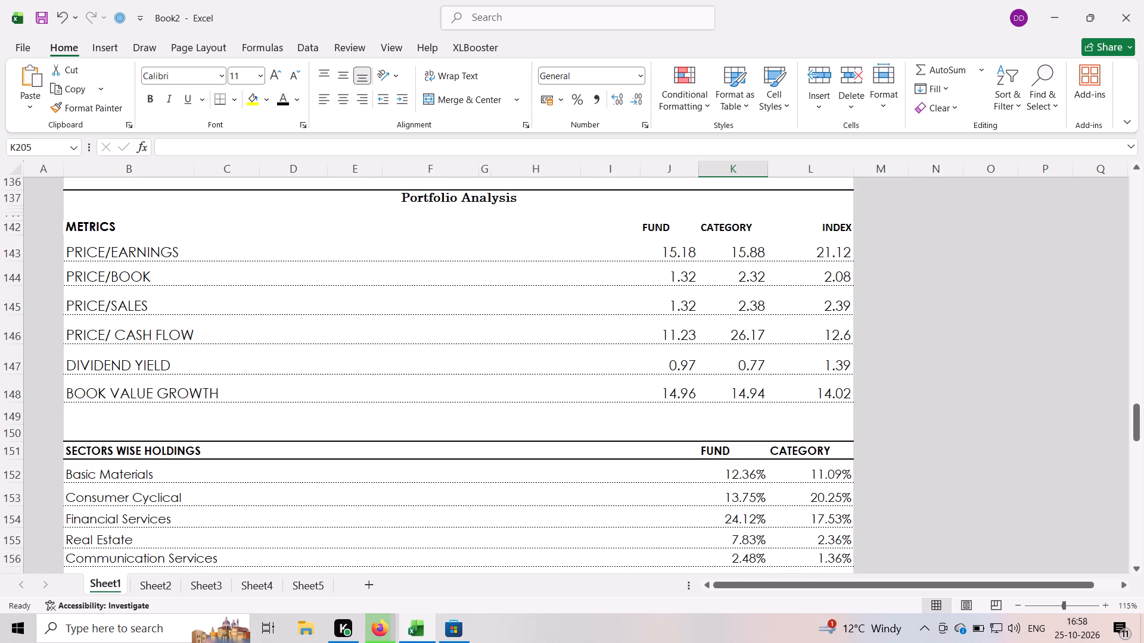
scroll(562, 364, "down", 2)
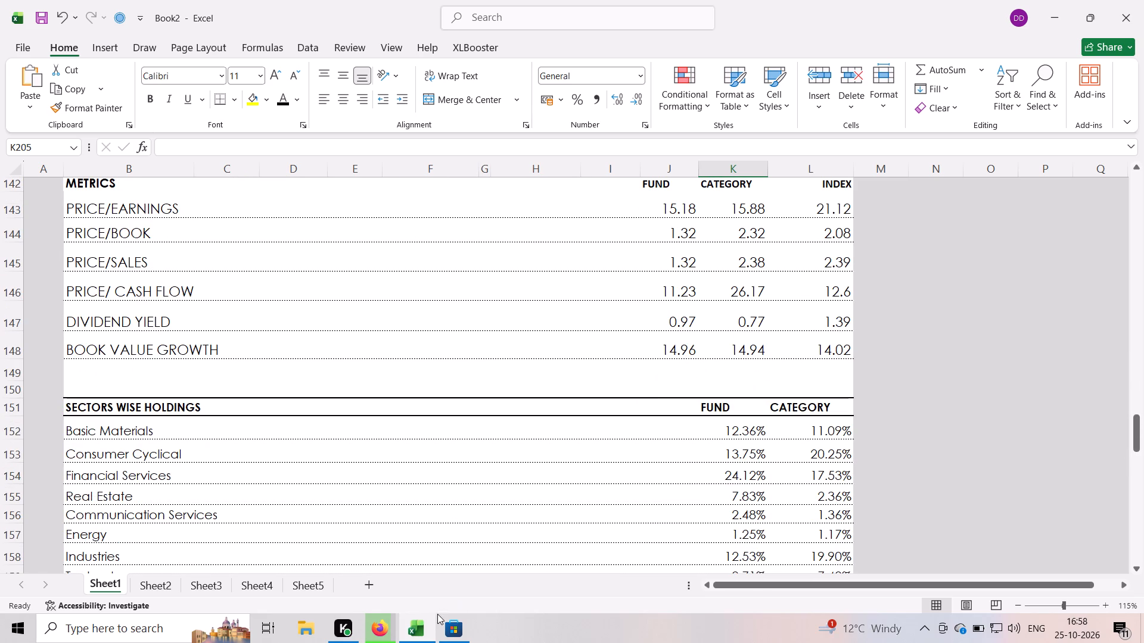
Switch to Firefox and look over the ICICI Prudential Small Cap Fund pages on RupeeVest, Groww and the ICICI Prudential AMC site.
left_click(392, 628)
scroll(470, 327, "down", 9)
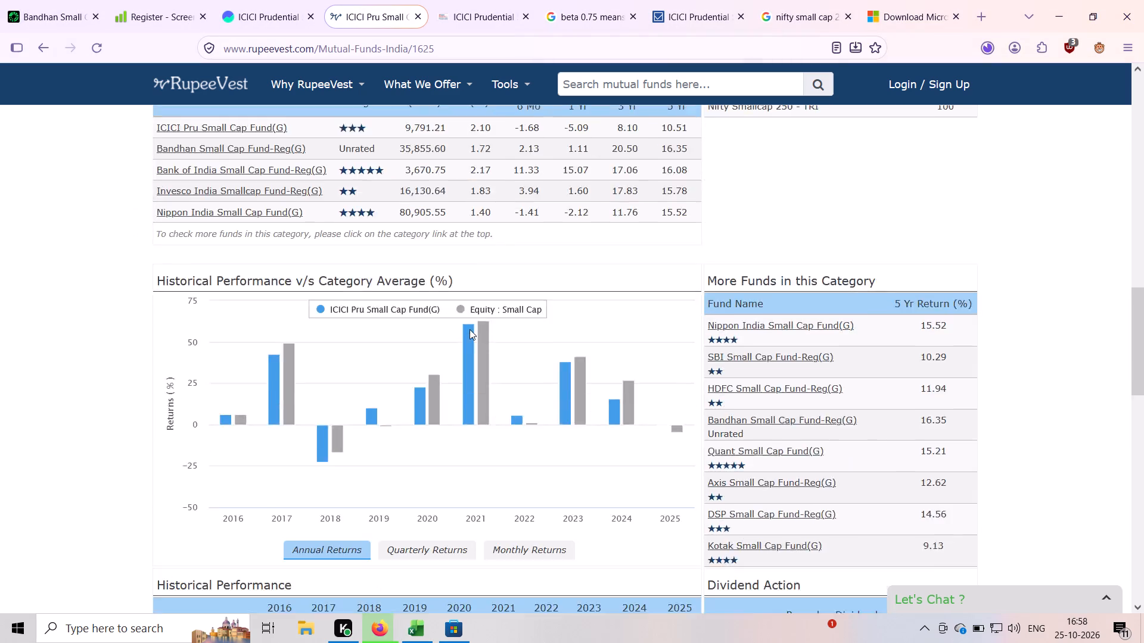
scroll(470, 329, "down", 11)
scroll(470, 329, "up", 15)
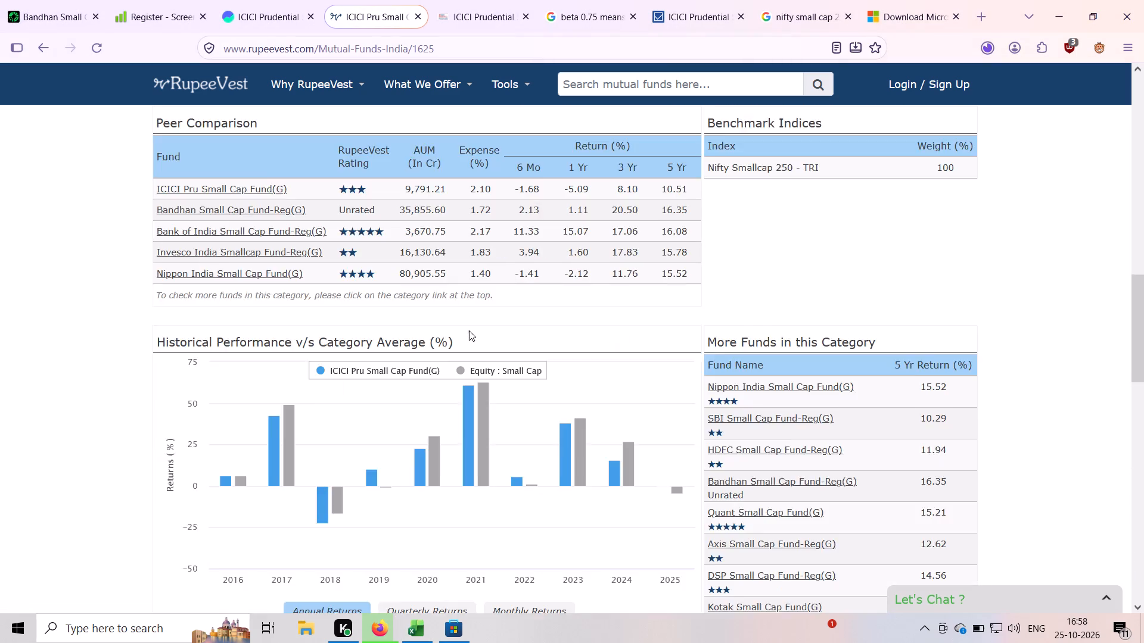
scroll(469, 330, "up", 5)
scroll(453, 282, "up", 7)
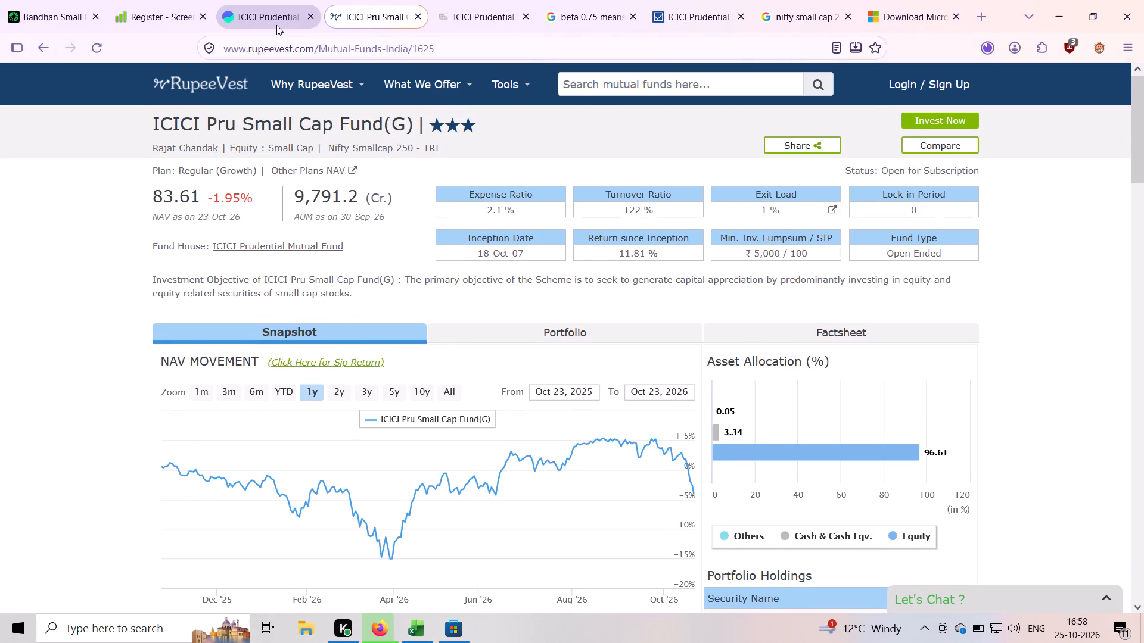
left_click(277, 23)
scroll(321, 170, "down", 5)
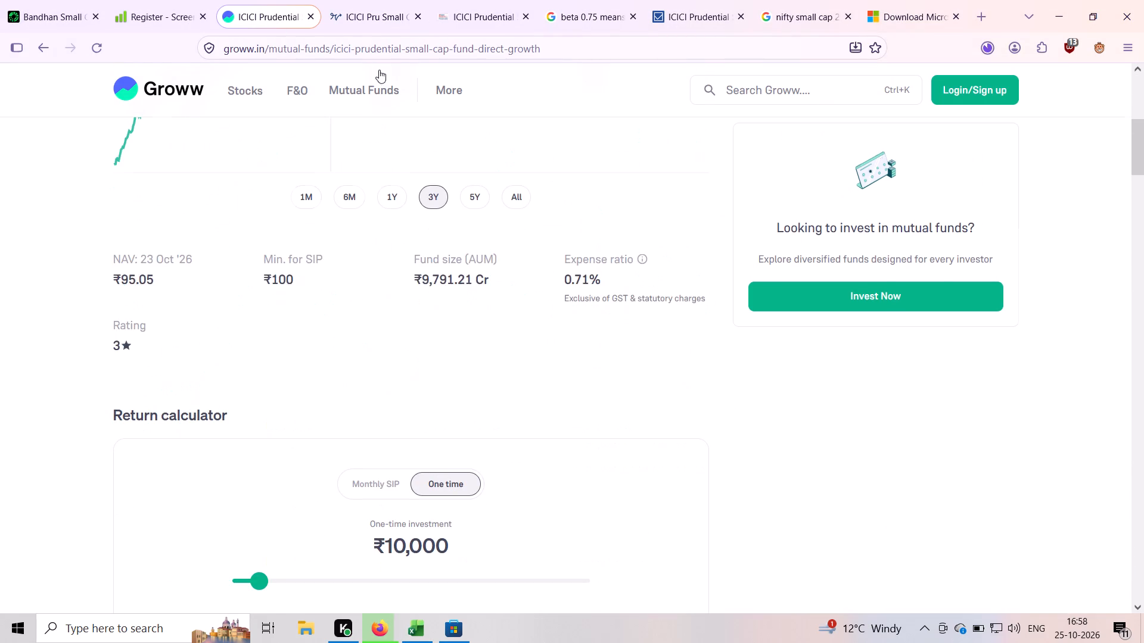
left_click(389, 12)
left_click(474, 0)
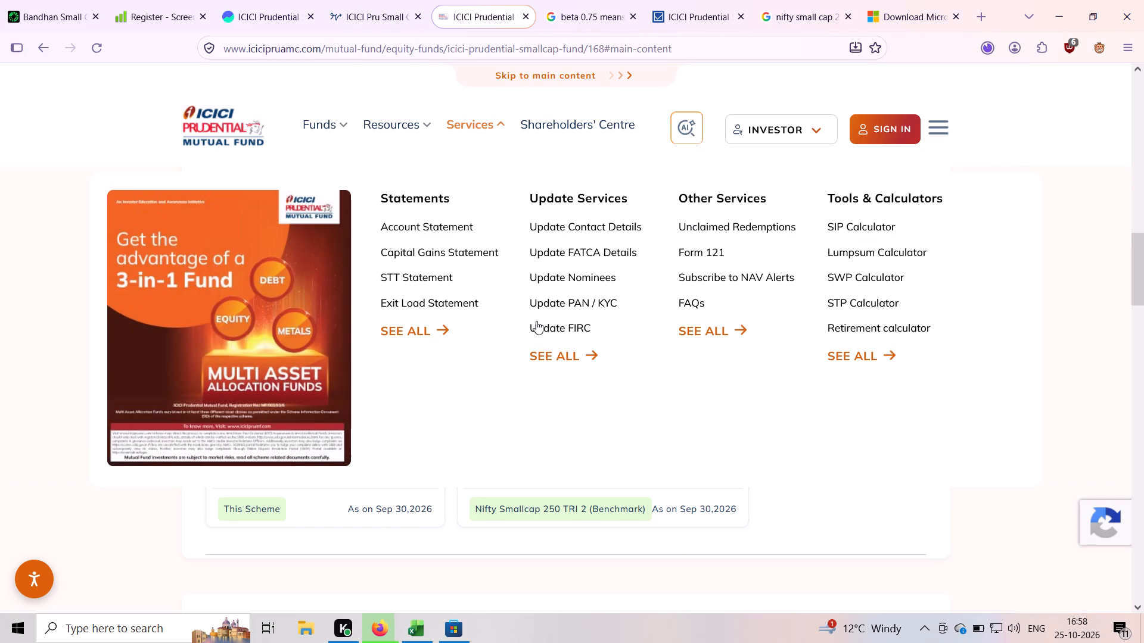
scroll(536, 321, "up", 5)
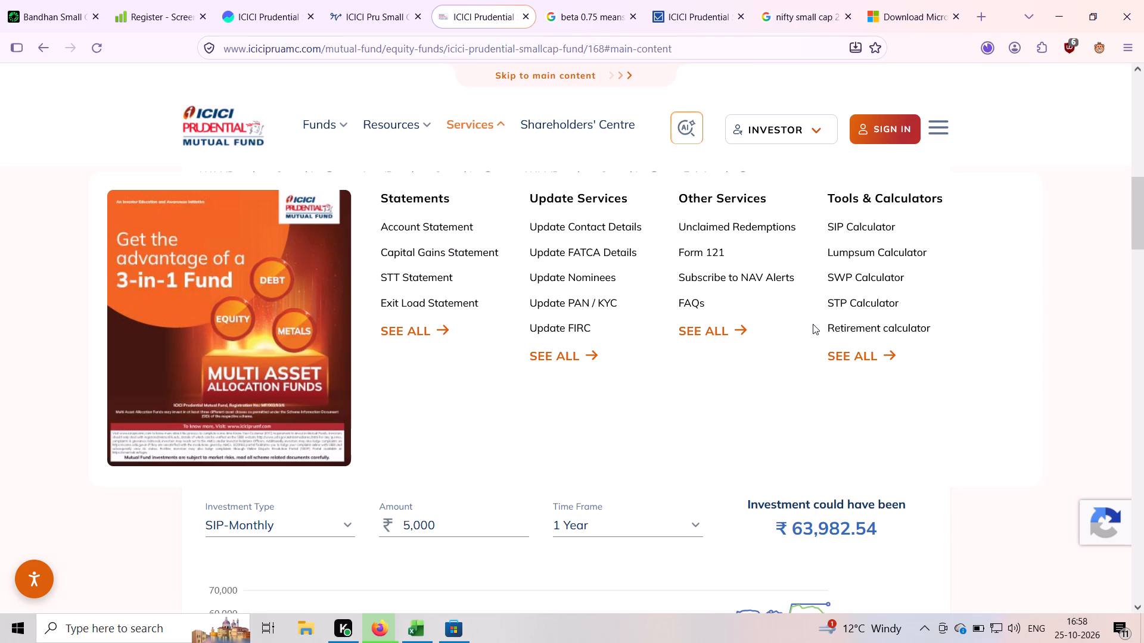
scroll(813, 324, "up", 5)
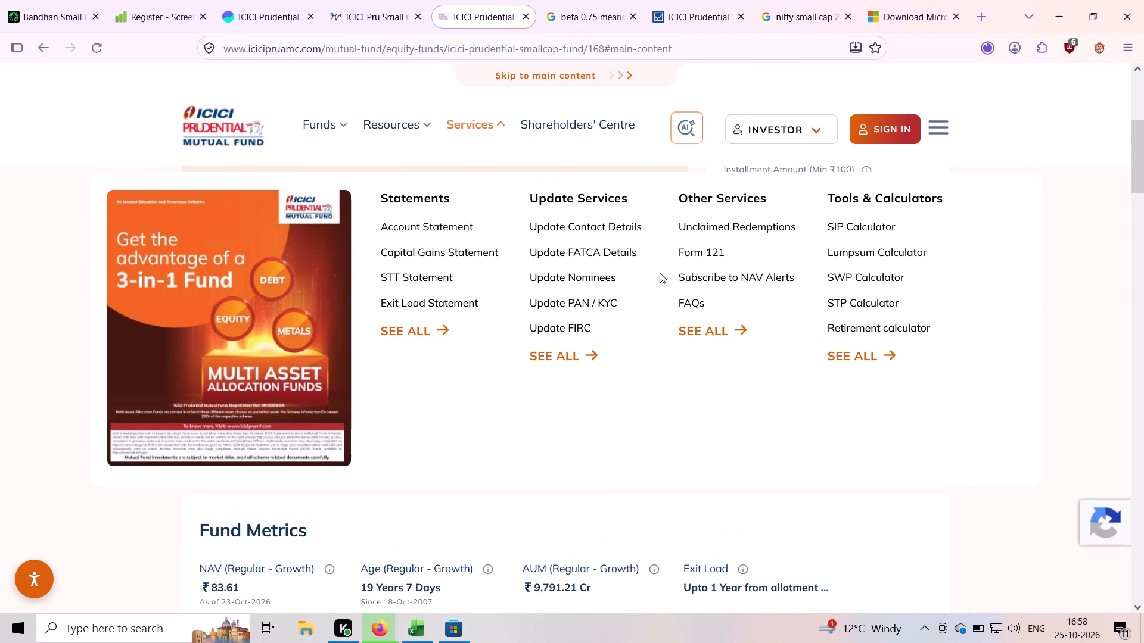
Check the download progress of the Power BI Desktop installer in Firefox.
left_click(793, 24)
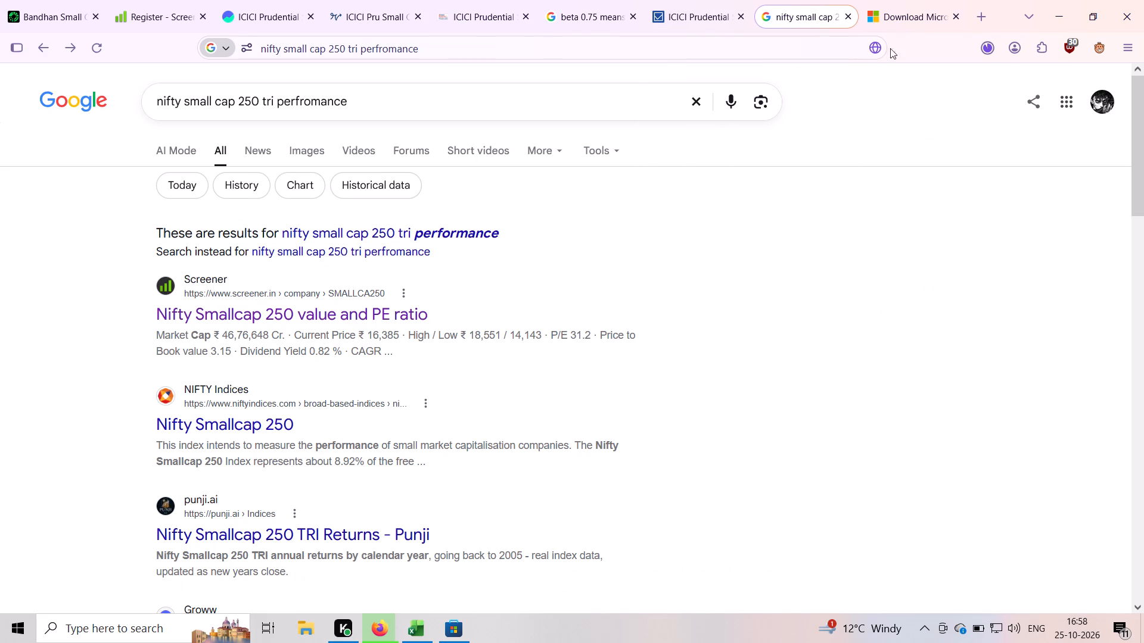
left_click(982, 51)
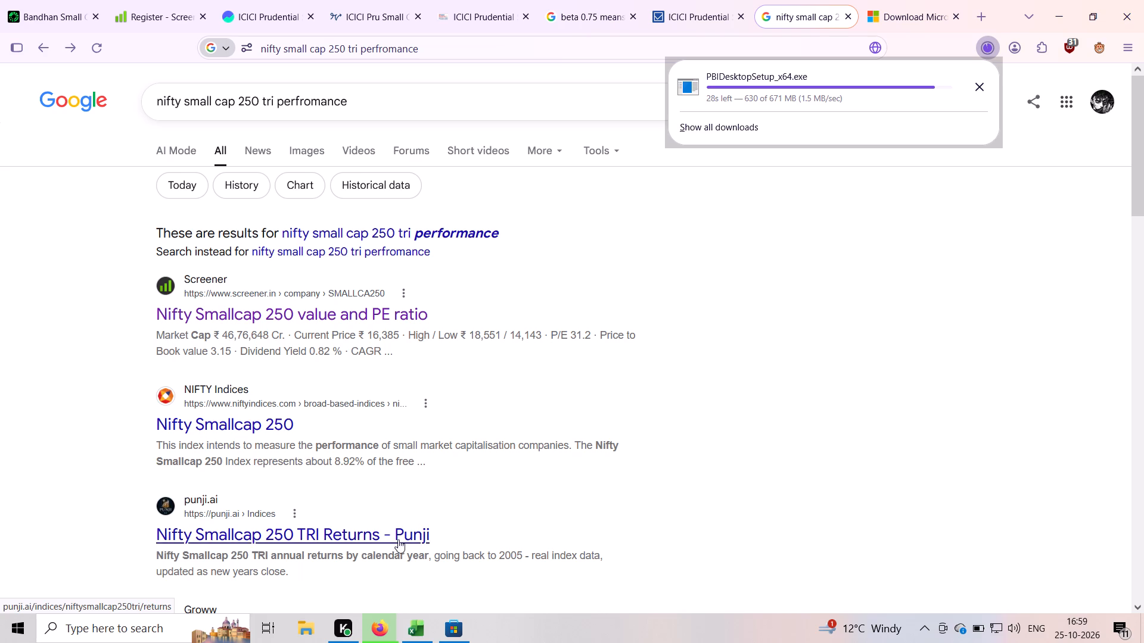
Switch back to Excel and look over the Bandhan report on Sheet1 from the risk analysis up to its title.
left_click(427, 621)
scroll(414, 324, "up", 11)
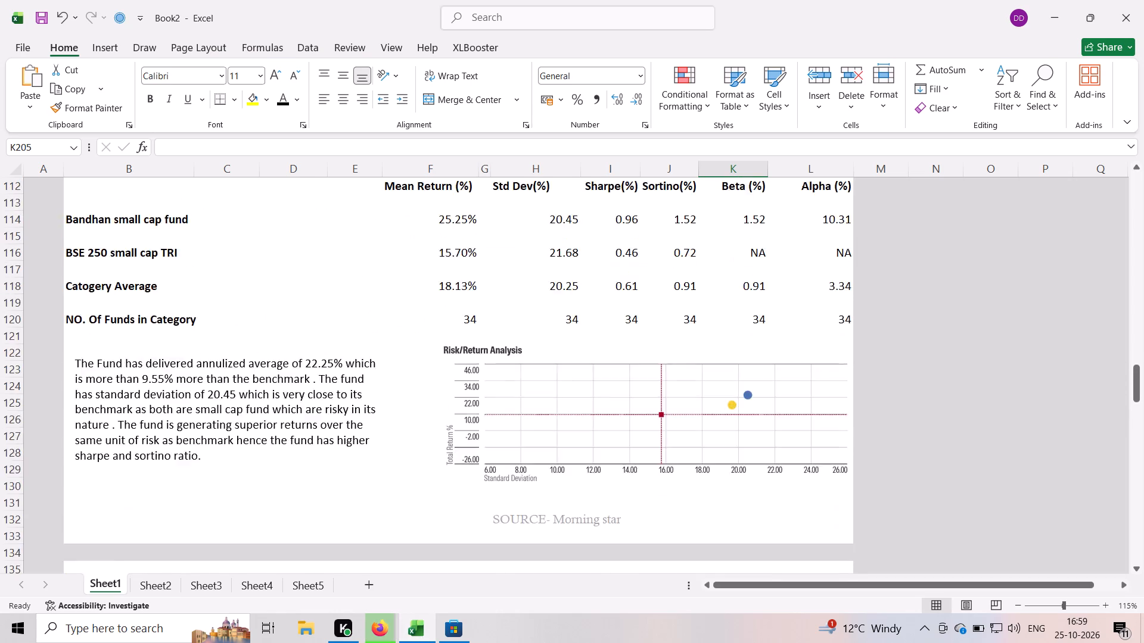
scroll(414, 322, "up", 20)
scroll(414, 322, "up", 8)
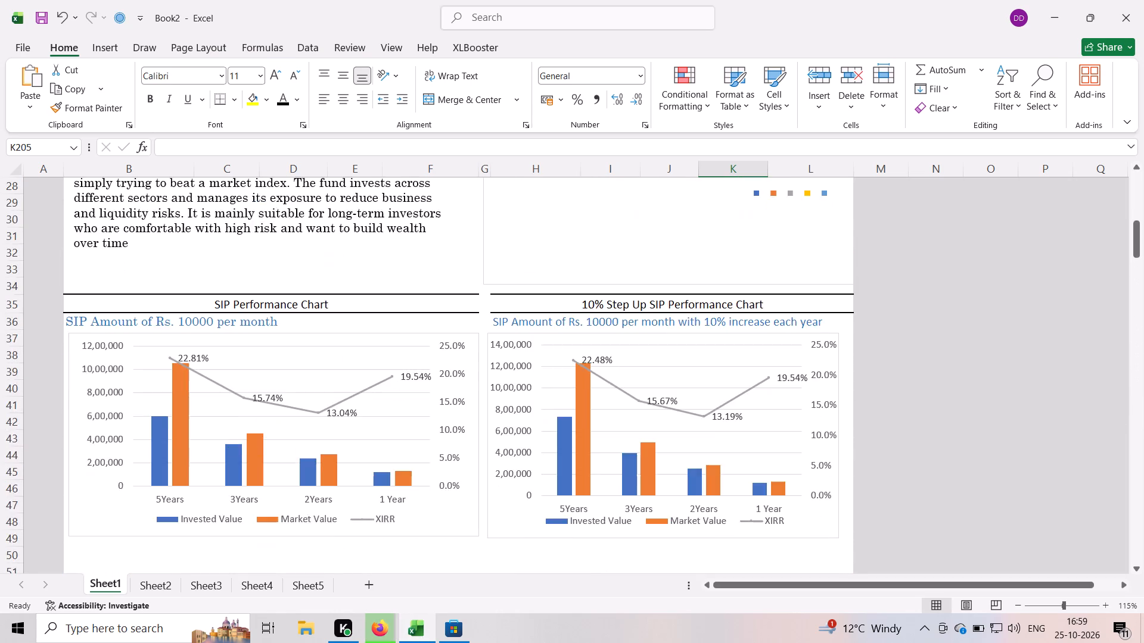
scroll(417, 320, "up", 11)
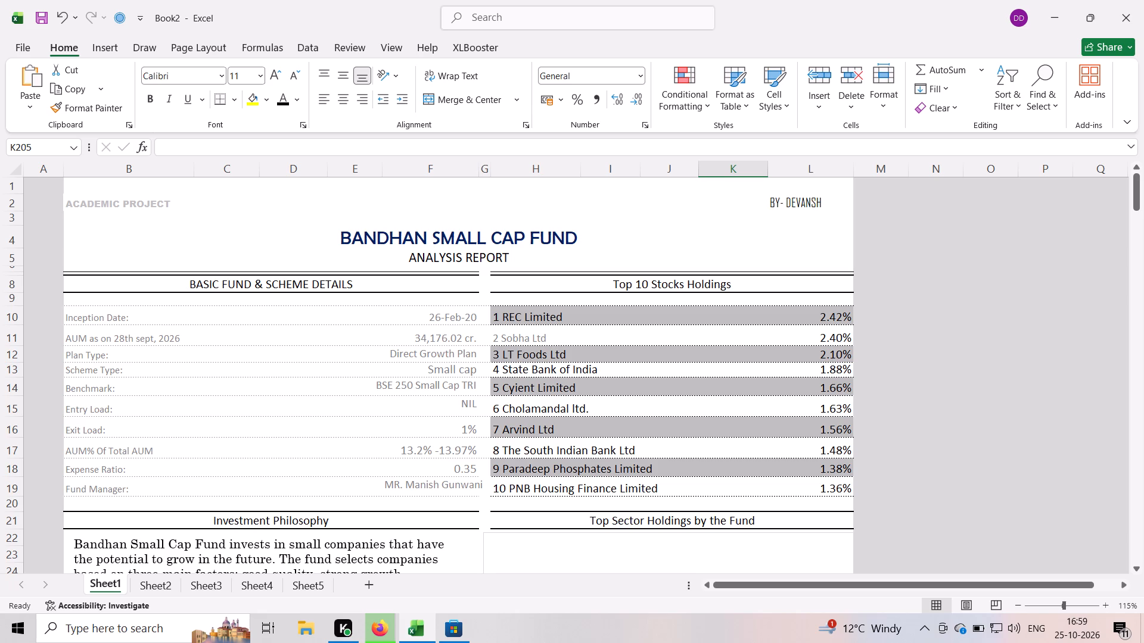
Switch to Firefox, launch the downloaded Power BI Desktop installer and start the installation with English as the setup language.
left_click(387, 636)
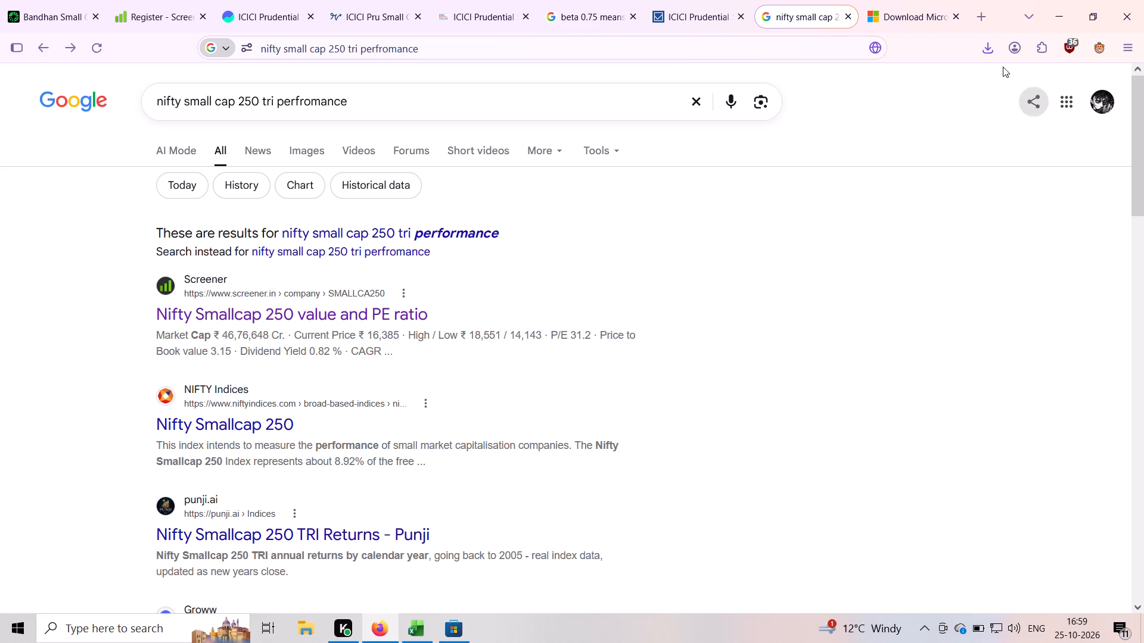
left_click(992, 51)
left_click(728, 98)
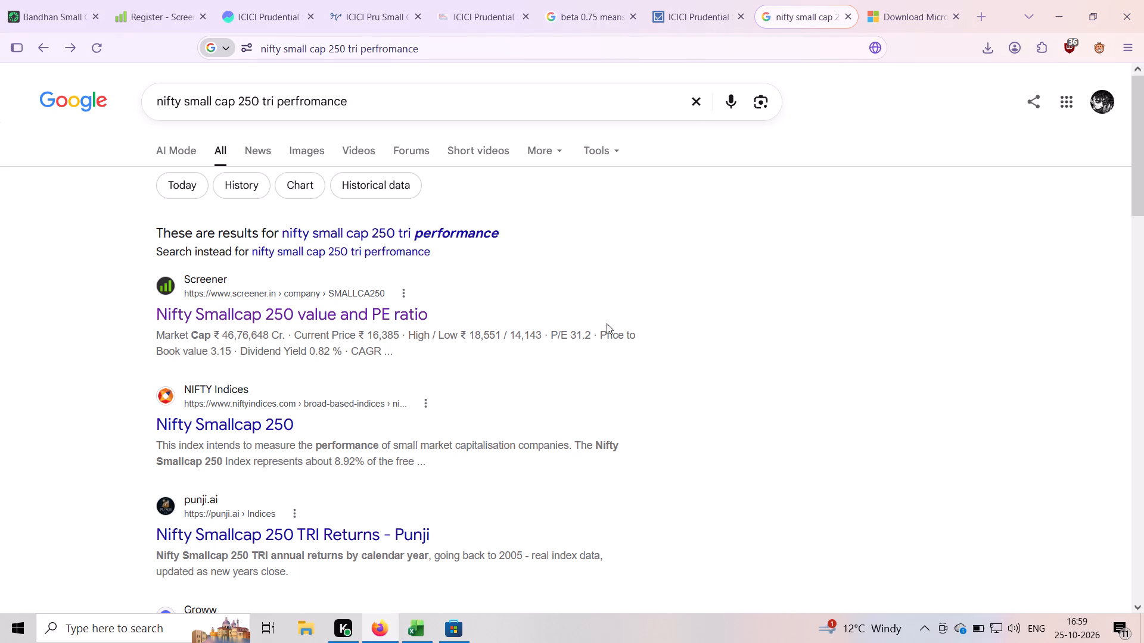
scroll(596, 291, "down", 12)
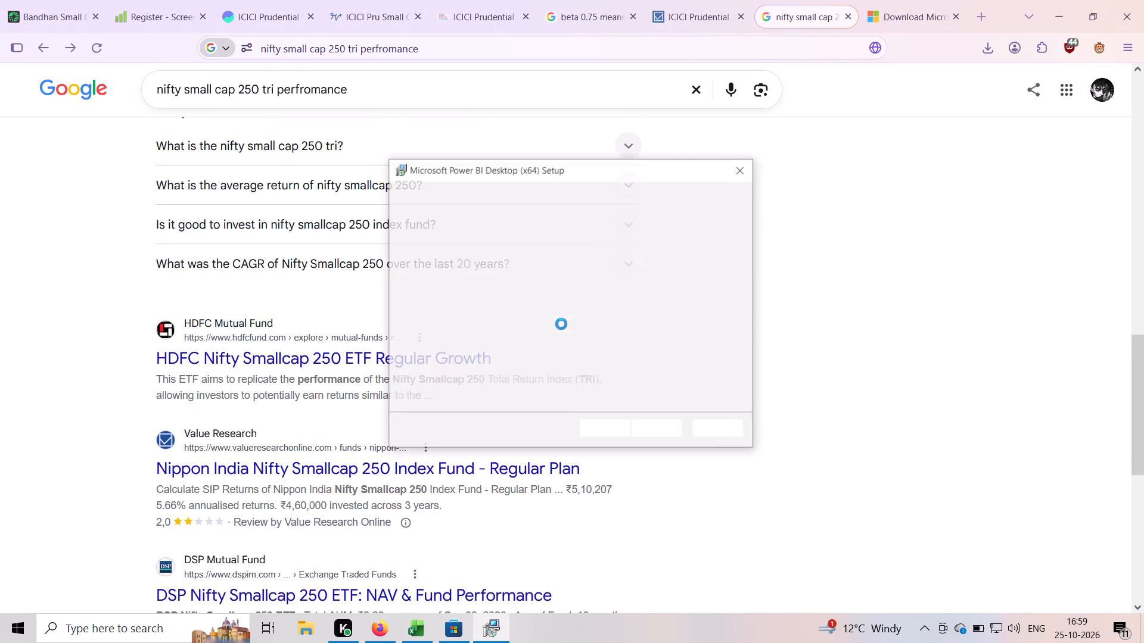
left_click(661, 429)
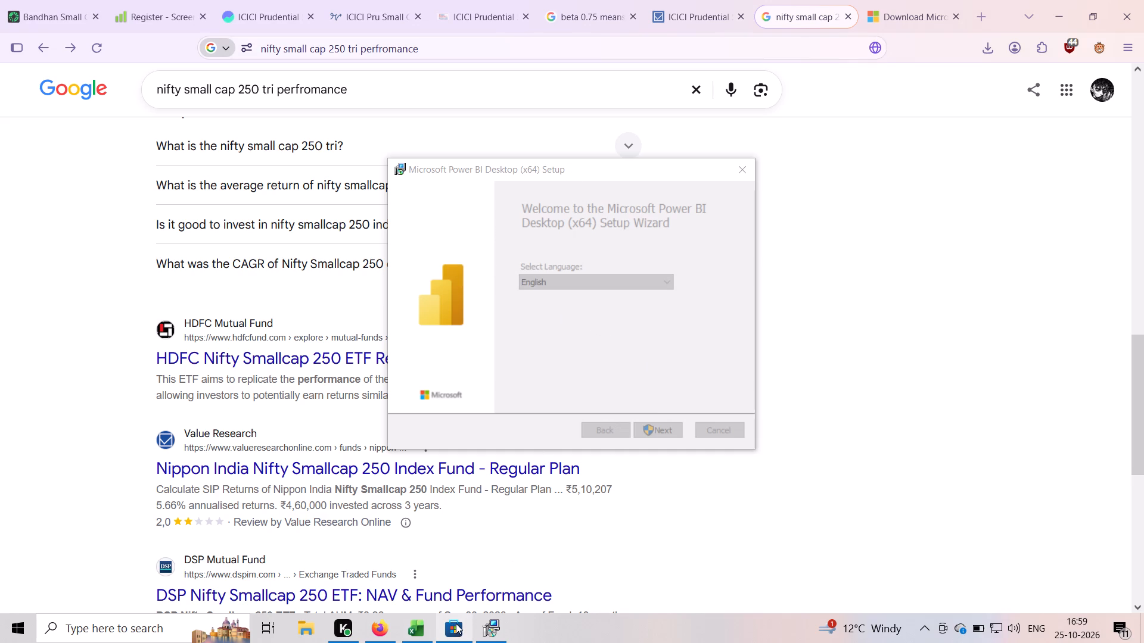
left_click(520, 488)
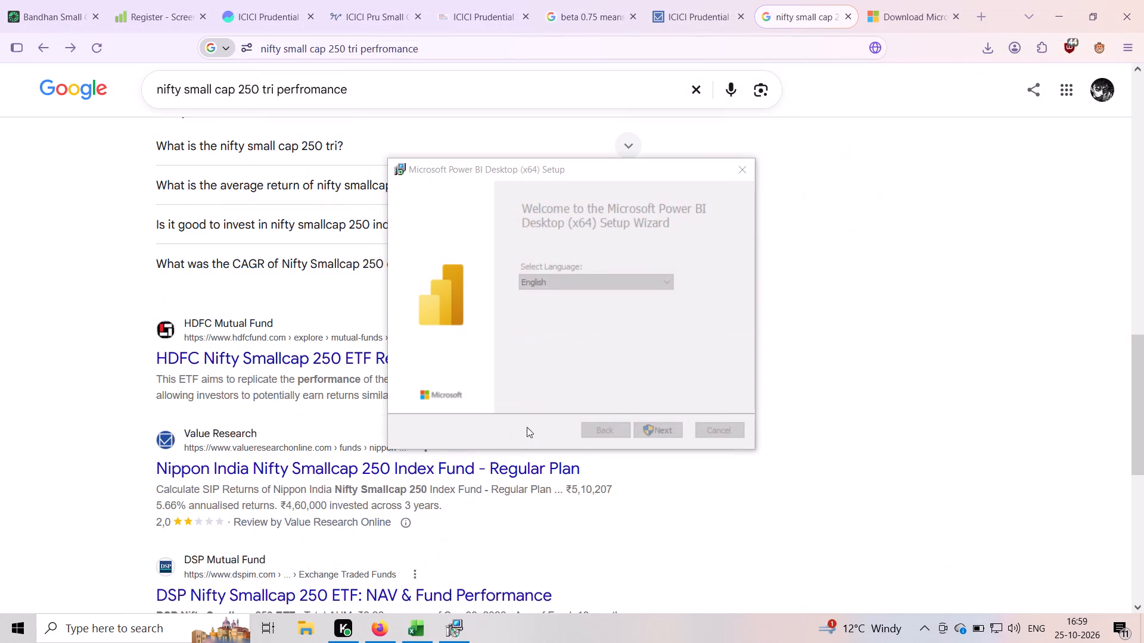
left_click(425, 636)
scroll(554, 441, "down", 9)
left_click(457, 642)
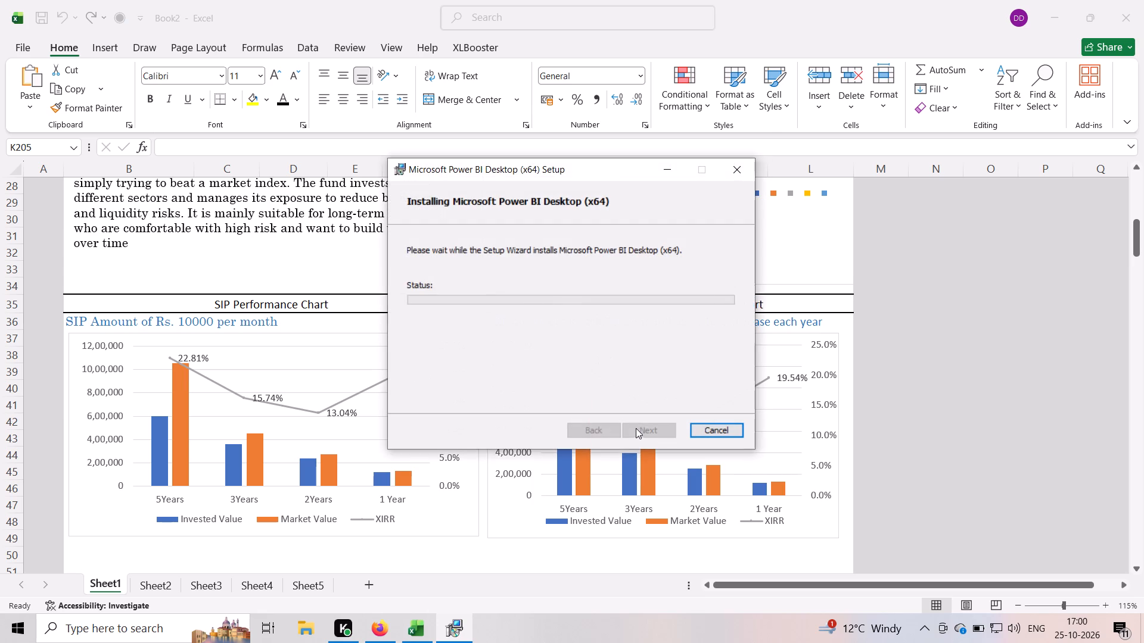
Return to the nifty small cap 250 search results in Firefox and open Value Research's Nippon India Nifty Smallcap 250 Index Fund page.
left_click(430, 622)
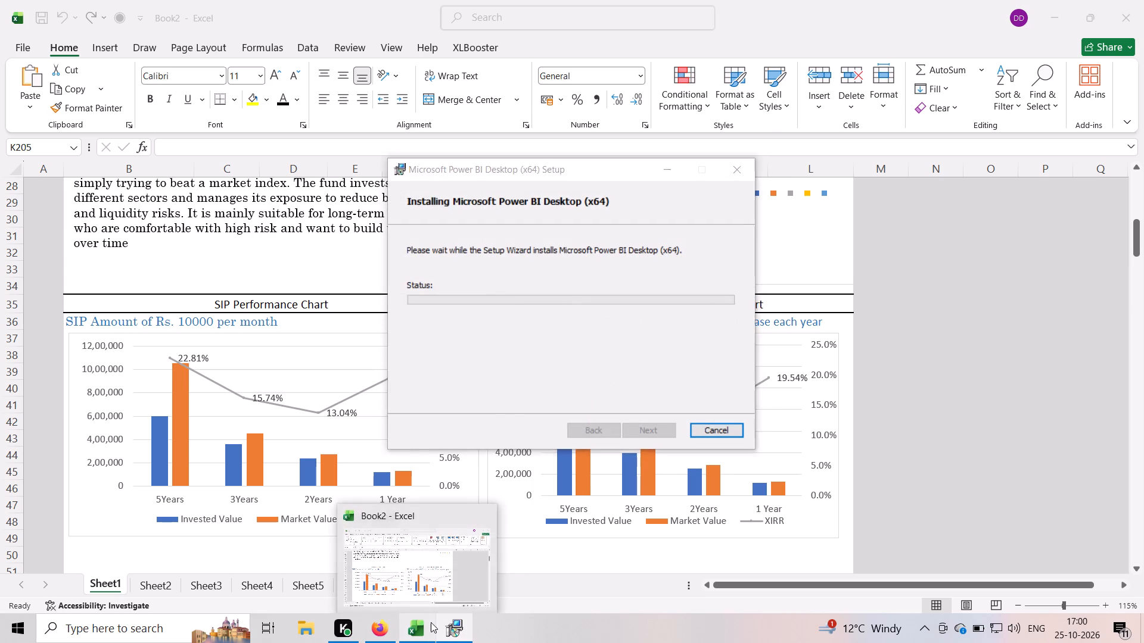
scroll(495, 477, "down", 2)
left_click(388, 628)
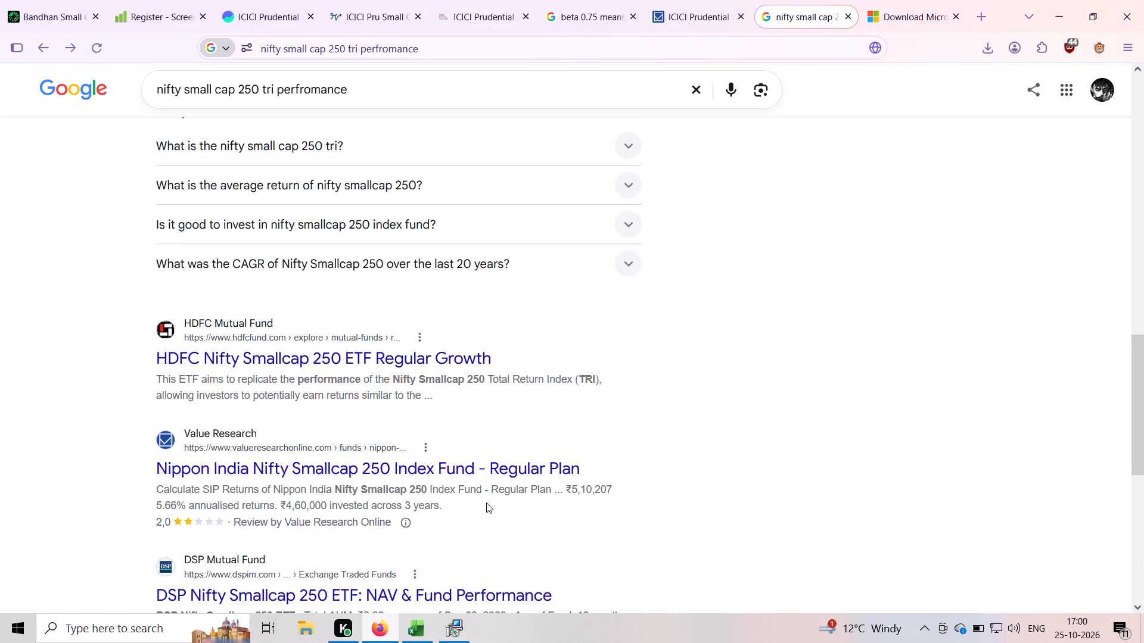
scroll(490, 473, "down", 2)
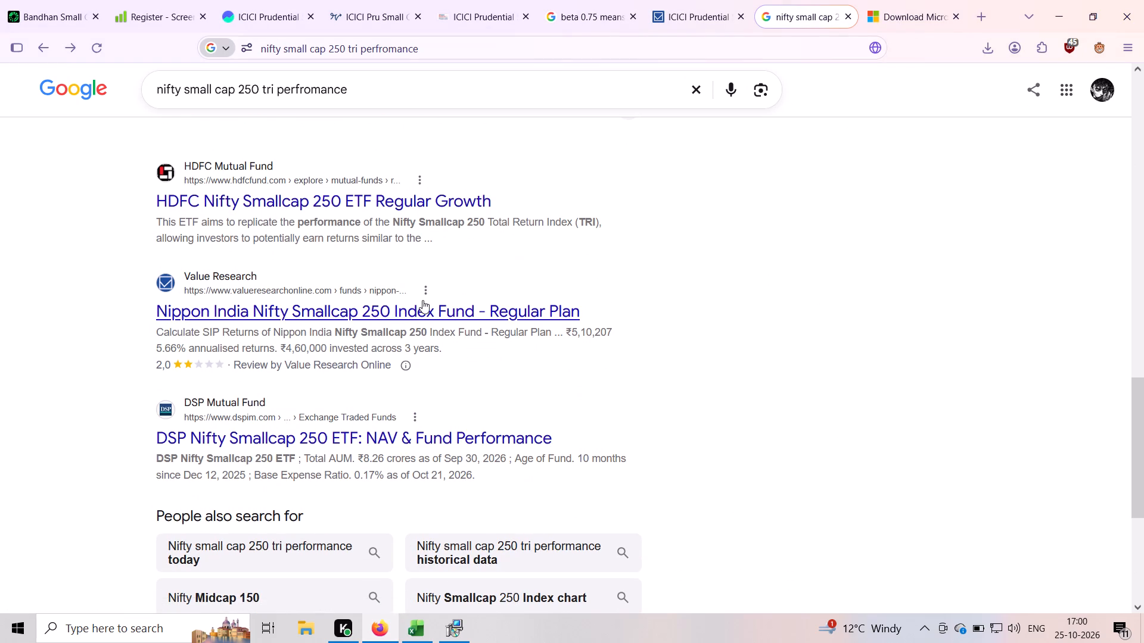
left_click(419, 305)
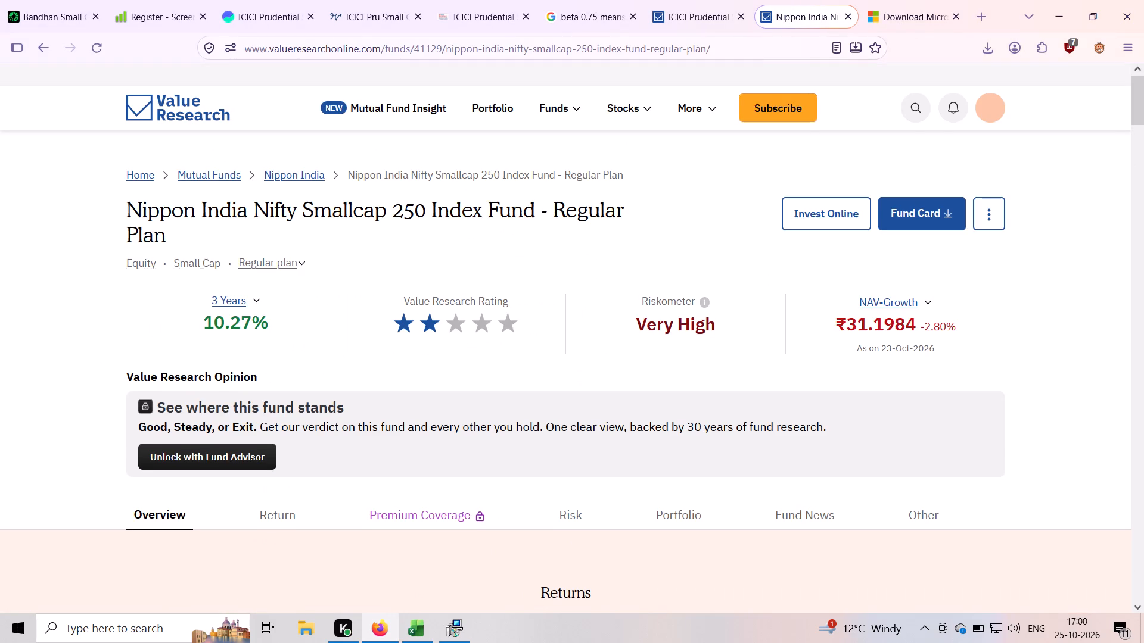
Close the Microsoft download page in Firefox.
left_click(955, 11)
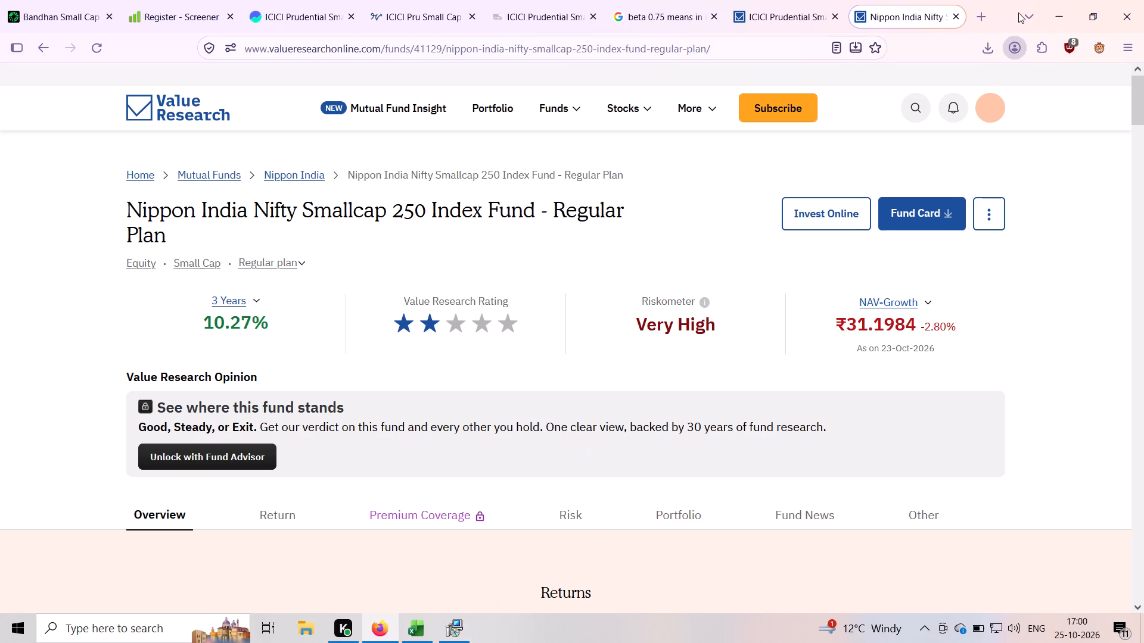
Check the progress of the Power BI Desktop installation.
left_click(475, 640)
left_click(470, 640)
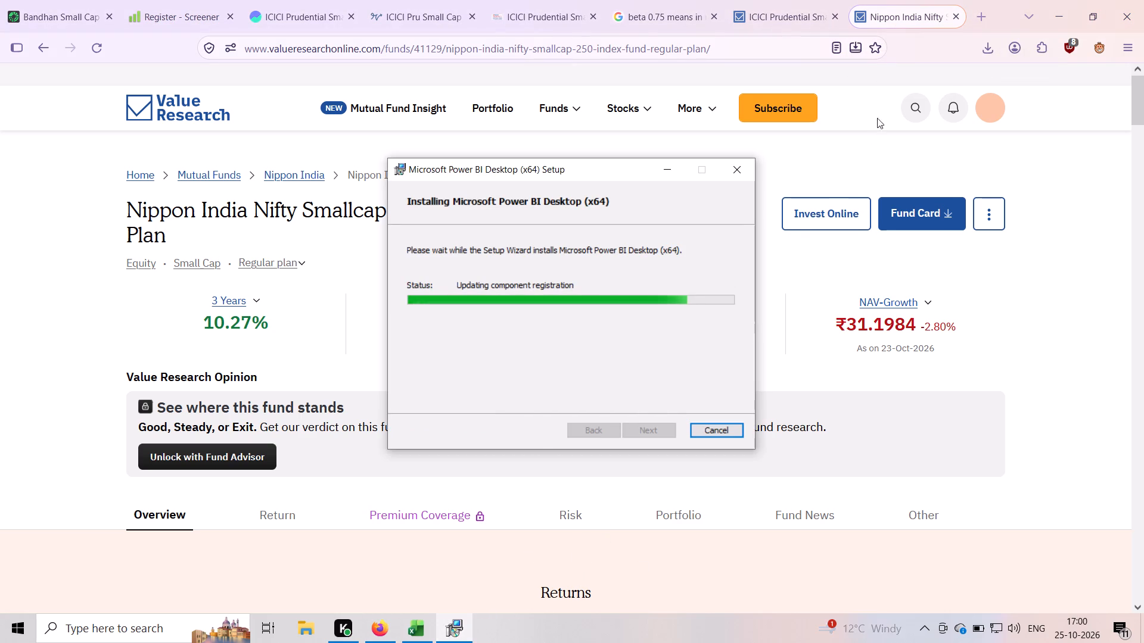
Search the web in a new Firefox tab for "nippon india small cap fund" and open the Groww result.
left_click(977, 14)
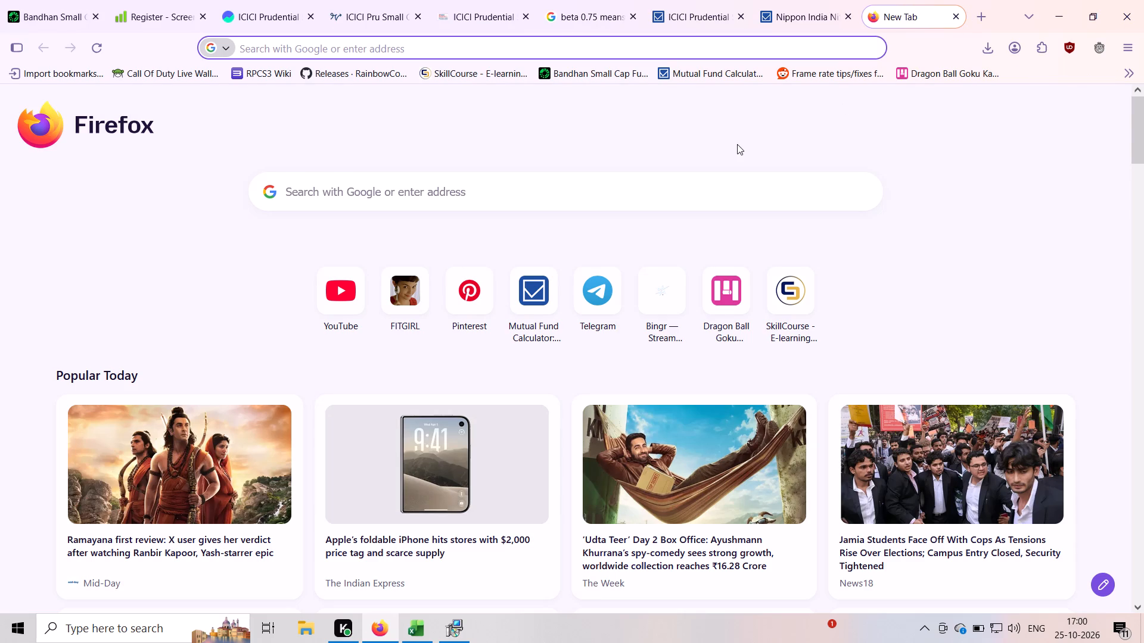
type("nippon")
key("space")
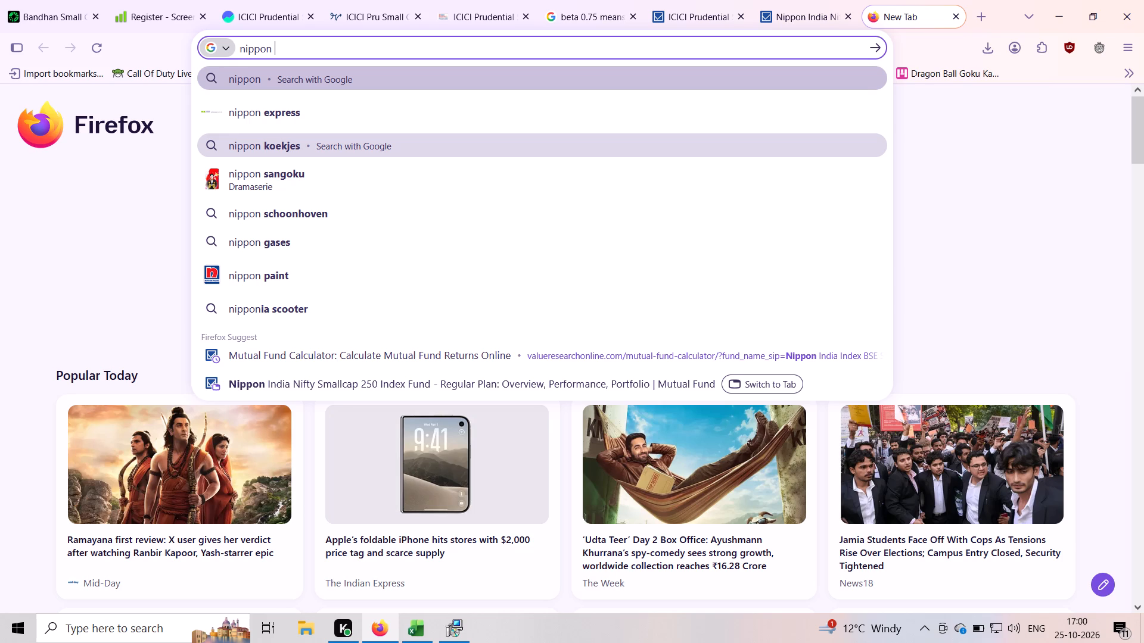
type("india c")
key("BackSpace")
type("small cap fund")
key("Return")
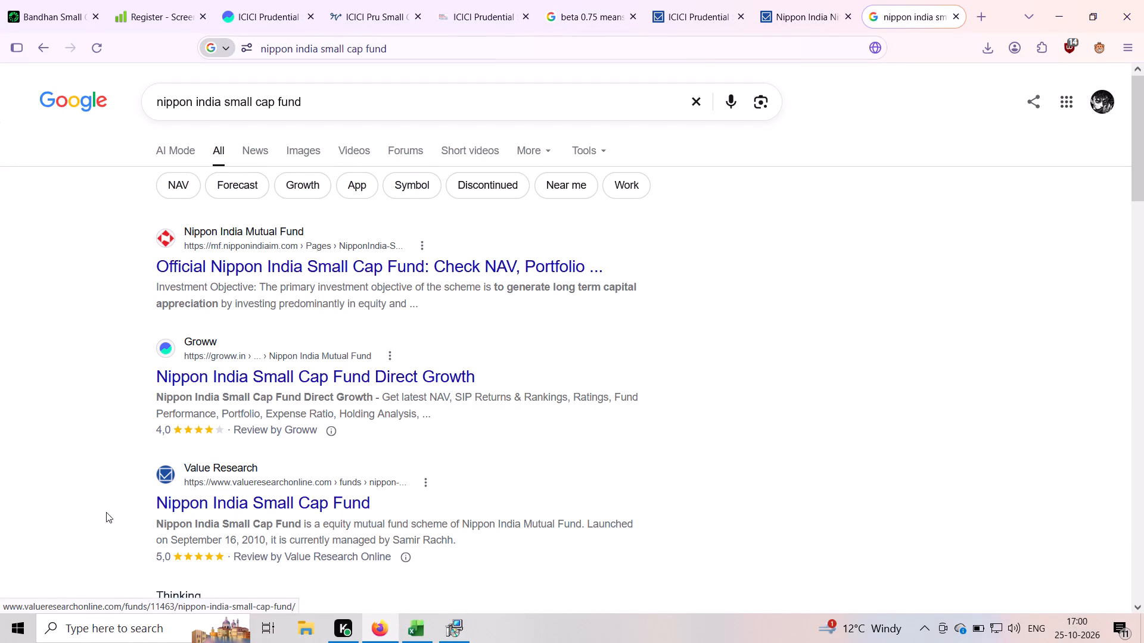
left_click(276, 383)
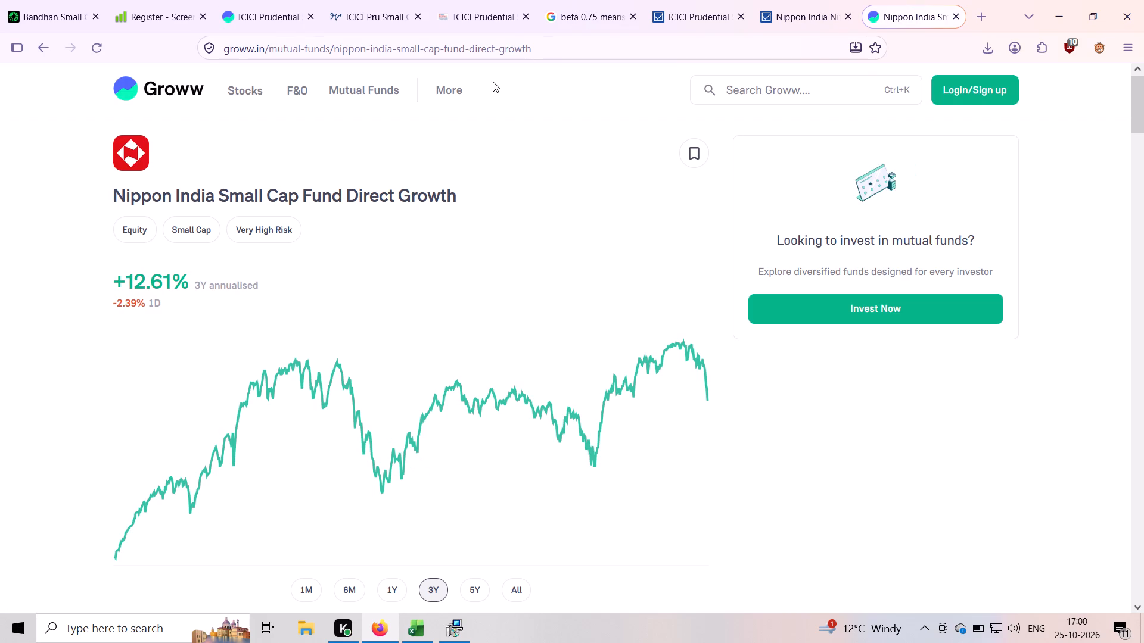
Look over the Nippon India Small Cap Fund page on Groww from the fund details through the return calculator to the holdings.
scroll(371, 283, "down", 4)
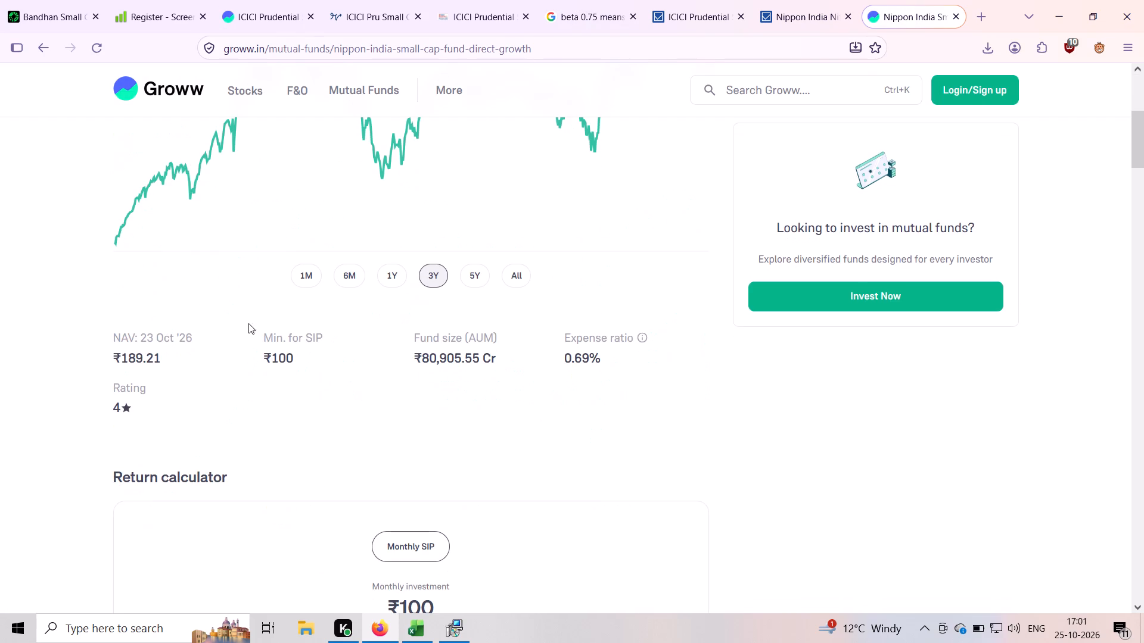
scroll(353, 335, "down", 3)
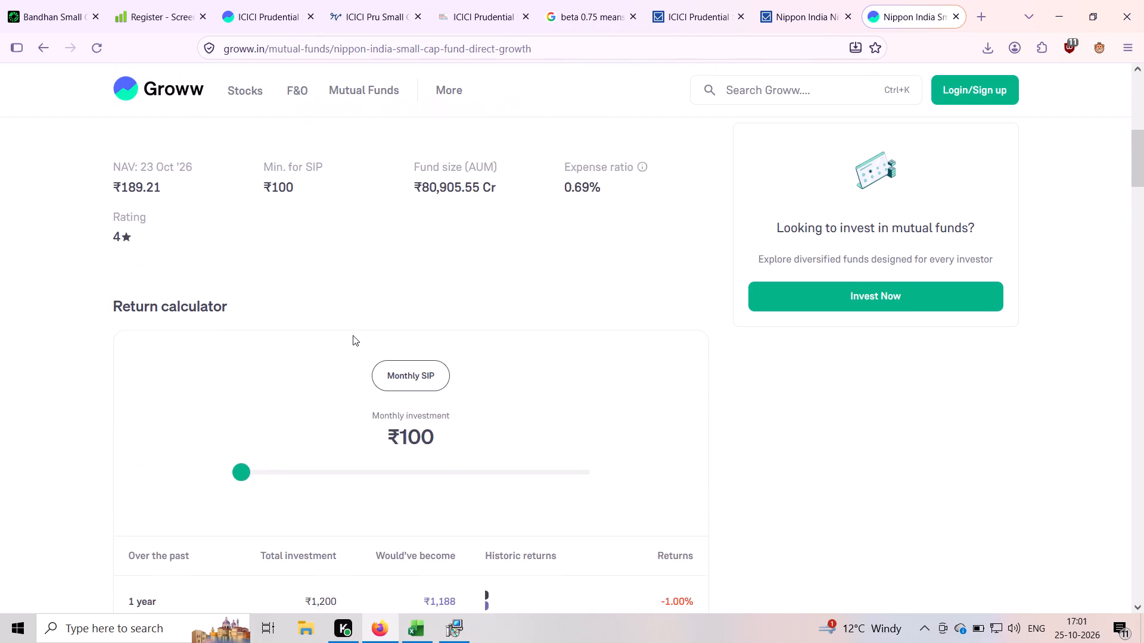
scroll(353, 335, "down", 3)
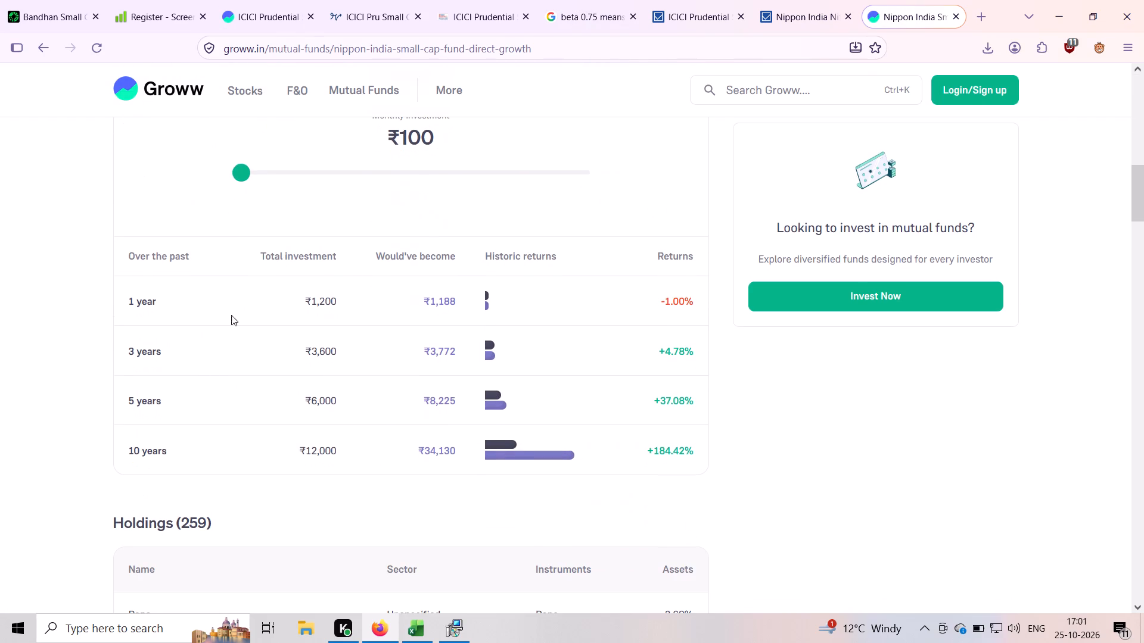
scroll(396, 267, "down", 2)
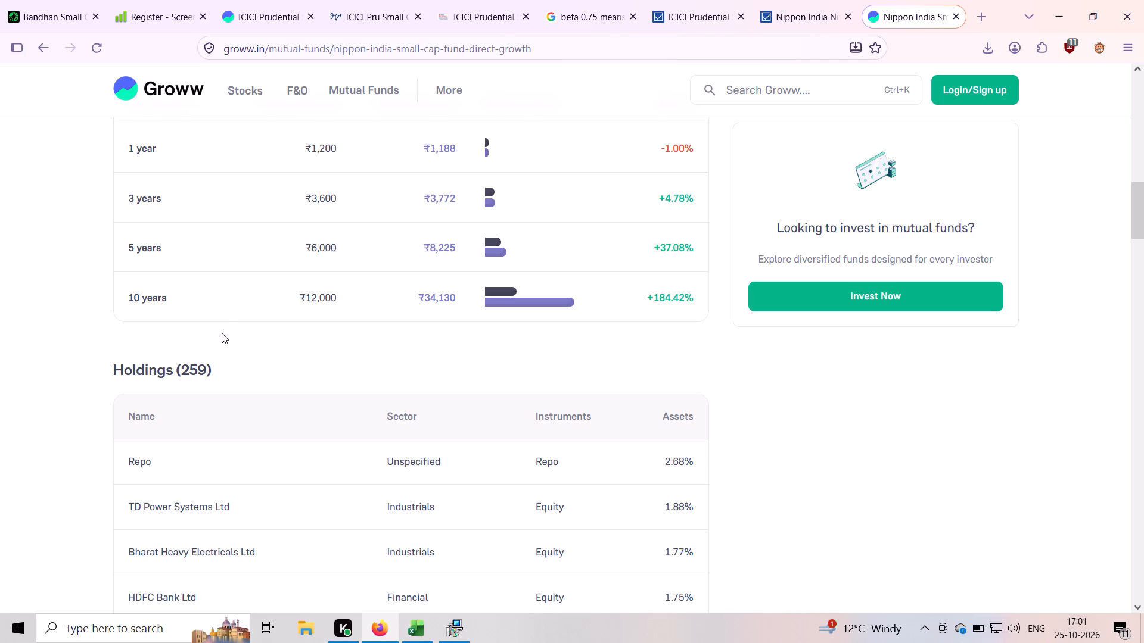
scroll(226, 339, "down", 1)
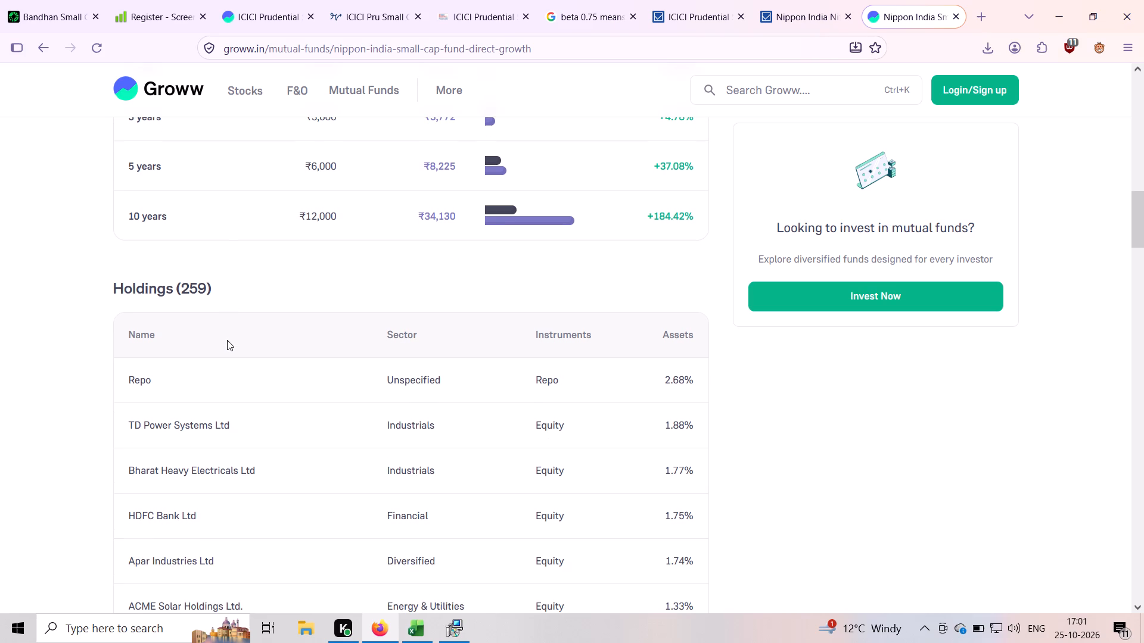
scroll(366, 343, "down", 1)
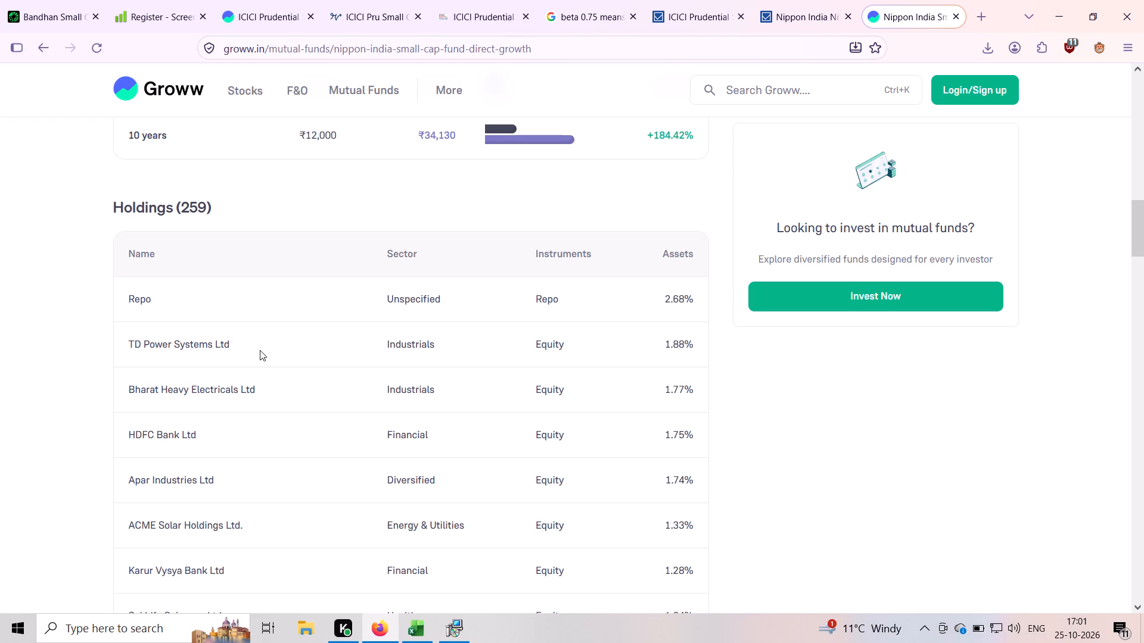
scroll(261, 349, "down", 2)
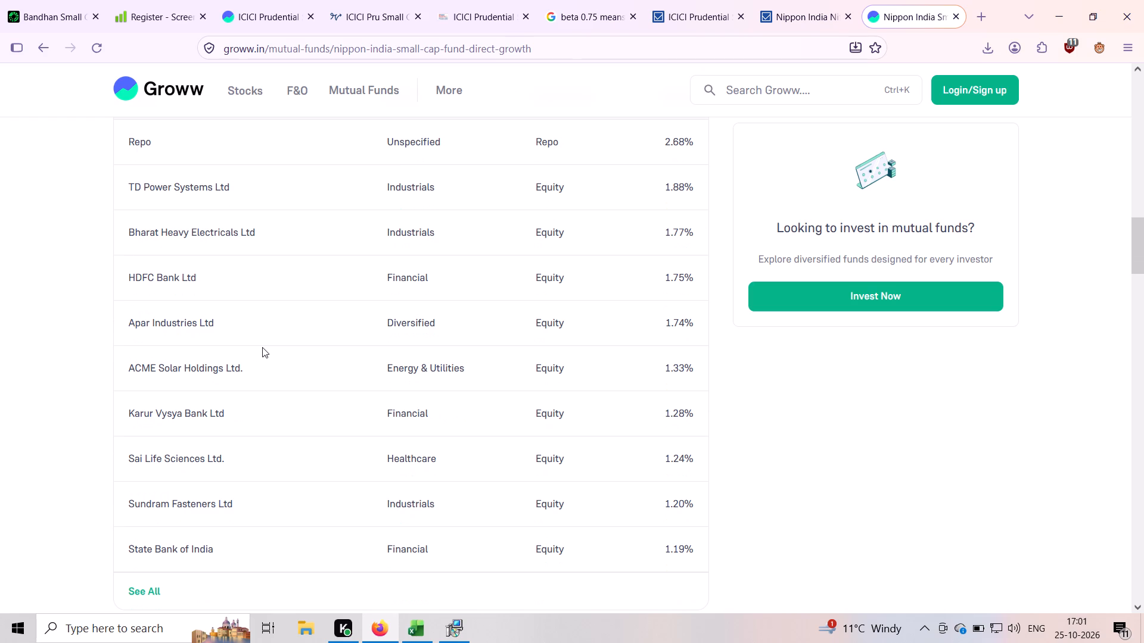
Check the Power BI Desktop installation progress, glance at the Excel report and return to the Groww page in Firefox.
left_click(462, 628)
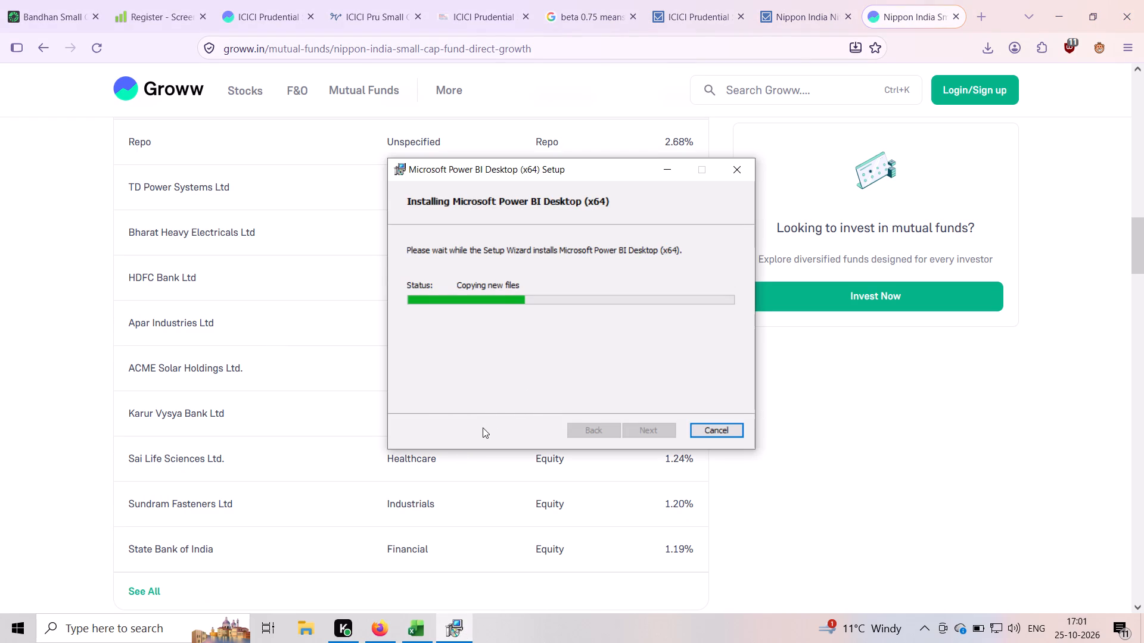
left_click(405, 620)
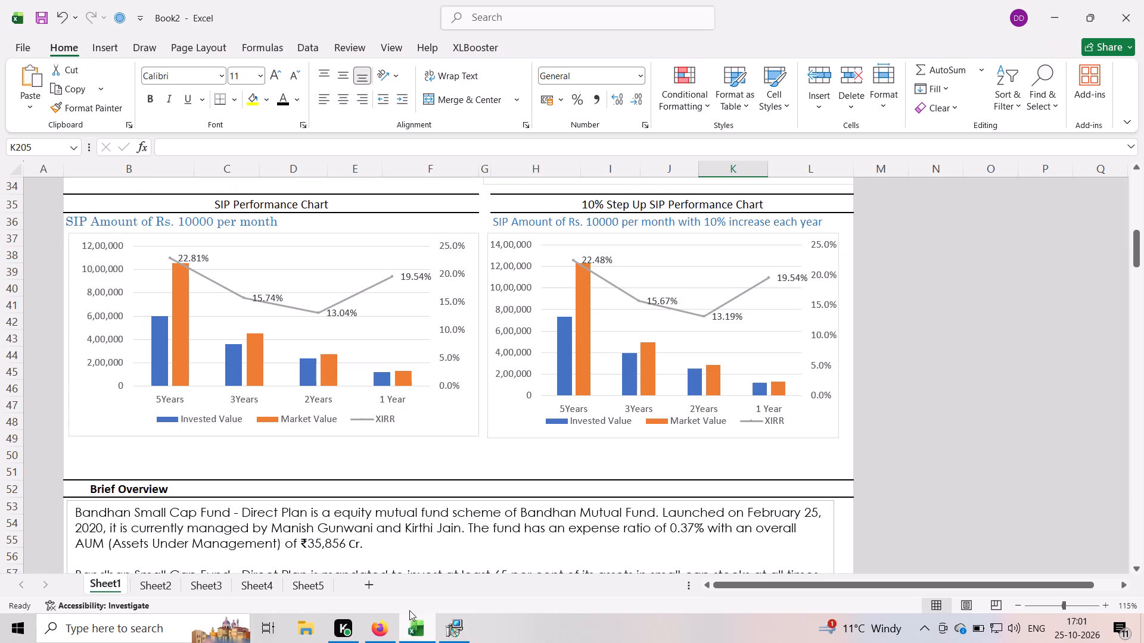
left_click(388, 625)
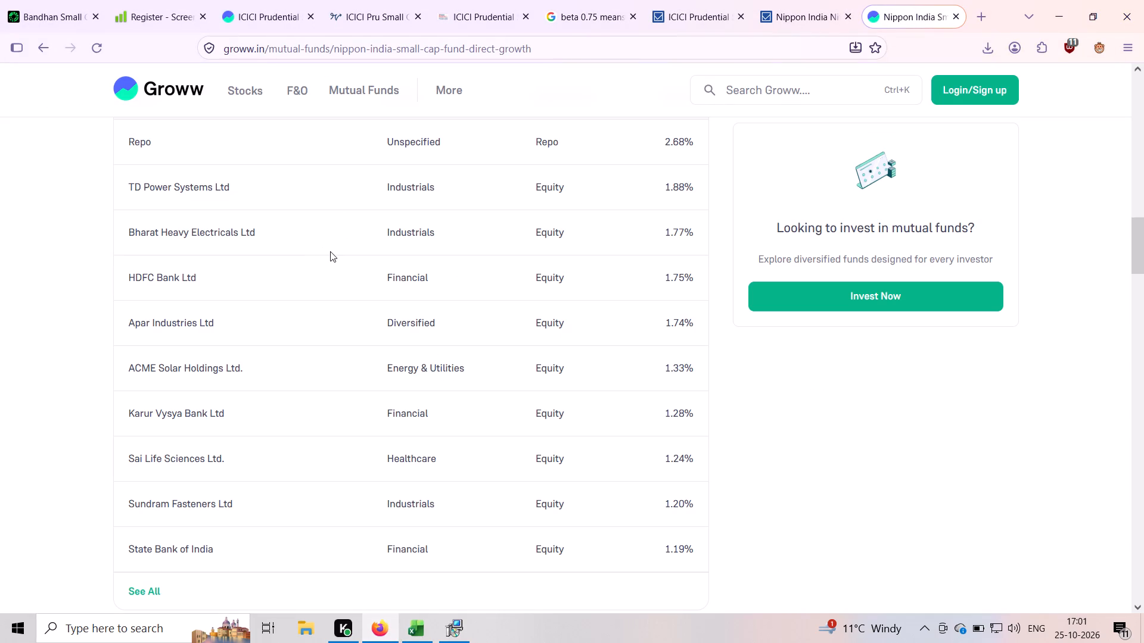
Expand the full holdings list of the Nippon India Small Cap Fund on Groww and examine its stocks, sectors and asset shares.
scroll(331, 251, "down", 1)
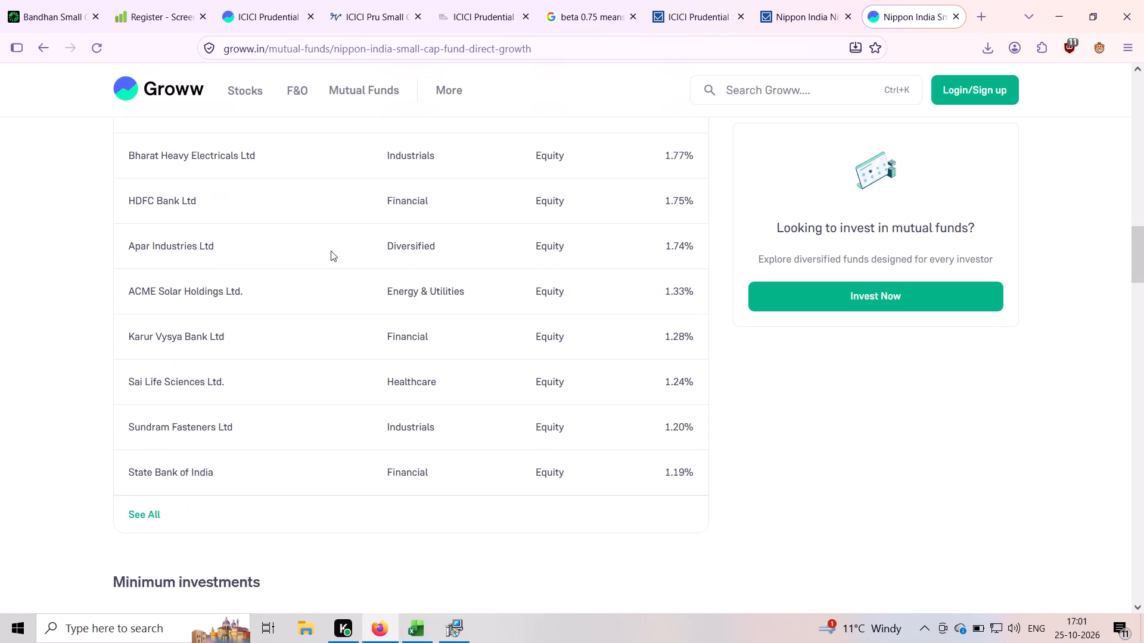
scroll(331, 251, "up", 2)
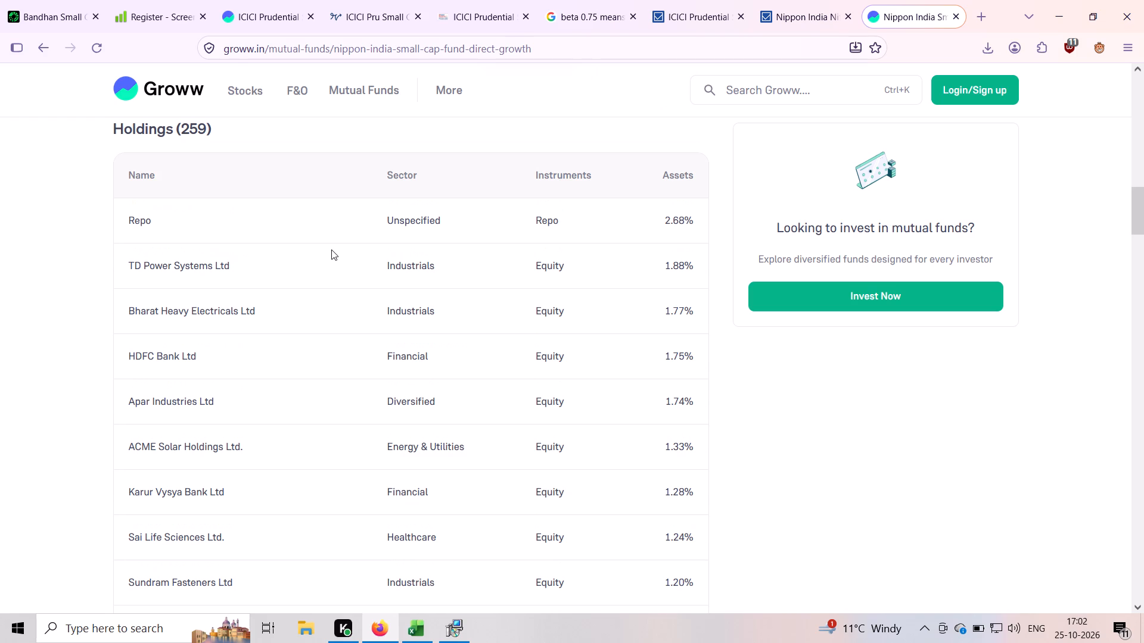
scroll(331, 249, "down", 2)
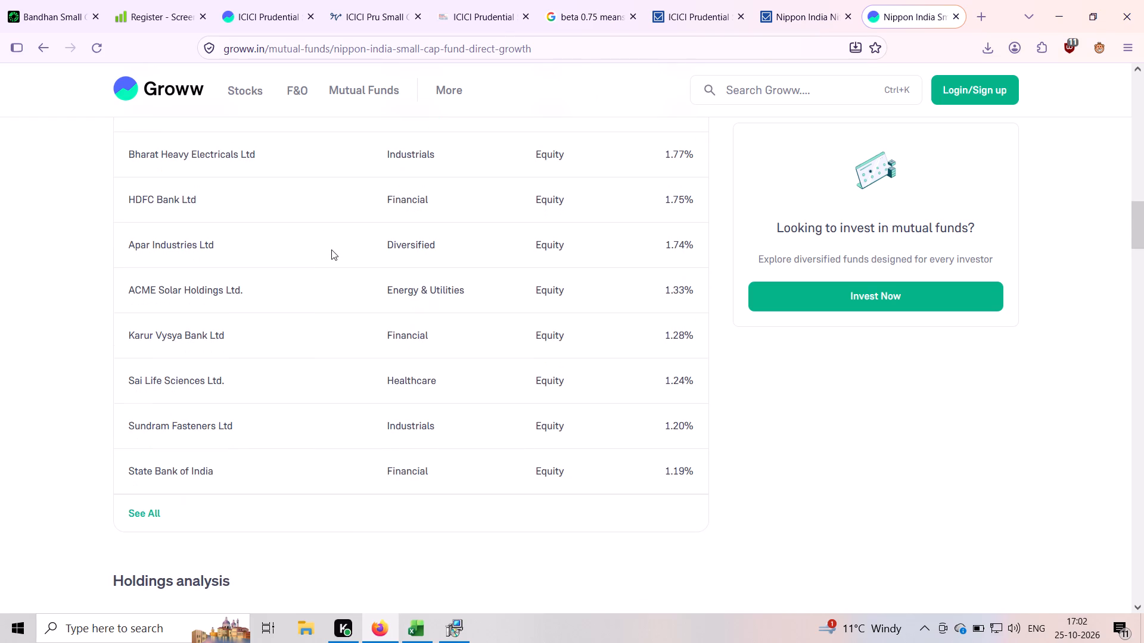
left_click(153, 514)
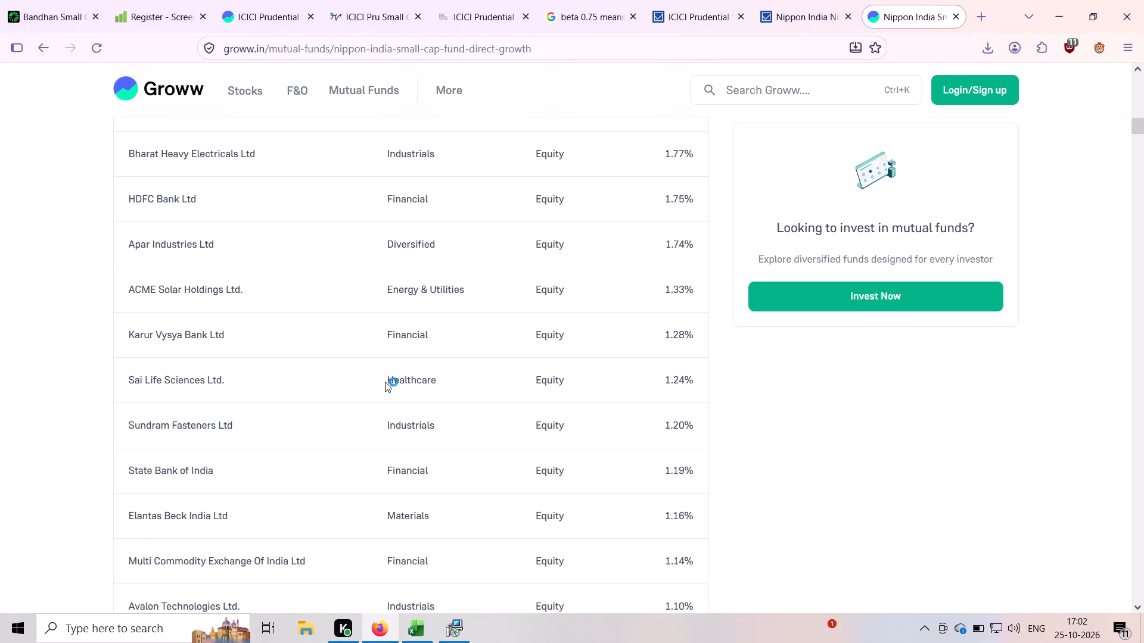
scroll(383, 385, "down", 3)
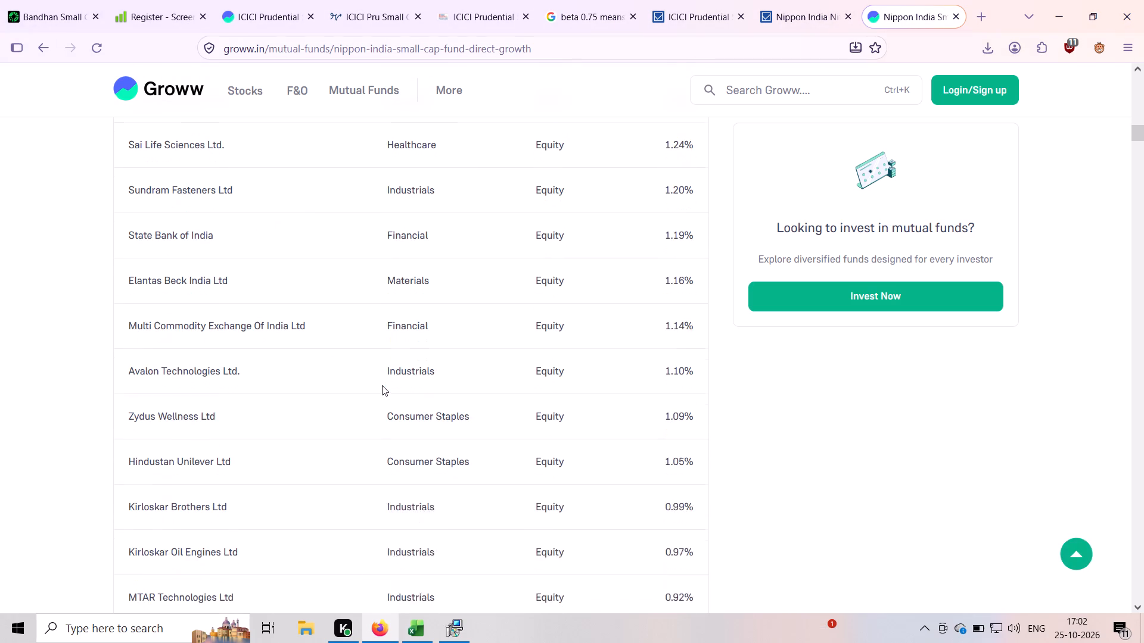
scroll(387, 442, "up", 4)
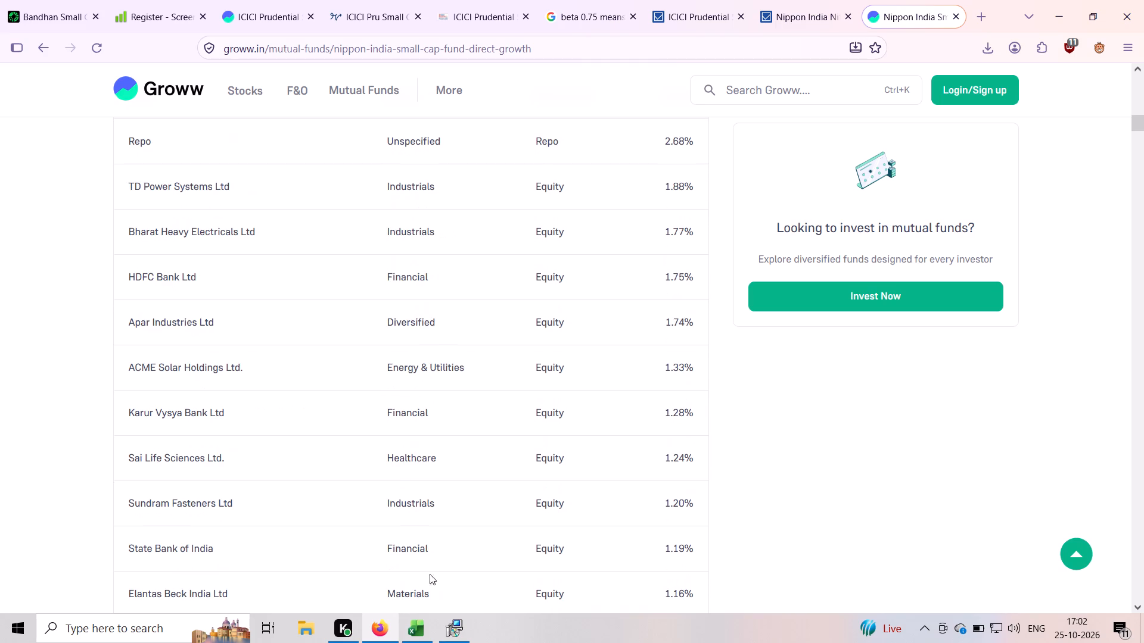
Check the Power BI Desktop installation progress again and return to the Groww holdings page in Firefox.
left_click(444, 615)
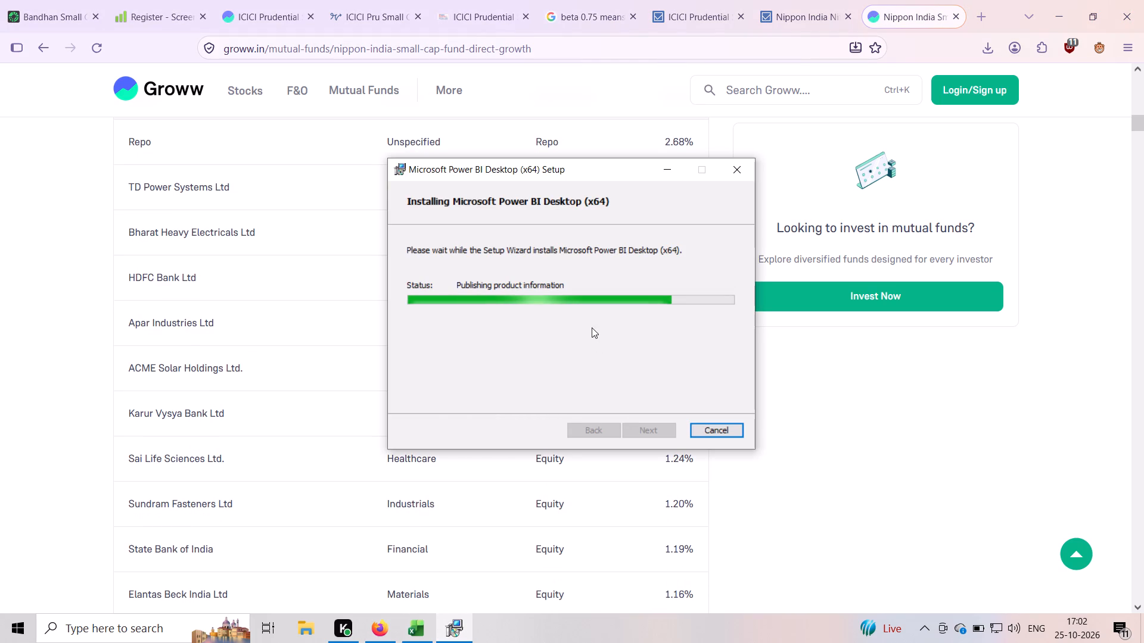
left_click(415, 621)
left_click(388, 626)
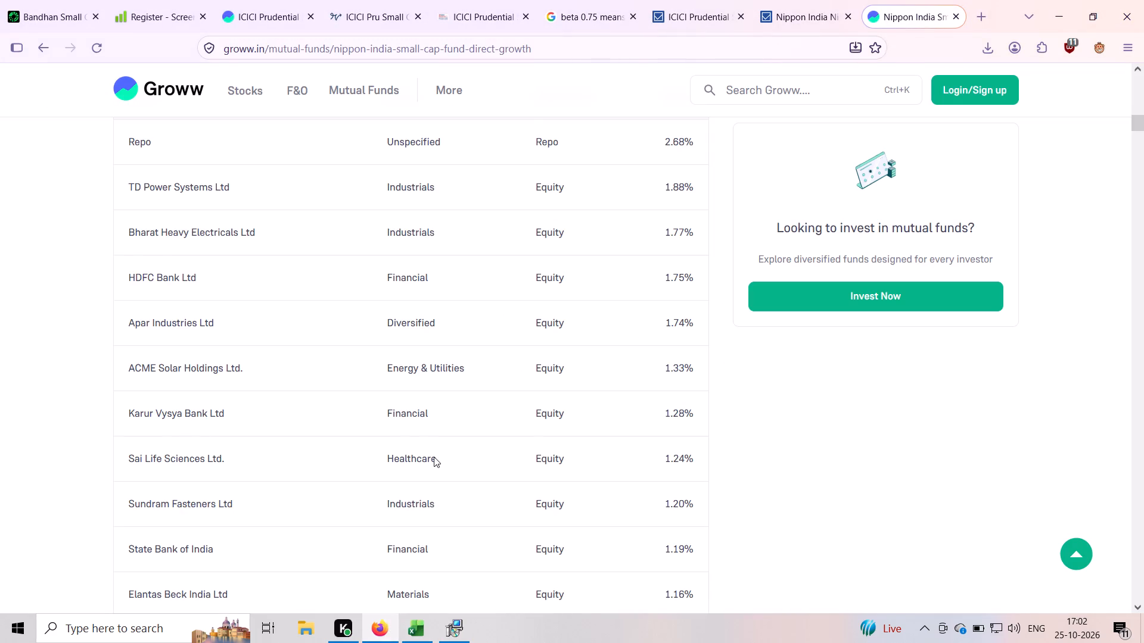
Continue reading the Nippon India Small Cap Fund's holdings on Groww past the ten largest entries.
scroll(434, 457, "down", 5)
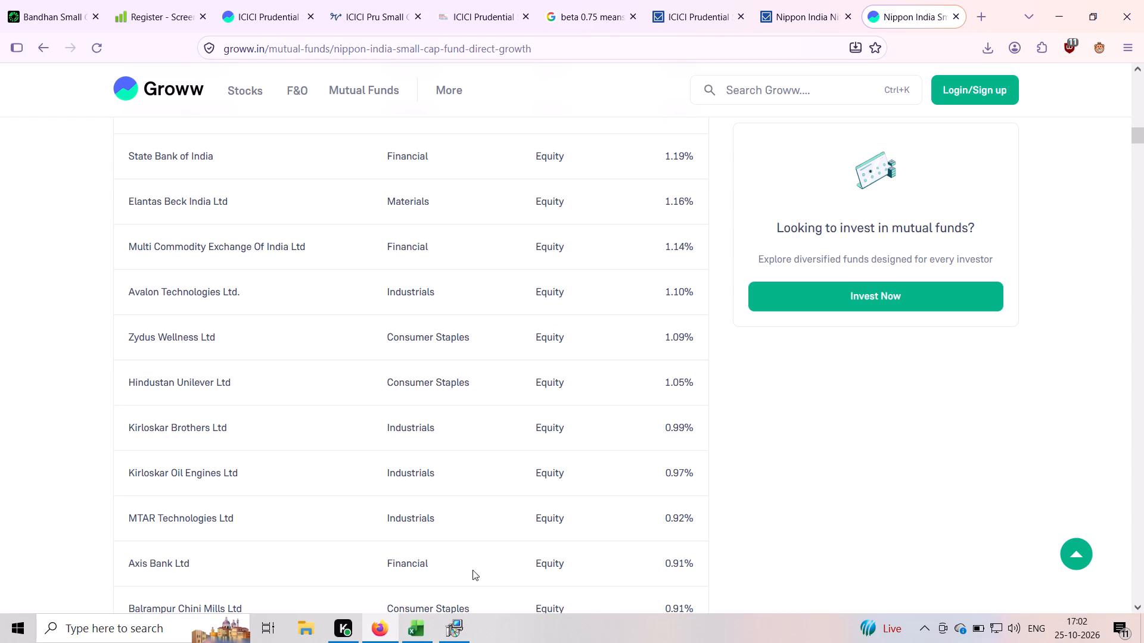
Check the Power BI Desktop installation progress, glance at the Excel fund report and return to the Groww page in Firefox.
left_click(456, 621)
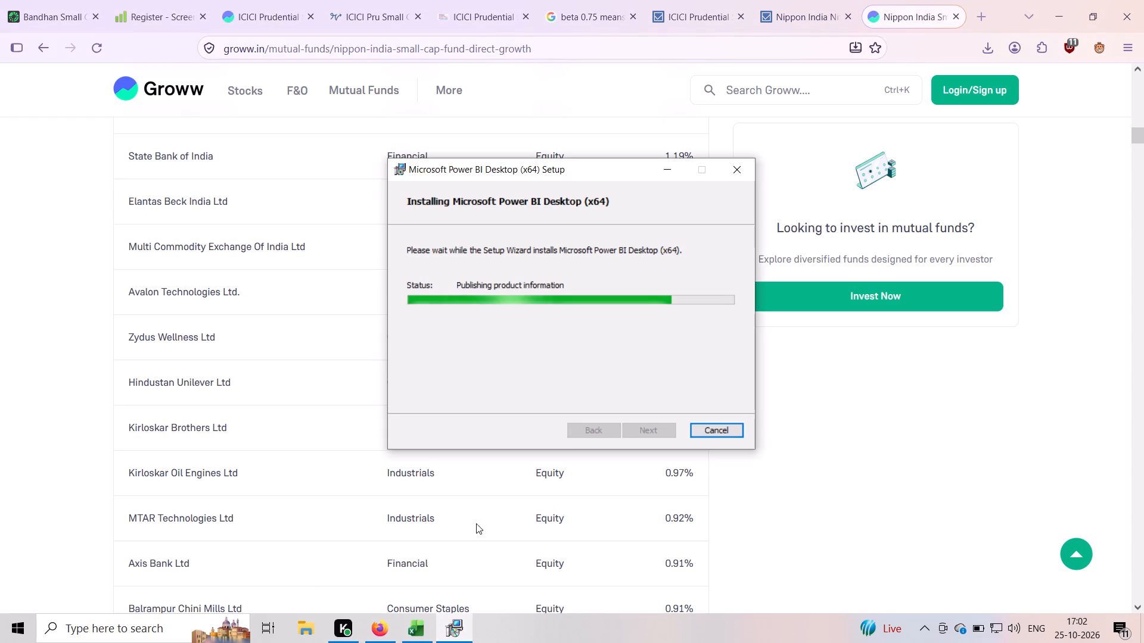
left_click(426, 617)
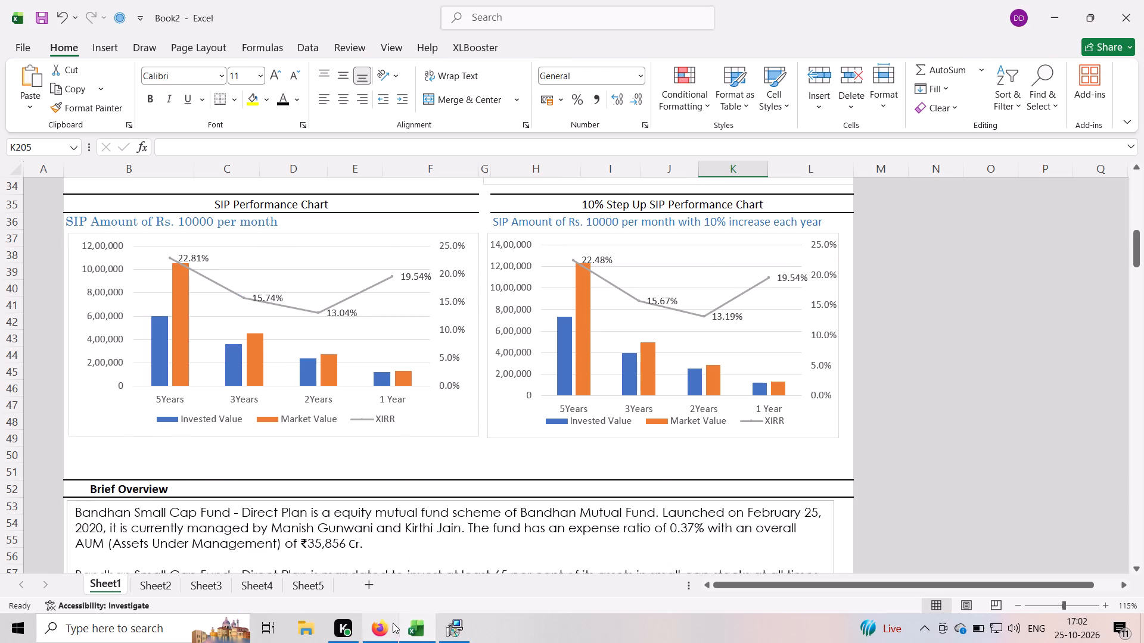
left_click(392, 625)
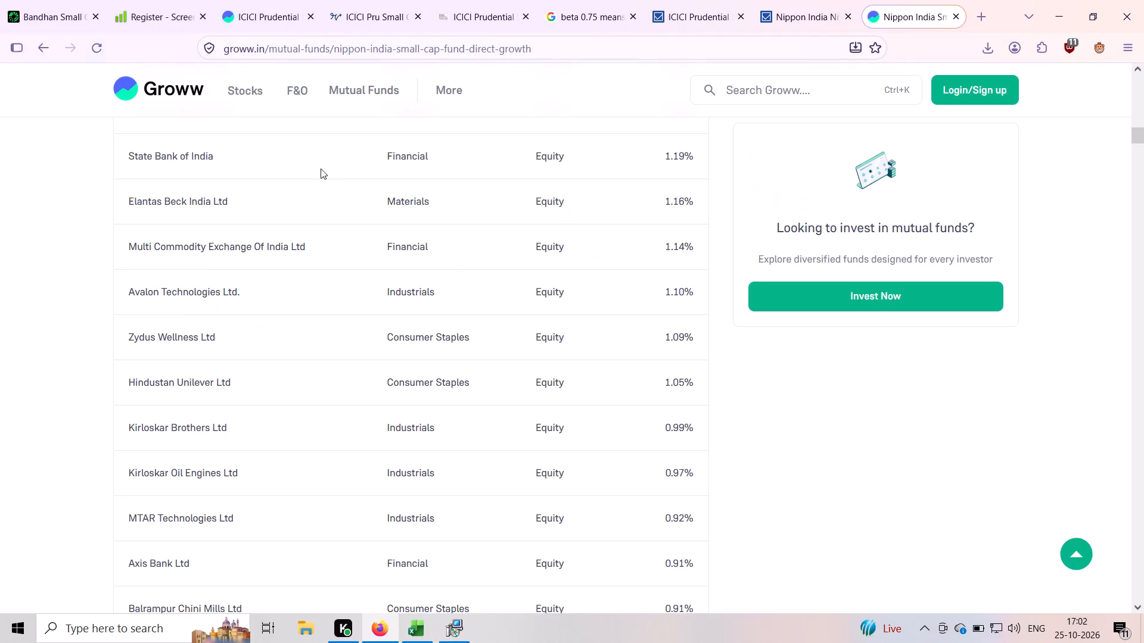
Examine the Nippon India Small Cap Fund's long holdings list on Groww, from the larger positions down to the smaller ones.
scroll(331, 188, "down", 7)
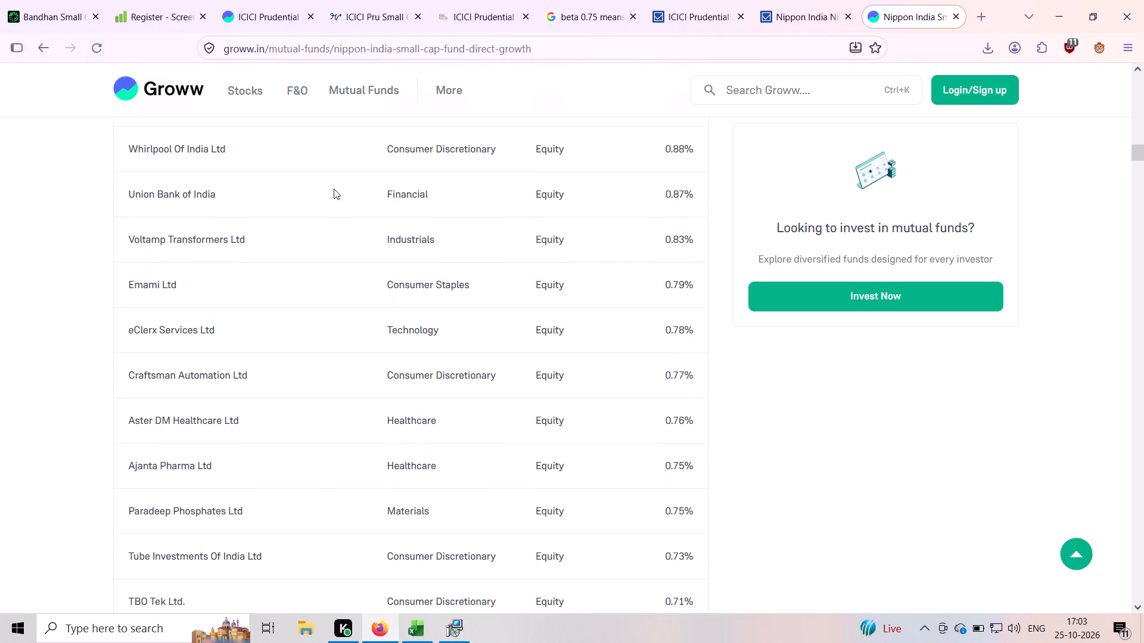
scroll(347, 177, "up", 19)
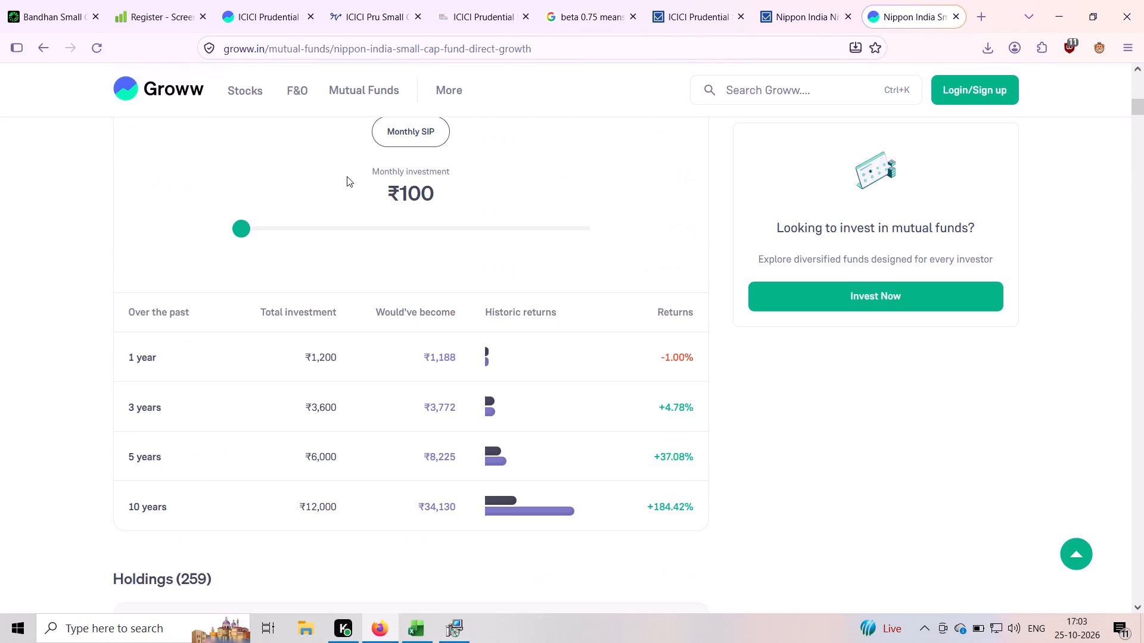
scroll(347, 176, "down", 20)
scroll(347, 176, "down", 12)
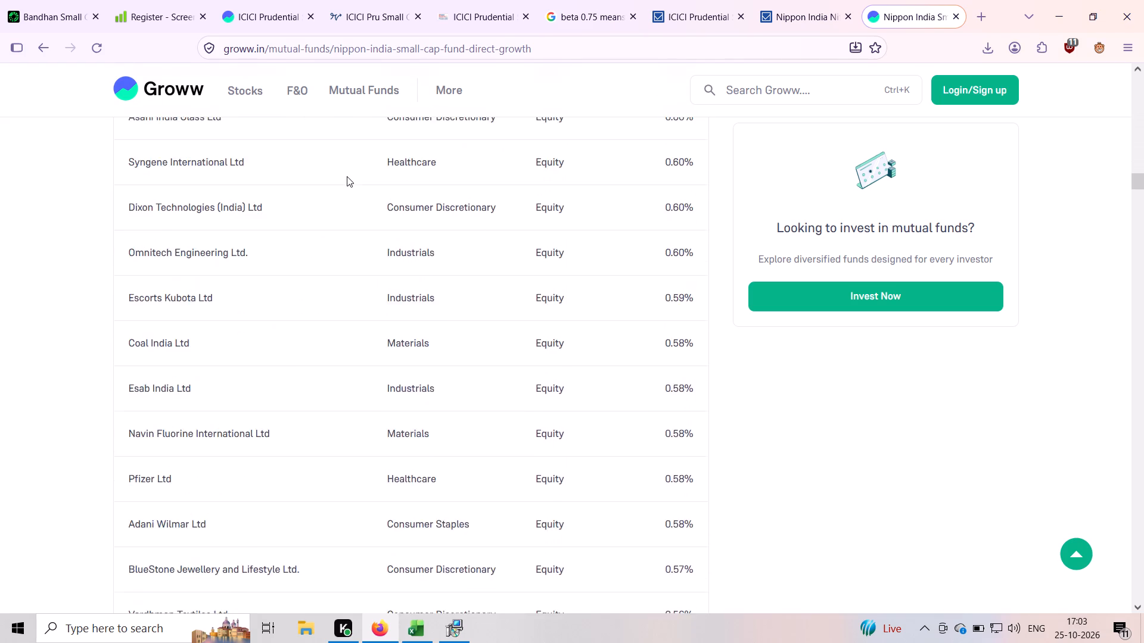
scroll(347, 176, "down", 20)
scroll(347, 176, "down", 12)
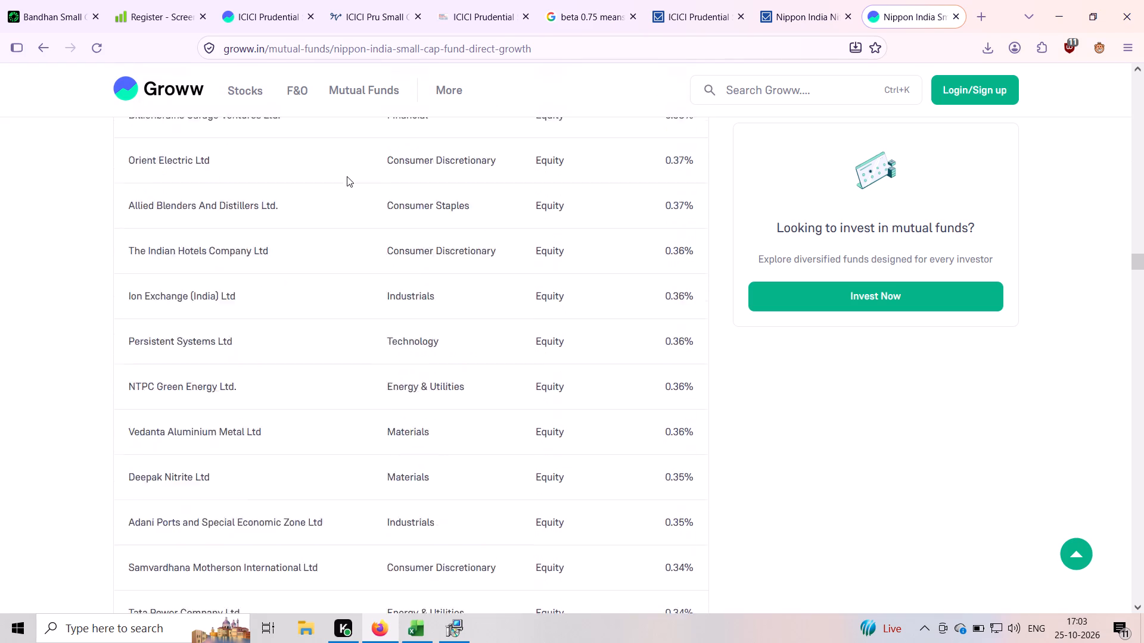
scroll(347, 176, "down", 12)
scroll(347, 176, "down", 11)
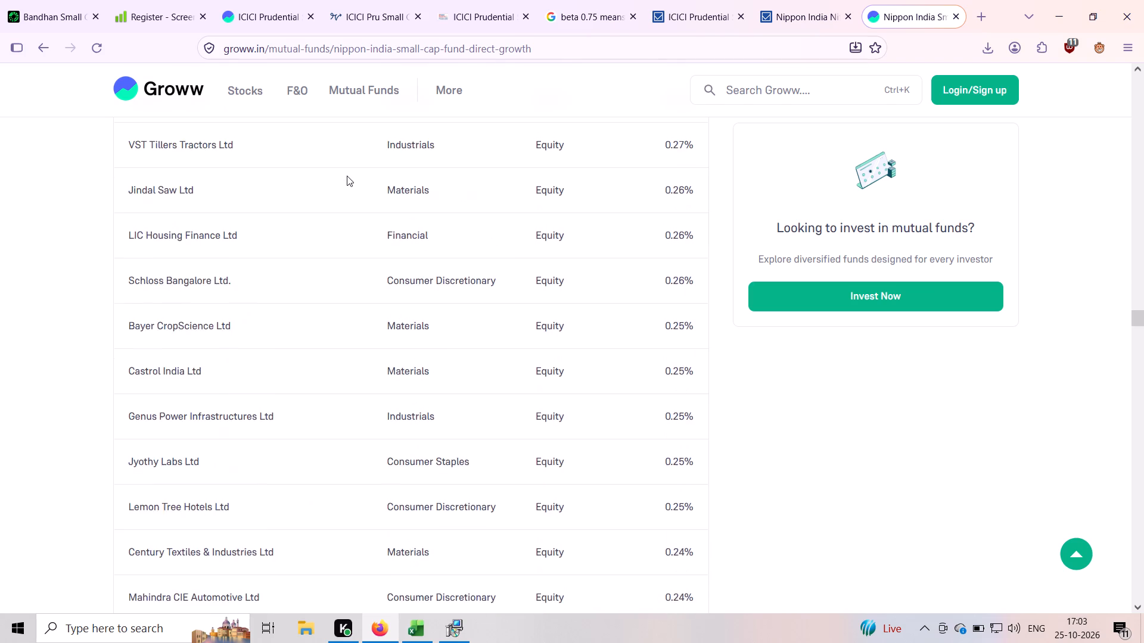
scroll(347, 176, "down", 9)
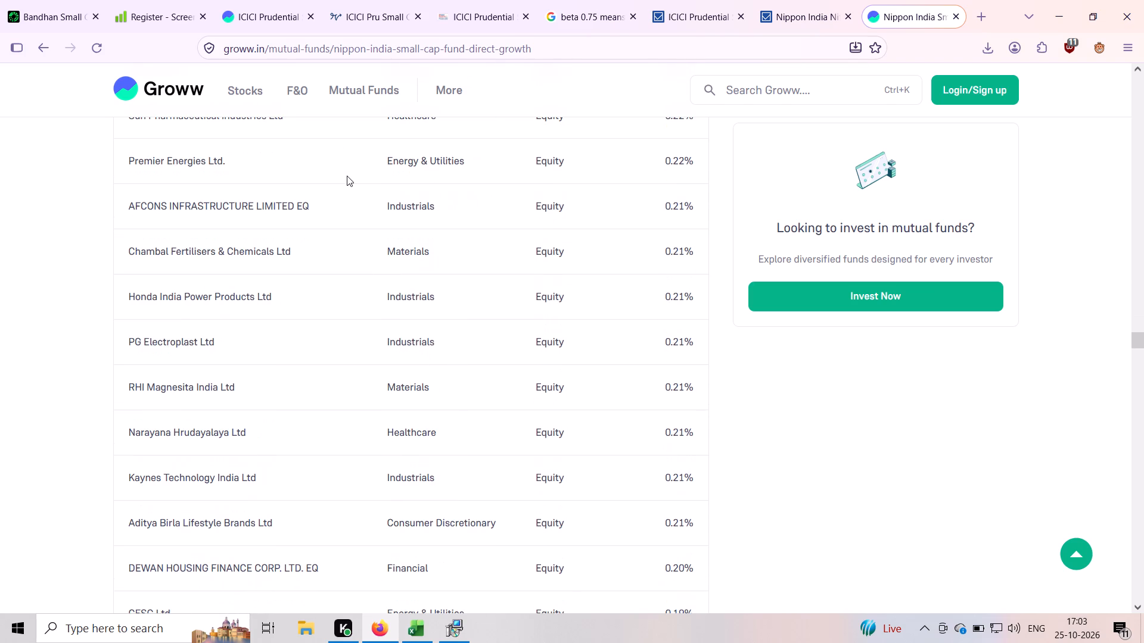
scroll(347, 176, "down", 4)
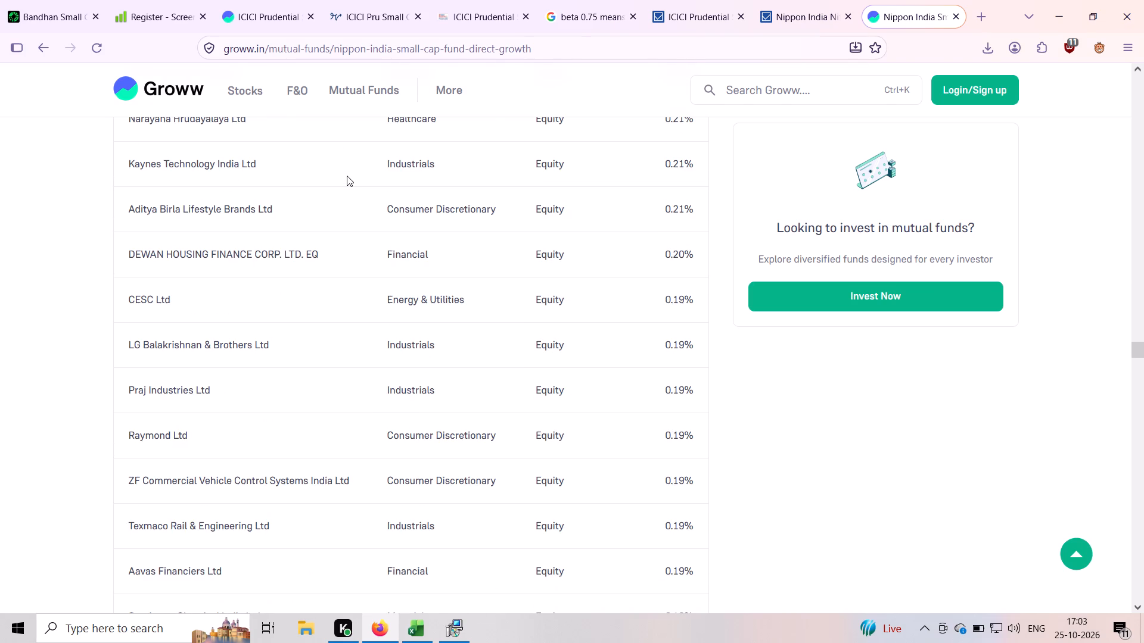
scroll(347, 176, "down", 6)
scroll(347, 176, "up", 2)
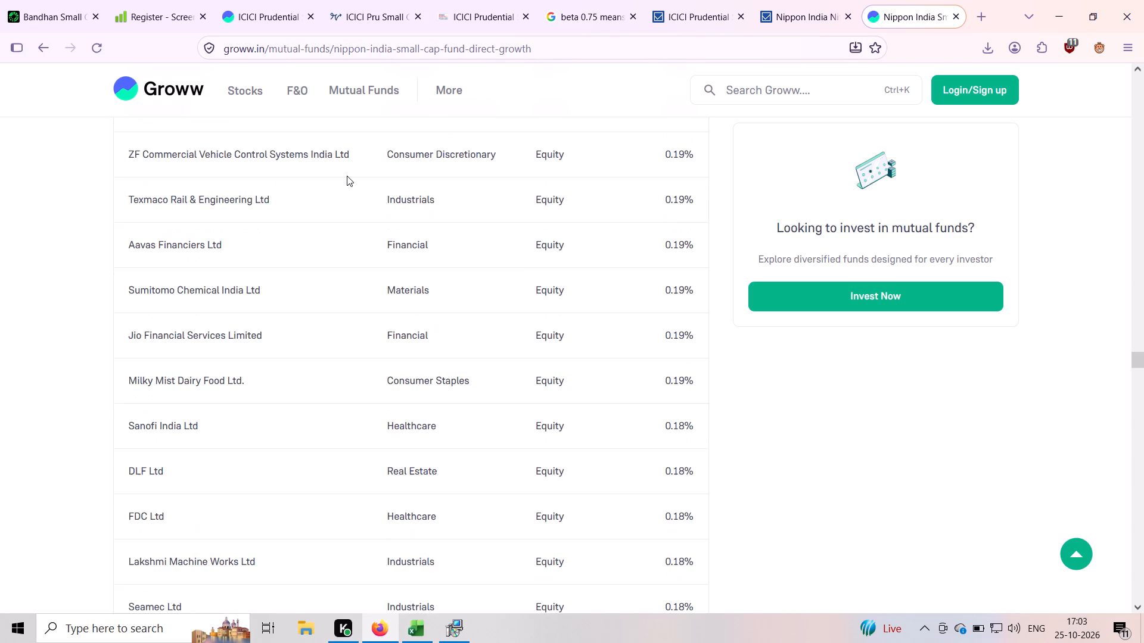
scroll(347, 176, "up", 1)
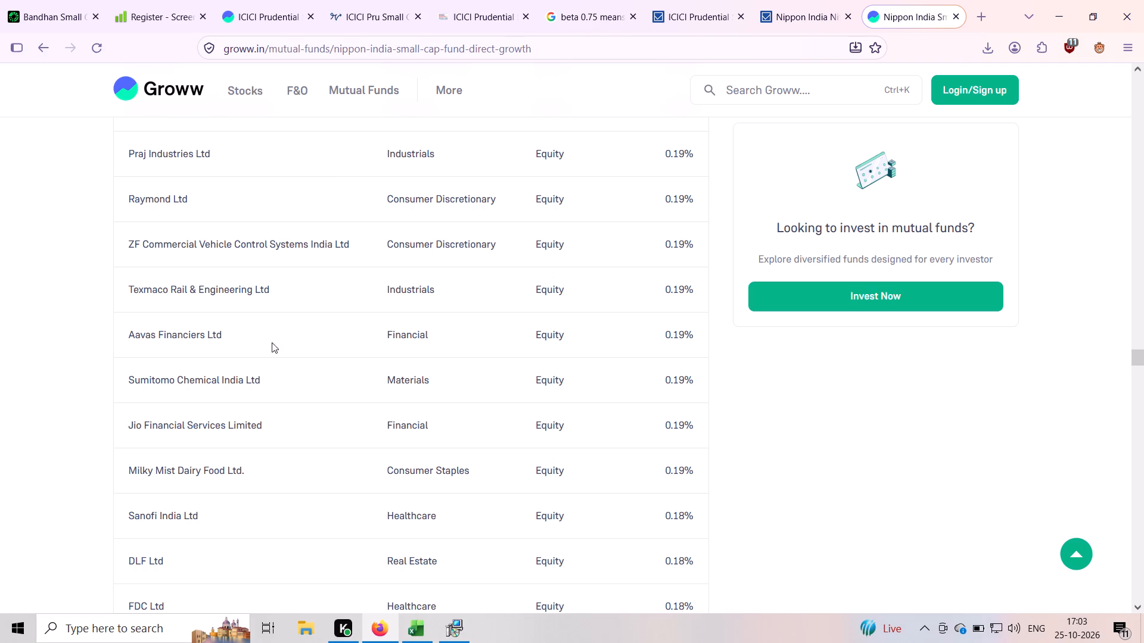
Check the Power BI Desktop installation progress again and resume reading the fund's smaller holdings on Groww.
left_click(458, 633)
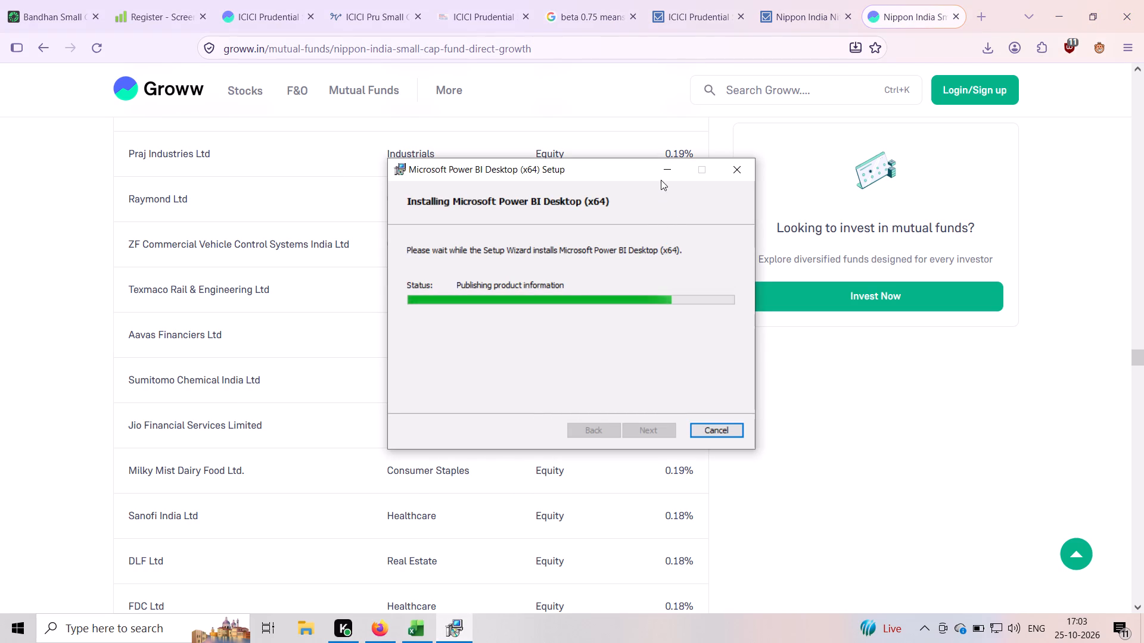
scroll(590, 310, "down", 8)
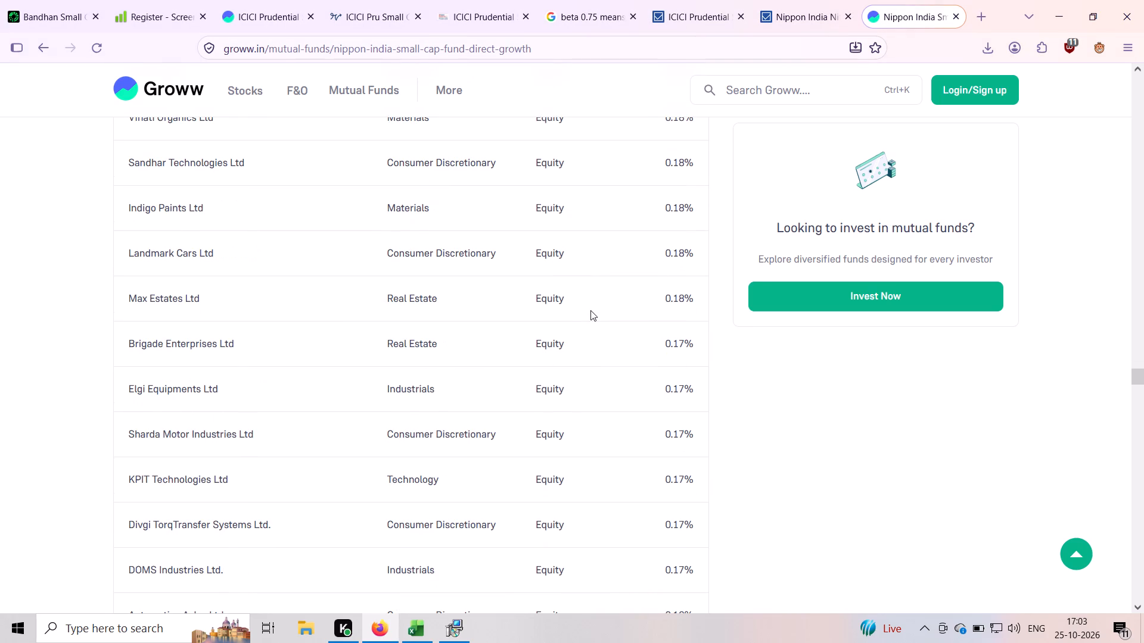
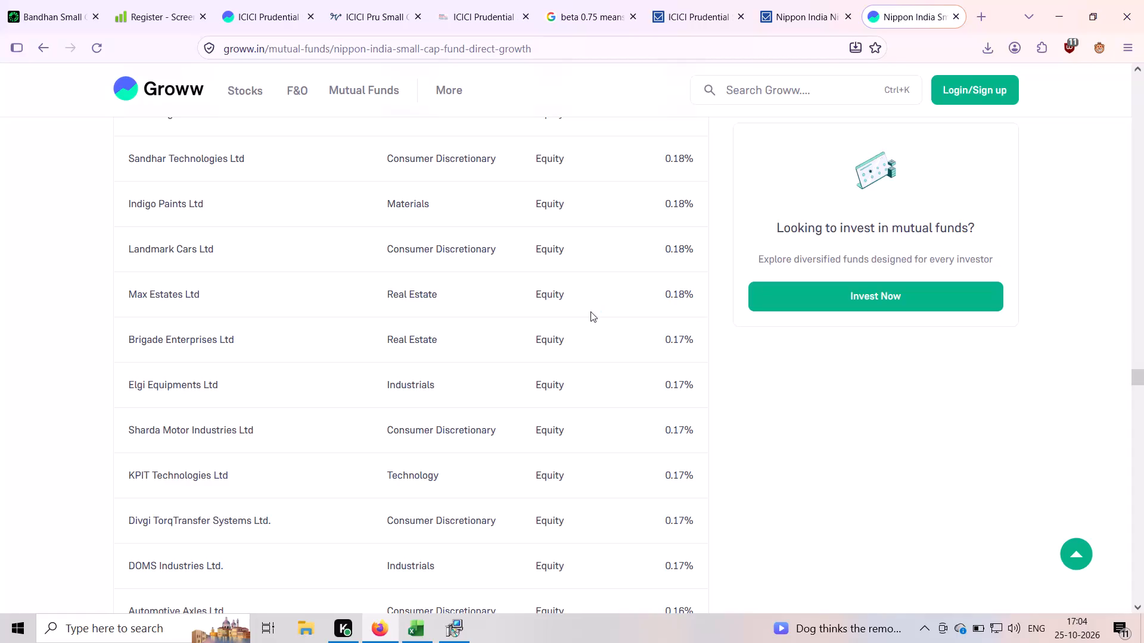
Continue examining the Nippon India Small Cap Fund's smaller holdings on Groww, from Sandhar Technologies down to Asian Paints.
left_click(470, 636)
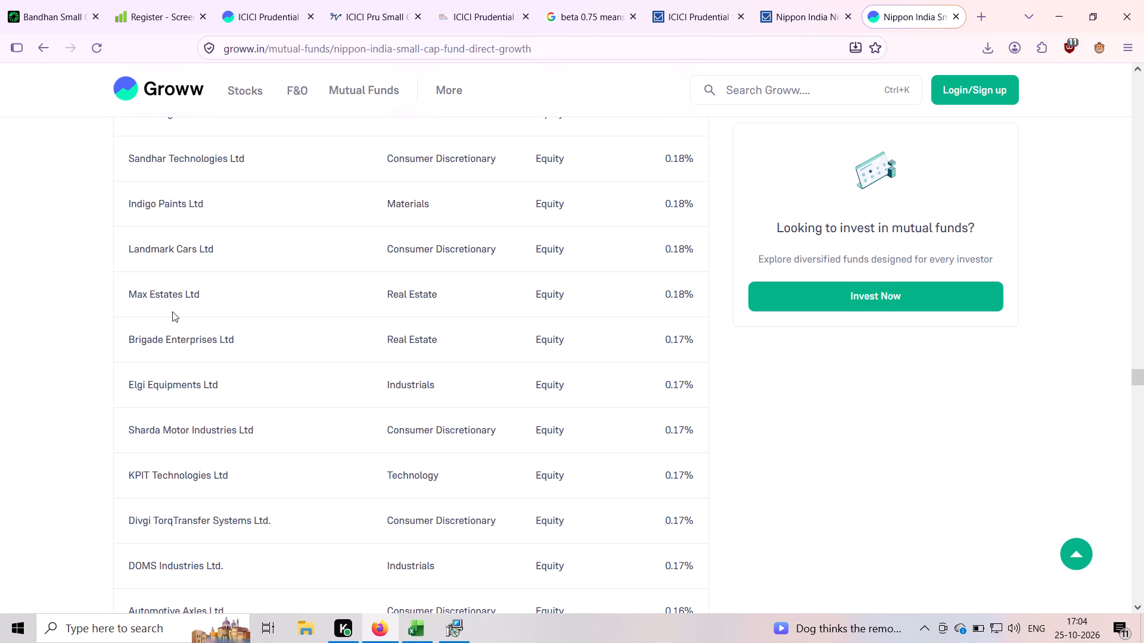
scroll(172, 311, "down", 5)
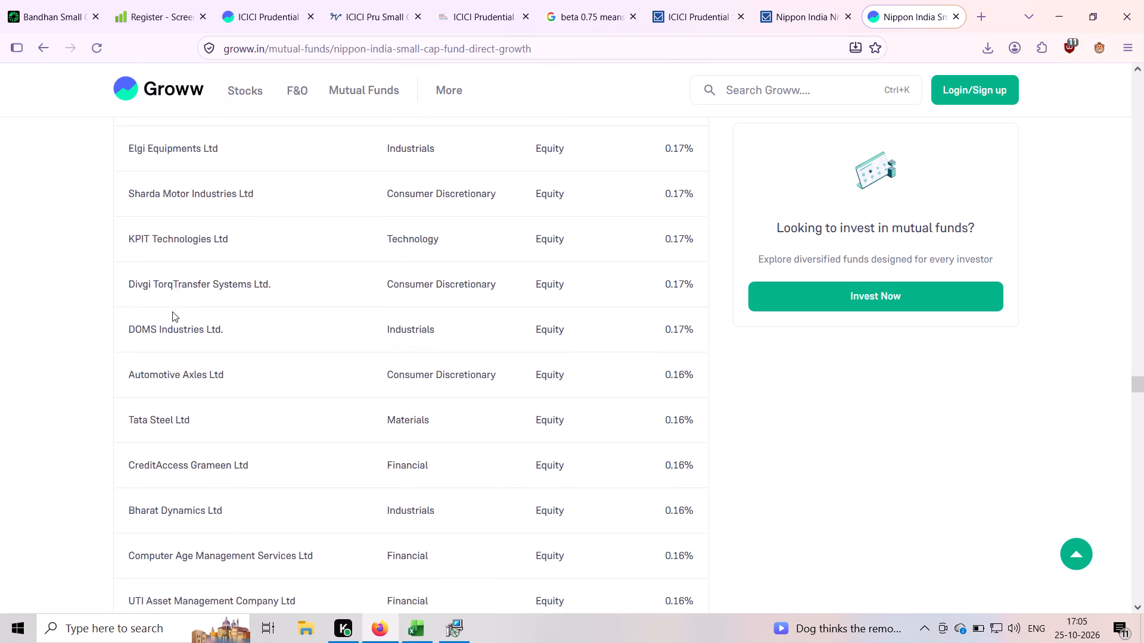
scroll(172, 311, "down", 12)
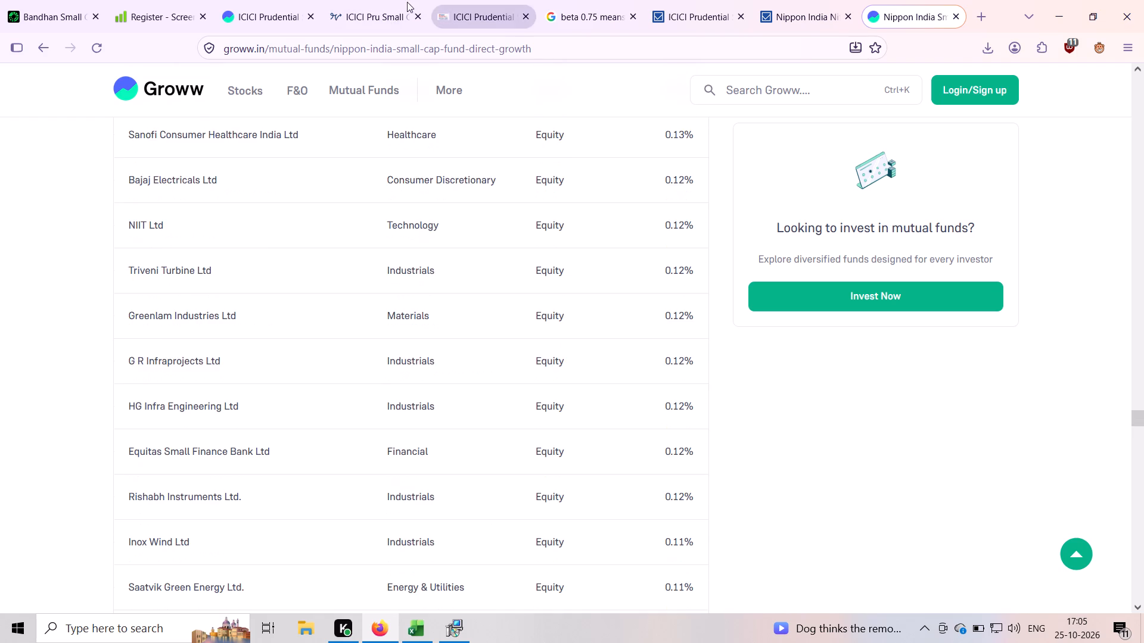
scroll(869, 279, "down", 4)
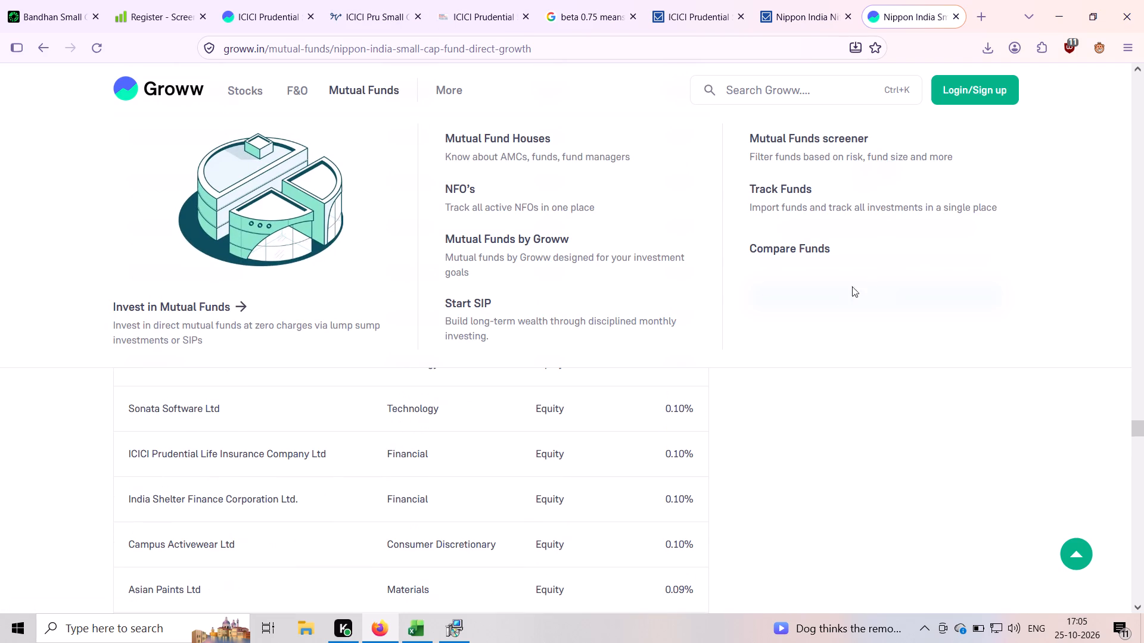
scroll(816, 399, "down", 2)
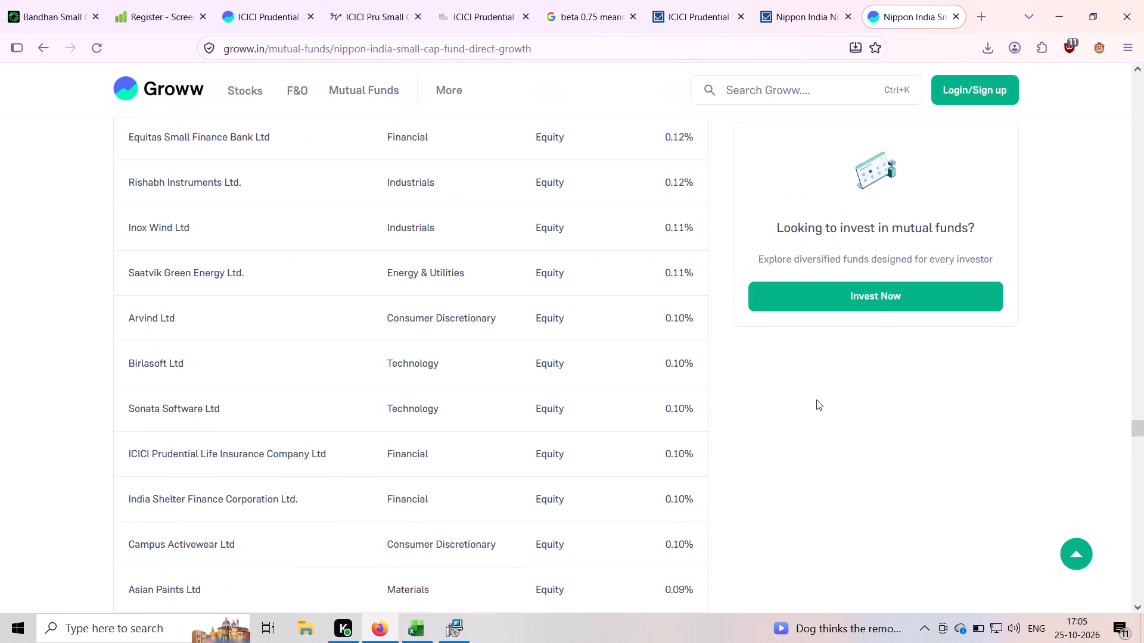